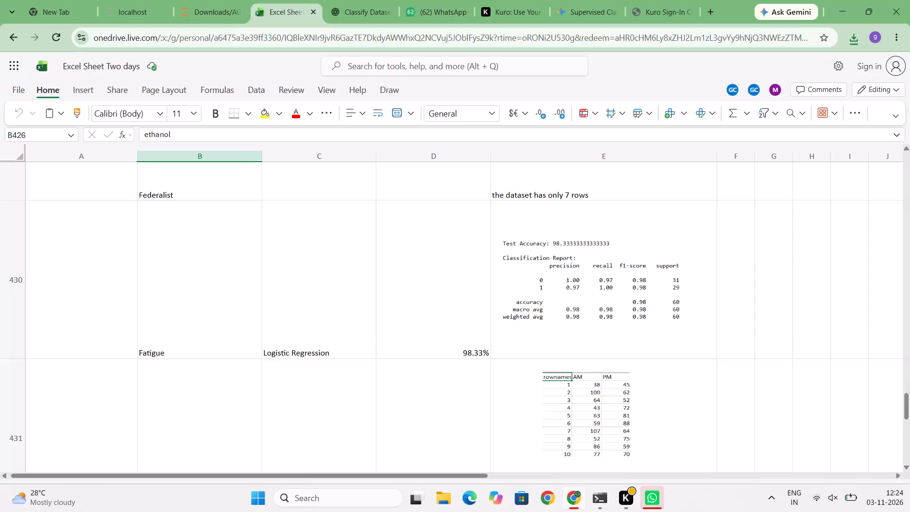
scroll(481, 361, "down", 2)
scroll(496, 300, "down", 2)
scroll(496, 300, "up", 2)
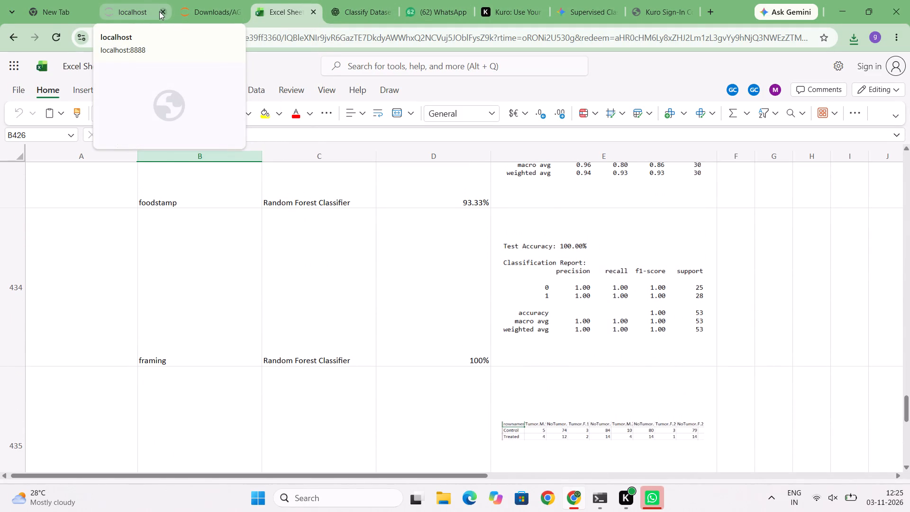
Reload the stalled Jupyter page of the AGL Files folder, compare it with the second one, and close the duplicate.
left_click(147, 11)
left_click(55, 34)
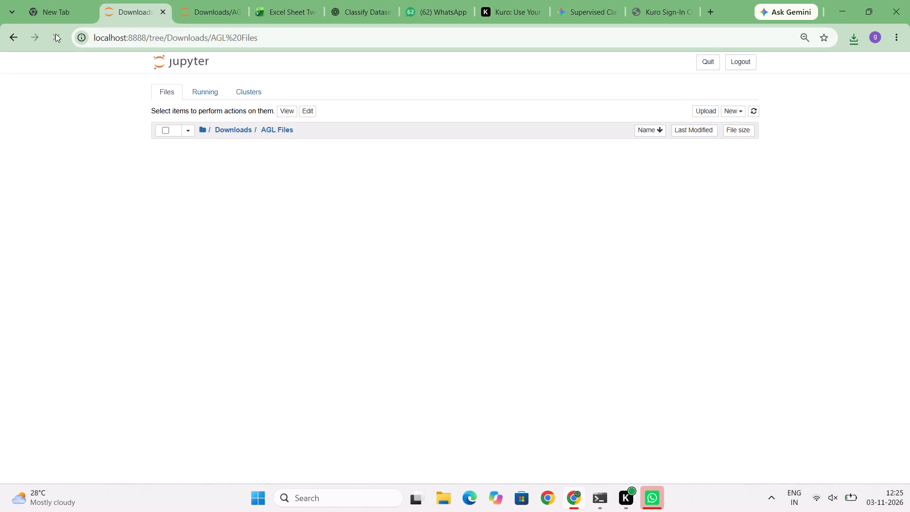
left_click(210, 1)
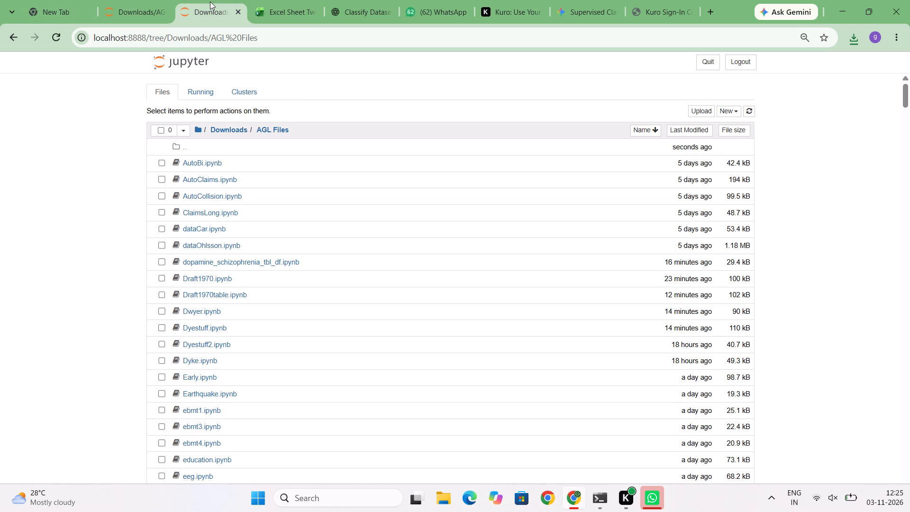
left_click(139, 0)
left_click(214, 0)
left_click(148, 13)
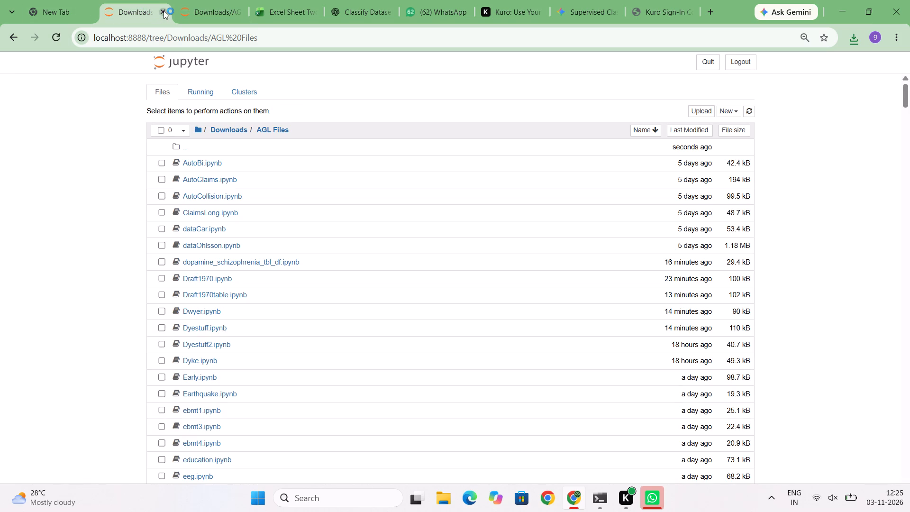
left_click(164, 11)
scroll(650, 264, "up", 3)
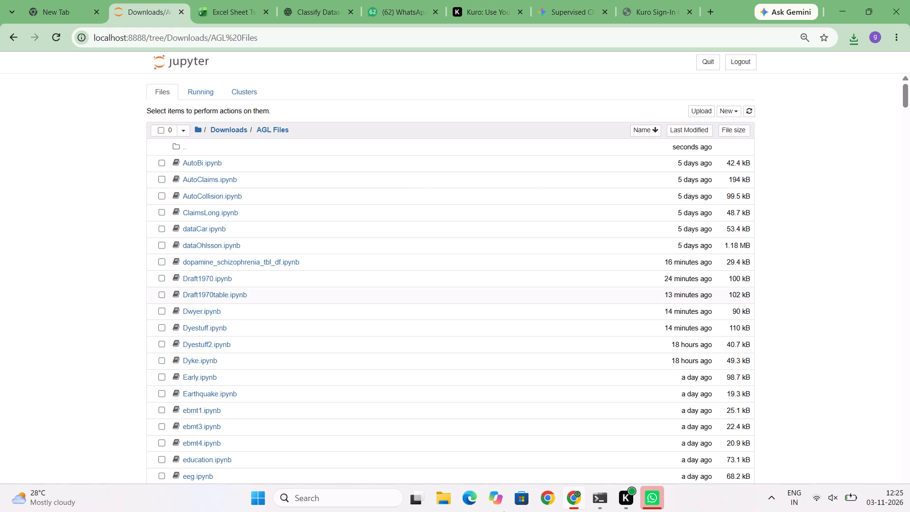
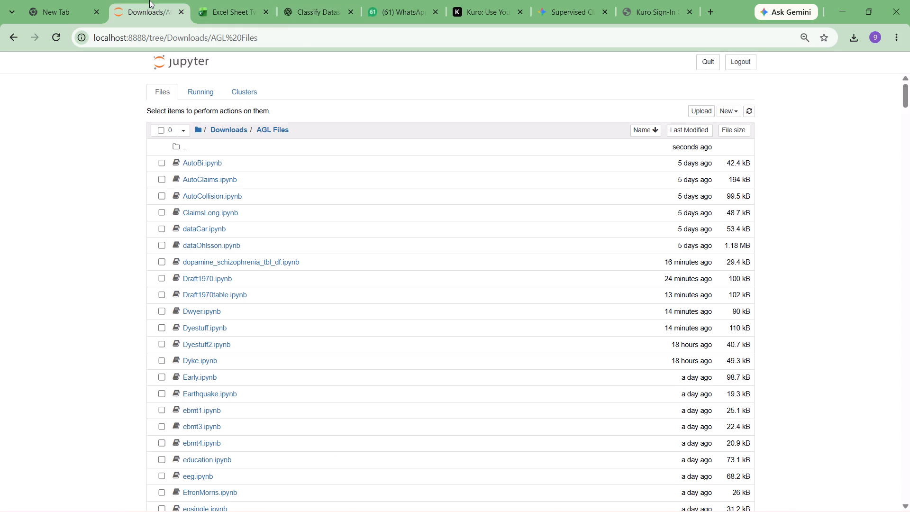
left_click(723, 112)
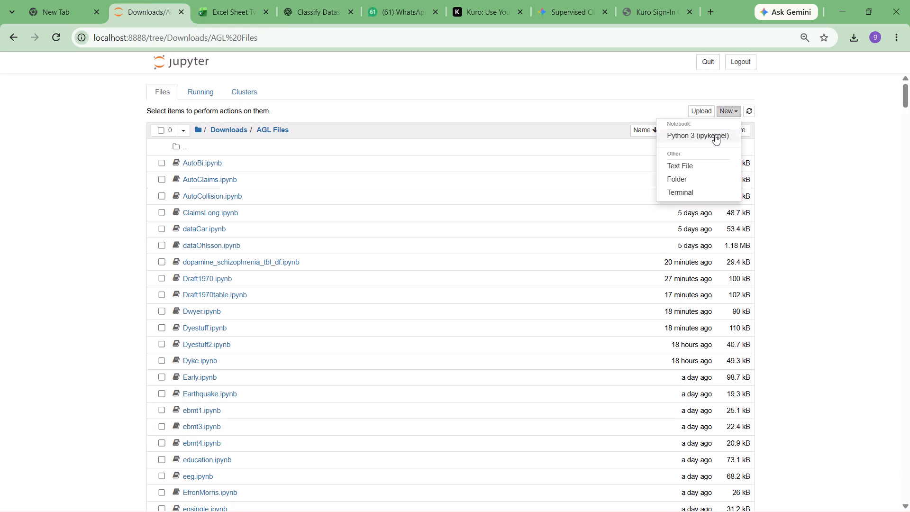
left_click(713, 138)
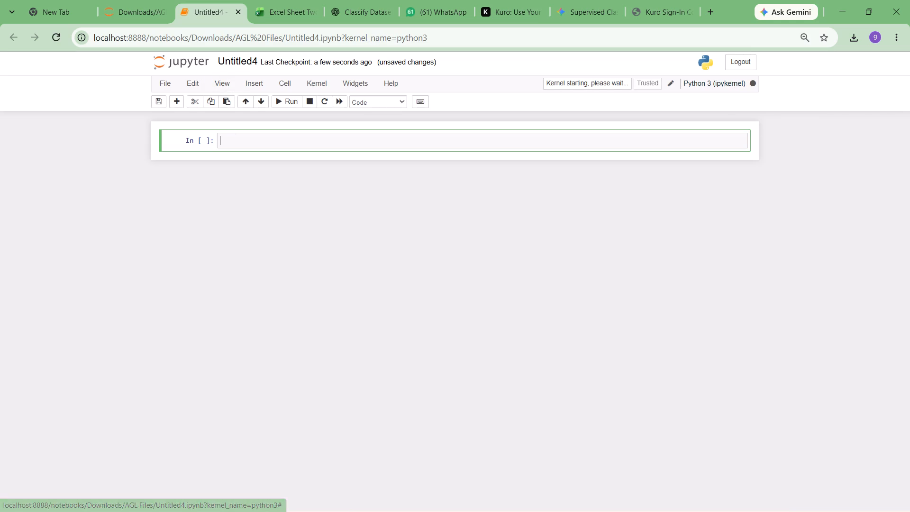
Paste the copied Gleser code into the notebook's first cell and run it.
left_click(235, 142)
key("ctrl+v")
key("shift+Return")
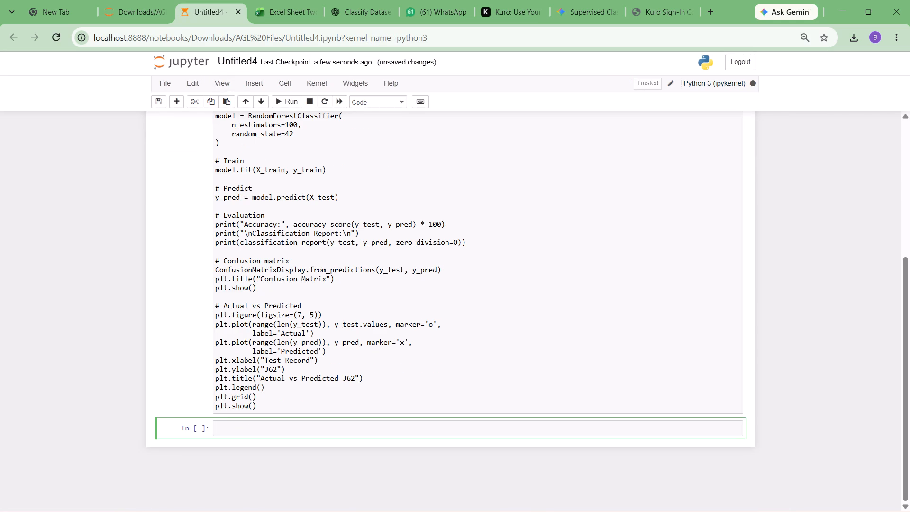
Change the dataset file name in the read_csv line to Gleser.csv and rerun the cell.
scroll(318, 323, "down", 1)
scroll(318, 323, "up", 3)
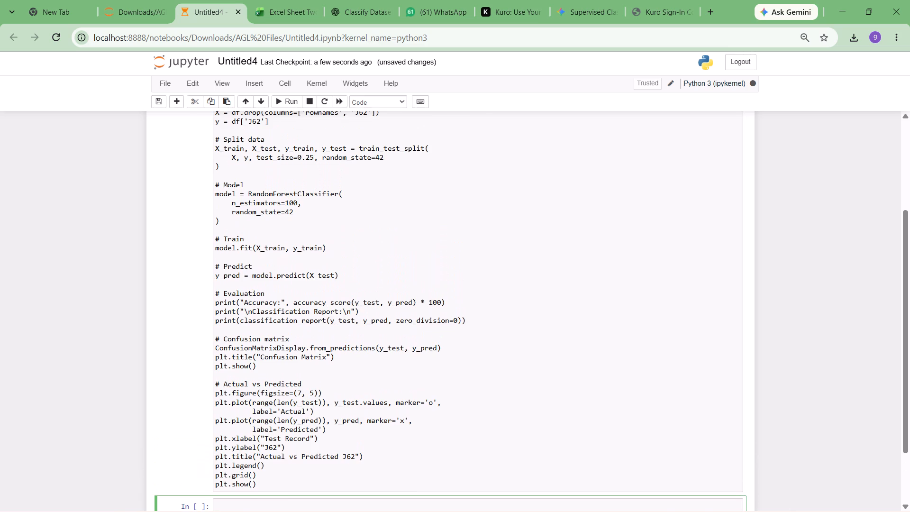
scroll(318, 323, "up", 1)
scroll(318, 323, "down", 5)
scroll(318, 323, "up", 1)
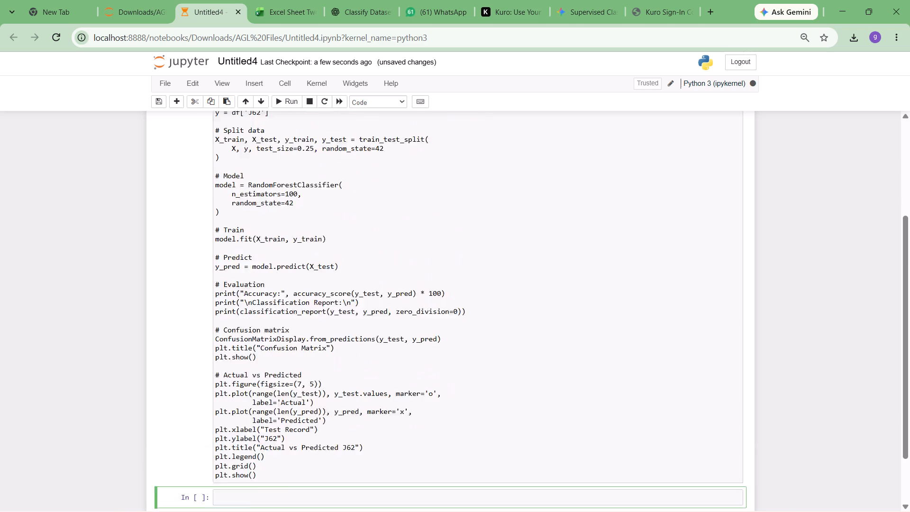
scroll(318, 323, "up", 1)
left_click(323, 134)
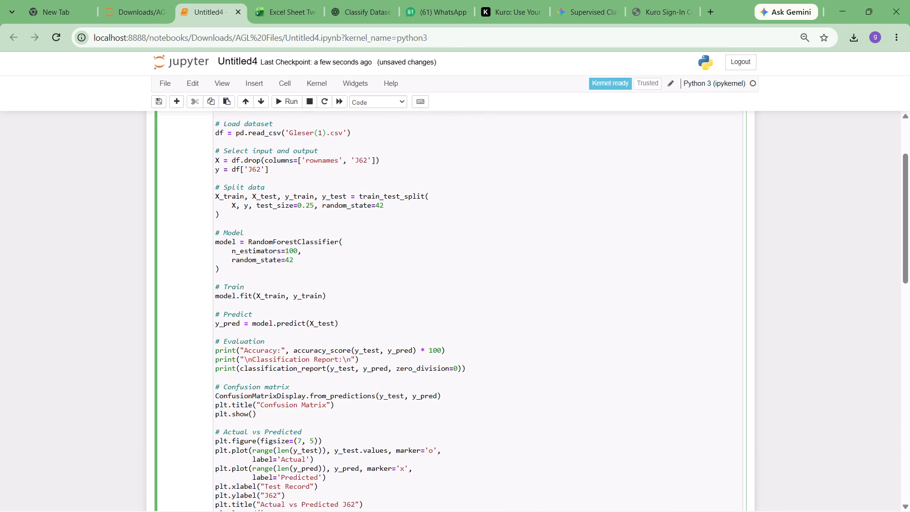
key("Right")
key("BackSpace")
key("BackSpace")
key("BackSpace")
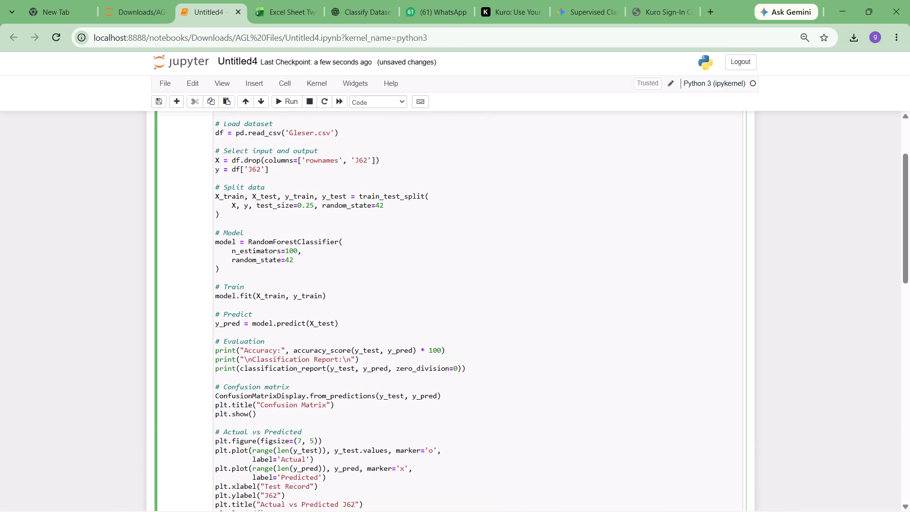
key("shift+Return")
Examine the Gleser run's output, including the confusion matrix and the Actual vs Predicted J62 plot.
scroll(323, 134, "down", 2)
scroll(323, 134, "up", 9)
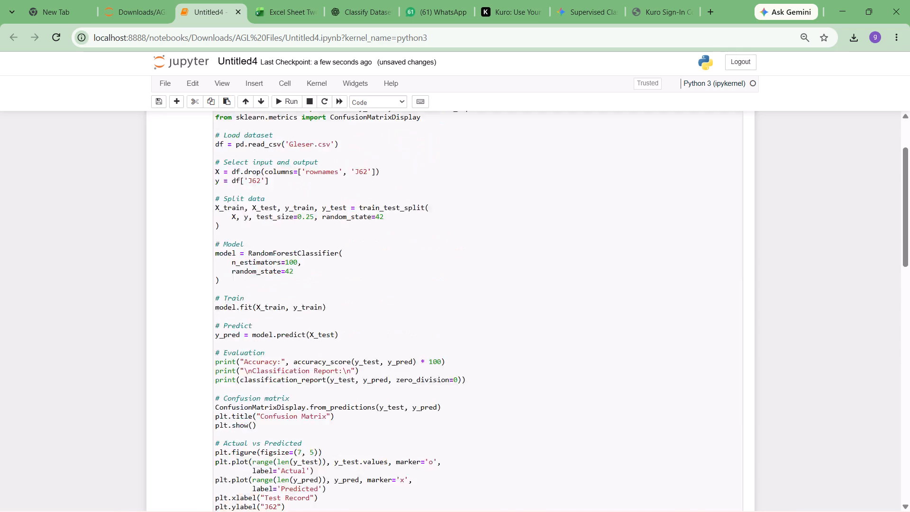
scroll(323, 134, "down", 7)
scroll(323, 134, "up", 3)
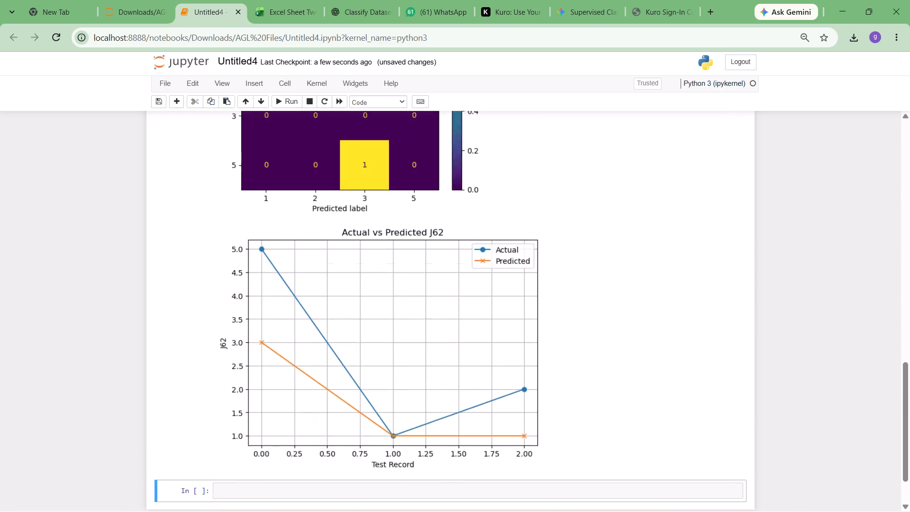
scroll(323, 134, "up", 5)
Switch back to the Excel Sheet Two days workbook and go back up through the dataset rows from Grunfeld towards Gleser.
left_click(270, 1)
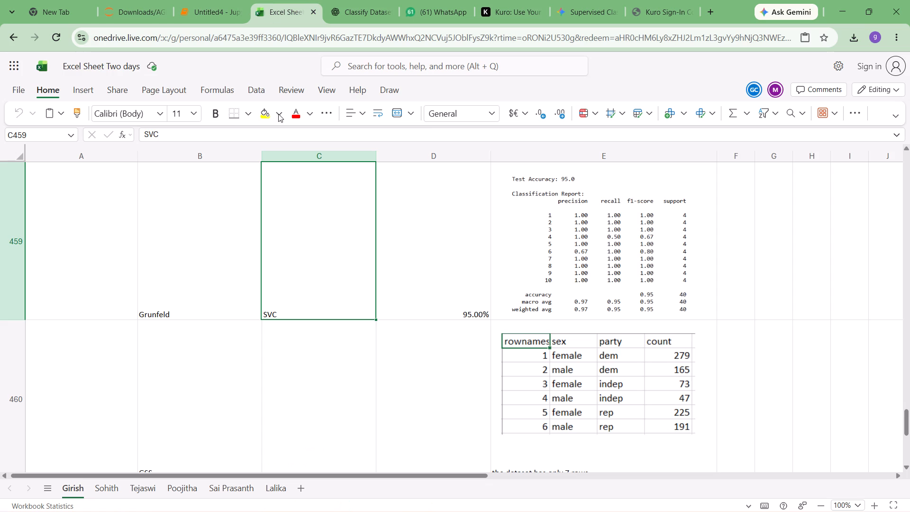
scroll(350, 312, "up", 5)
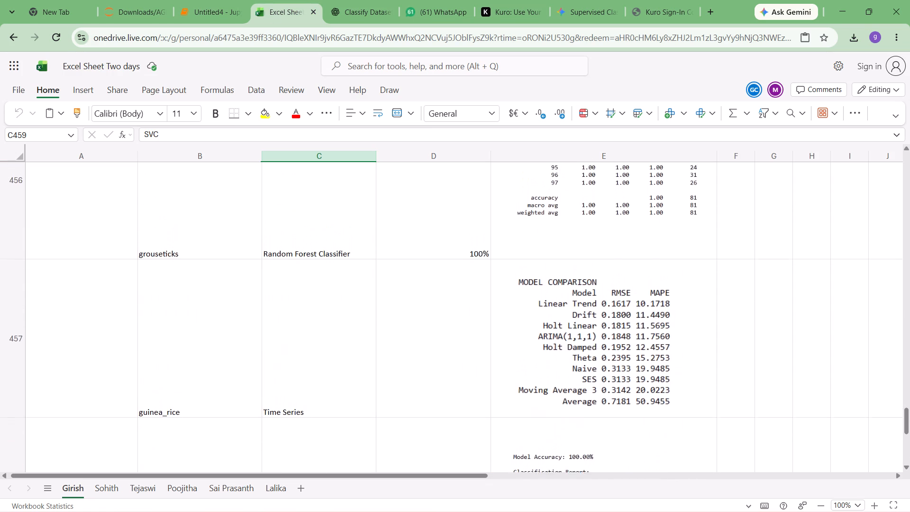
scroll(350, 312, "up", 6)
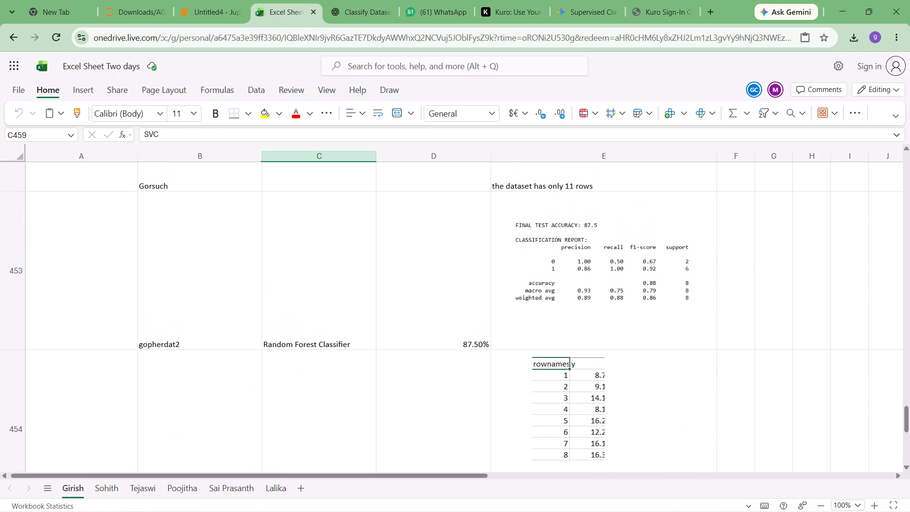
scroll(350, 312, "up", 5)
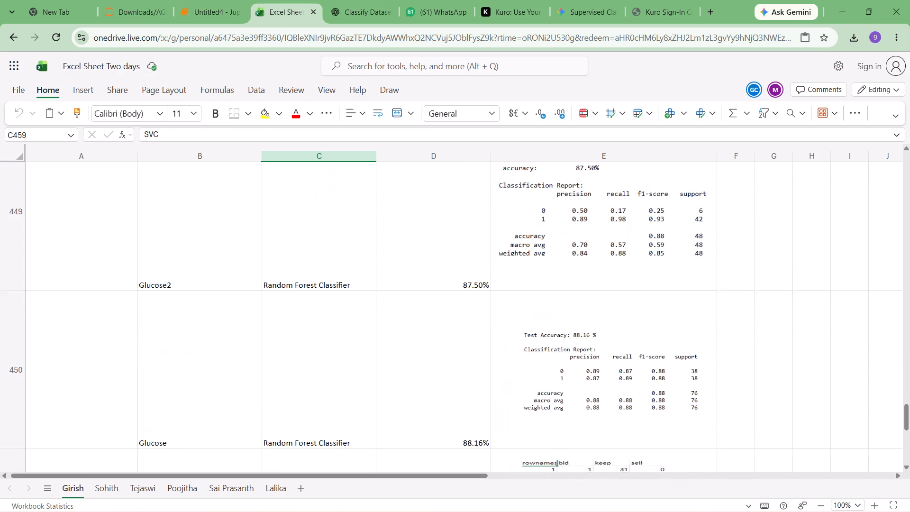
Examine the Gleser row and the neighbouring Glass, Glucose2 and Glucose rows in the Girish sheet.
scroll(350, 312, "up", 2)
scroll(350, 312, "down", 2)
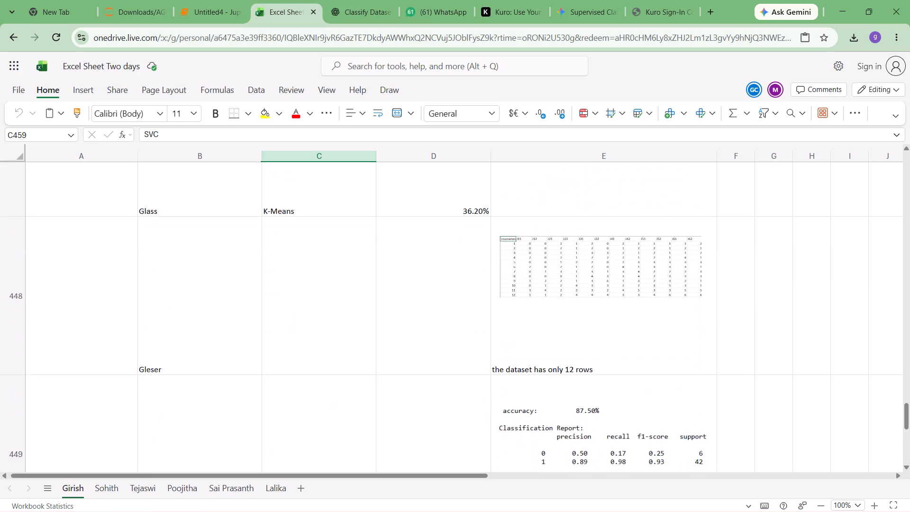
scroll(288, 339, "down", 8)
scroll(288, 339, "up", 2)
scroll(288, 339, "down", 1)
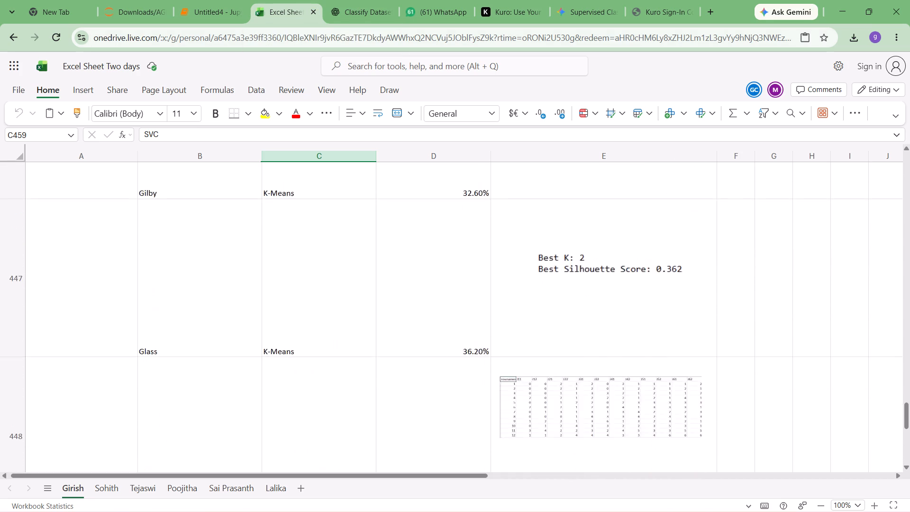
scroll(288, 339, "down", 2)
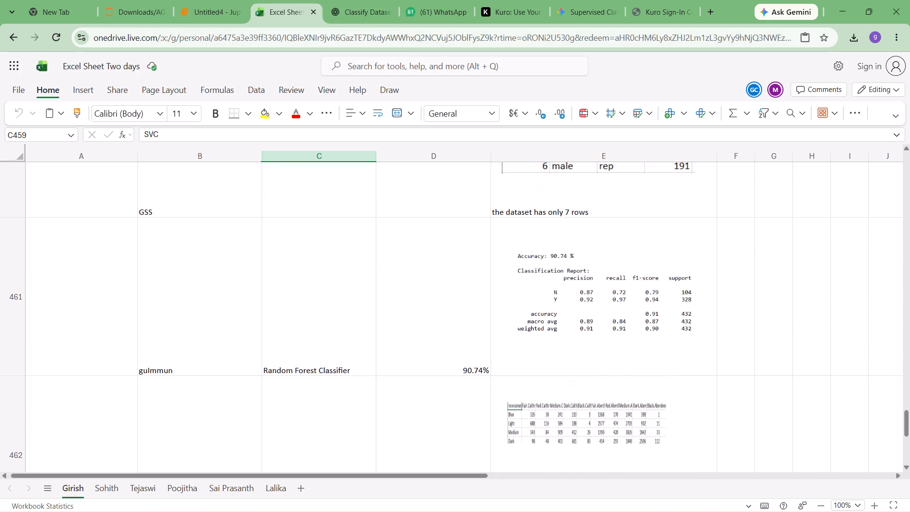
scroll(288, 339, "down", 1)
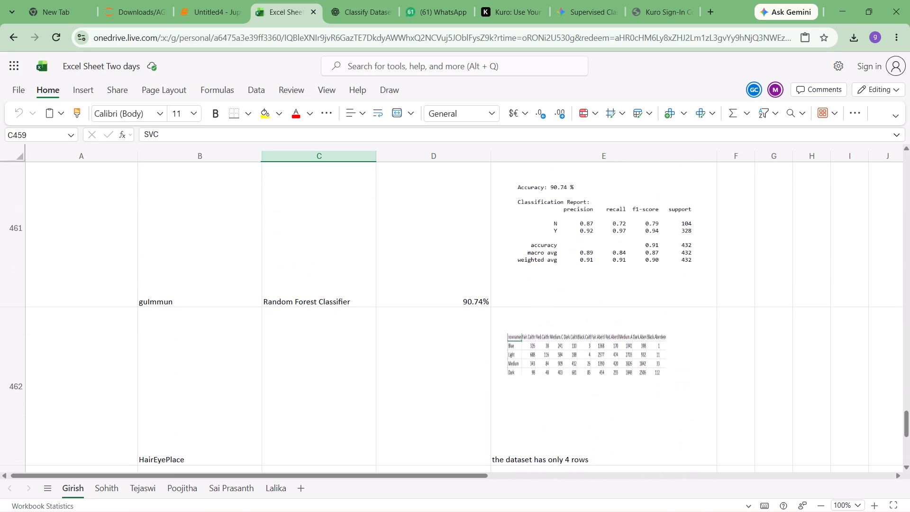
scroll(288, 339, "down", 6)
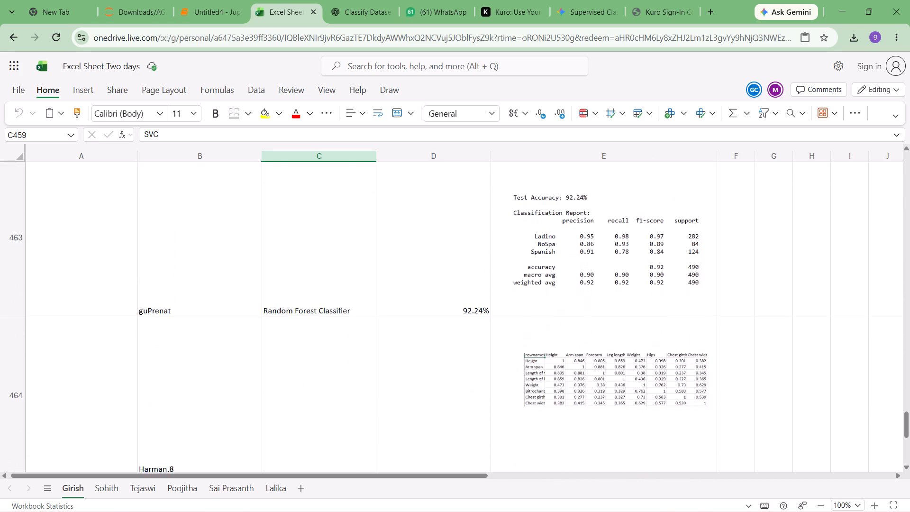
scroll(288, 339, "down", 6)
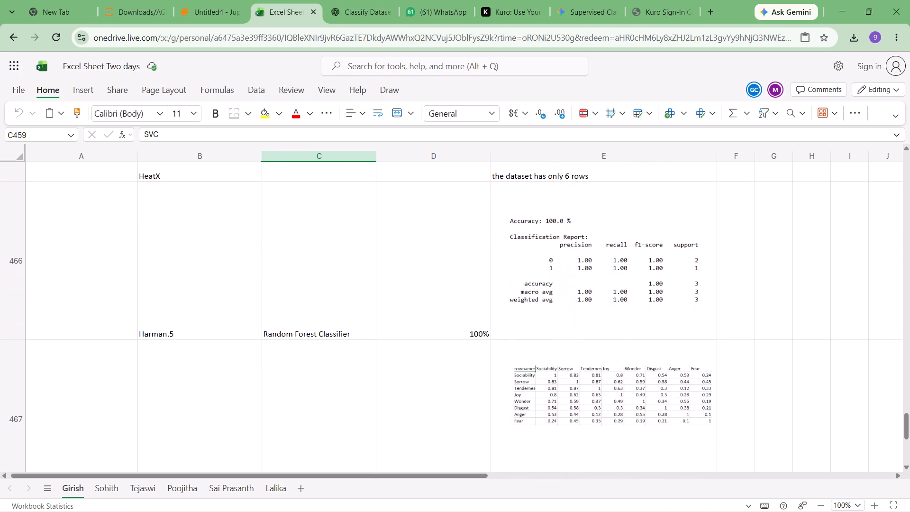
scroll(288, 339, "down", 2)
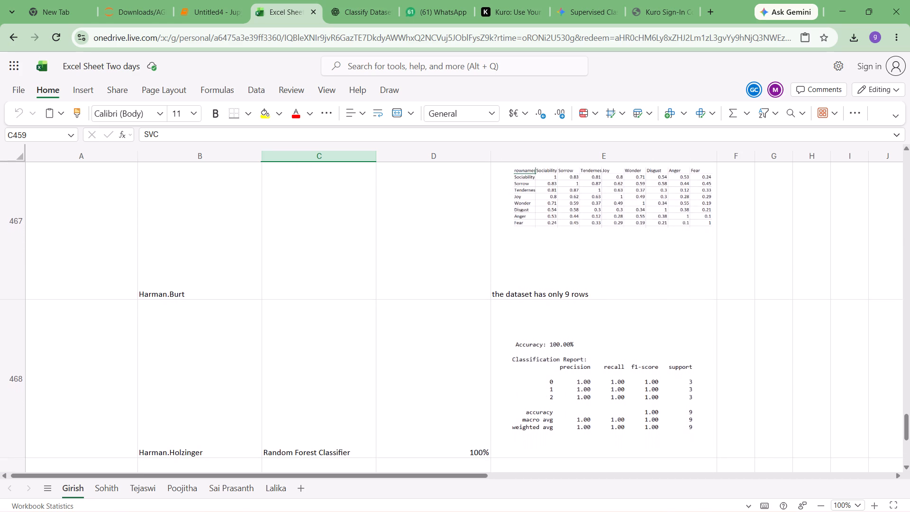
scroll(288, 339, "down", 6)
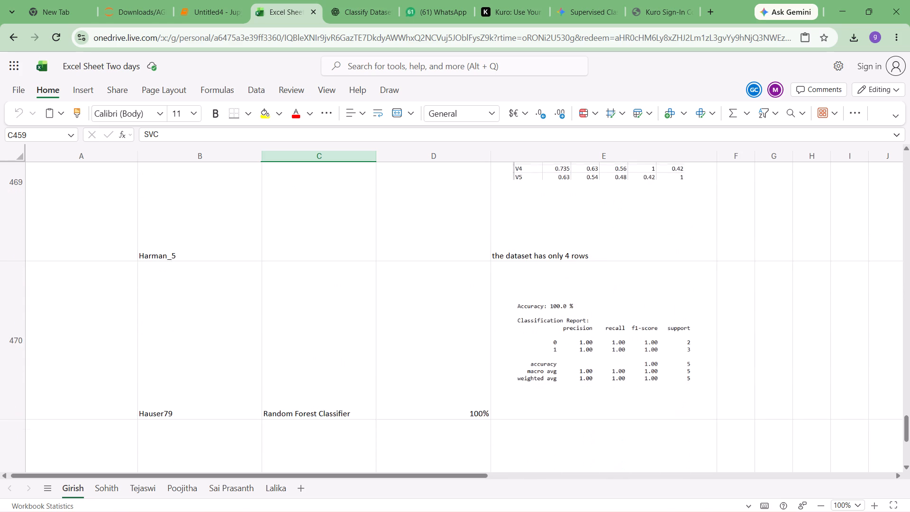
scroll(288, 339, "down", 2)
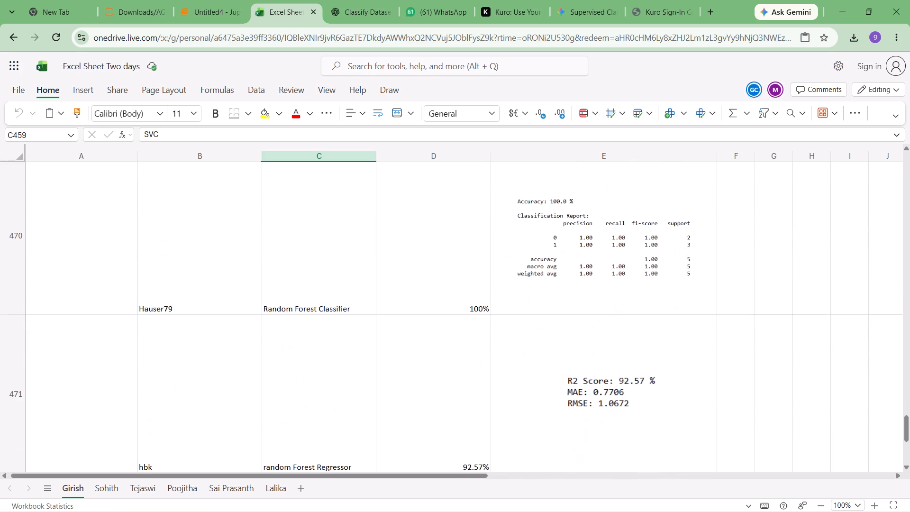
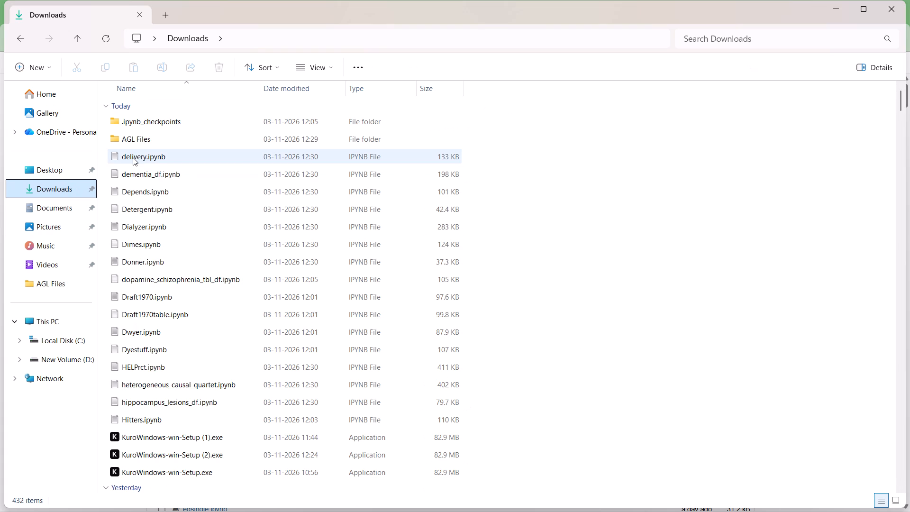
In File Explorer's Downloads folder, select delivery.ipynb, dementia_df.ipynb, Depends.ipynb and Detergent.ipynb together.
left_click(133, 157, "ctrl")
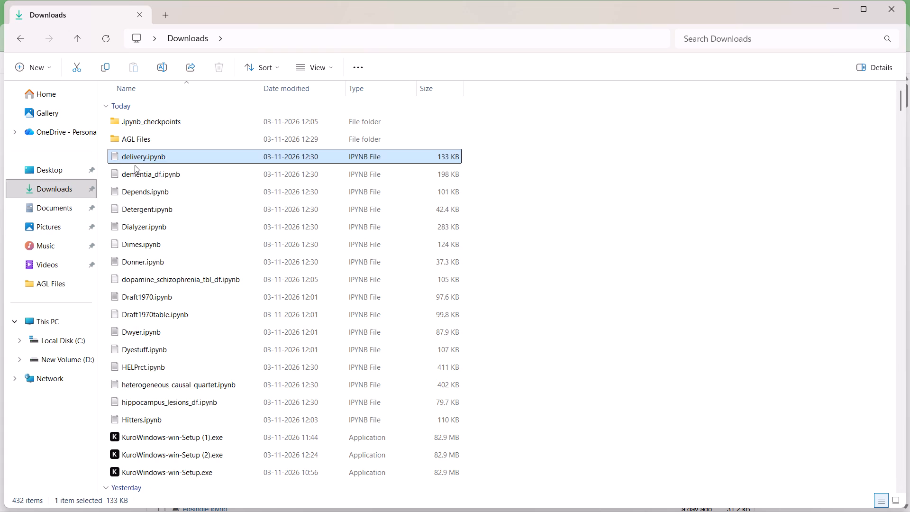
left_click(136, 171, "ctrl")
left_click(136, 187, "ctrl")
left_click(136, 203, "ctrl")
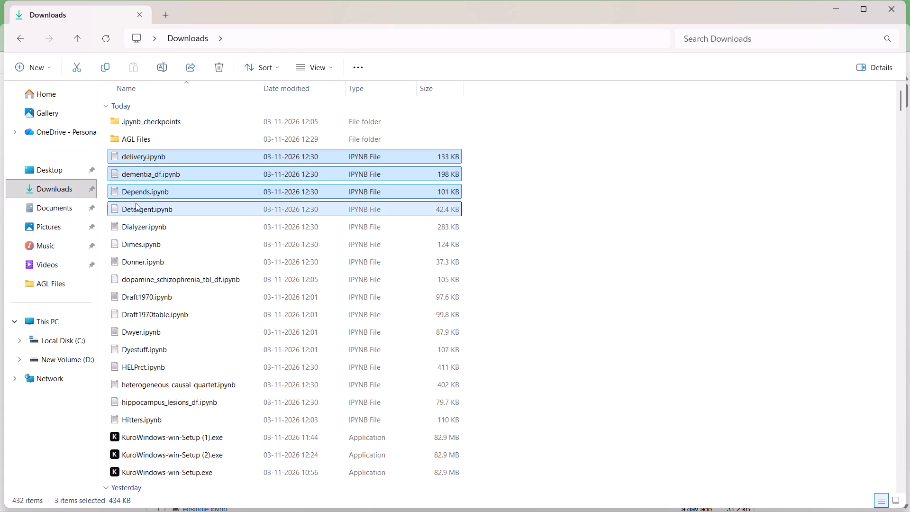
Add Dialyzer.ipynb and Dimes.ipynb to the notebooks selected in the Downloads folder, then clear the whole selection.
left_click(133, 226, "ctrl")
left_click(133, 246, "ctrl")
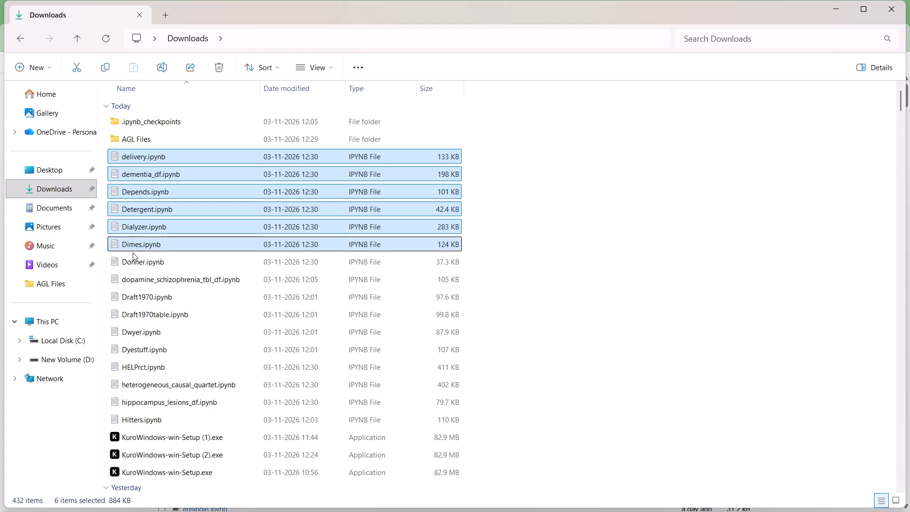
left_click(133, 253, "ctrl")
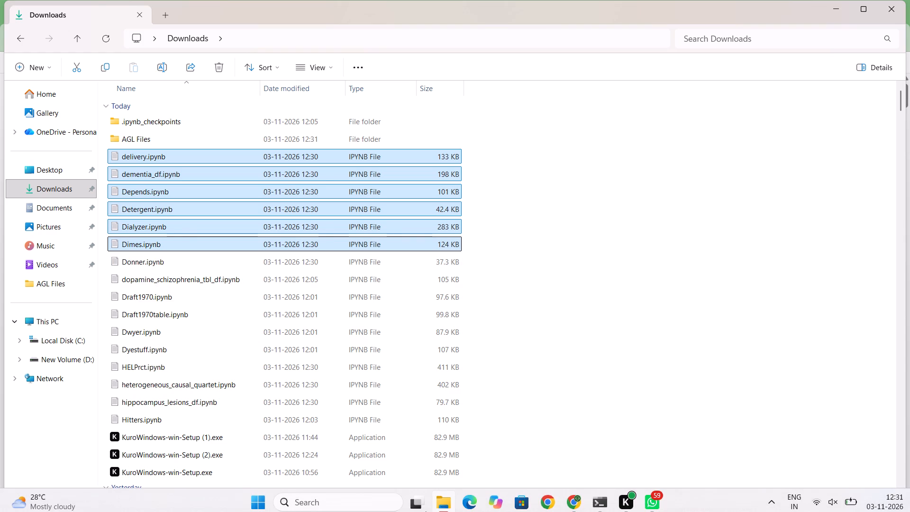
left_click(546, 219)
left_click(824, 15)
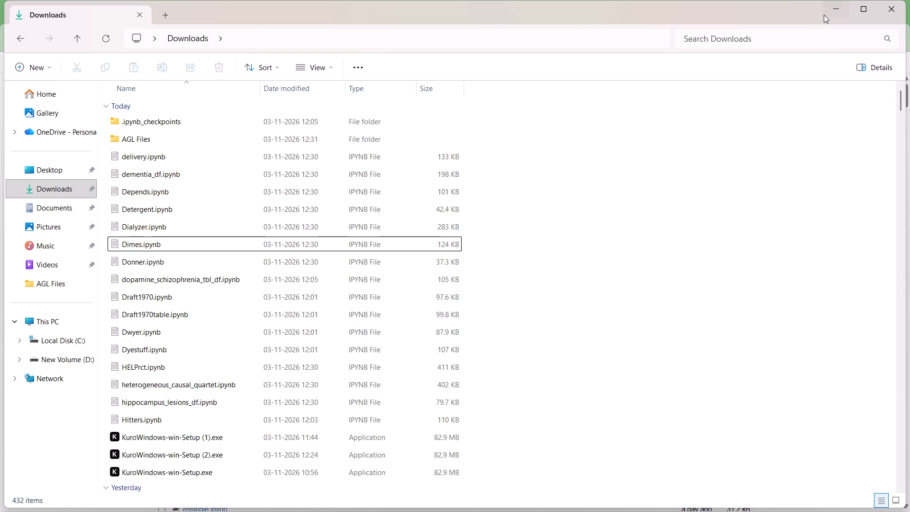
Open the browser's full download history and examine today's list of downloaded notebook files.
left_click(860, 38)
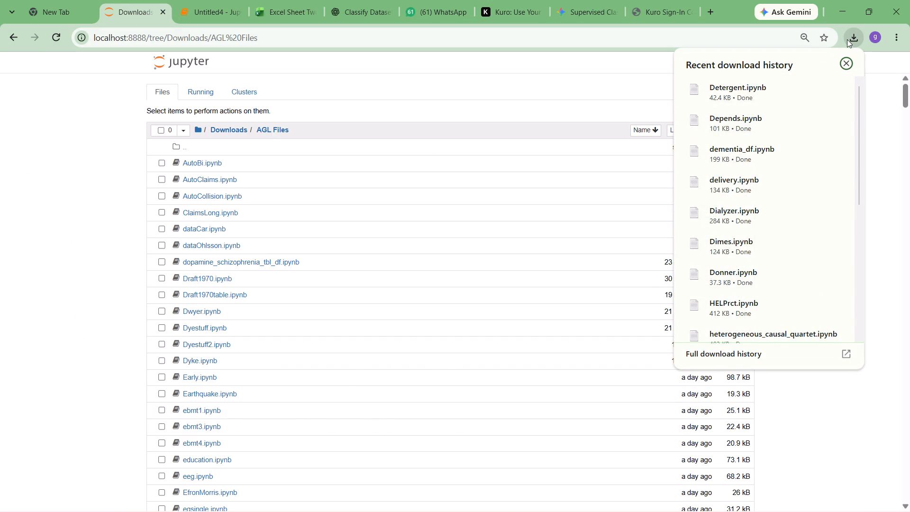
left_click(847, 39)
left_click(847, 39)
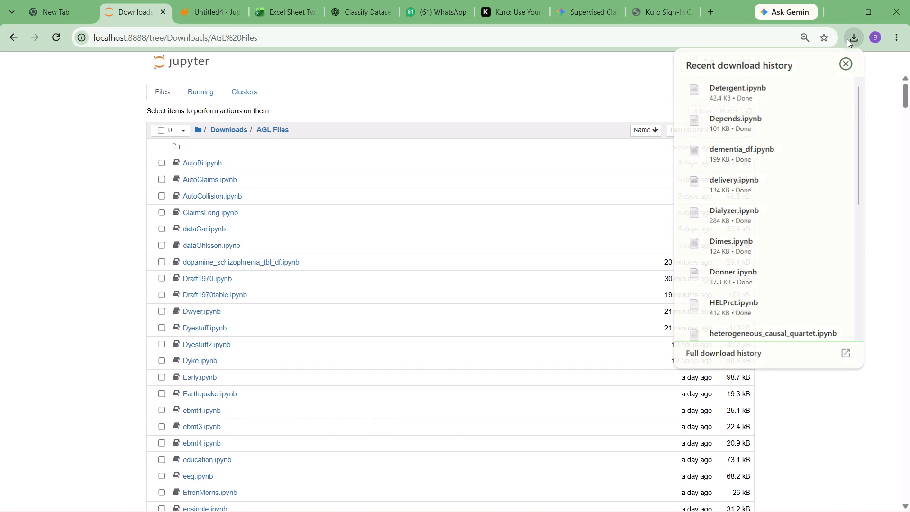
left_click(850, 354)
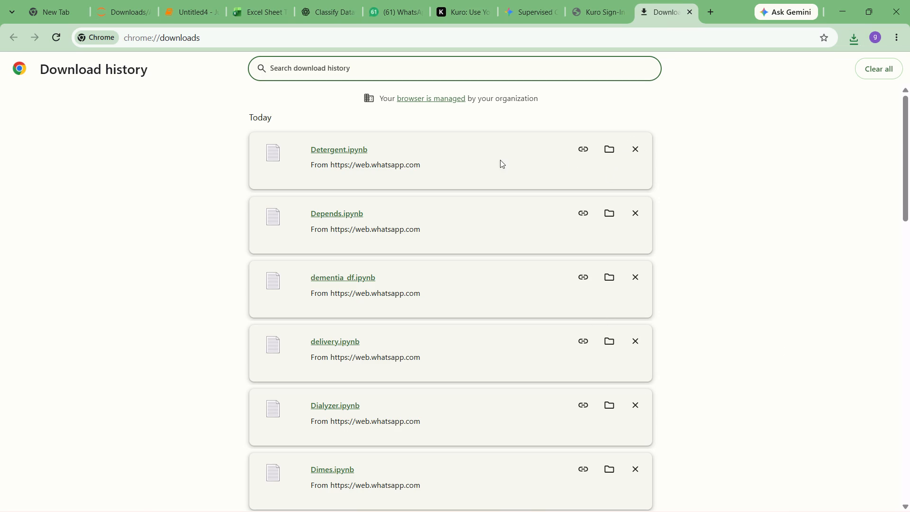
scroll(402, 222, "down", 4)
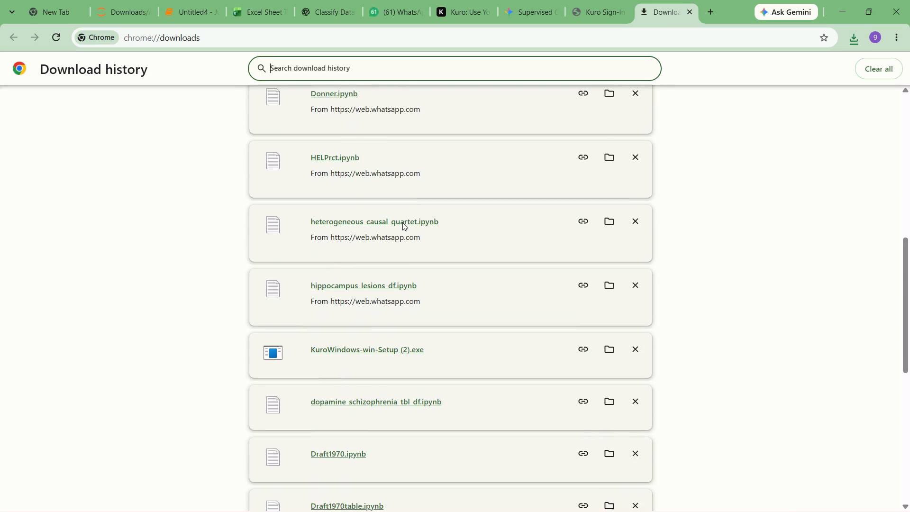
scroll(402, 222, "down", 3)
scroll(402, 222, "up", 1)
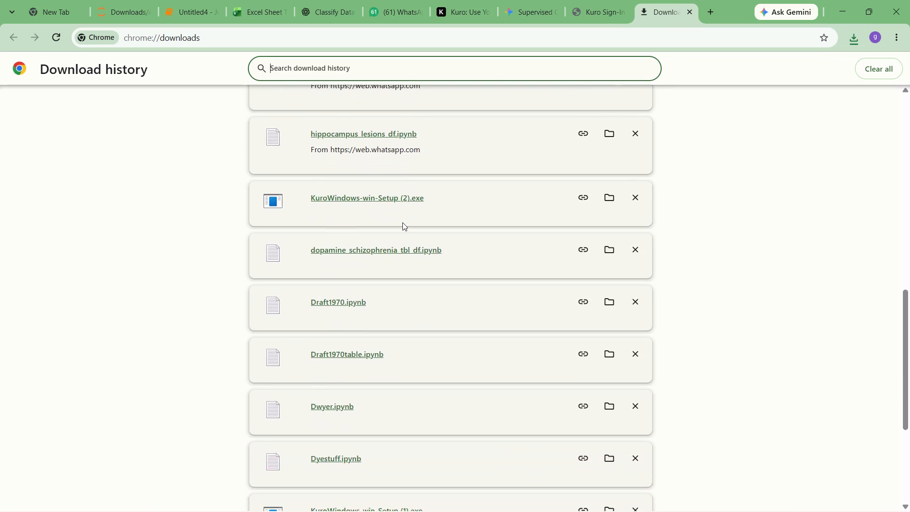
scroll(402, 222, "up", 5)
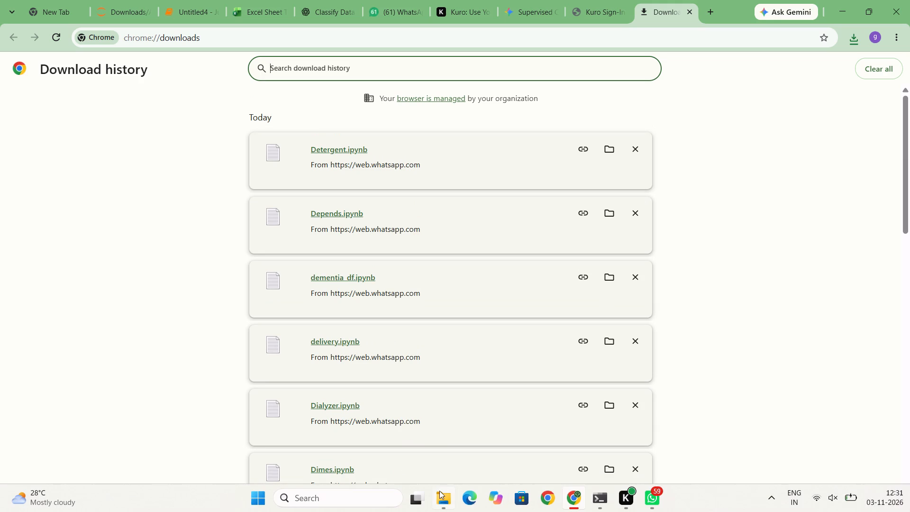
Switch back to the Downloads folder in File Explorer.
left_click(439, 491)
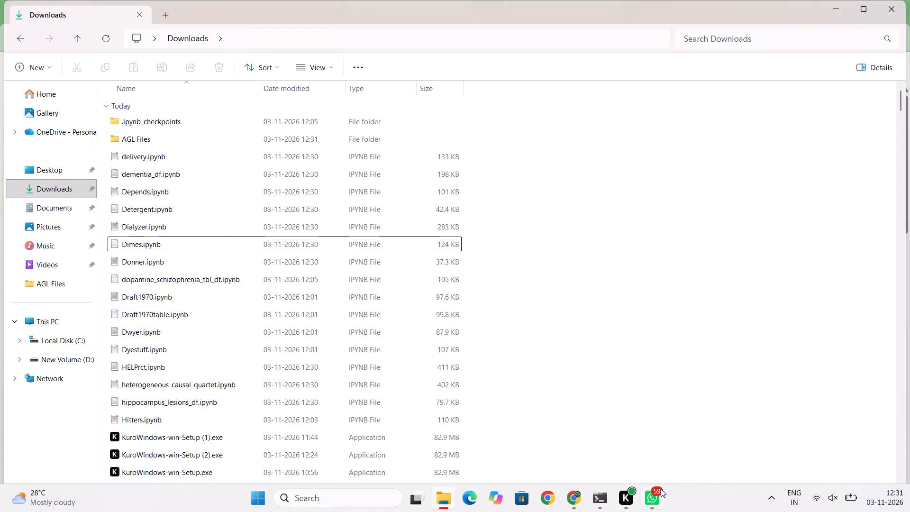
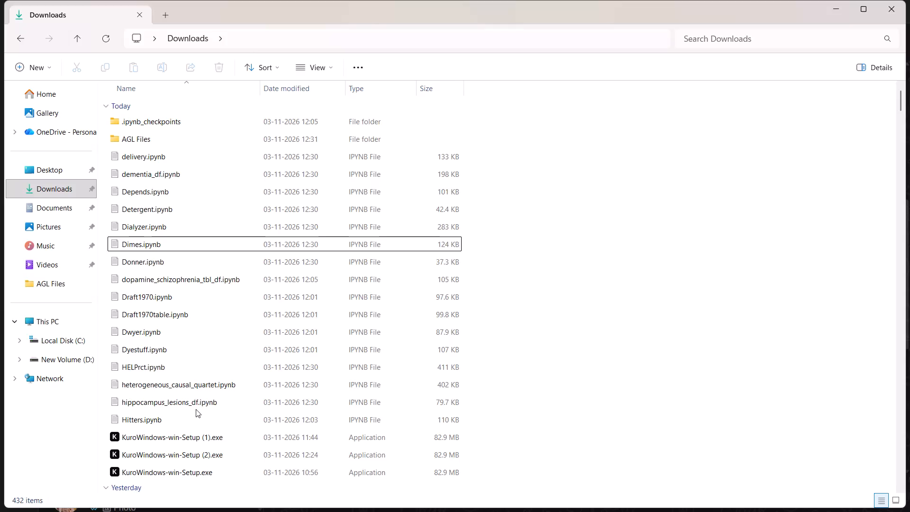
Select hippocampus_lesions_df.ipynb, heterogeneous_causal_quartet.ipynb and the seven consecutive notebooks from delivery.ipynb through Donner.ipynb together in the Downloads folder.
left_click(193, 401, "ctrl")
left_click(195, 391, "ctrl")
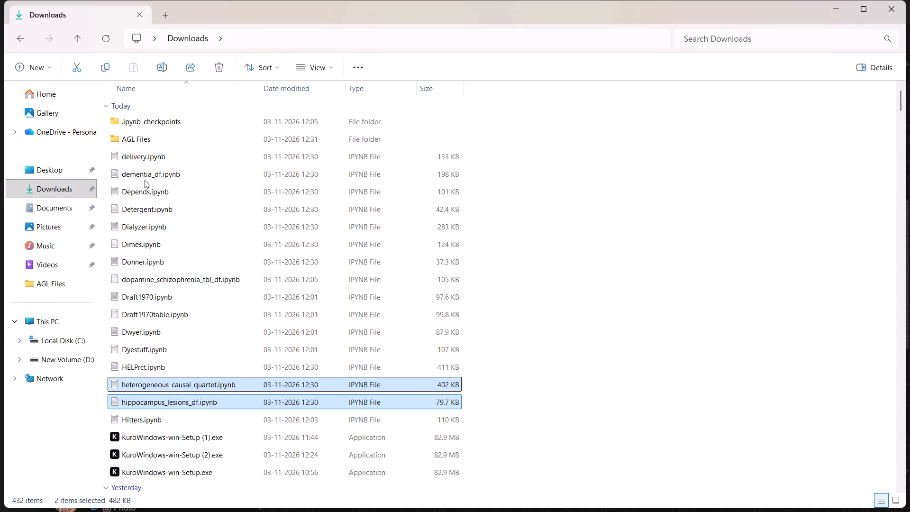
left_click(154, 165, "ctrl")
left_click(154, 163, "ctrl")
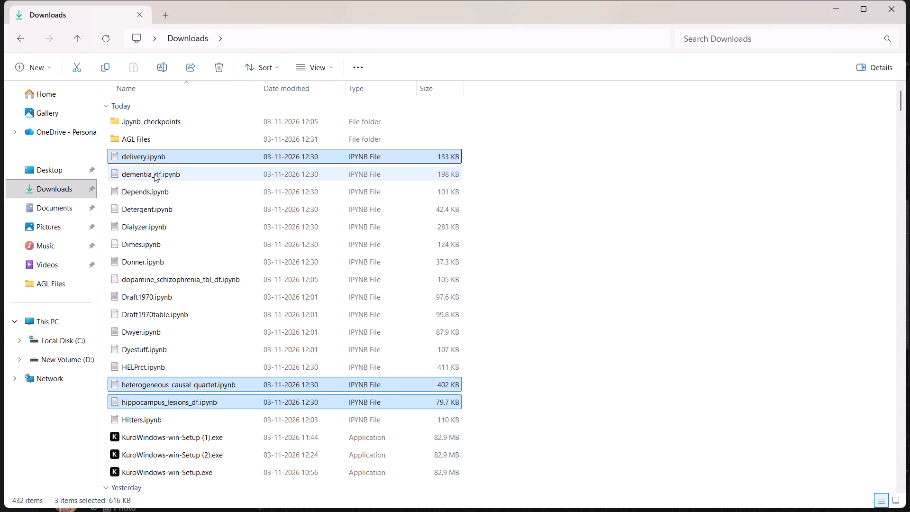
left_click(154, 174, "ctrl")
left_click(155, 190, "ctrl")
left_click(155, 211, "ctrl")
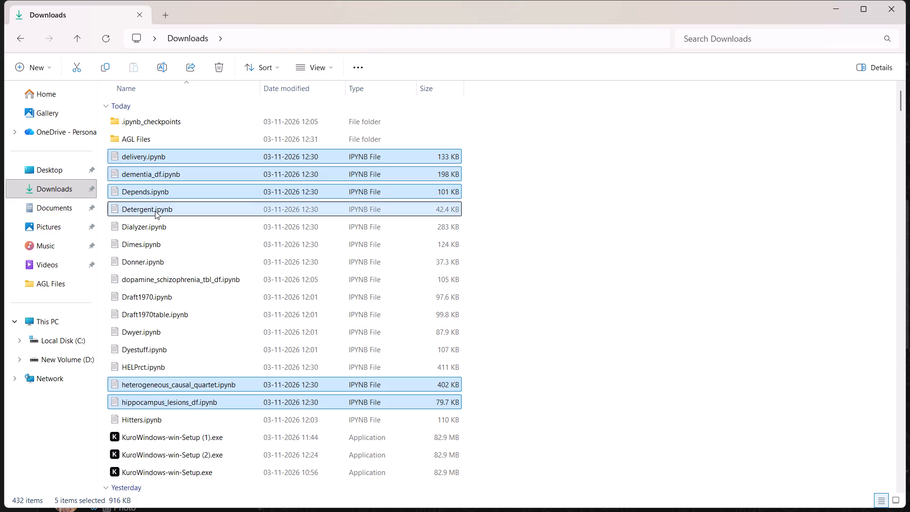
left_click(154, 221, "ctrl")
left_click(151, 241, "ctrl")
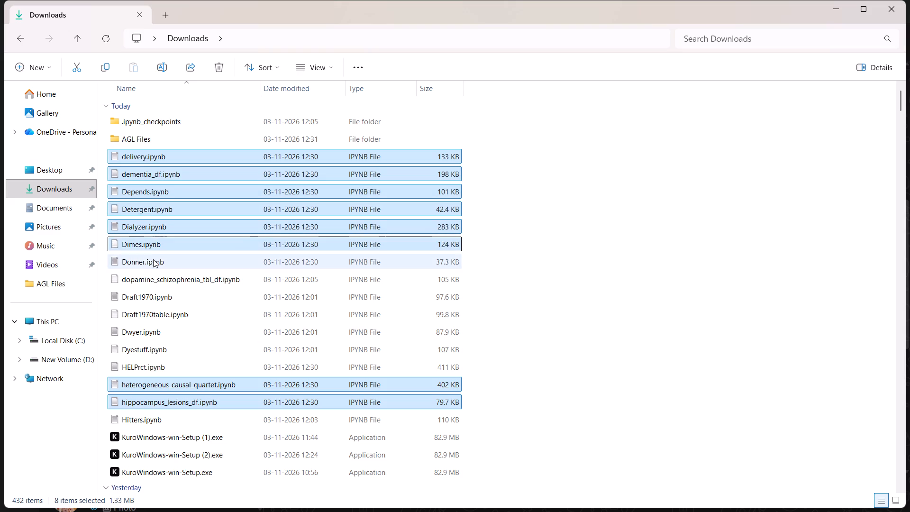
left_click(153, 259, "ctrl")
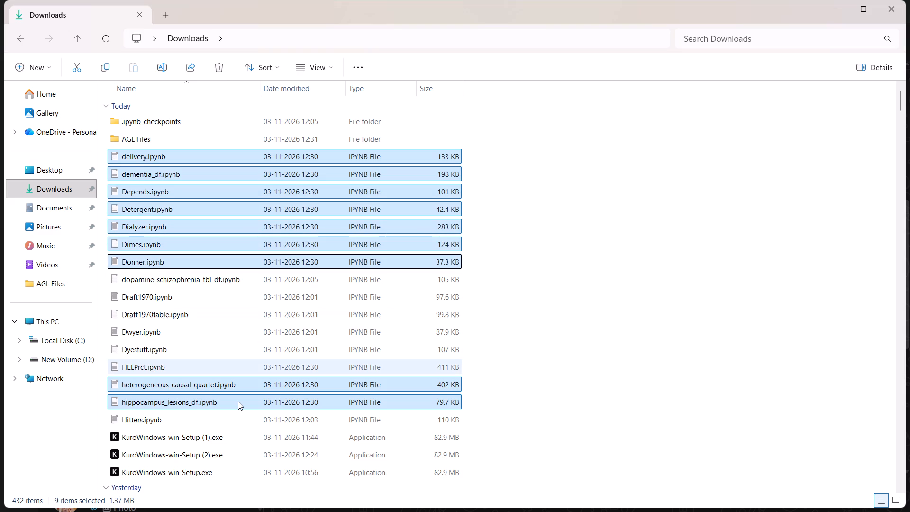
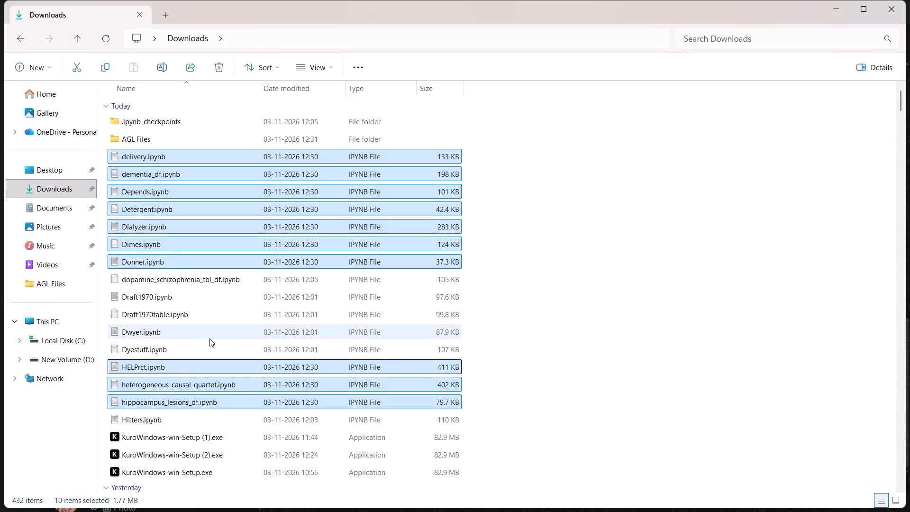
Copy the selected notebooks, delivery.ipynb through Donner.ipynb and HELPrct.ipynb through hippocampus_lesions_df.ipynb, from Downloads into the AGL Files folder.
key("ctrl+c")
left_click(101, 70)
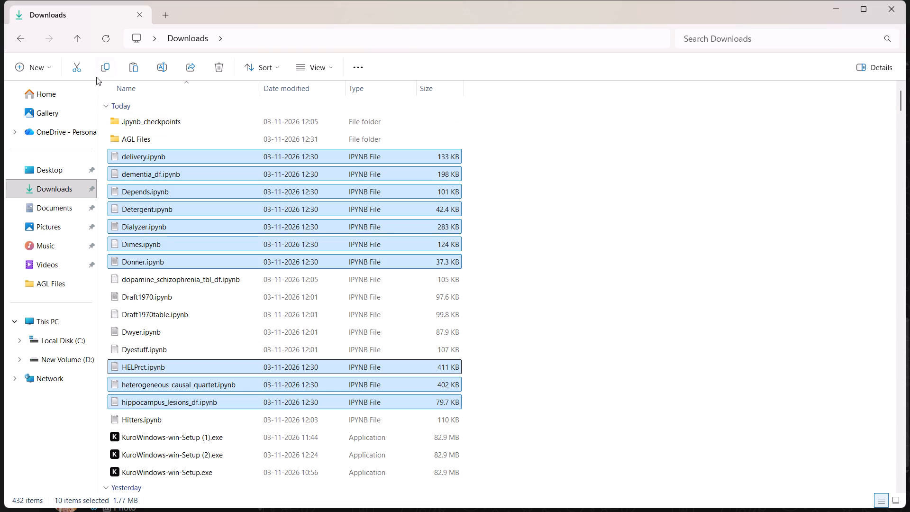
left_click(105, 70)
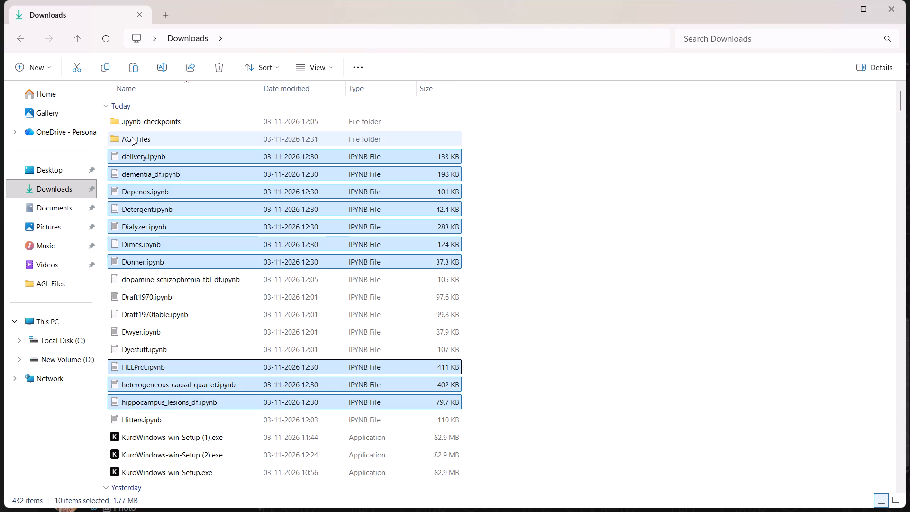
left_click(132, 137)
double_click(132, 137)
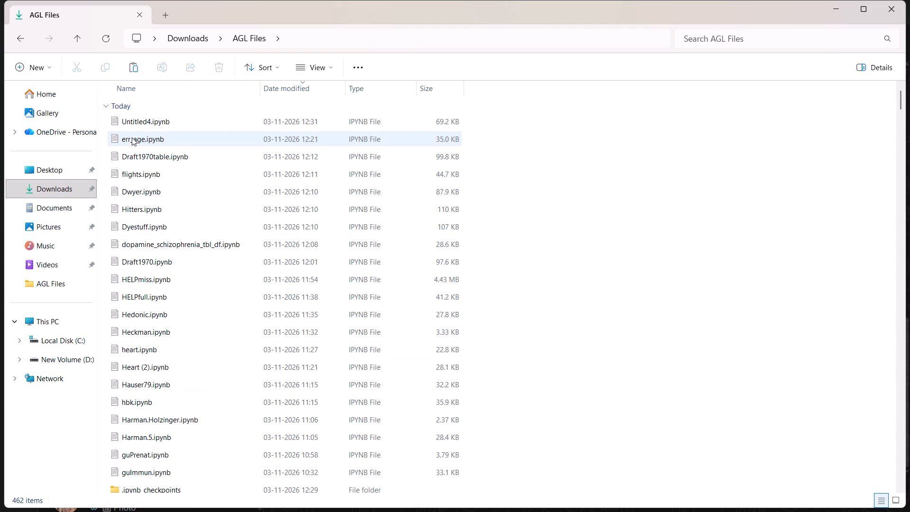
key("ctrl+v")
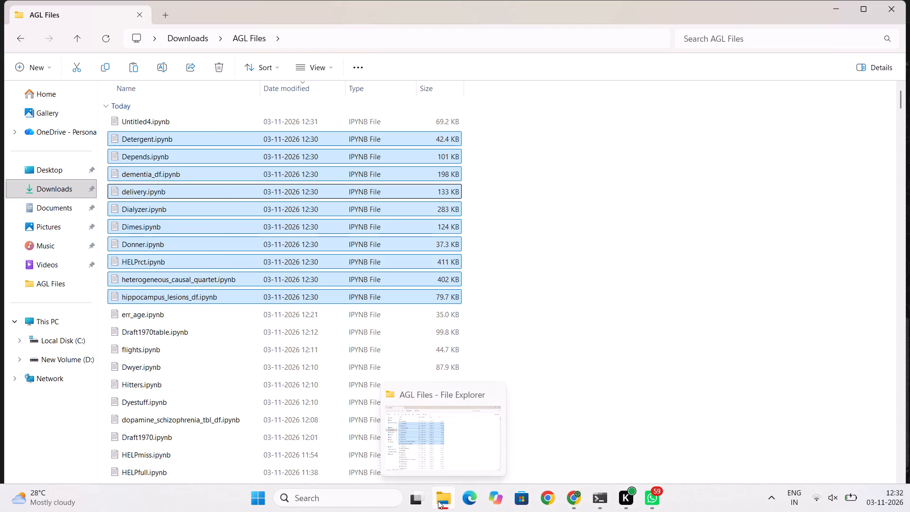
Switch to Chrome, open delivery.ipynb from the AGL Files folder in Jupyter, and go to its final score output.
left_click(572, 505)
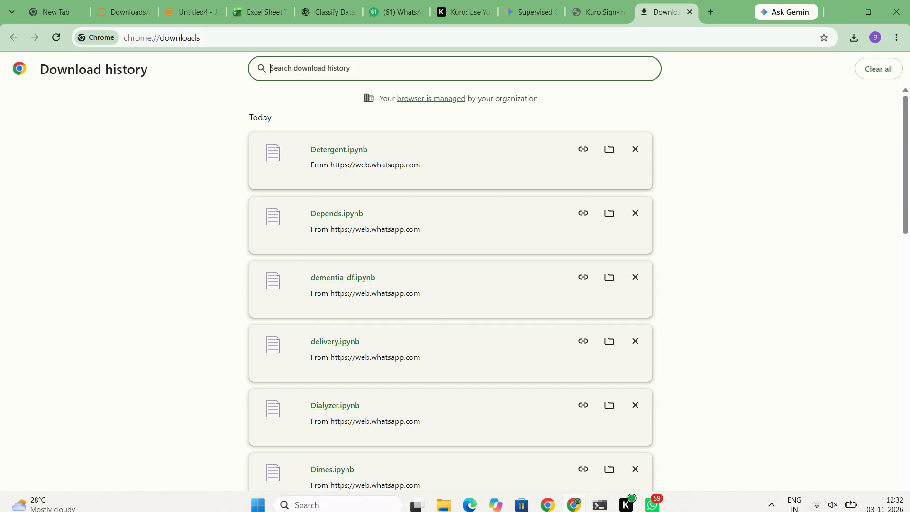
left_click(137, 0)
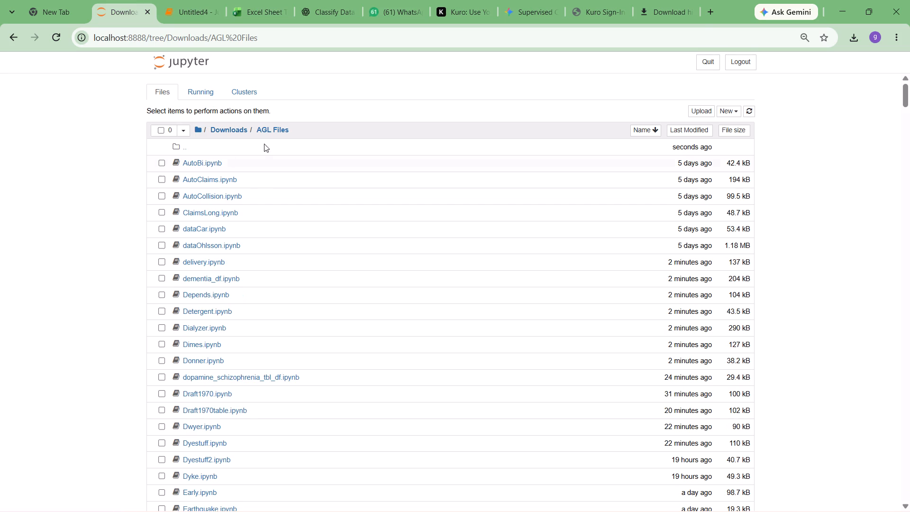
scroll(251, 232, "down", 1)
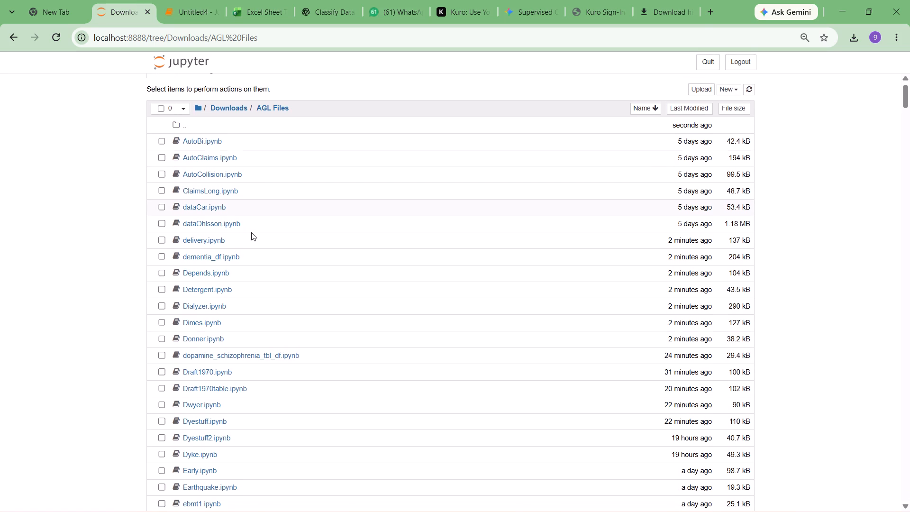
scroll(251, 232, "down", 1)
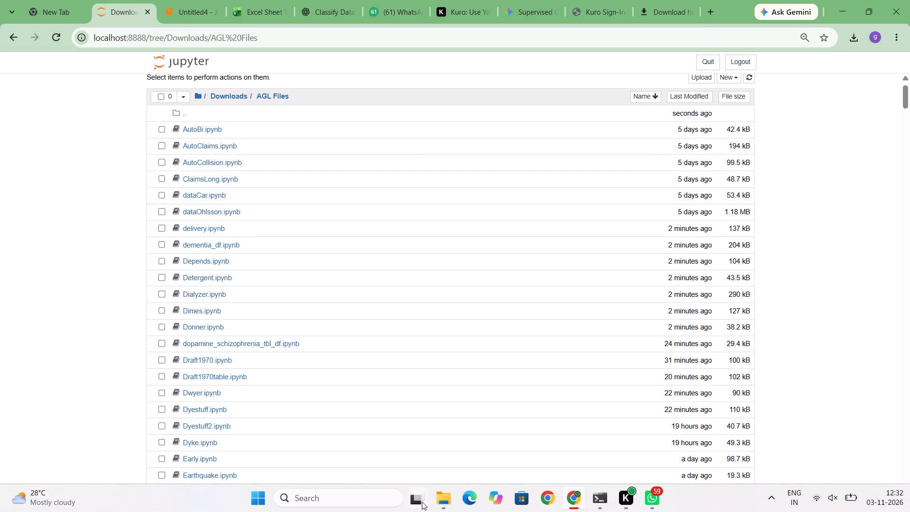
left_click(446, 503)
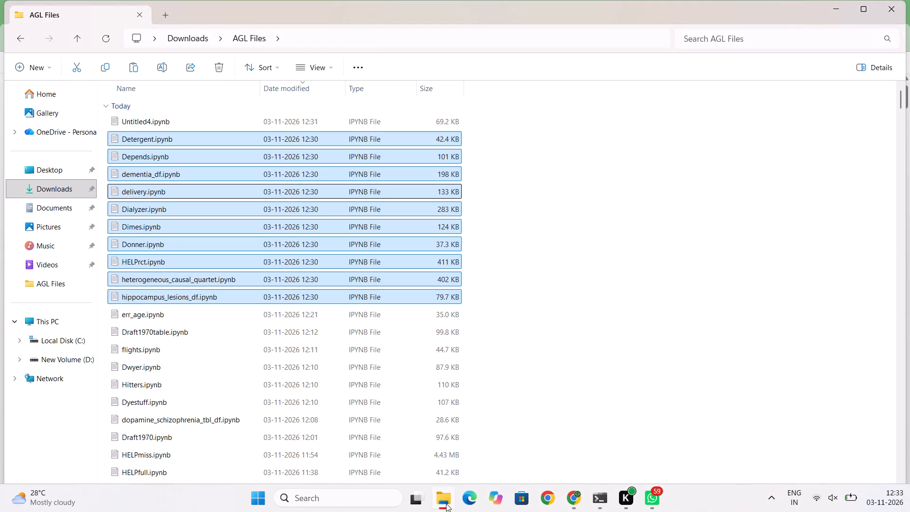
left_click(446, 503)
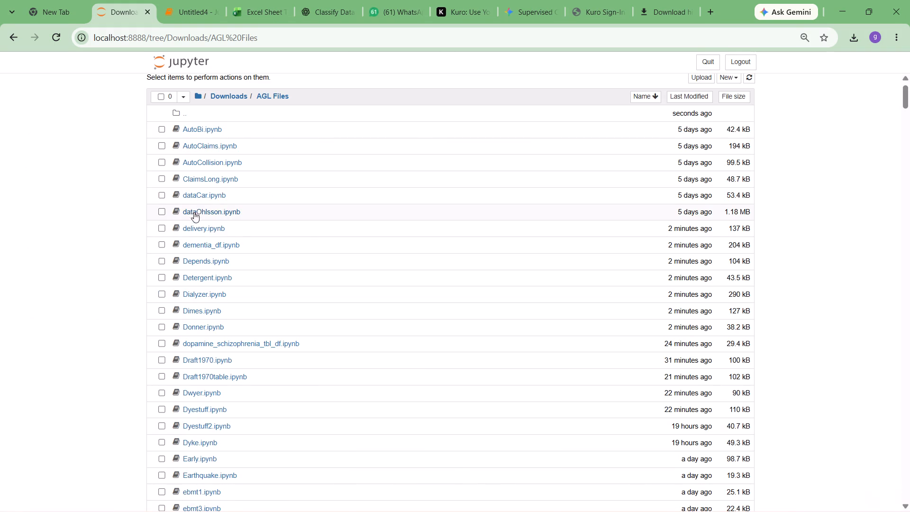
left_click(195, 230)
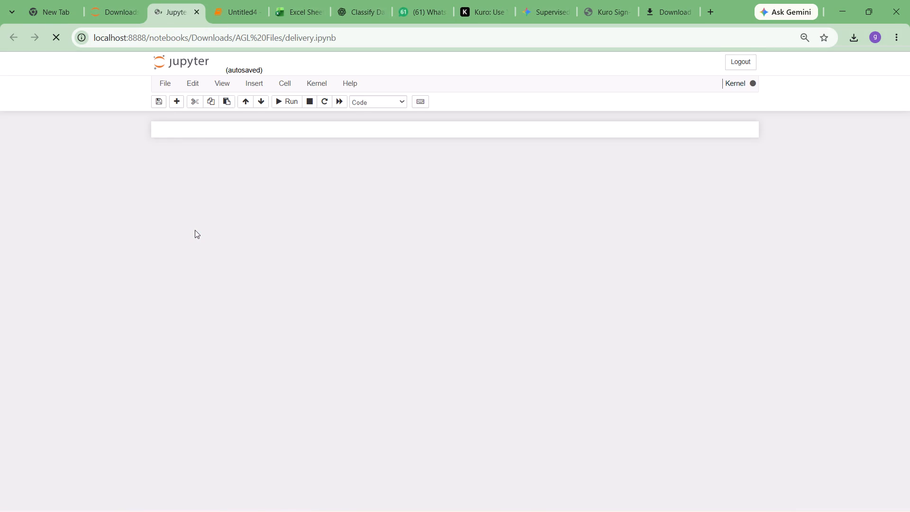
scroll(195, 230, "down", 13)
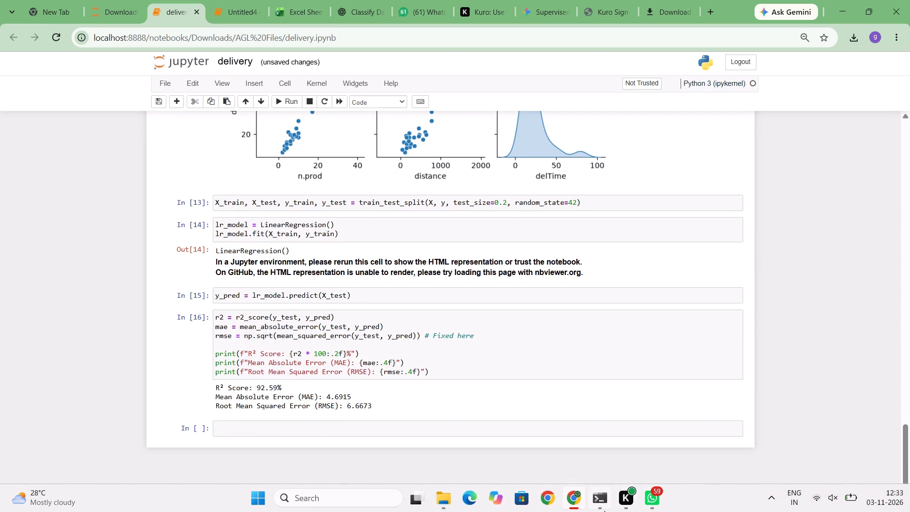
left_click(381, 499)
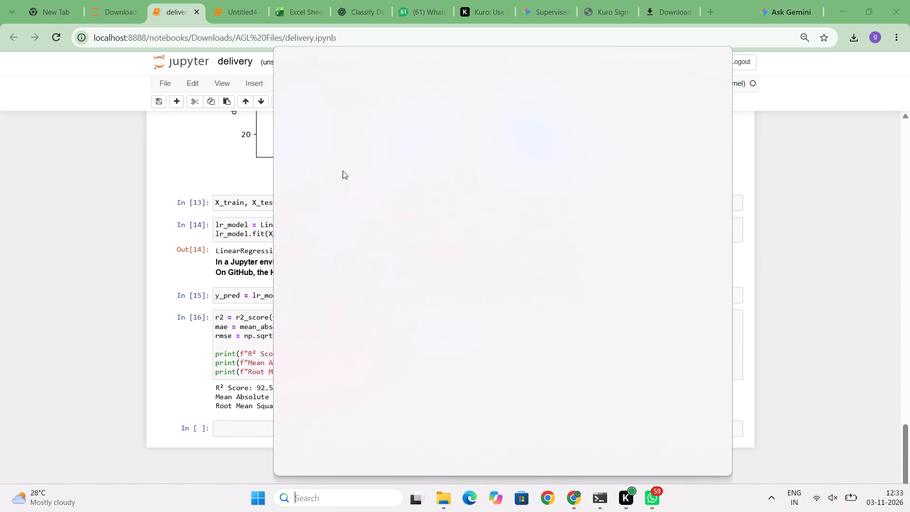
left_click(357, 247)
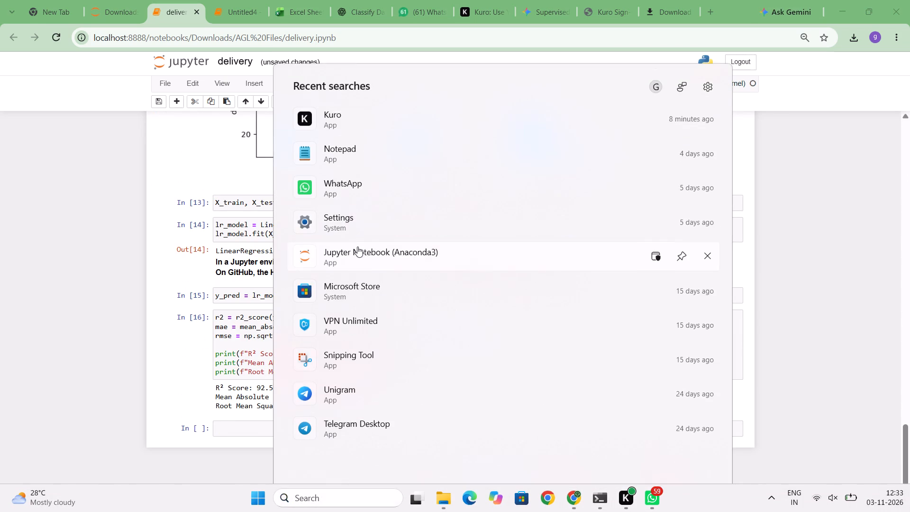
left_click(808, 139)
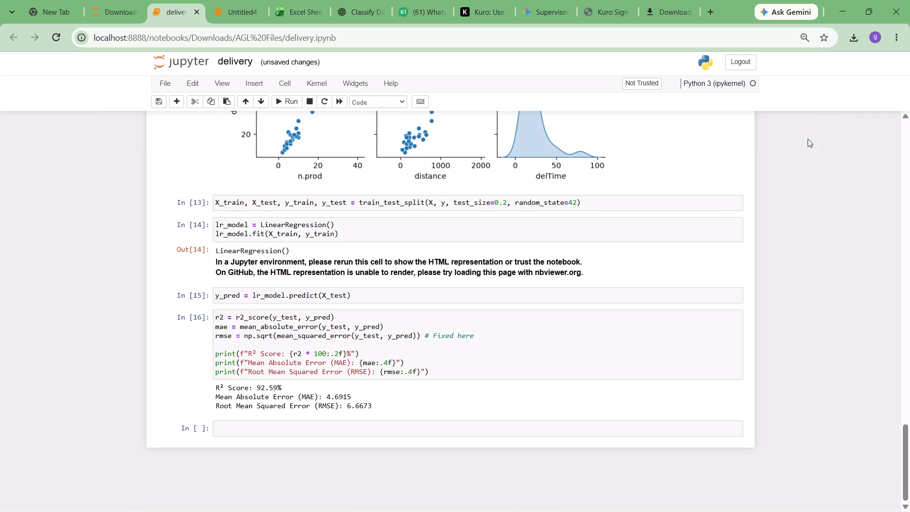
Open Snipping Tool and capture the R² score, MAE and RMSE output lines of the delivery notebook.
left_click(368, 502)
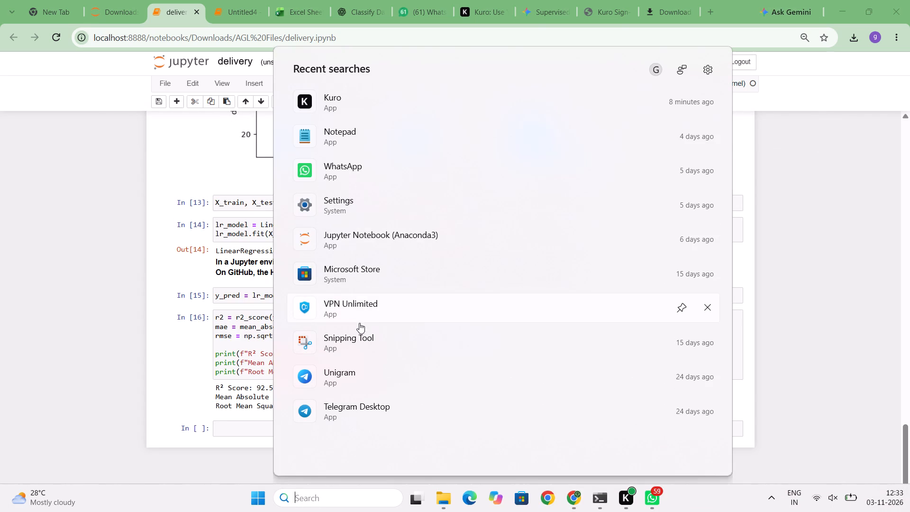
left_click(359, 341)
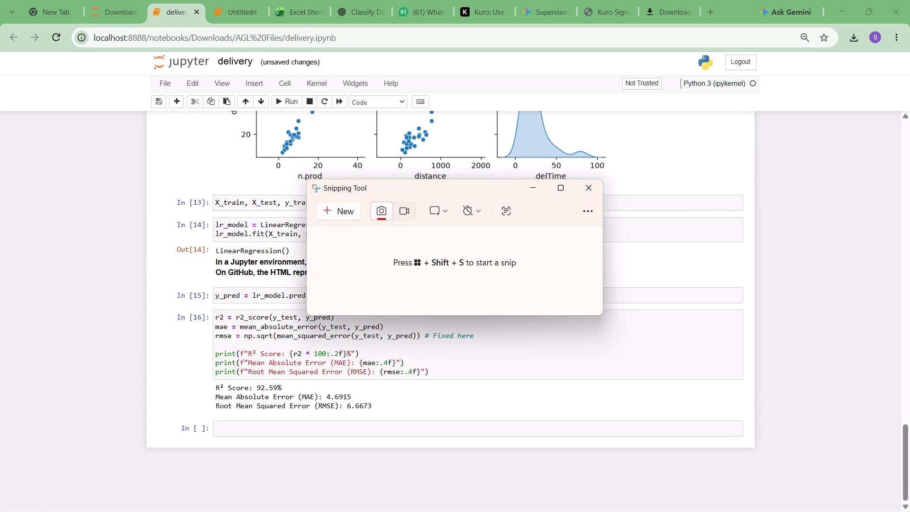
left_click(334, 216)
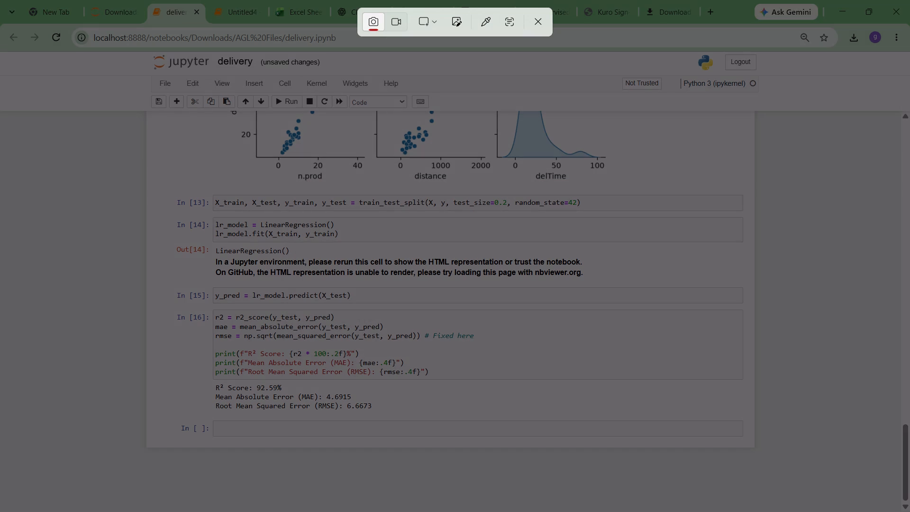
left_click_drag(211, 382, 373, 407)
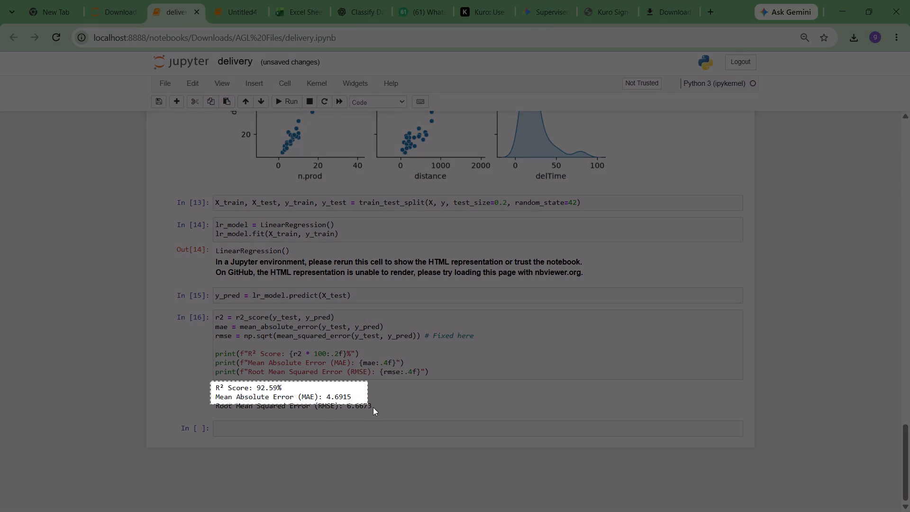
left_click_drag(373, 407, 372, 415)
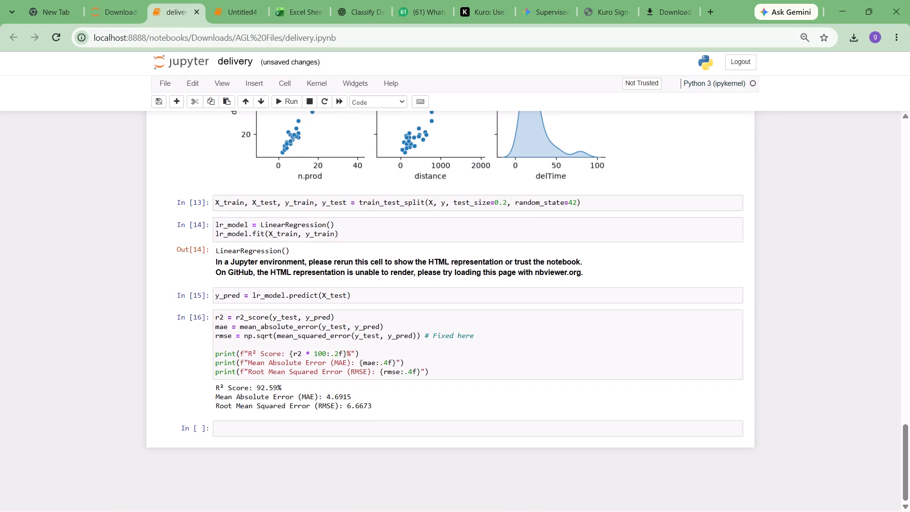
left_click(787, 210)
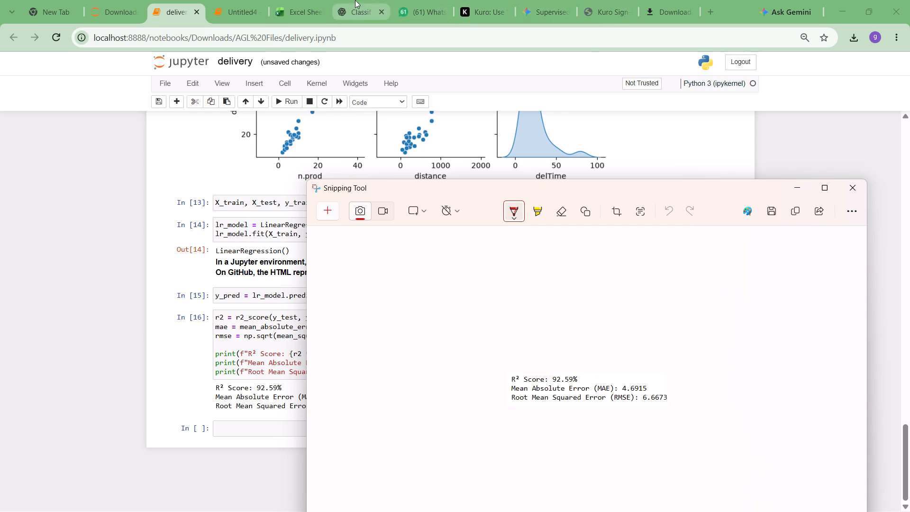
Paste the captured scores into cell E484 of the Girish sheet and move the picture to about mid-height of the cell.
left_click(306, 0)
left_click(496, 232)
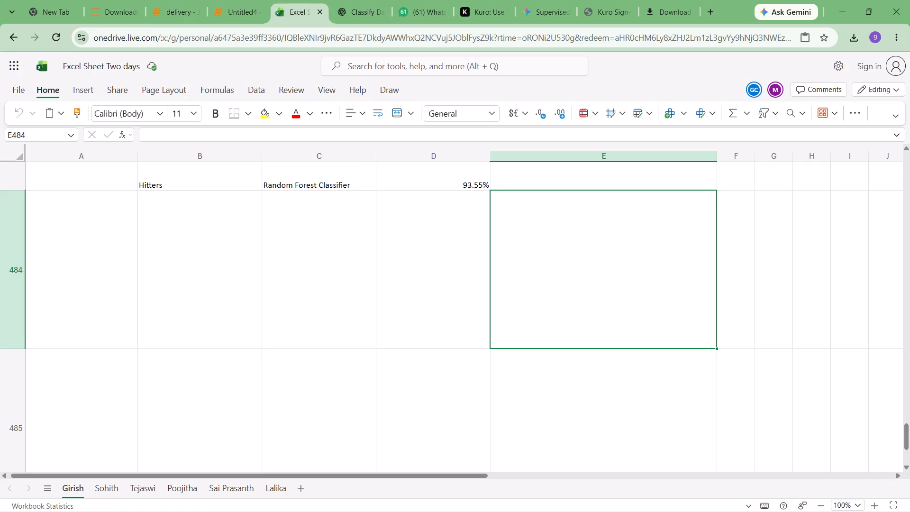
key("ctrl+v")
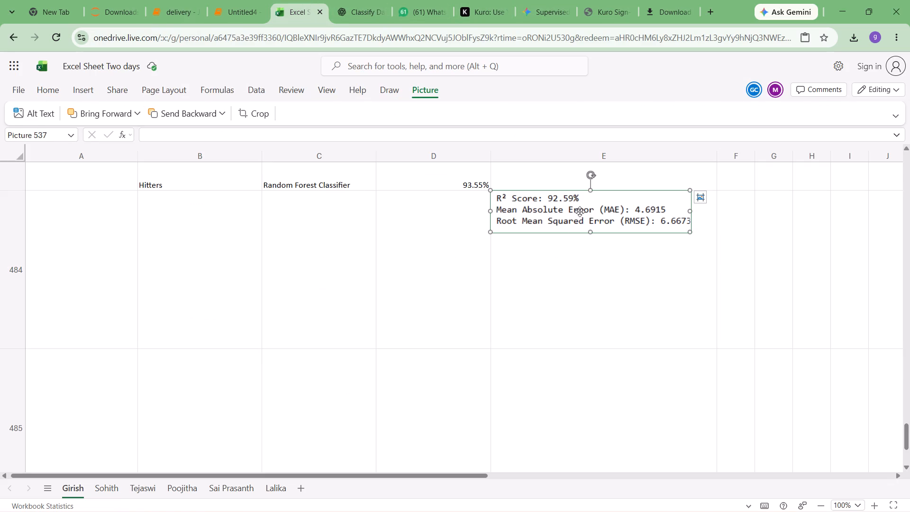
left_click_drag(580, 211, 590, 274)
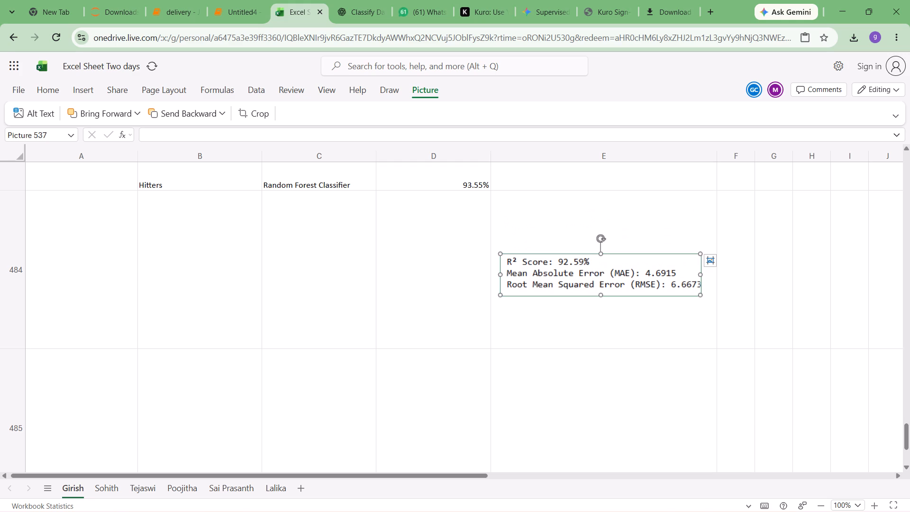
Enter 92.59% in cell D484 and Linear Regression in cell C484.
left_click(437, 292)
type("92.59%")
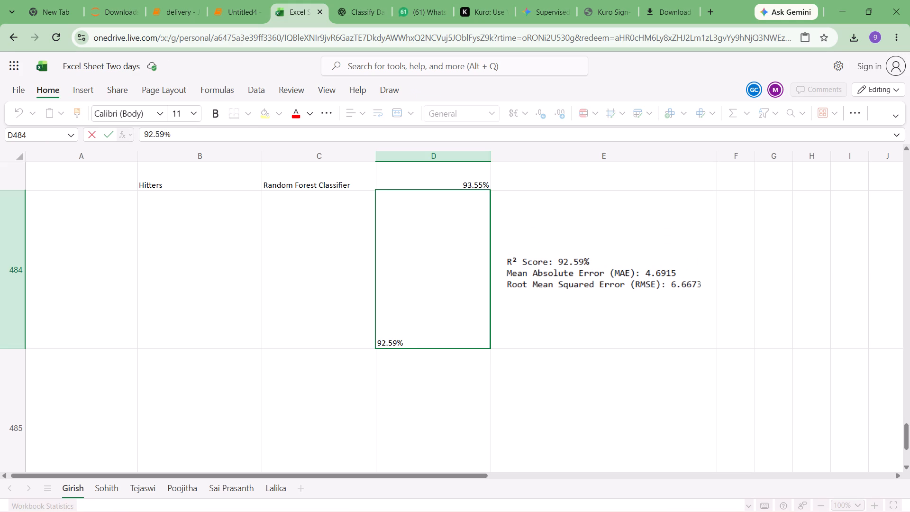
left_click(258, 306)
left_click(305, 302)
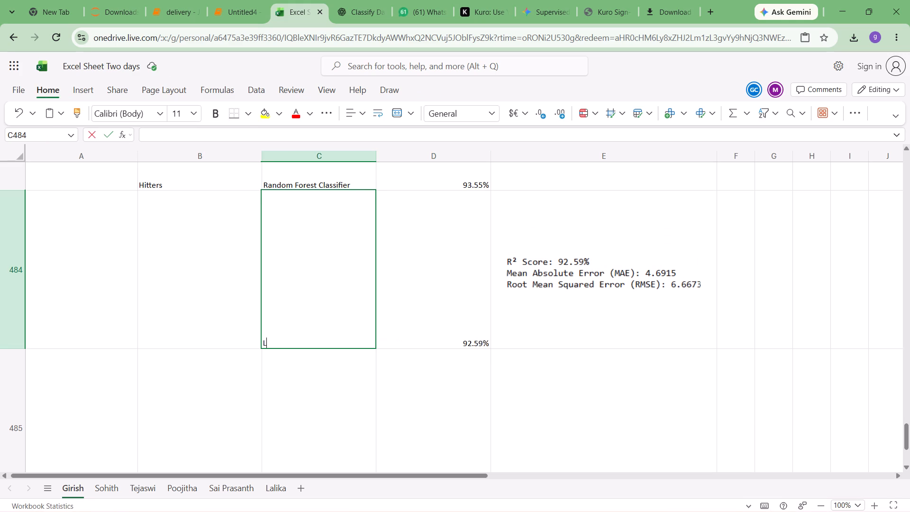
key("i")
key("Right")
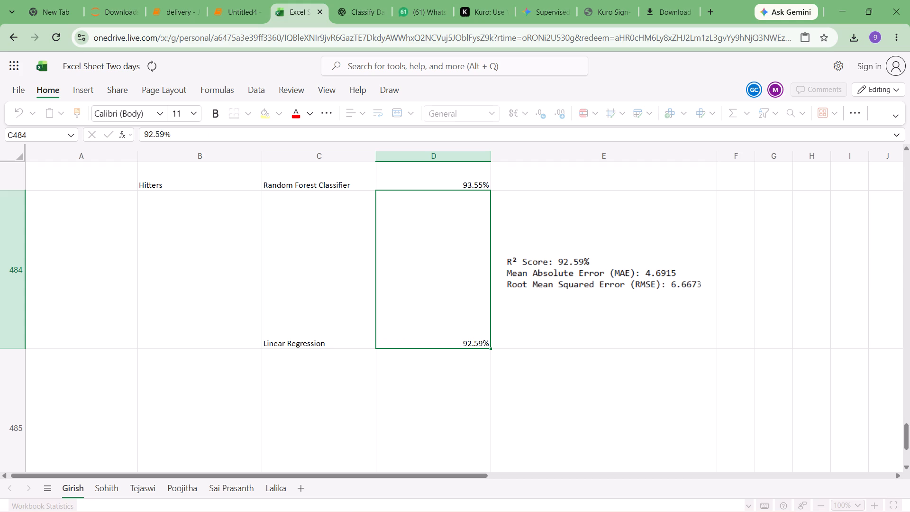
Copy the notebook name delivery from its Jupyter rename dialog and paste it into cell B484 of the Excel sheet.
left_click(213, 308)
left_click(182, 0)
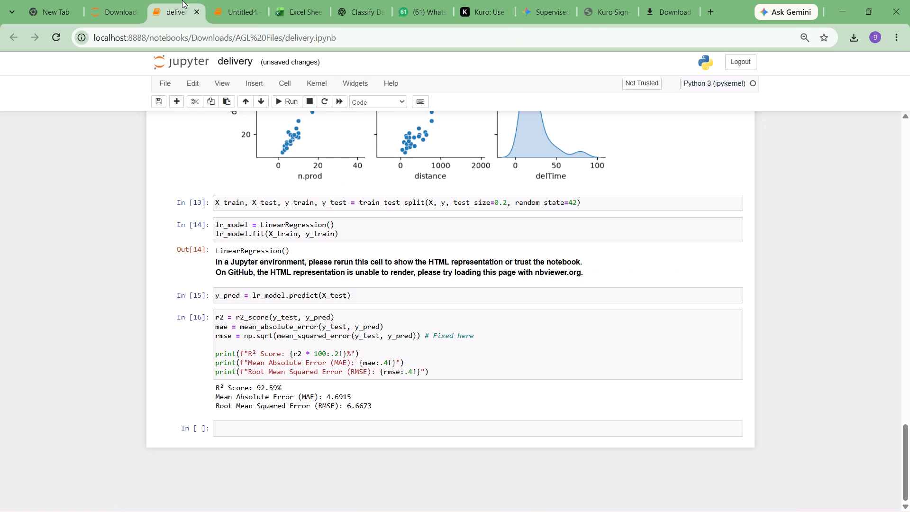
left_click(237, 64)
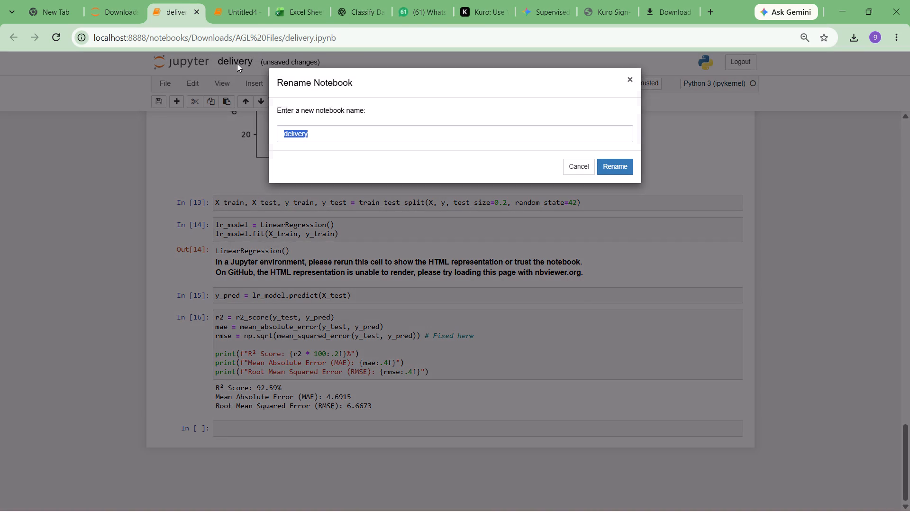
key("ctrl+c")
left_click(318, 0)
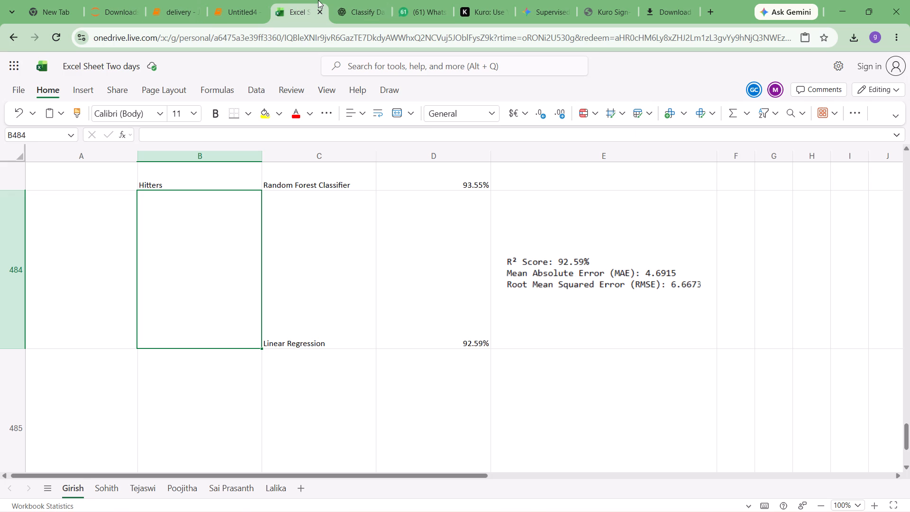
key("ctrl+v")
left_click(249, 388)
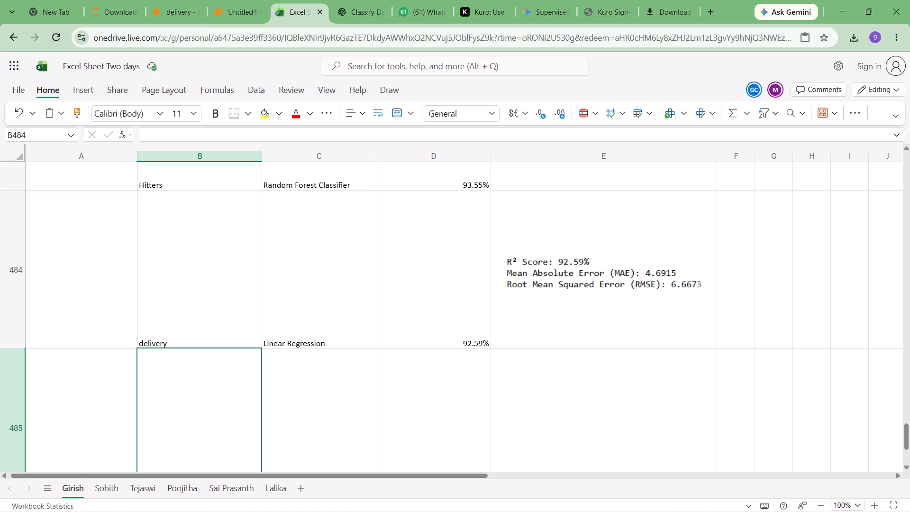
Close the delivery notebook's rename dialog with the name kept, save the notebook and close it.
left_click(174, 0)
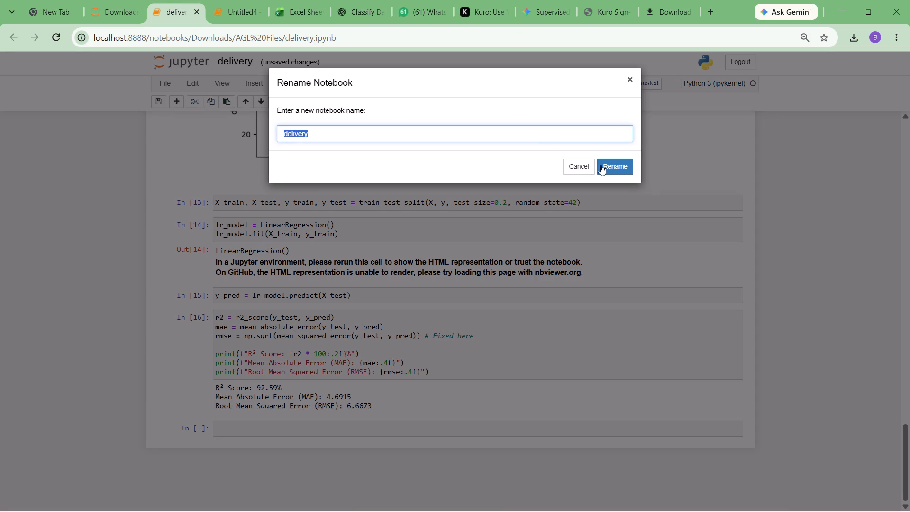
left_click(605, 165)
key("ctrl+s")
scroll(605, 165, "up", 8)
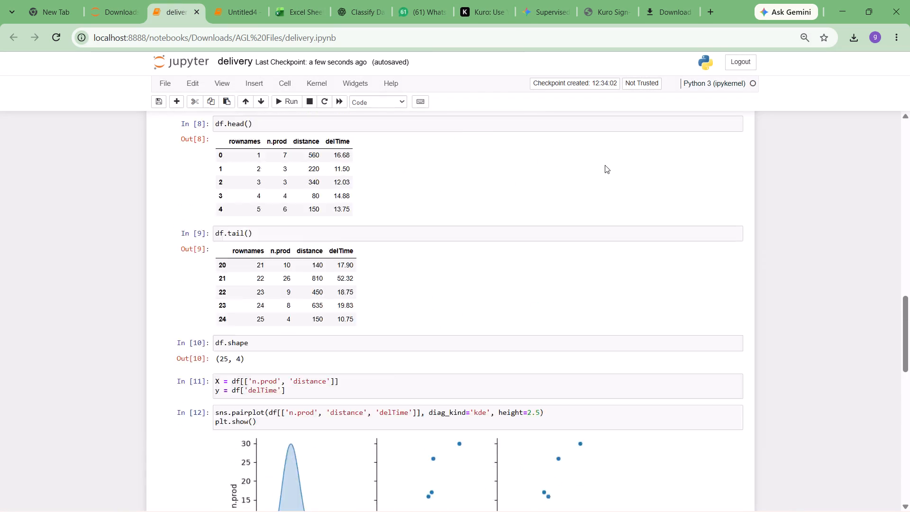
scroll(605, 165, "up", 7)
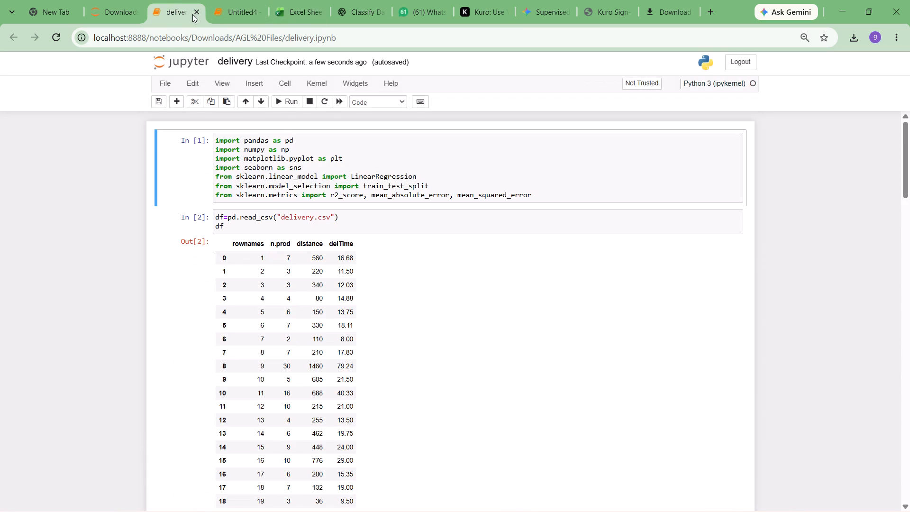
left_click(196, 13)
Open dementia_df.ipynb from the AGL Files folder in Jupyter and go to its R2 and MSE output.
left_click(110, 0)
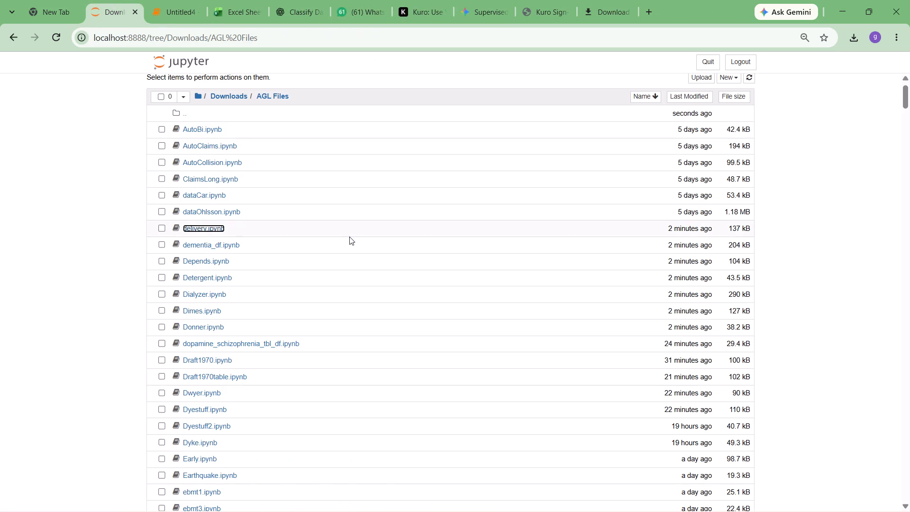
left_click(208, 245)
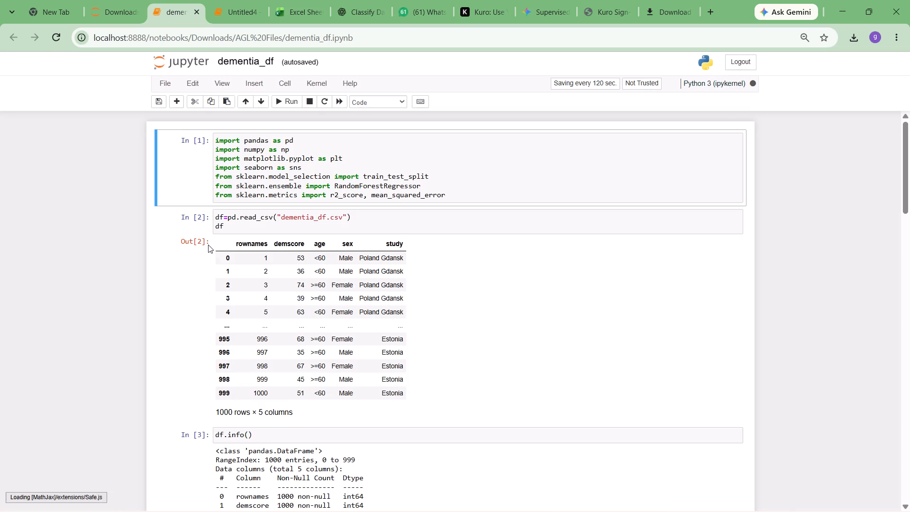
scroll(208, 245, "down", 11)
scroll(208, 245, "up", 1)
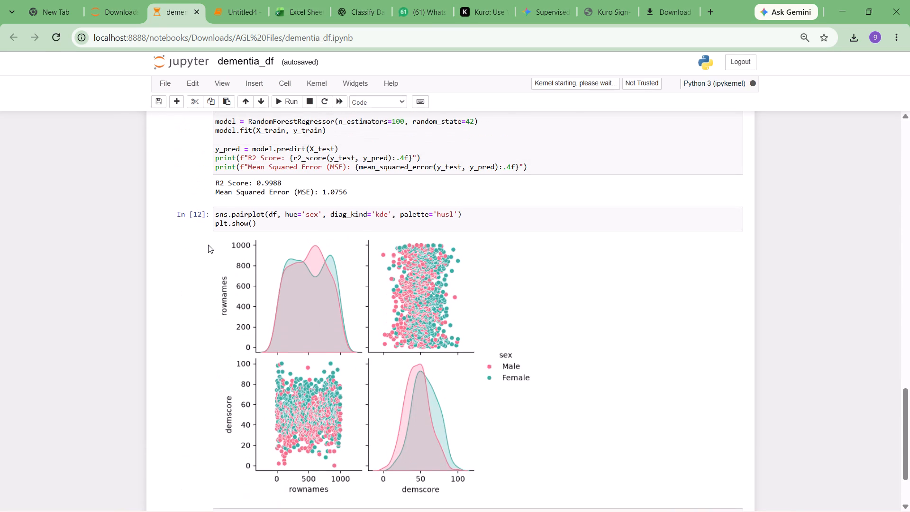
scroll(208, 245, "up", 1)
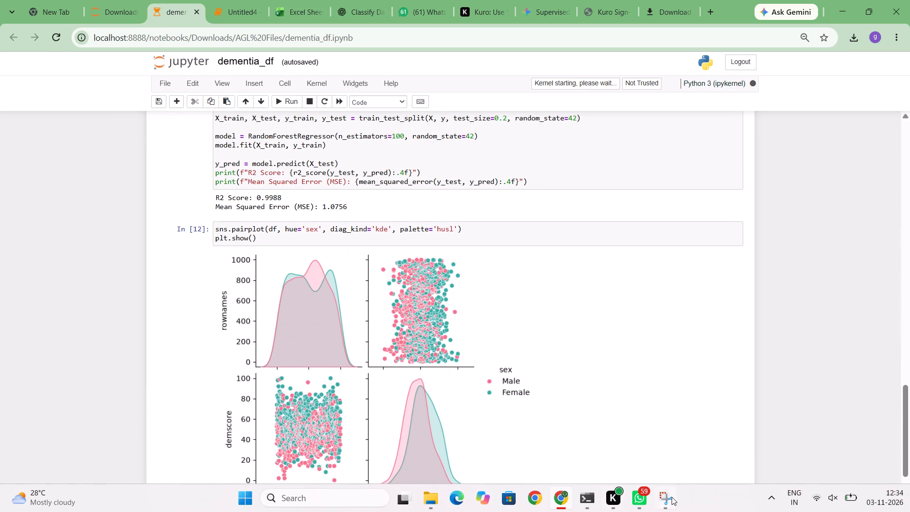
Snip the R2 Score and Mean Squared Error output of the dementia_df notebook and copy the capture.
left_click(674, 497)
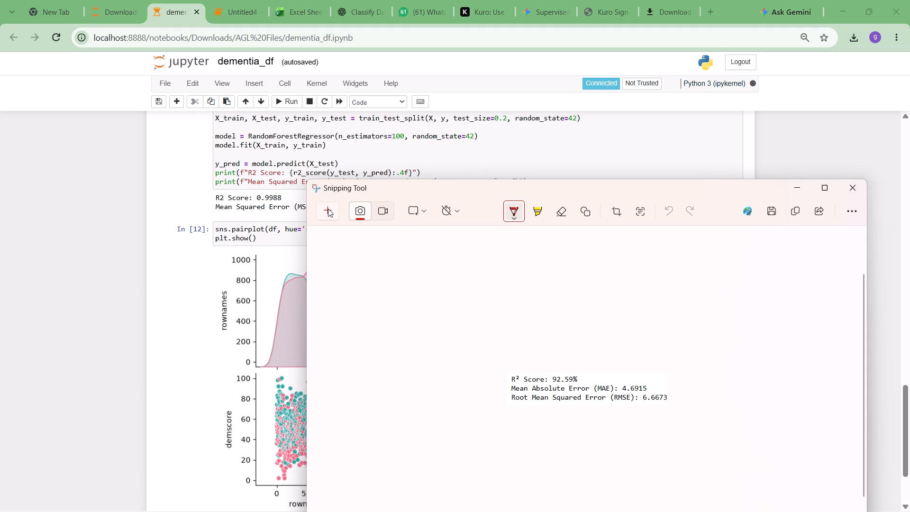
left_click(328, 209)
left_click_drag(209, 193, 351, 215)
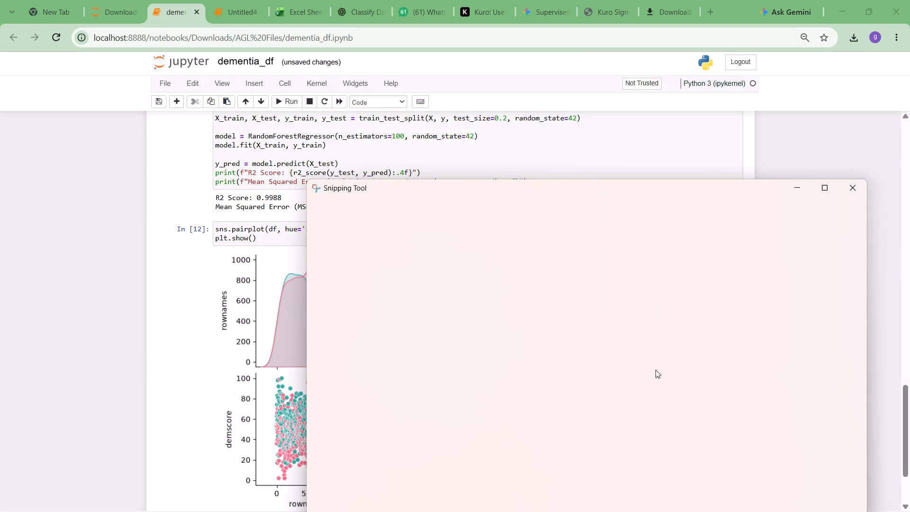
left_click(795, 205)
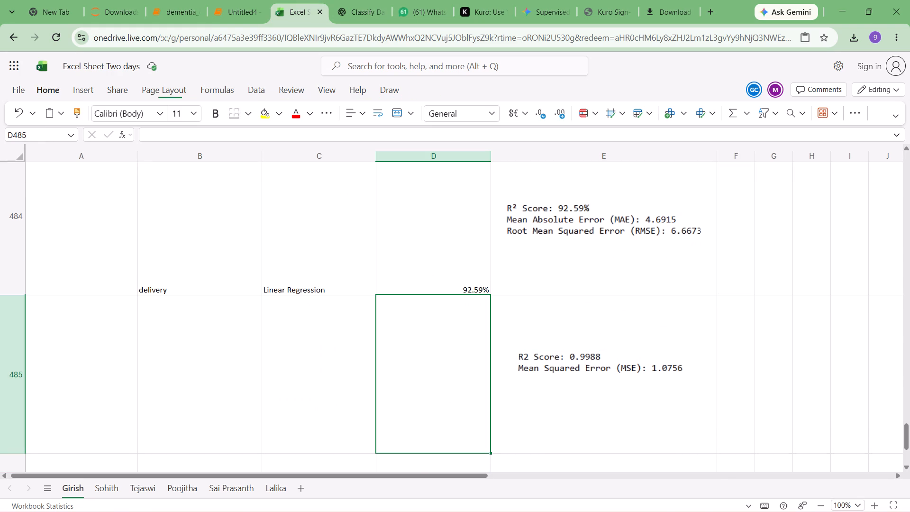
type("99")
type(".88%")
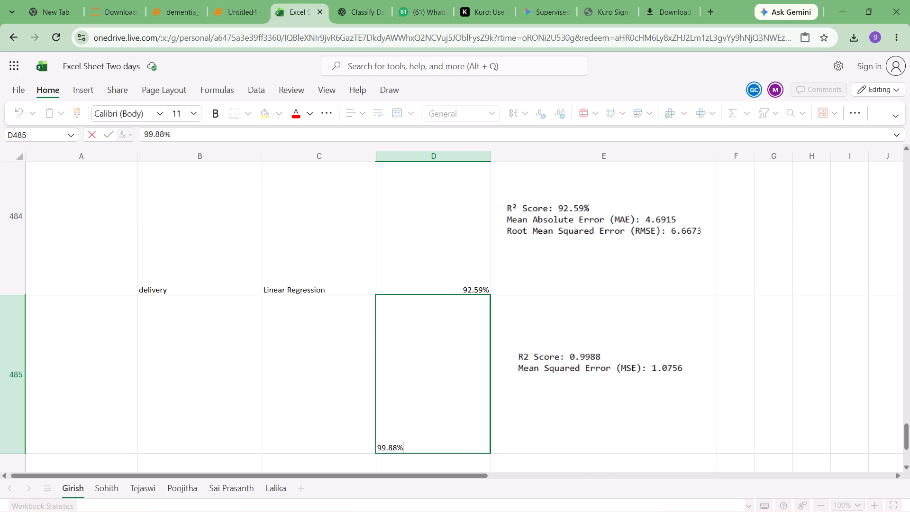
left_click(343, 334)
Copy the notebook name dementia_df from its Jupyter rename dialog and paste it into cell B485 of the Excel sheet.
left_click(181, 0)
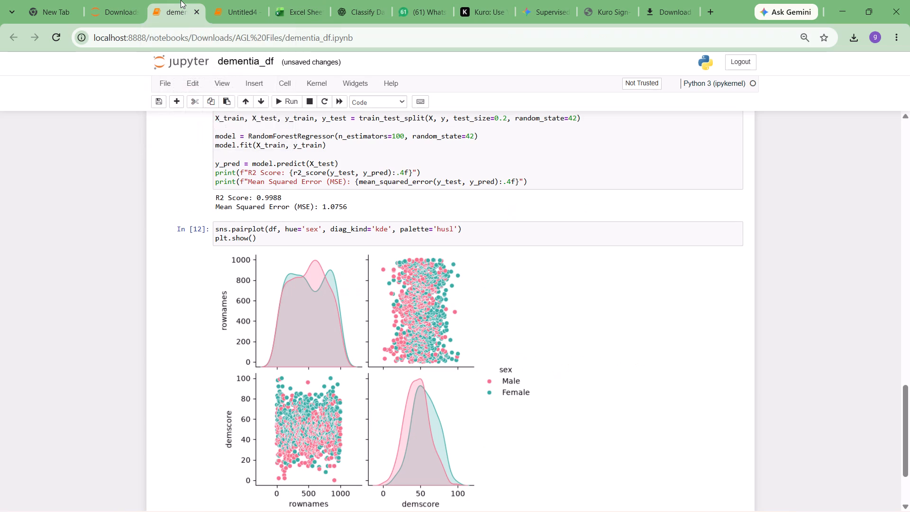
left_click(232, 62)
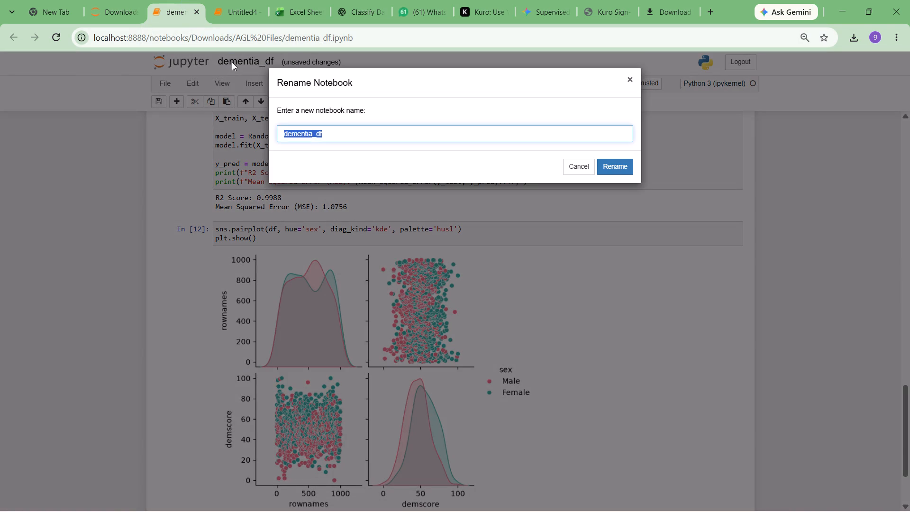
key("ctrl+c")
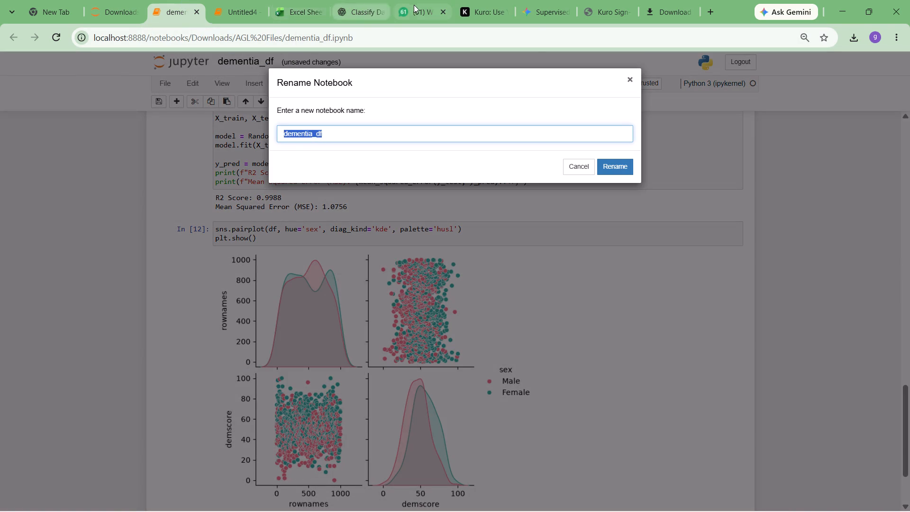
left_click(299, 0)
left_click(151, 376)
key("ctrl+v")
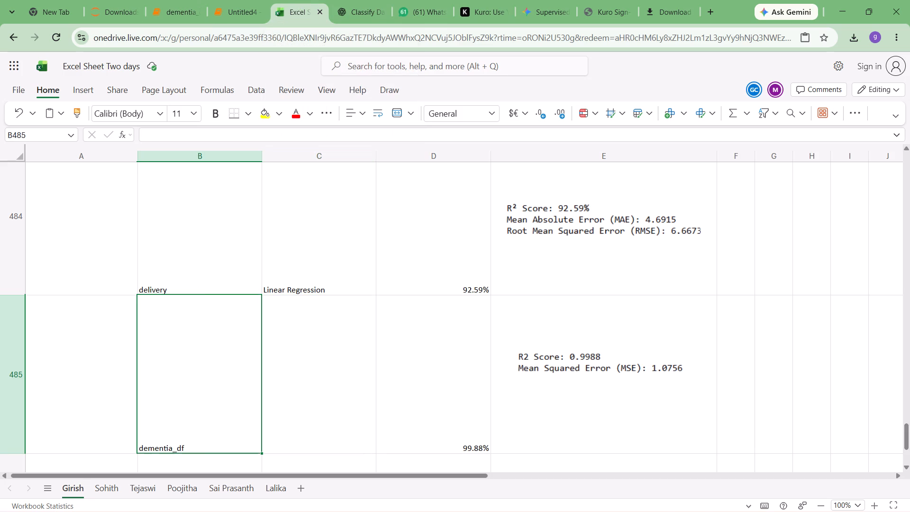
Enter the suggested random Forest Regressor in cell C485 as the dementia_df model.
left_click(390, 418)
left_click(347, 399)
type("ra")
scroll(347, 399, "down", 3)
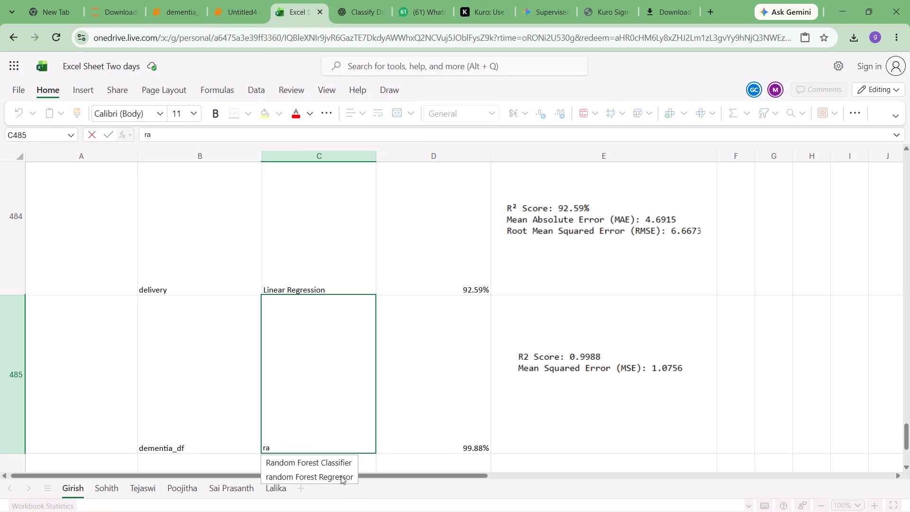
left_click(341, 476)
scroll(341, 476, "down", 3)
left_click(212, 397)
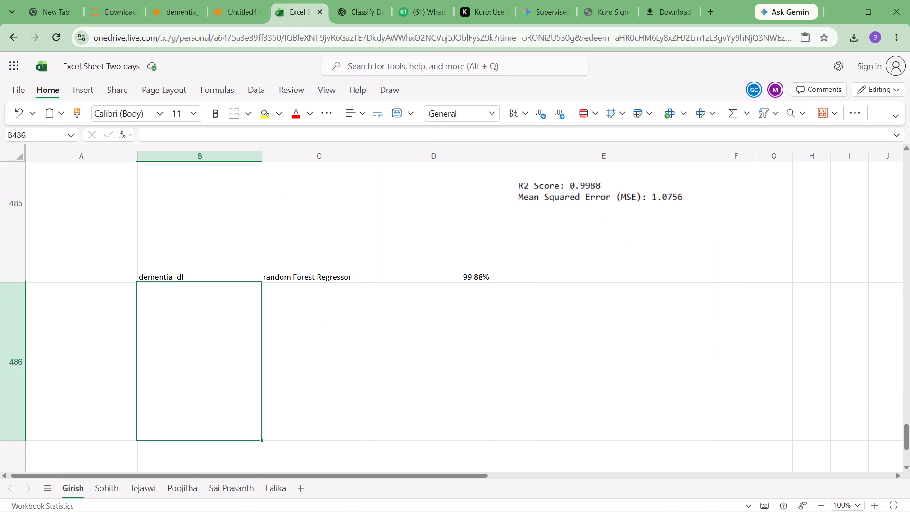
Close the dementia_df notebook's rename dialog with the name kept, save the notebook and close it.
left_click(181, 0)
left_click(614, 164)
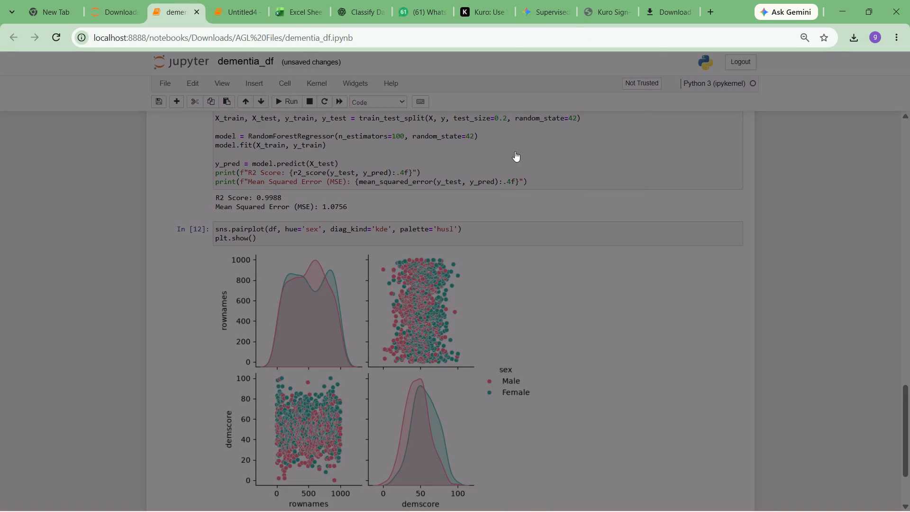
left_click(196, 13)
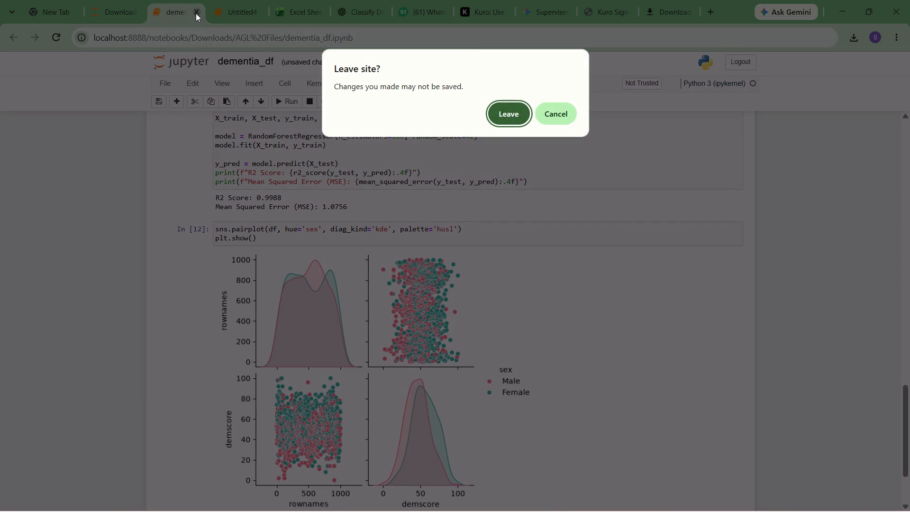
left_click(547, 108)
key("ctrl+s")
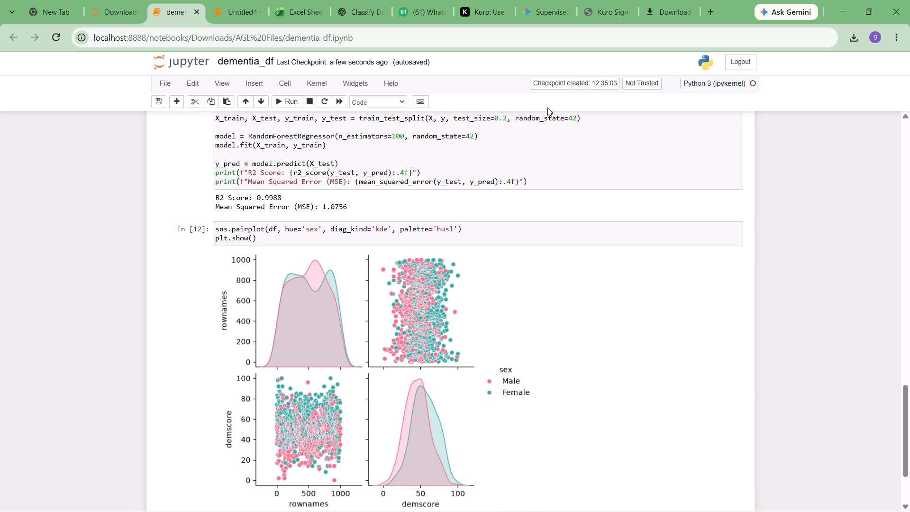
left_click(198, 12)
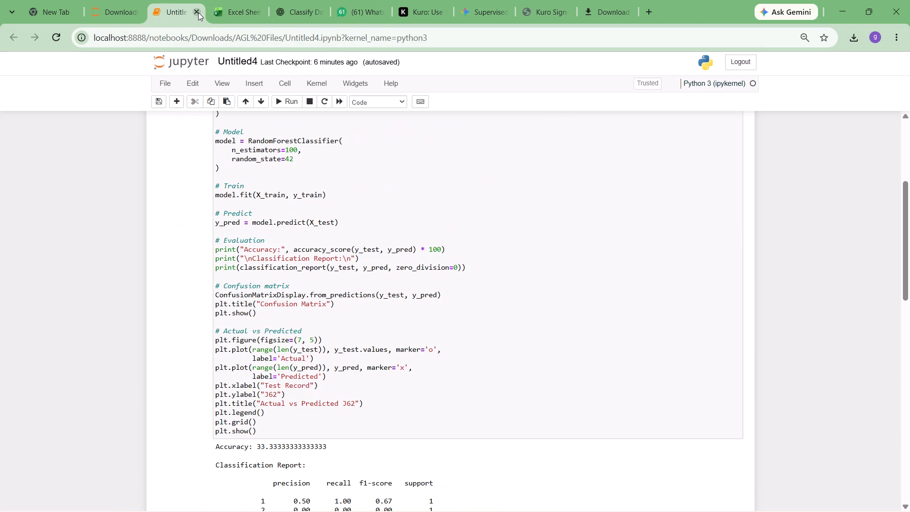
Open Depends.ipynb from the AGL Files folder in Jupyter and go to its accuracy and classification report output.
left_click(124, 0)
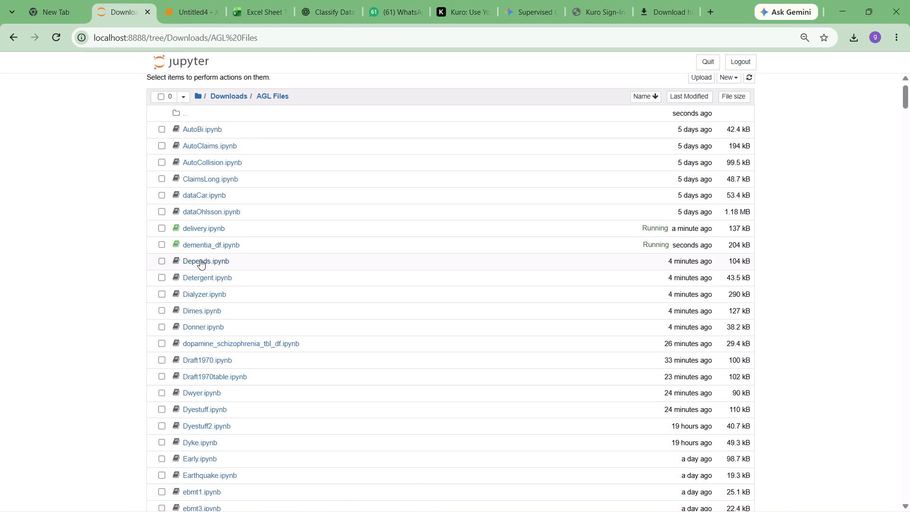
left_click(200, 259)
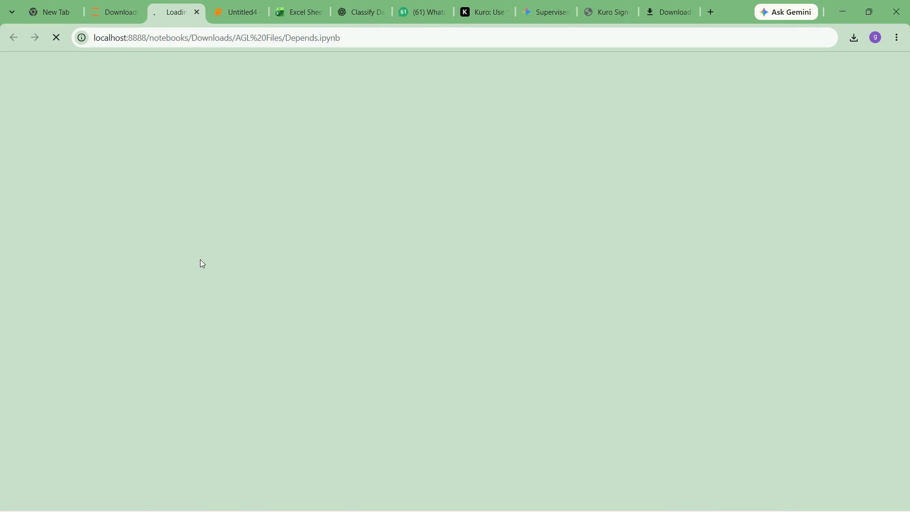
scroll(389, 338, "down", 5)
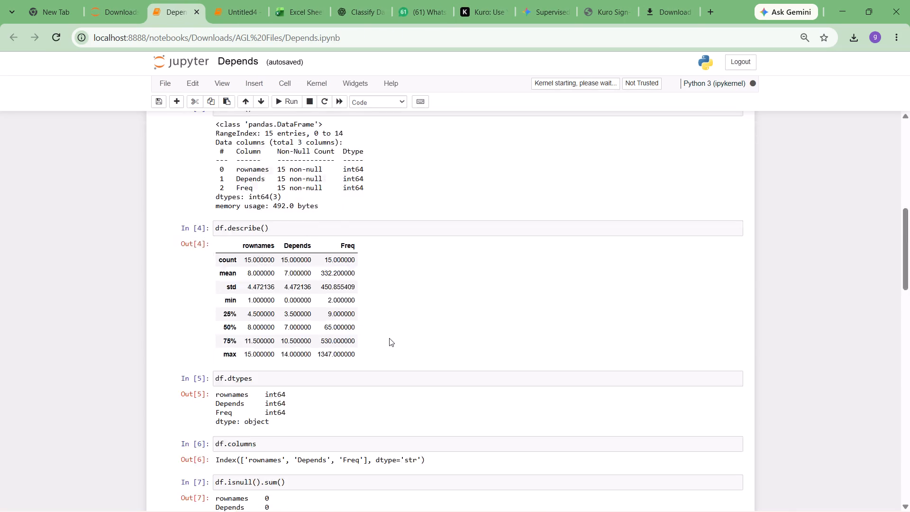
scroll(389, 338, "down", 7)
scroll(389, 338, "up", 4)
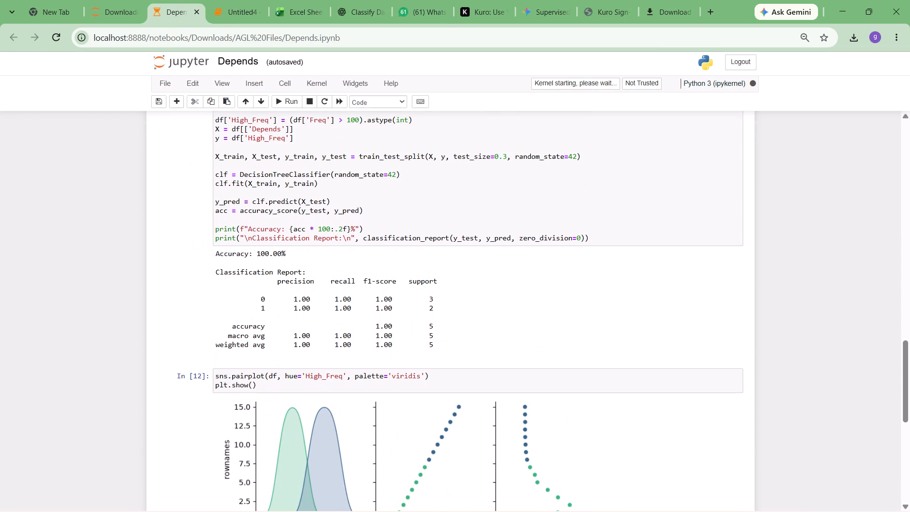
Snip the accuracy line and classification report of the Depends notebook and copy the capture.
left_click(663, 501)
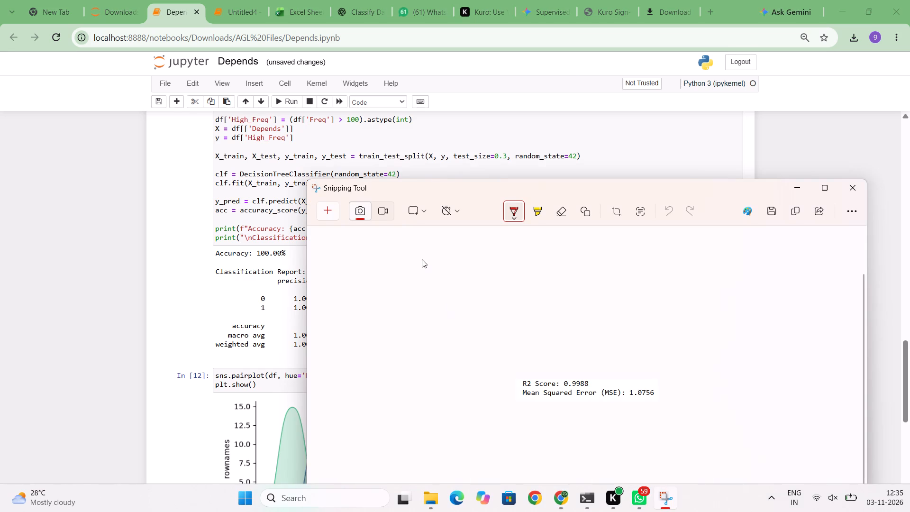
left_click(328, 213)
left_click_drag(208, 249, 437, 350)
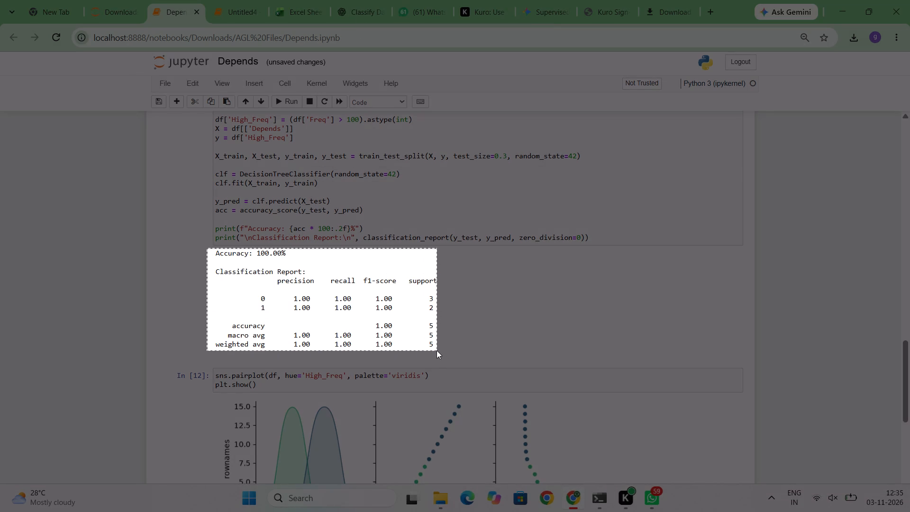
left_click_drag(437, 350, 437, 350)
left_click(794, 210)
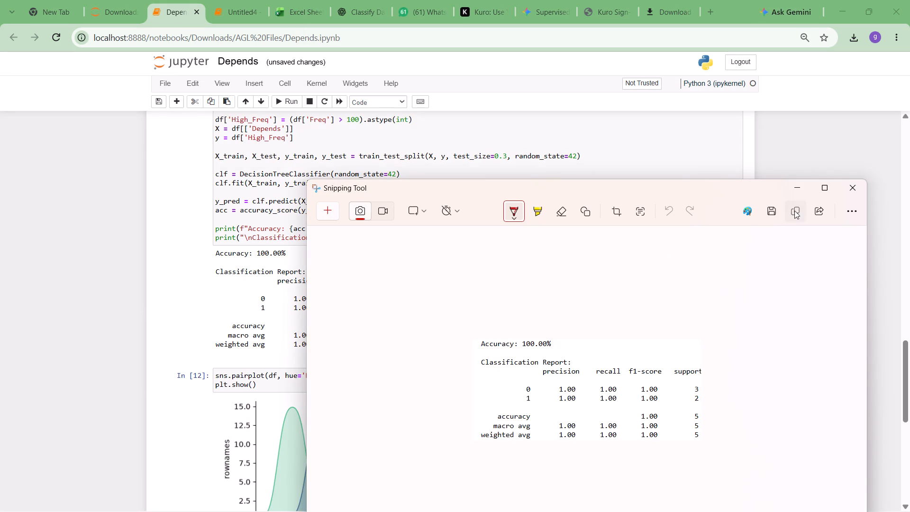
Paste the captured Depends report into cell E486 of the Excel sheet, shrinking and positioning it to fit inside the cell.
left_click(293, 0)
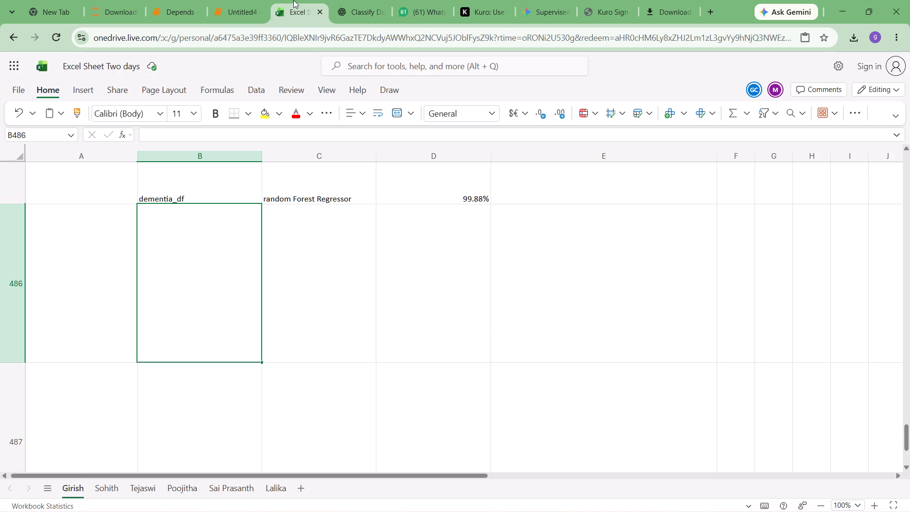
scroll(448, 393, "down", 1)
left_click(564, 249)
key("ctrl+v")
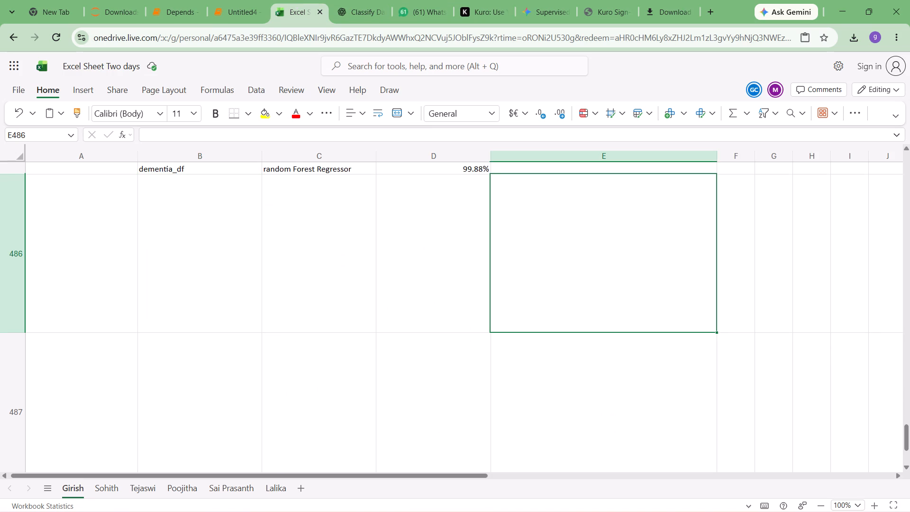
left_click_drag(775, 173, 646, 221)
left_click_drag(587, 259, 611, 241)
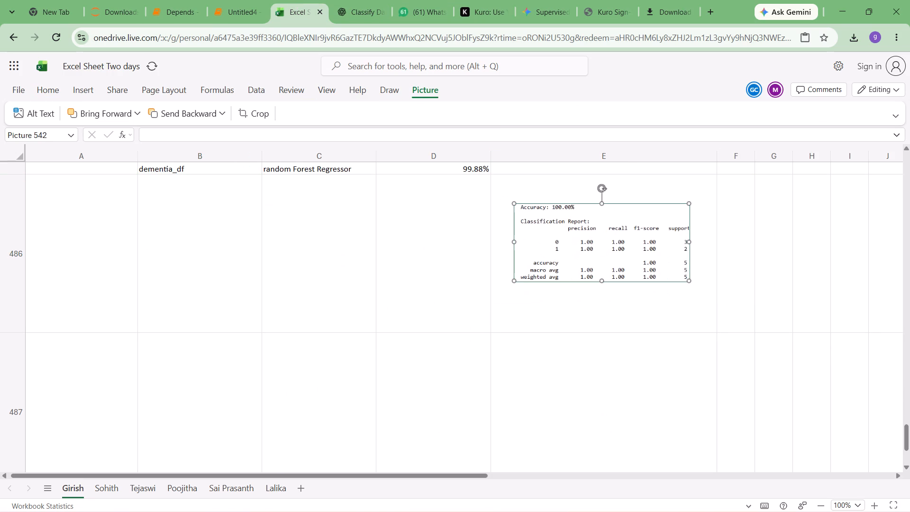
Enter 100% in cell D486 and Random Forest Classifier in cell C486.
left_click(452, 257)
type("100%")
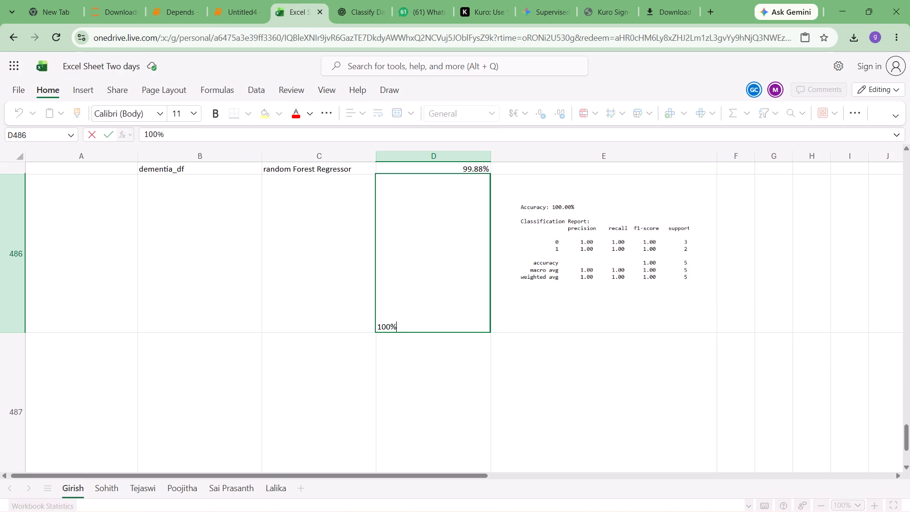
left_click(337, 253)
key("r")
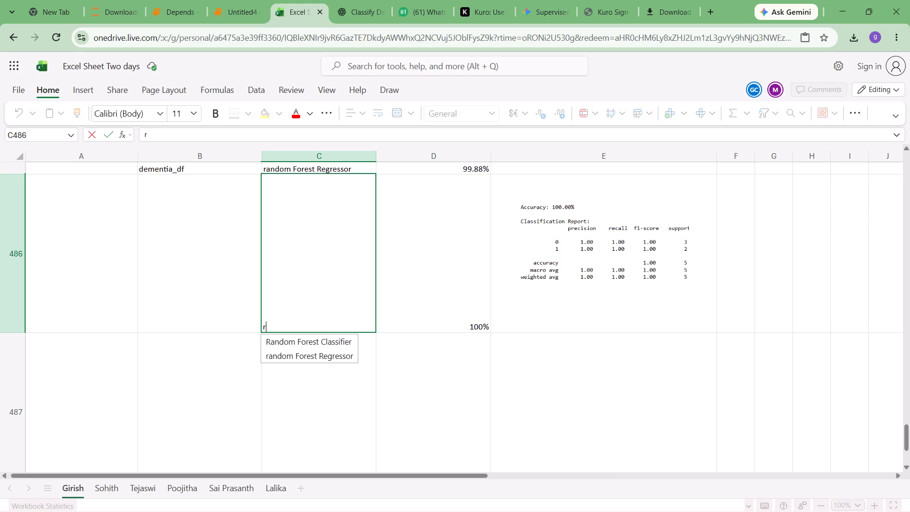
left_click(329, 341)
Copy the notebook name Depends from its Jupyter rename dialog and paste it into cell B486 of the Excel sheet.
left_click(185, 283)
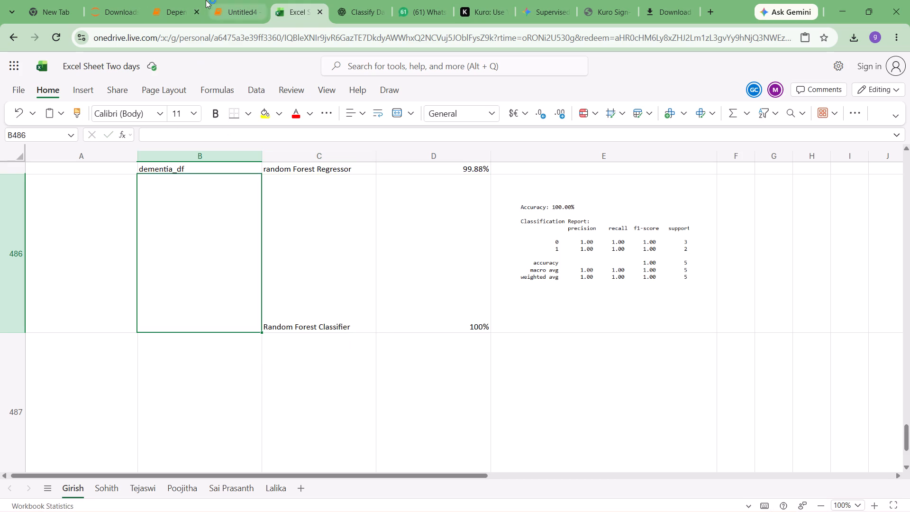
left_click(178, 0)
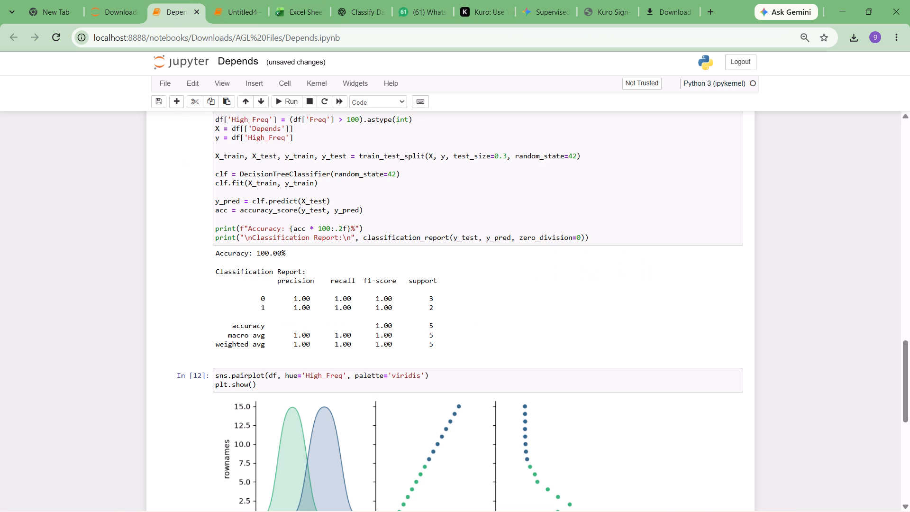
scroll(312, 279, "up", 10)
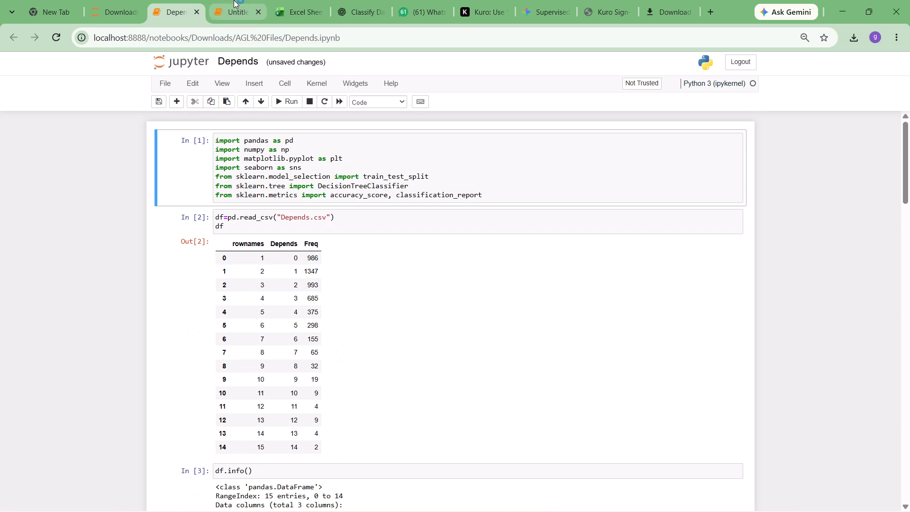
left_click(234, 54)
left_click(236, 59)
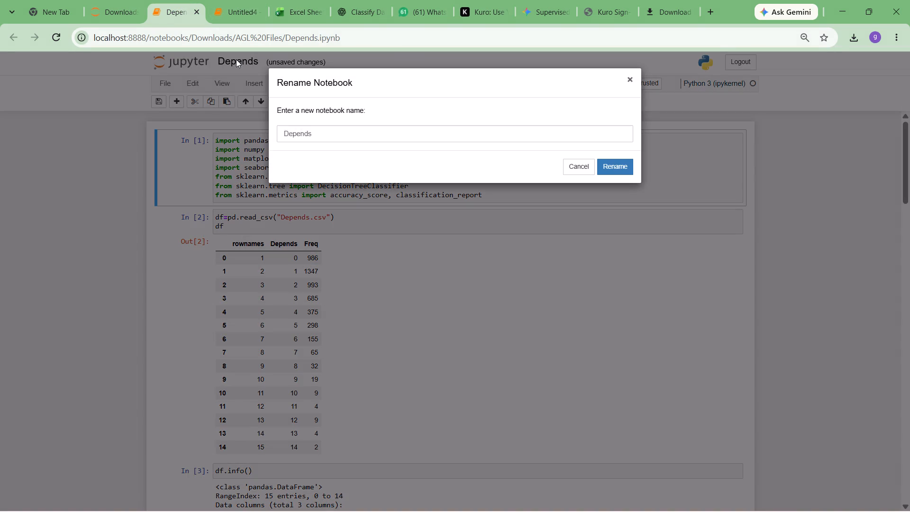
key("ctrl+c")
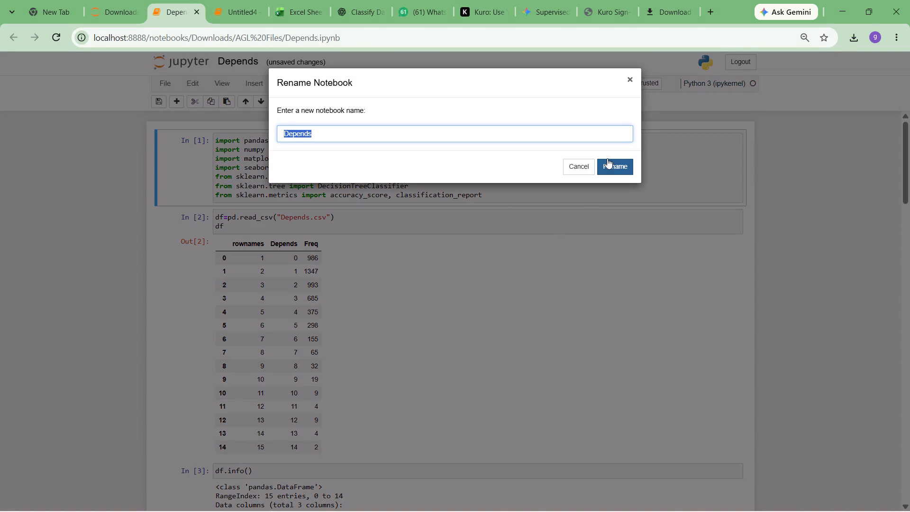
left_click(607, 158)
left_click(316, 0)
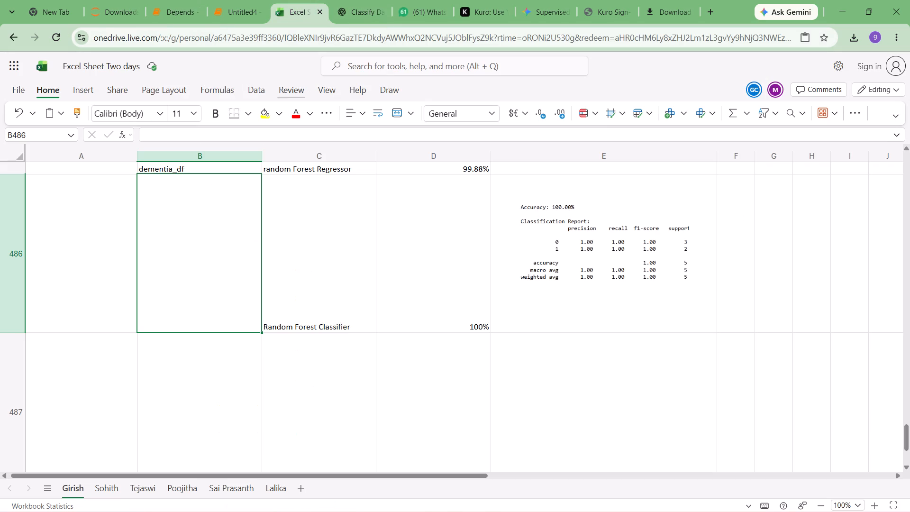
key("ctrl+v")
Replace the model name in cell C486 with Decision Tree Classifier and move on to cell B487.
left_click(362, 334)
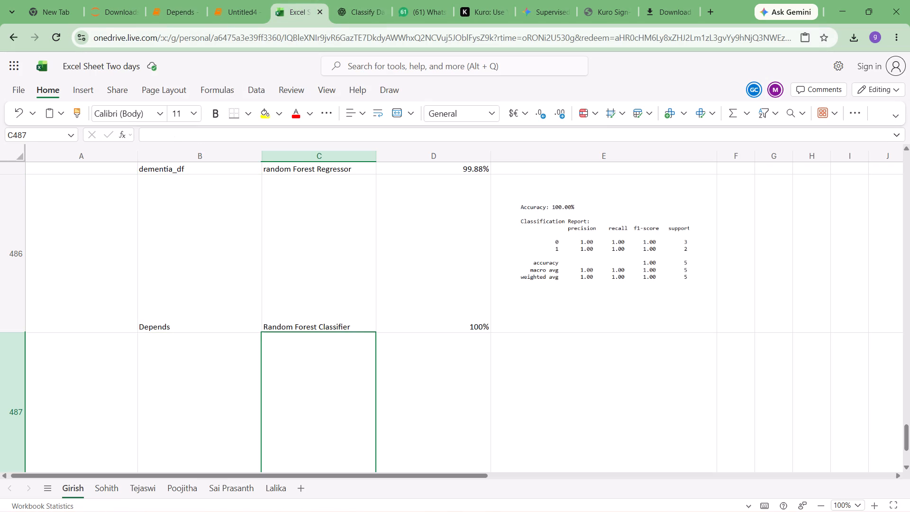
left_click(352, 301)
key("BackSpace")
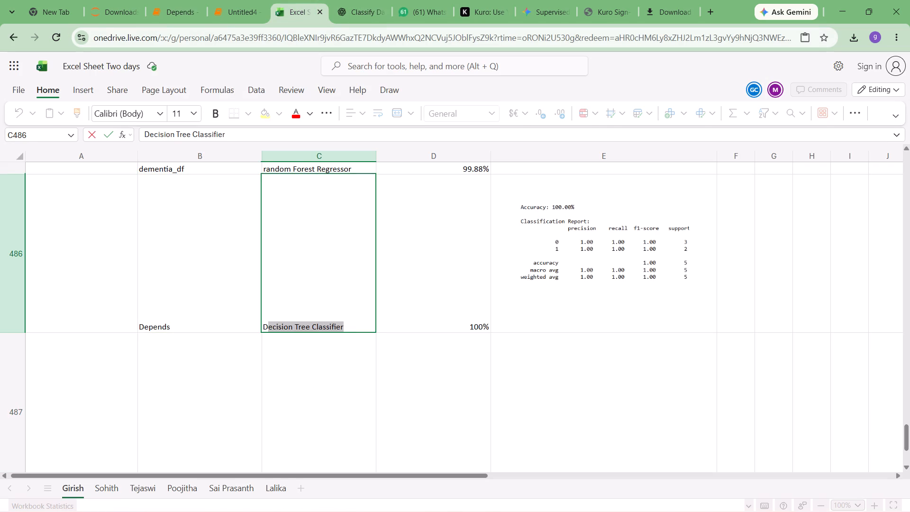
key("Right")
left_click(185, 430)
scroll(185, 430, "down", 1)
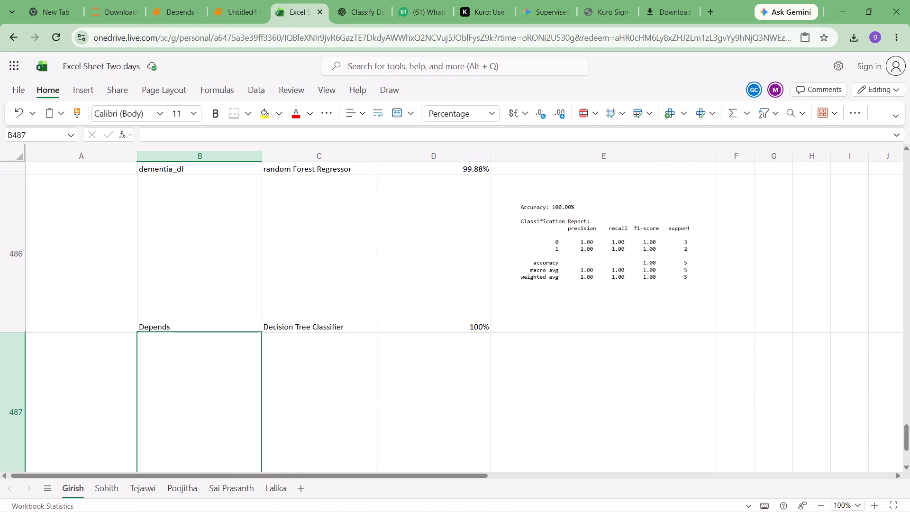
scroll(185, 430, "down", 1)
Save the Depends notebook in Jupyter and close it.
left_click(197, 15)
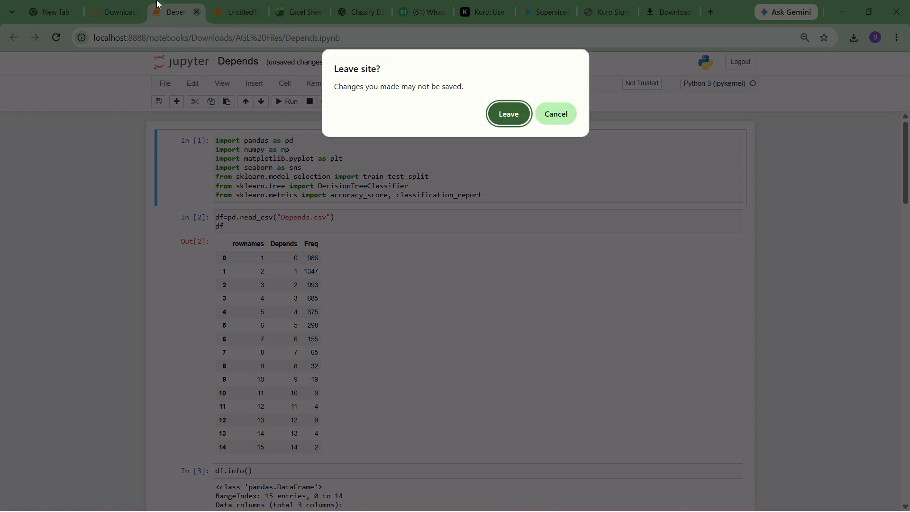
left_click(544, 111)
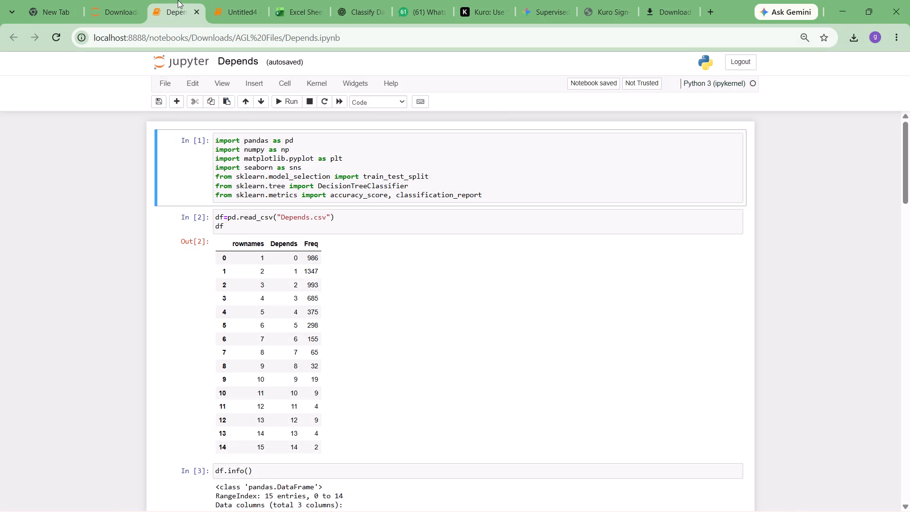
left_click(172, 0)
key("ctrl+s")
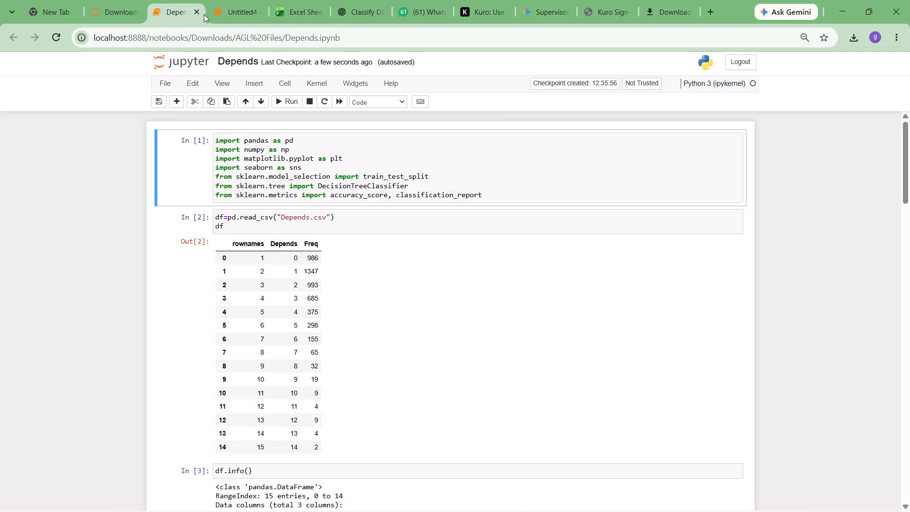
left_click(197, 12)
Open Detergent.ipynb from the AGL Files folder in Jupyter.
left_click(129, 0)
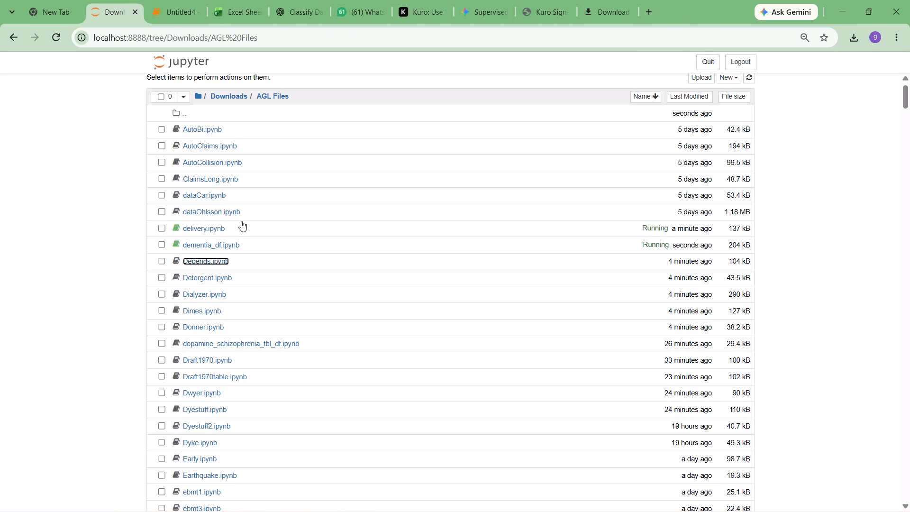
left_click(209, 280)
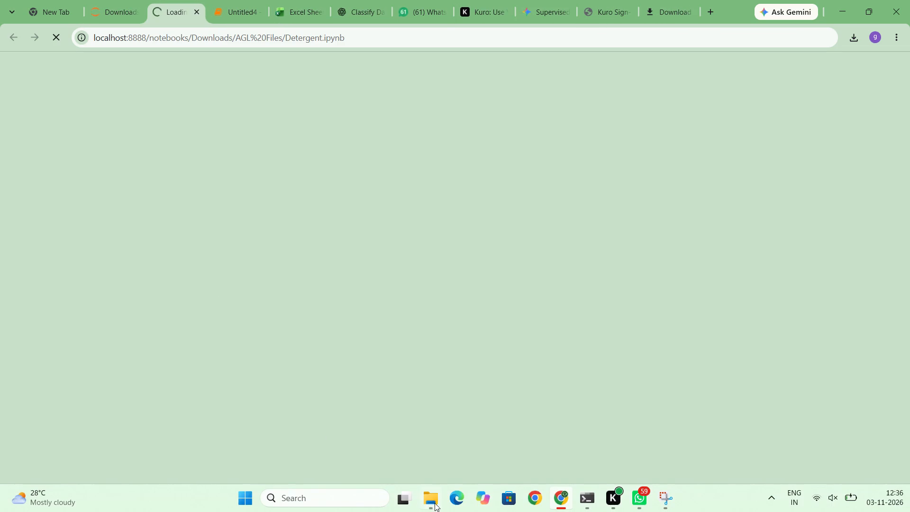
left_click(428, 501)
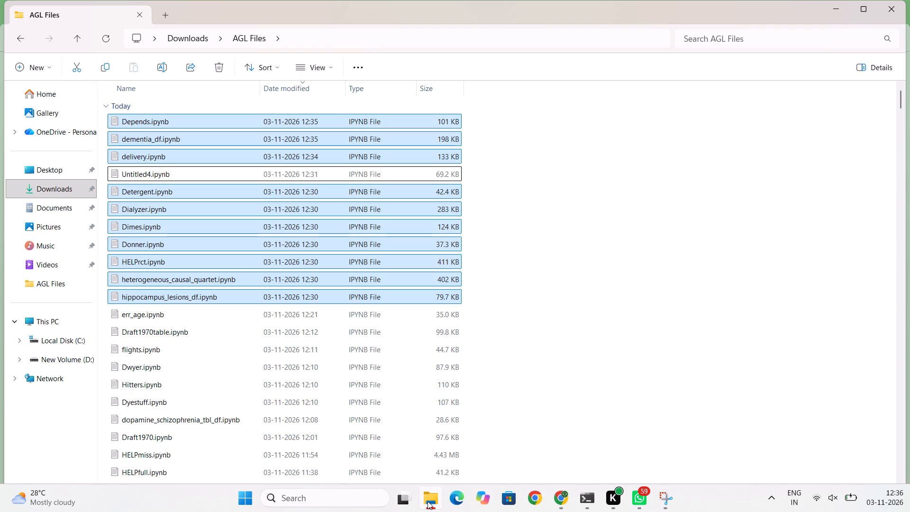
left_click(428, 501)
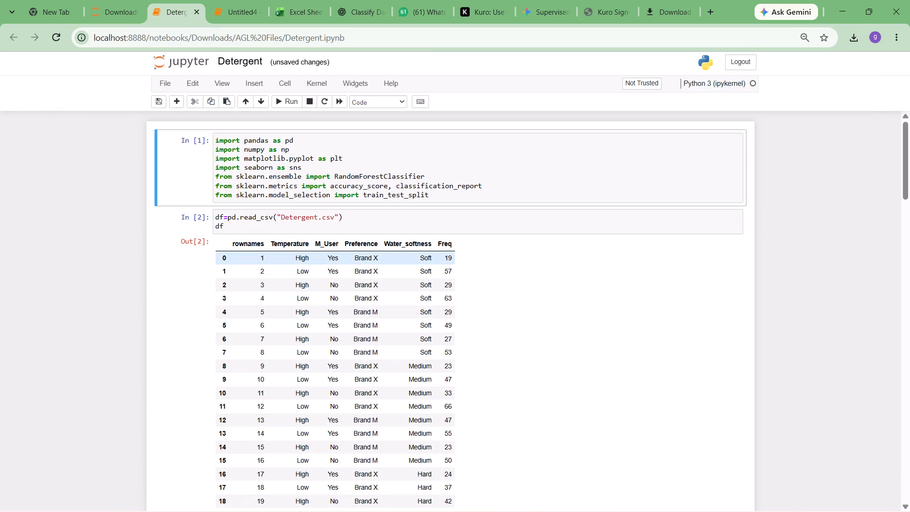
Copy the dataset name Detergent from the notebook's read_csv line into cell B487 of the Excel sheet.
left_click_drag(282, 216, 317, 218)
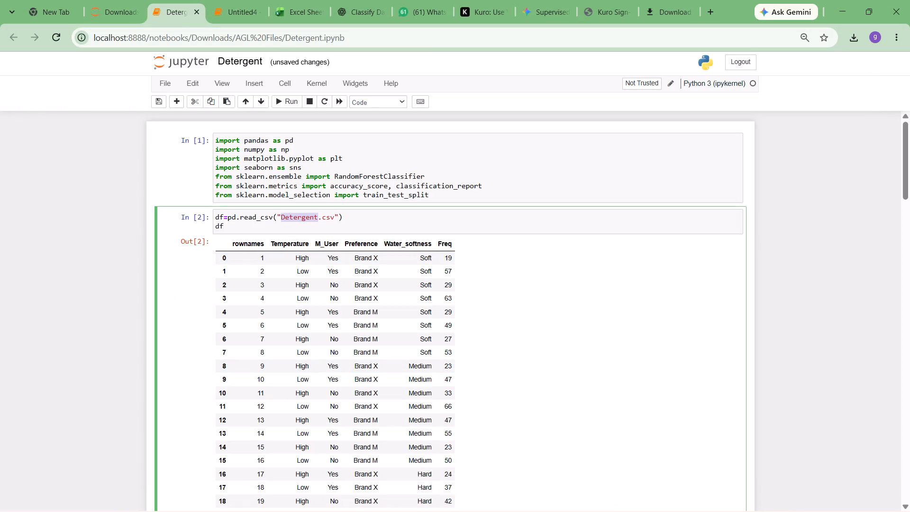
key("ctrl+c")
left_click(304, 13)
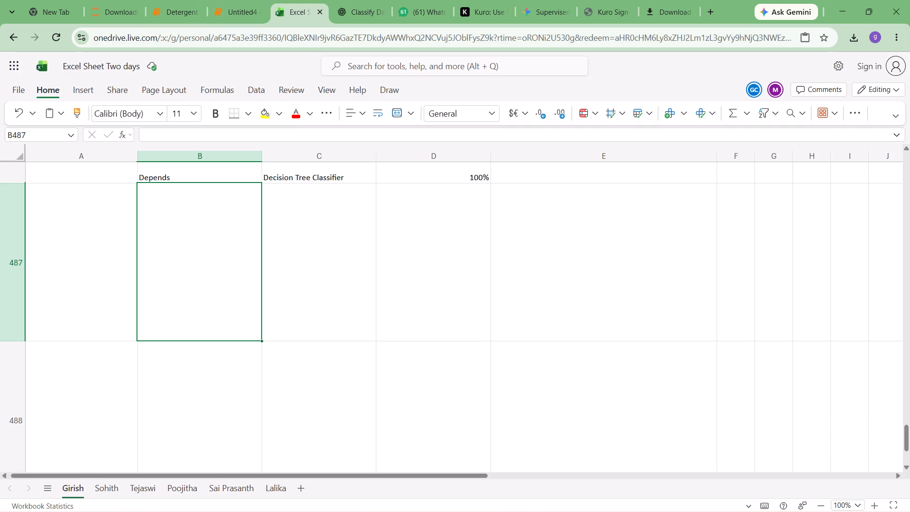
key("ctrl+v")
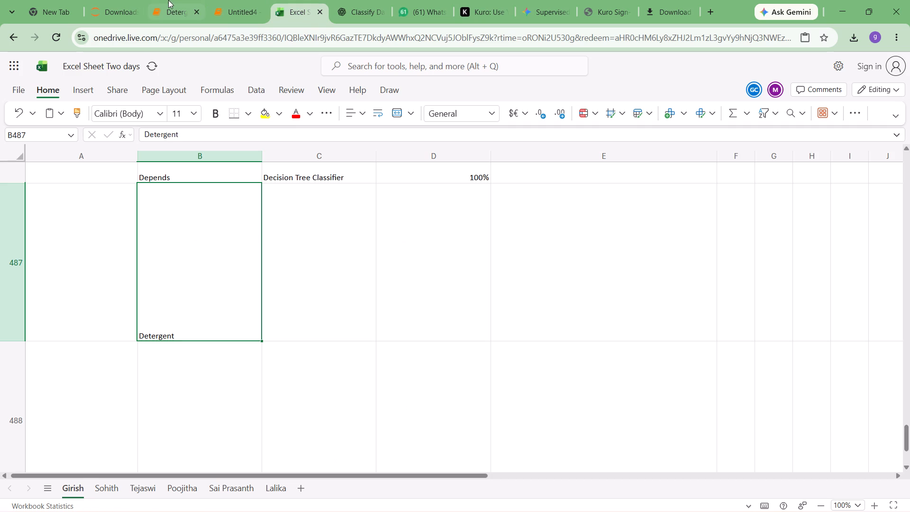
Snip the accuracy line and classification report of the Detergent notebook and copy the capture.
left_click(163, 0)
scroll(307, 276, "down", 6)
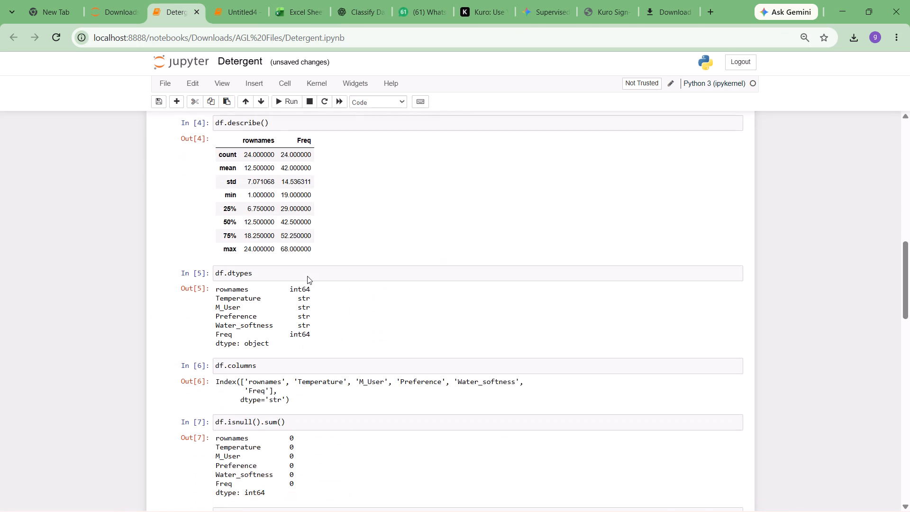
scroll(307, 276, "down", 3)
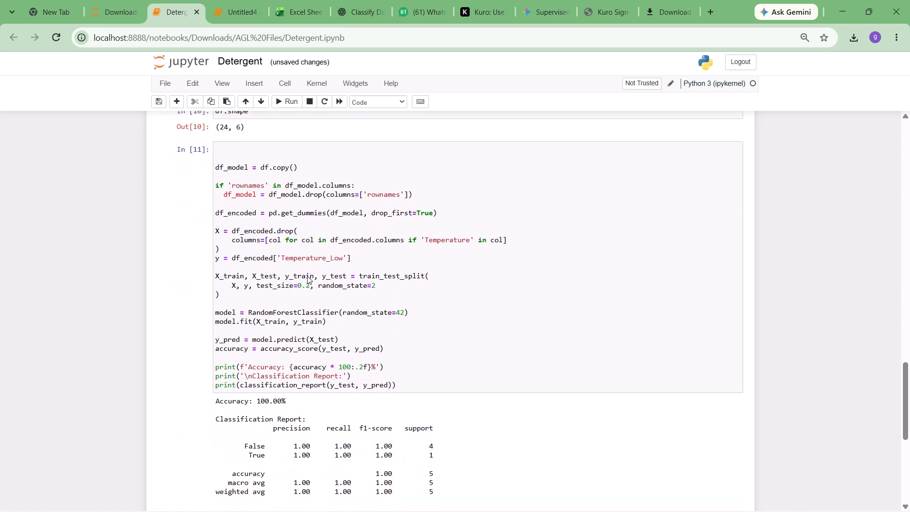
scroll(307, 276, "down", 4)
scroll(307, 276, "up", 3)
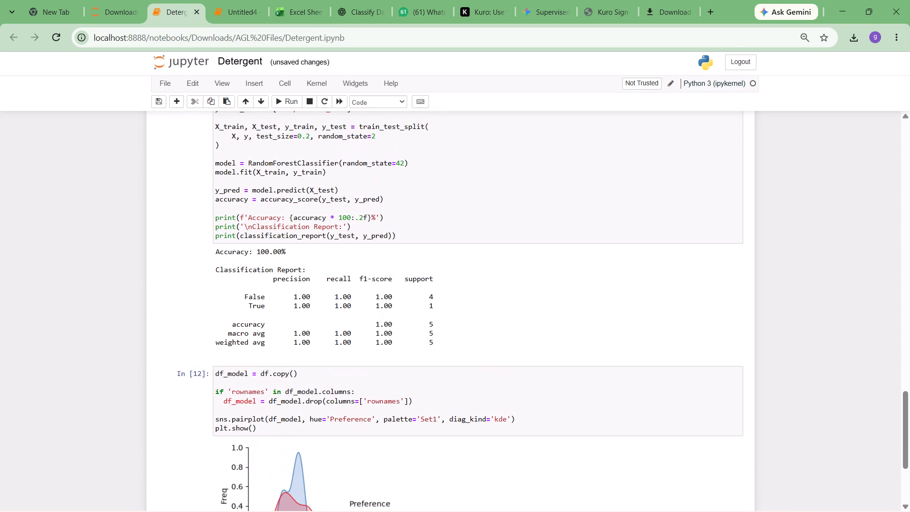
left_click(673, 501)
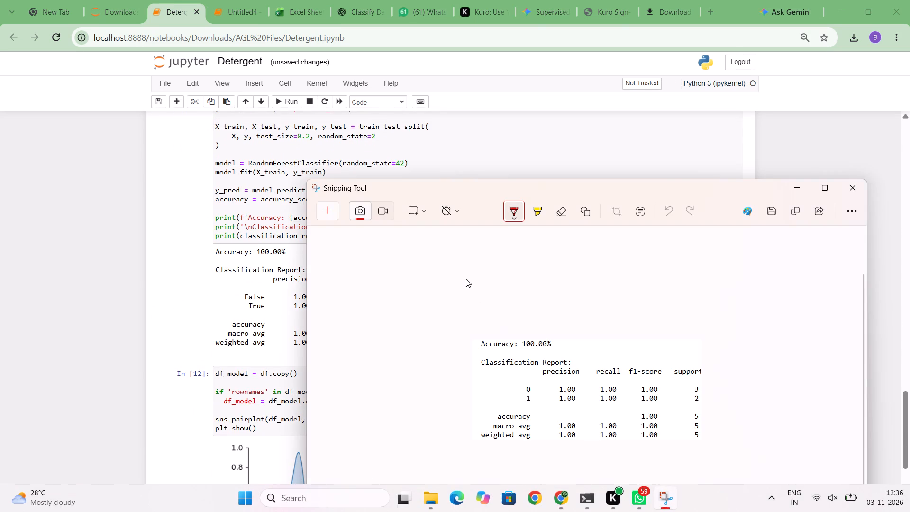
left_click(321, 211)
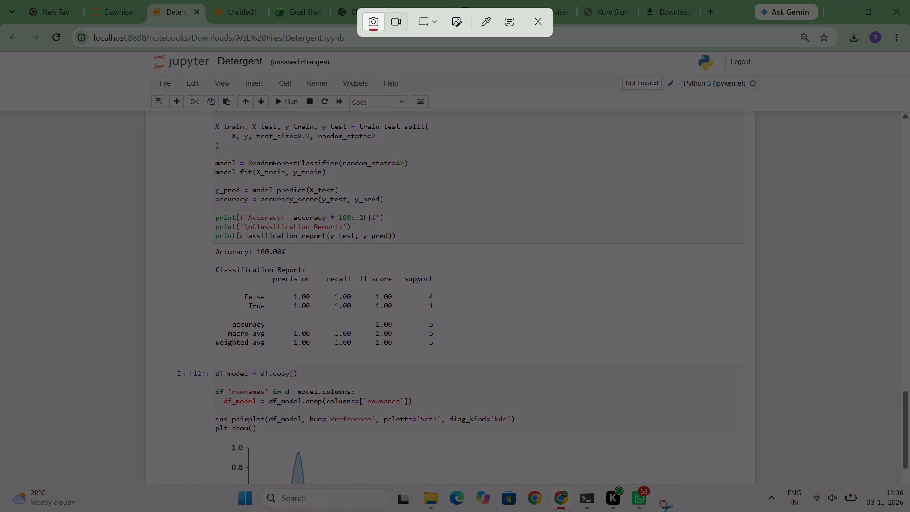
left_click_drag(209, 247, 437, 349)
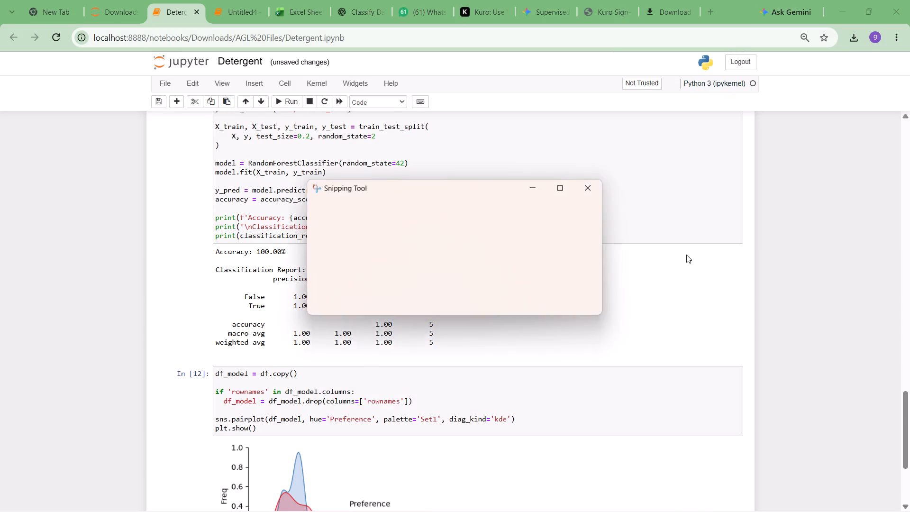
left_click(797, 216)
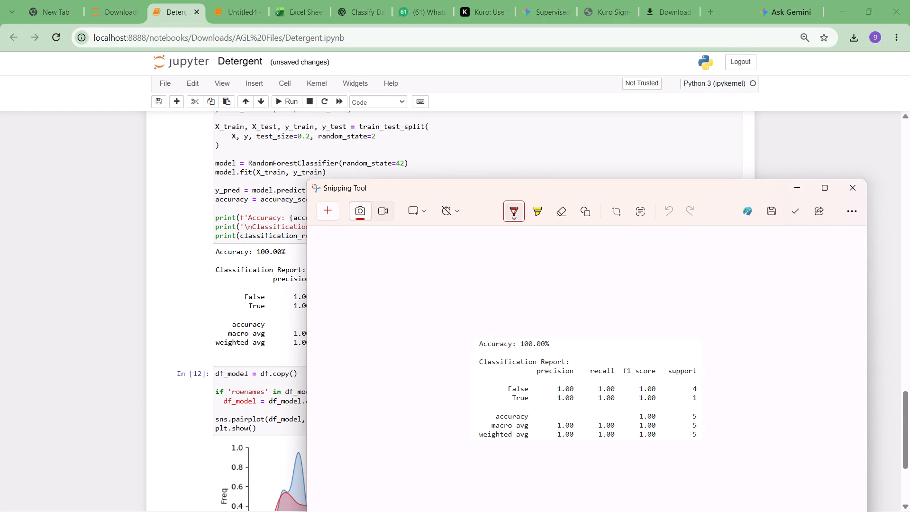
Paste the captured Detergent report into cell E487 of the Excel sheet, shrinking and positioning it to fit inside the cell.
left_click(302, 2)
left_click(581, 247)
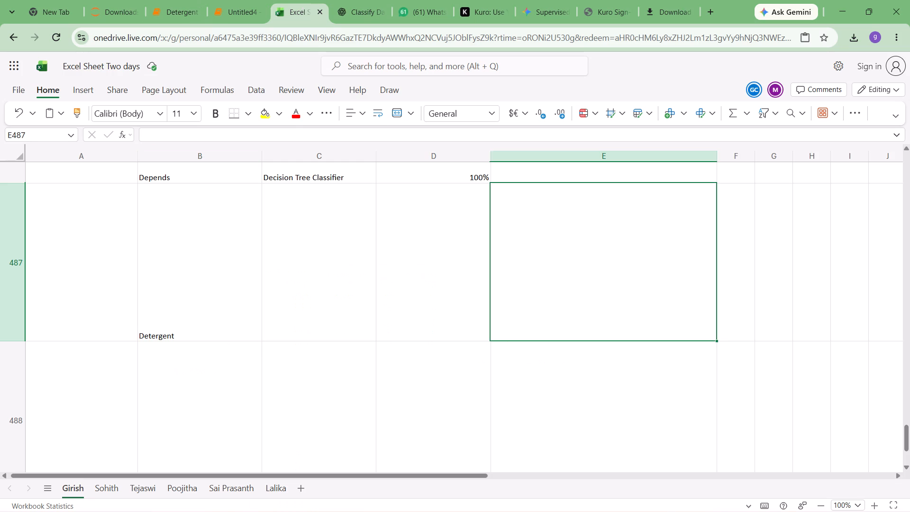
key("ctrl+v")
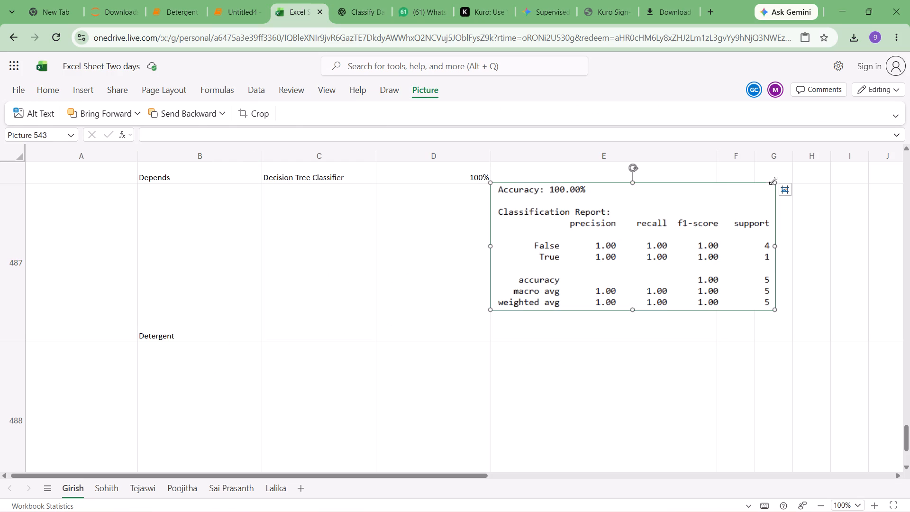
left_click_drag(773, 181, 693, 224)
left_click_drag(605, 258, 614, 257)
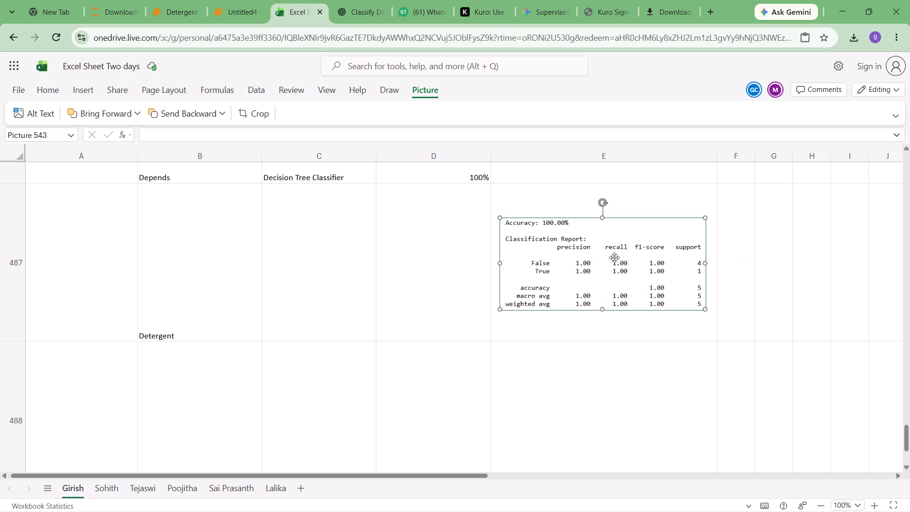
Enter 100% in cell D487 and Random Forest Classifier in cell C487.
left_click(447, 266)
type("100%")
left_click(350, 276)
type("ra")
left_click(309, 347)
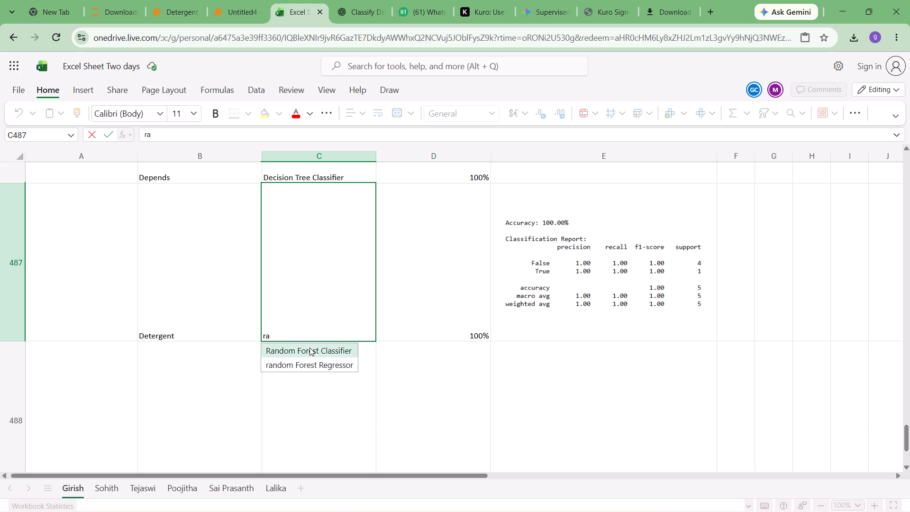
left_click(174, 406)
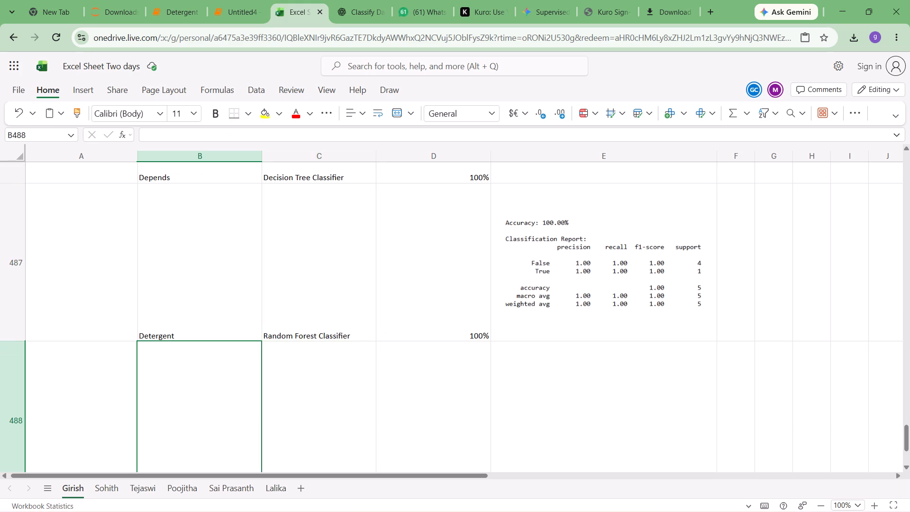
Close the Detergent notebook, leaving it without saving.
left_click(198, 11)
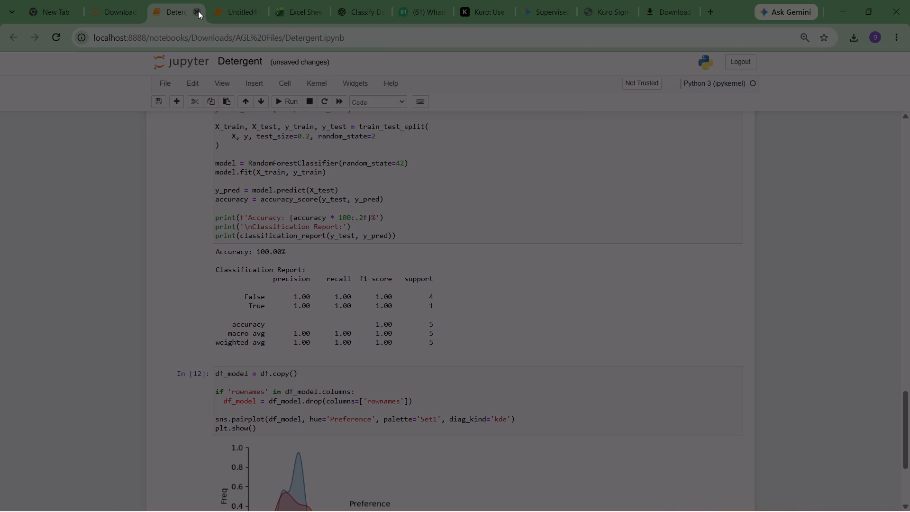
left_click(519, 120)
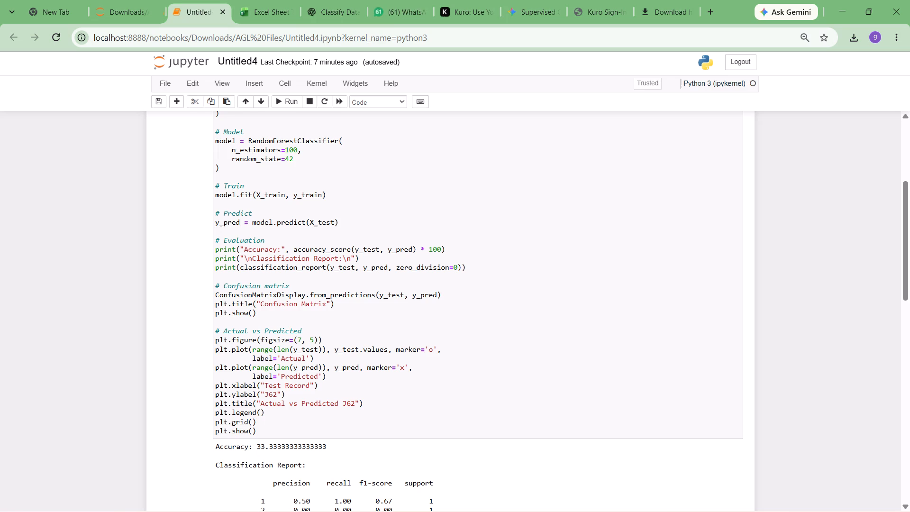
Open the Dialyzer notebook from the AGL Files list.
left_click(124, 0)
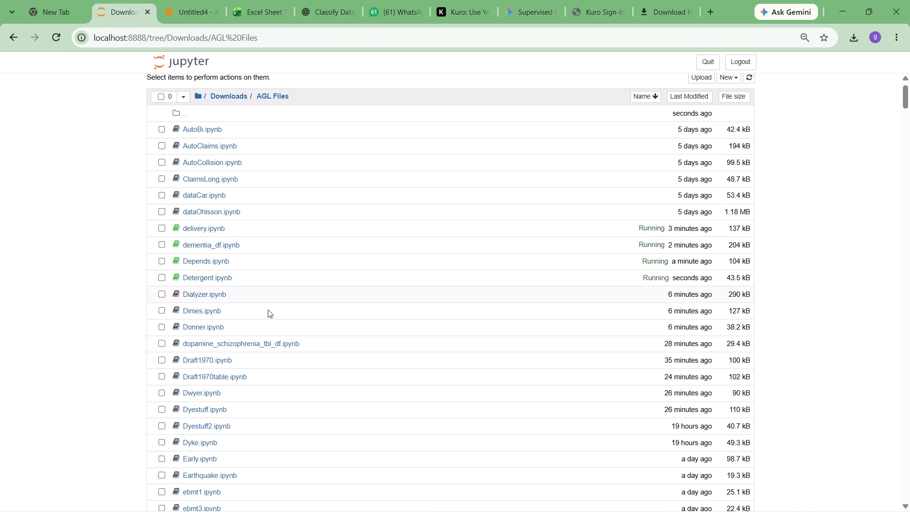
scroll(268, 310, "down", 1)
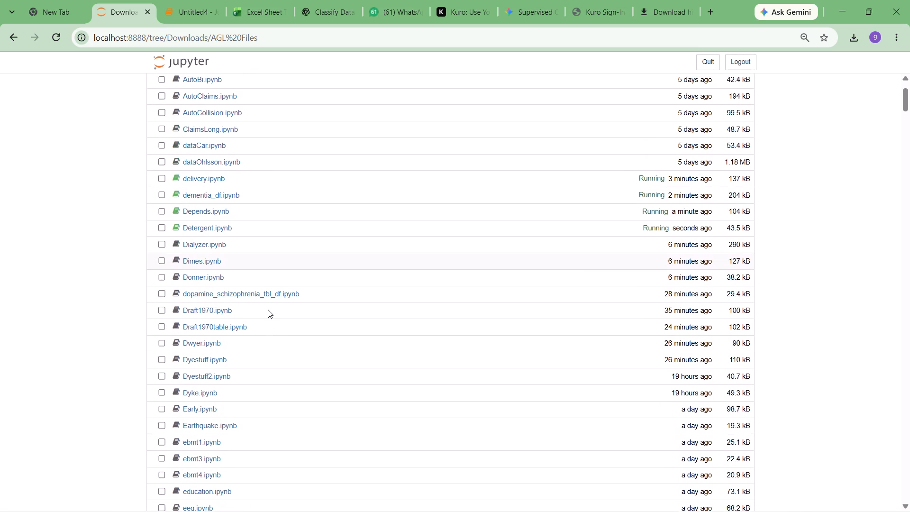
scroll(268, 310, "down", 2)
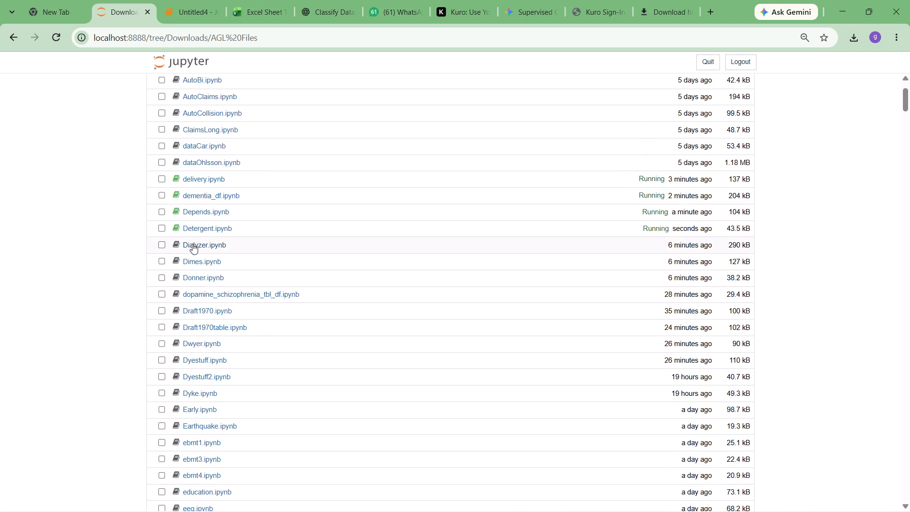
left_click(192, 244)
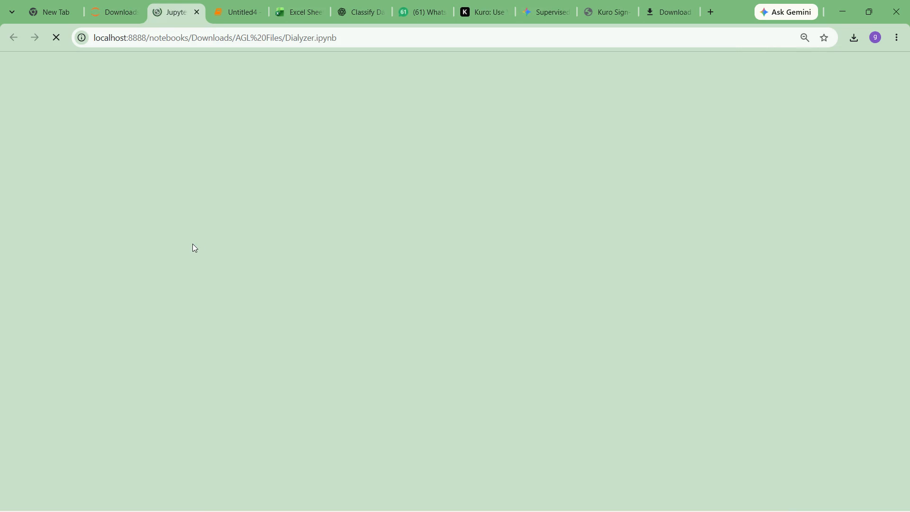
Snip the R2 Score and Mean Squared Error output of the Dialyzer notebook and copy the capture.
scroll(373, 362, "down", 10)
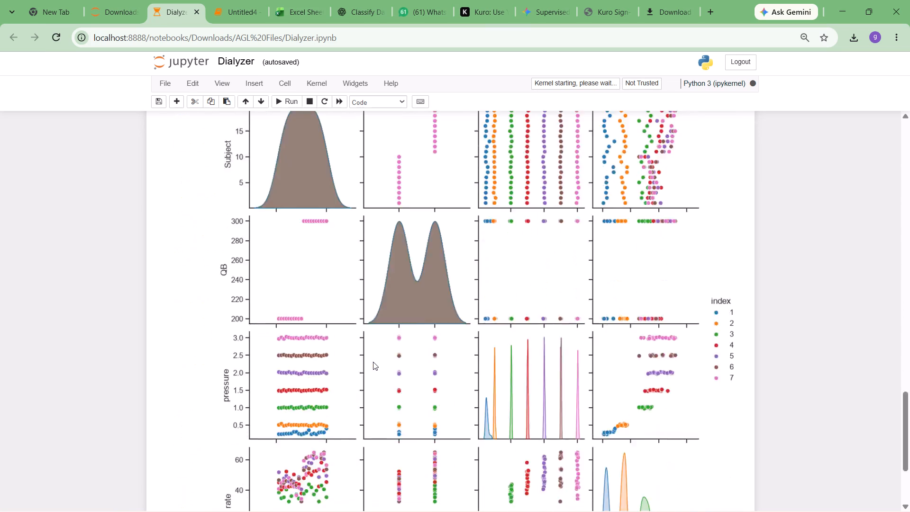
scroll(373, 362, "up", 8)
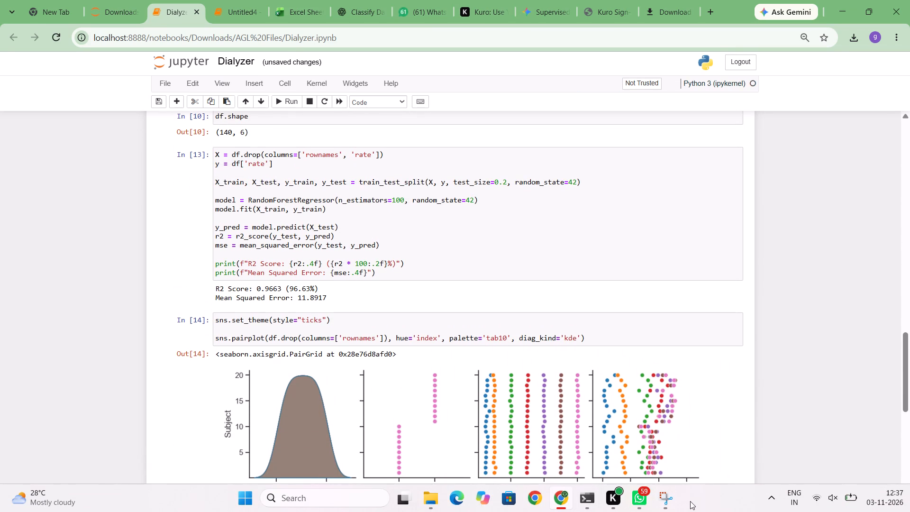
left_click(663, 495)
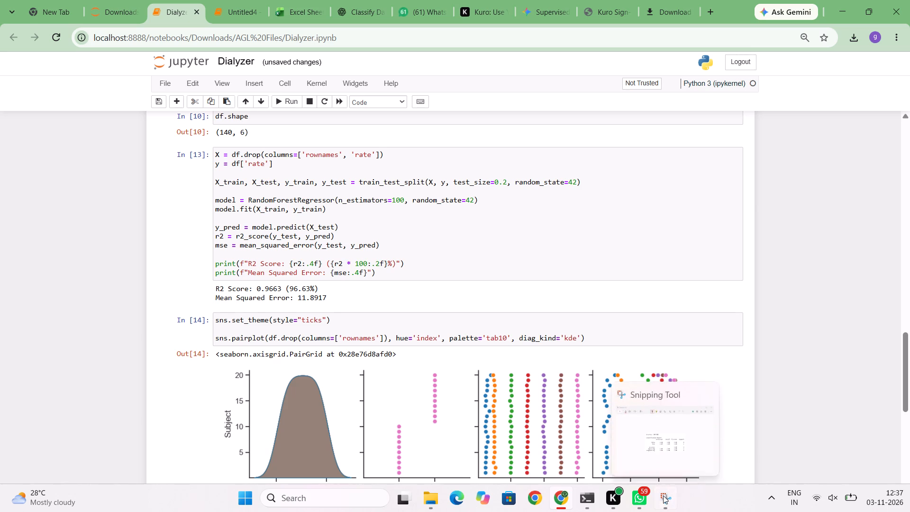
left_click(329, 211)
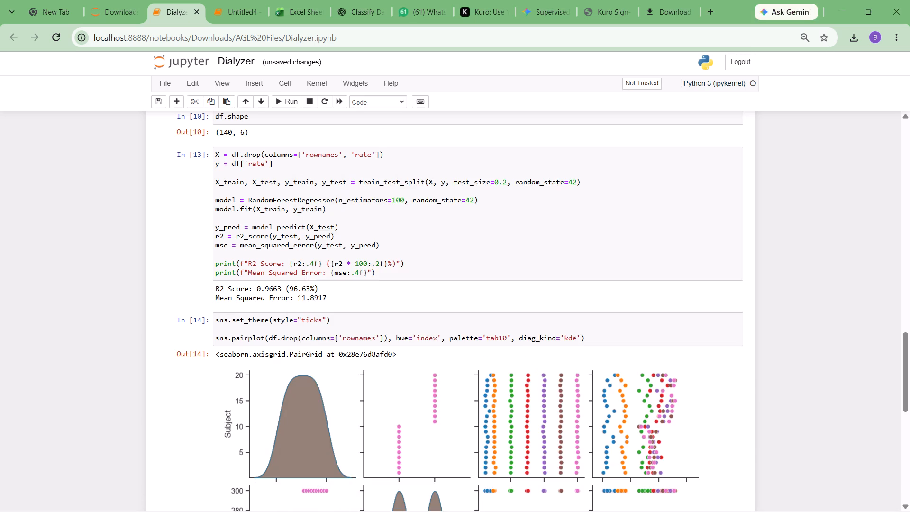
left_click_drag(209, 283, 326, 302)
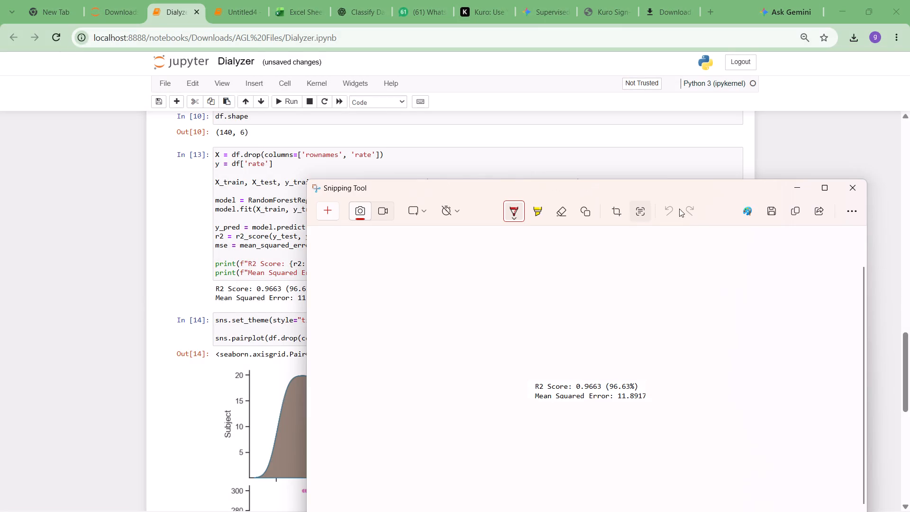
left_click(794, 209)
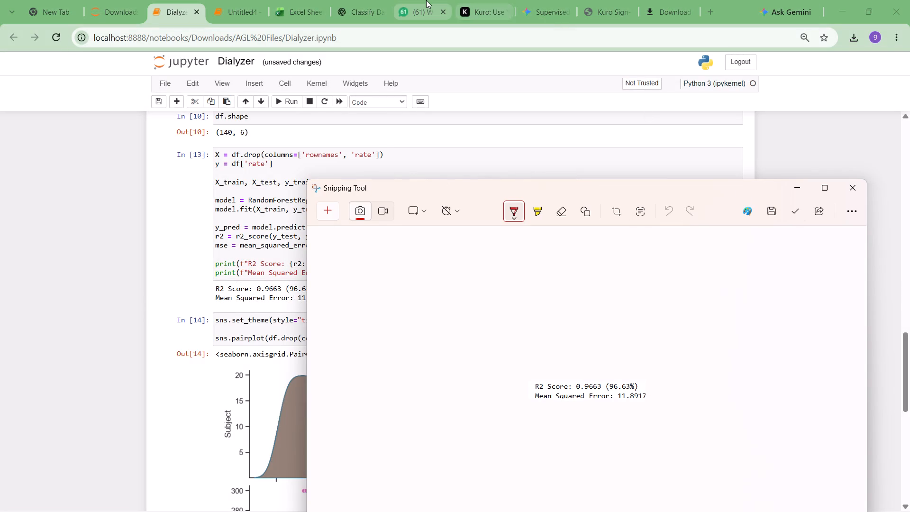
Paste the captured Dialyzer score into cell E488 of the Excel sheet and position it inside the cell.
left_click(297, 0)
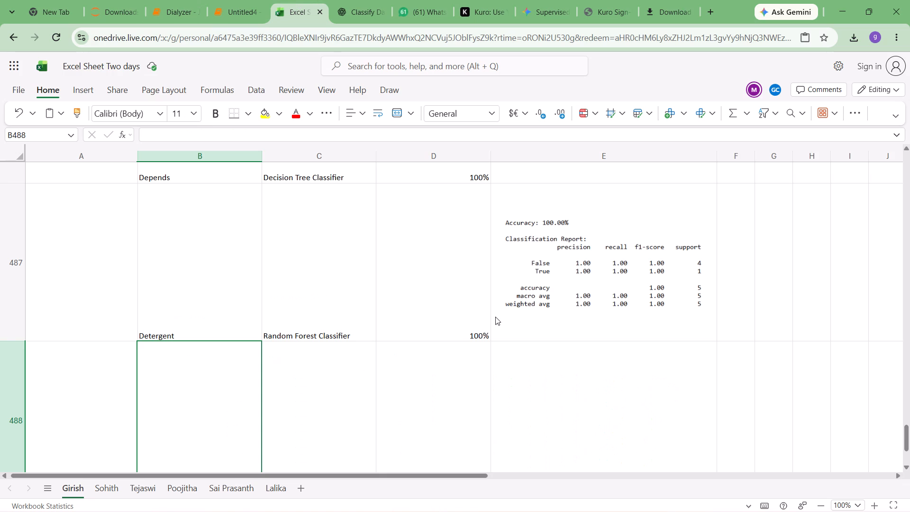
left_click(570, 396)
left_click(570, 396)
key("ctrl+v")
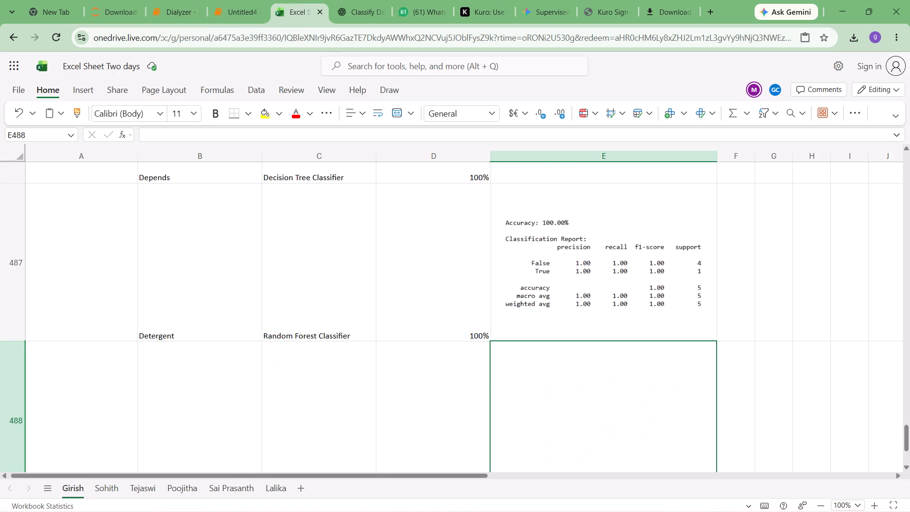
scroll(570, 396, "down", 1)
left_click_drag(563, 284, 592, 332)
Enter 96.63% in cell D488 and random Forest Regressor in cell C488.
left_click(479, 327)
type("96")
type(".63%")
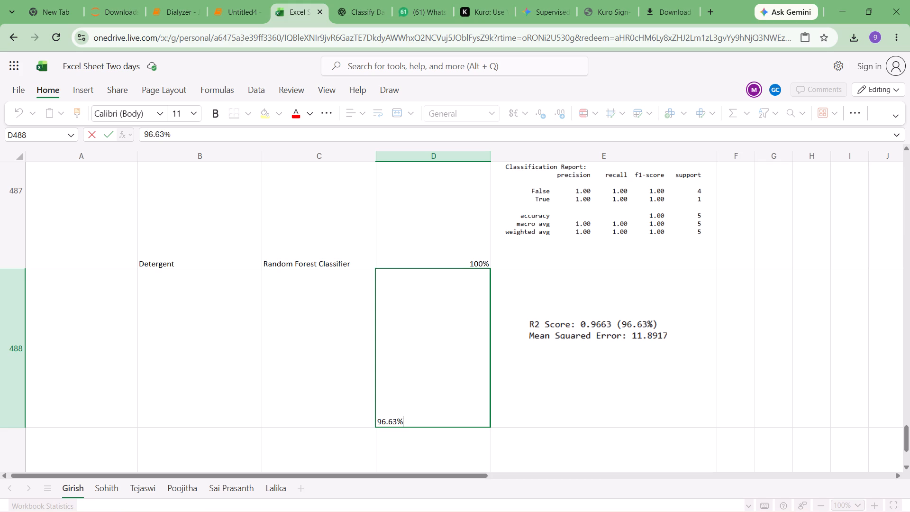
left_click(310, 364)
key("r")
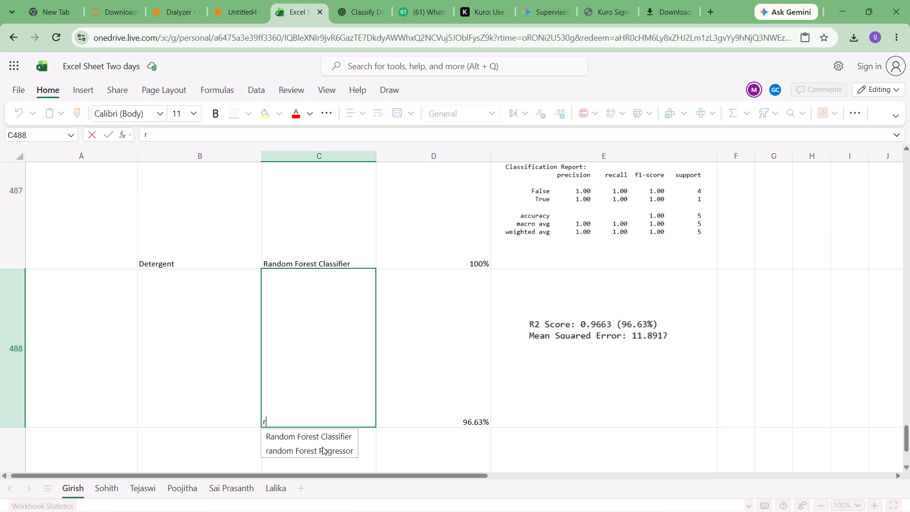
left_click(322, 447)
Copy the name Dialyzer from its notebook into cell B488, saving and closing the notebook before pasting.
left_click(175, 367)
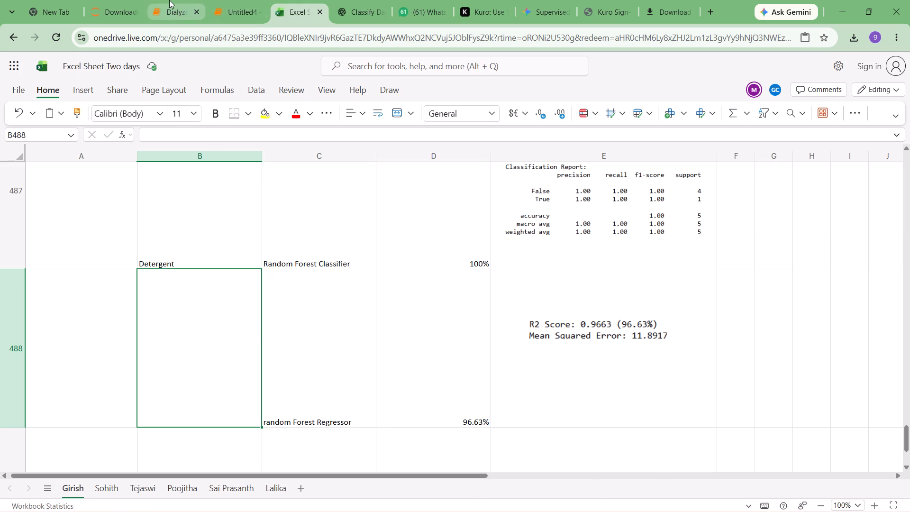
left_click(169, 0)
left_click(231, 58)
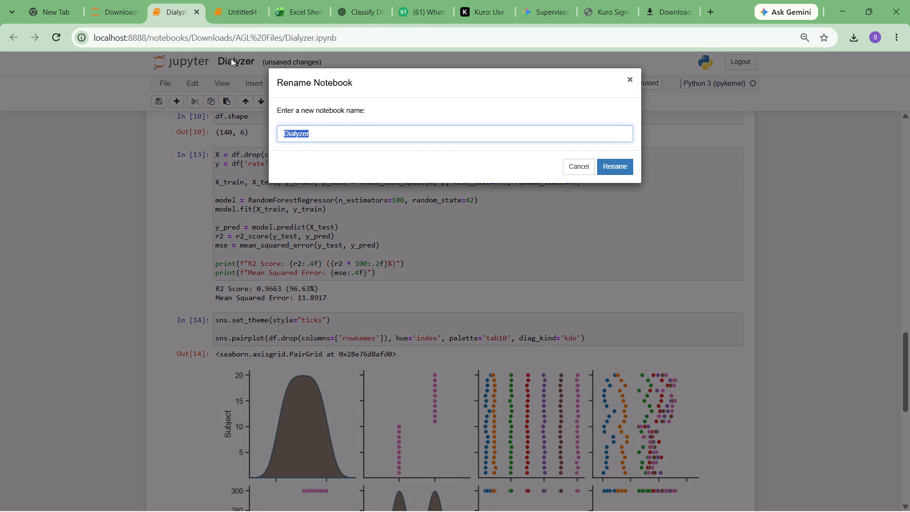
key("ctrl+c")
left_click(601, 165)
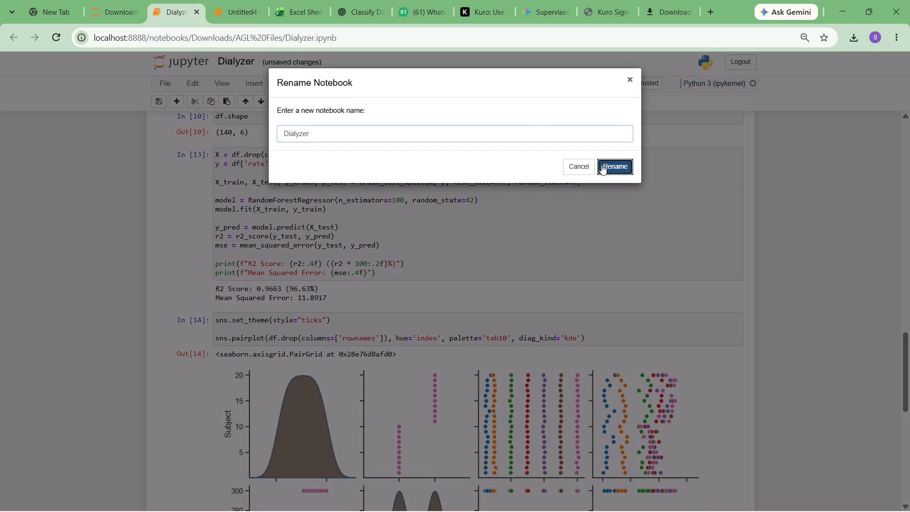
key("ctrl+s")
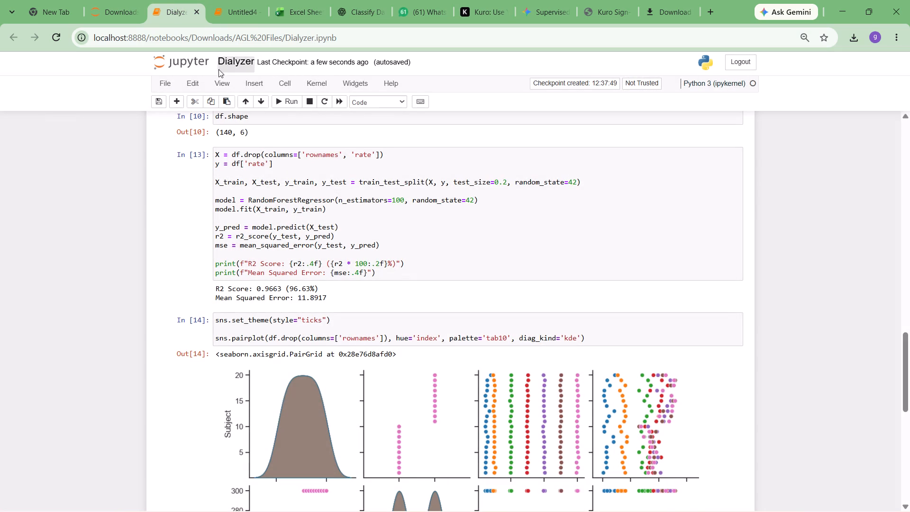
left_click(195, 9)
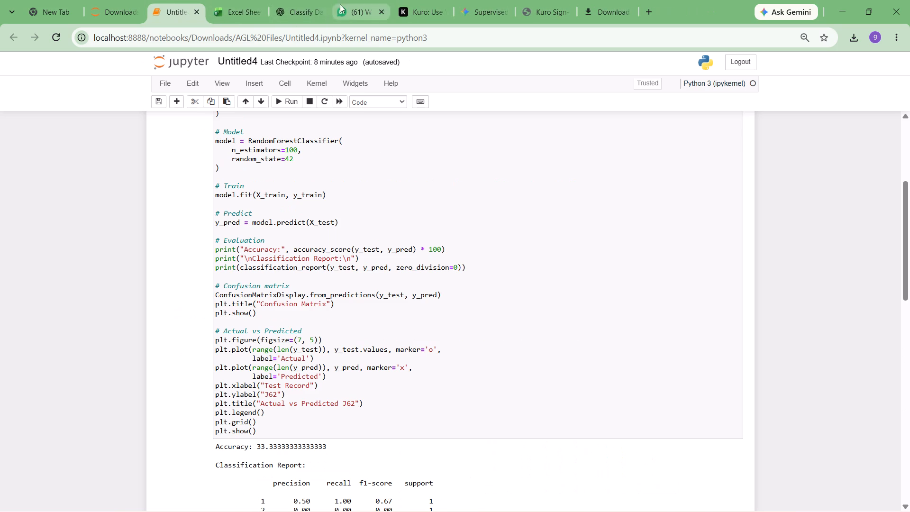
left_click(248, 0)
key("ctrl+v")
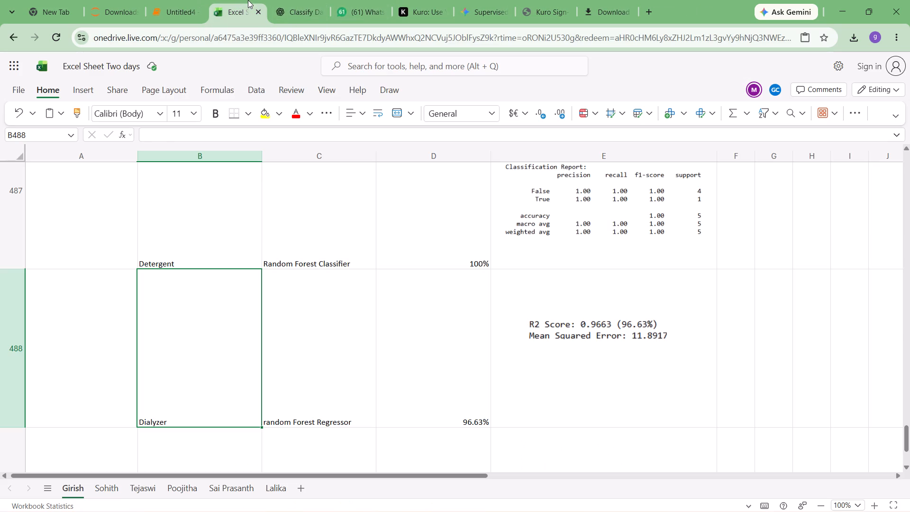
Select cell B489 for the next entry and open the Dimes notebook from the AGL Files list.
scroll(245, 226, "down", 3)
left_click(202, 276)
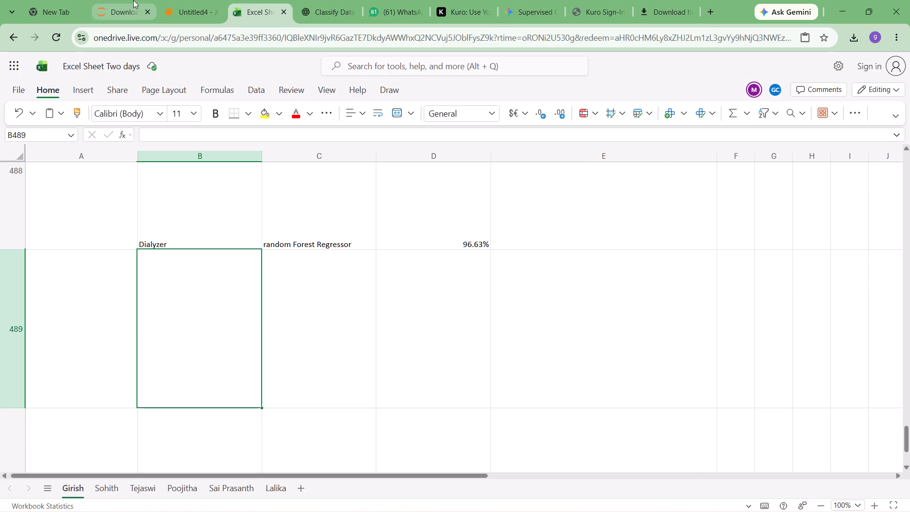
left_click(132, 0)
left_click(210, 261)
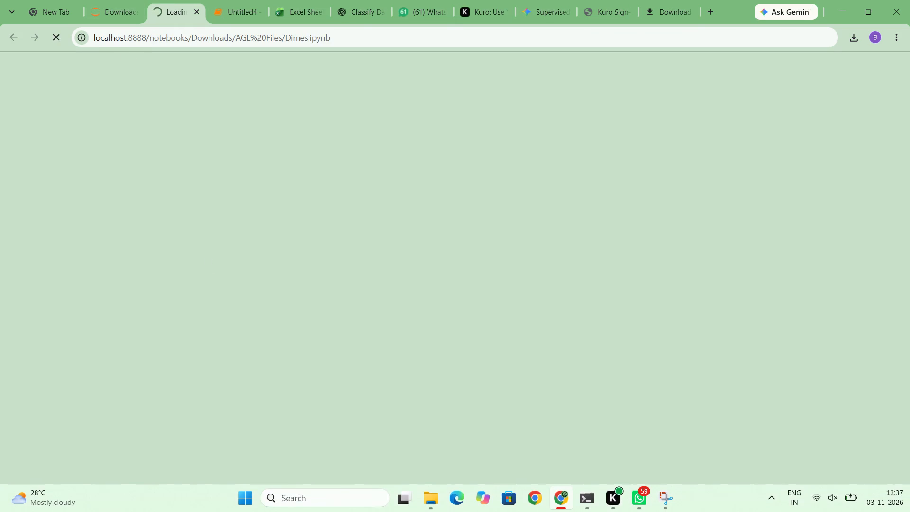
left_click(428, 500)
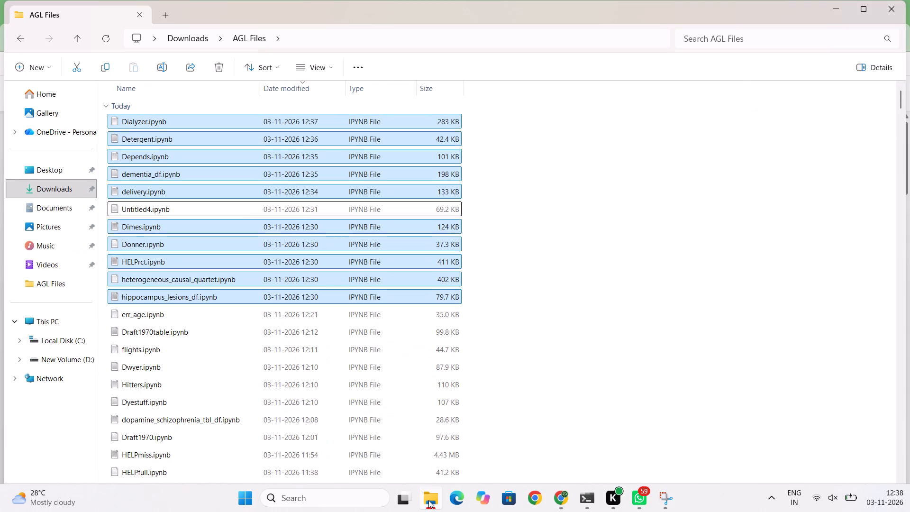
left_click(428, 500)
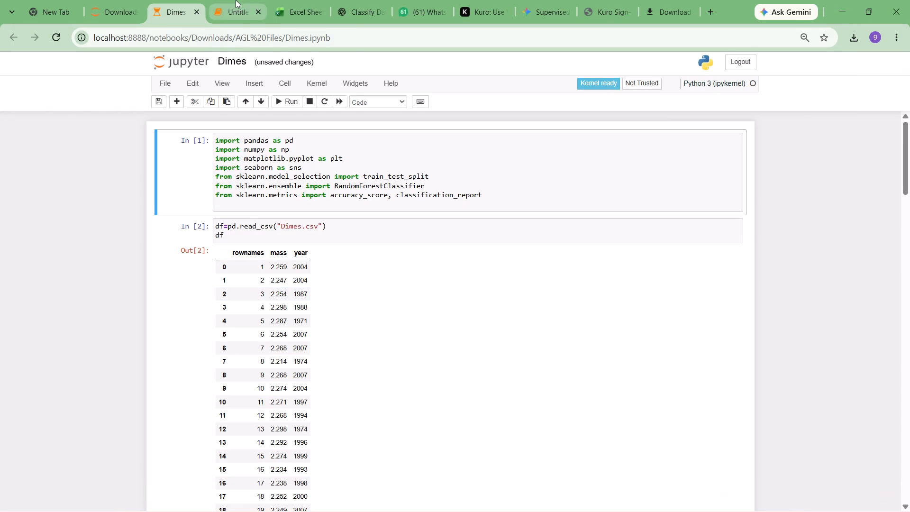
Snip the accuracy line and classification report of the Dimes notebook and copy the capture.
scroll(357, 412, "down", 17)
scroll(357, 412, "up", 4)
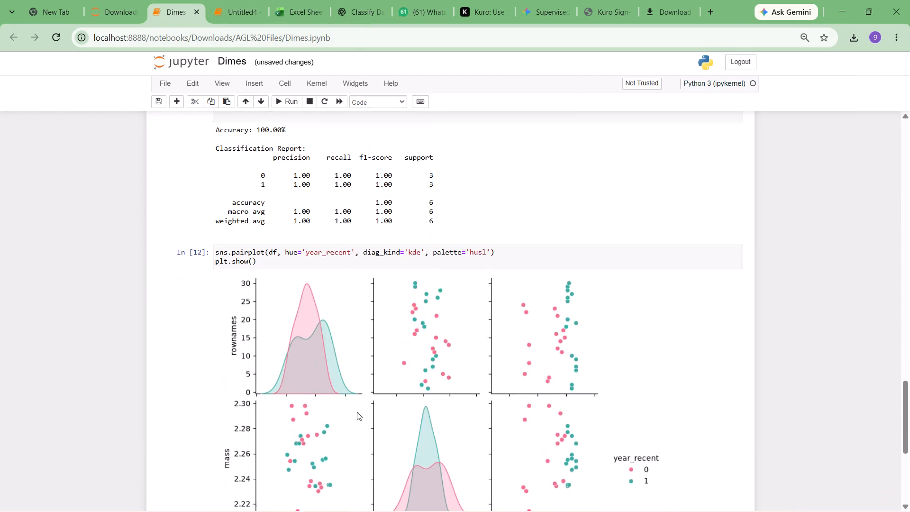
scroll(357, 412, "up", 1)
scroll(454, 446, "up", 1)
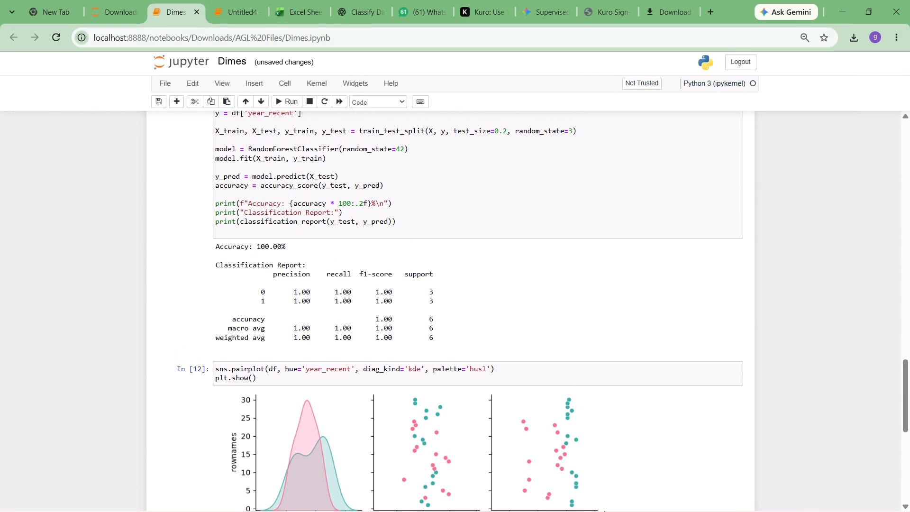
left_click(662, 489)
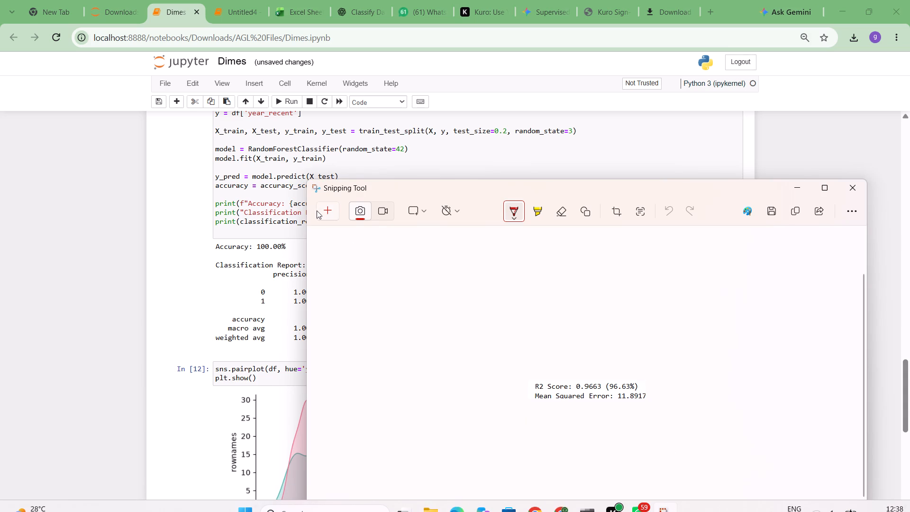
left_click(317, 210)
left_click(209, 243)
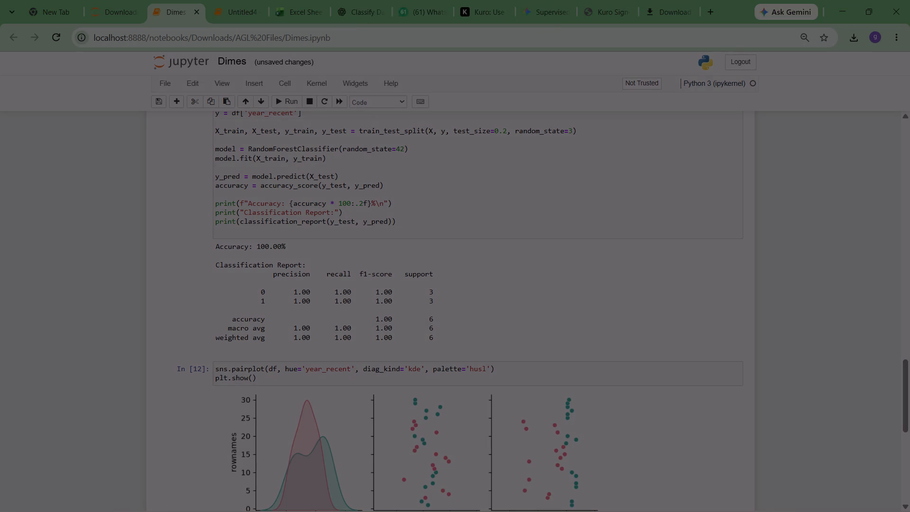
left_click_drag(209, 243, 430, 352)
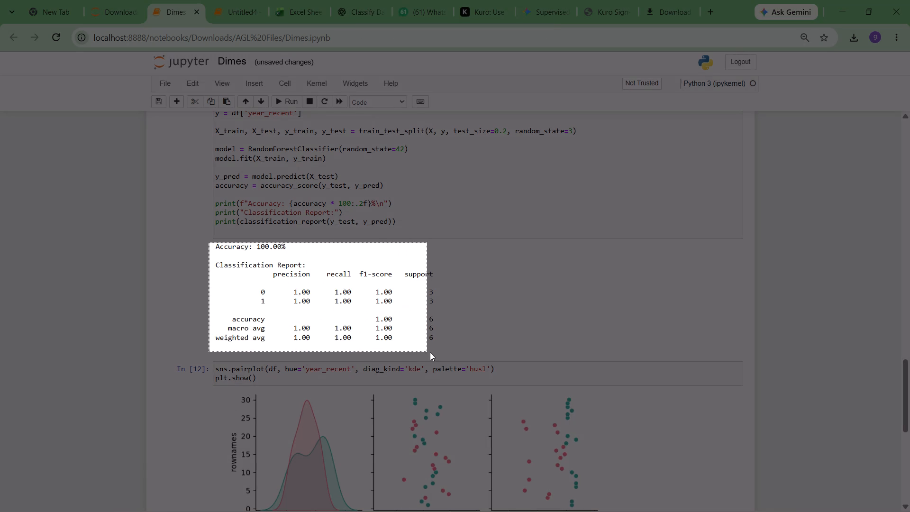
left_click_drag(430, 352, 435, 349)
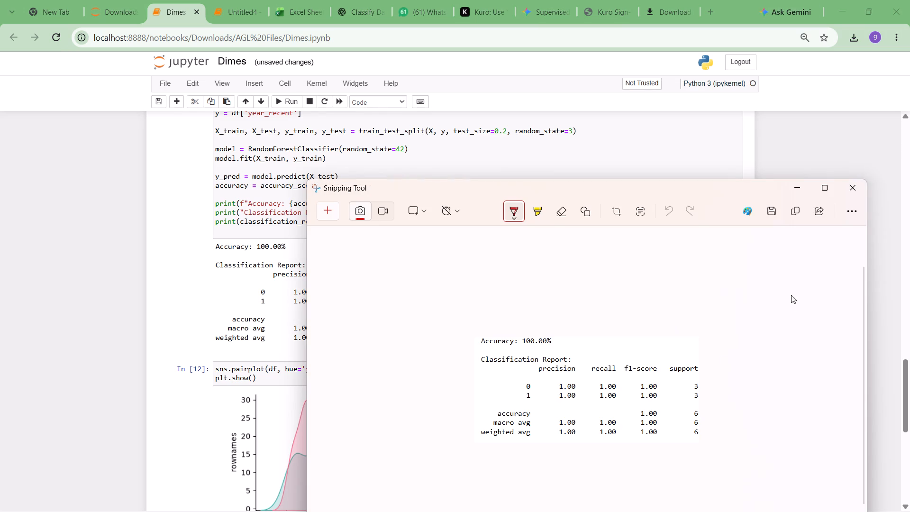
left_click(796, 211)
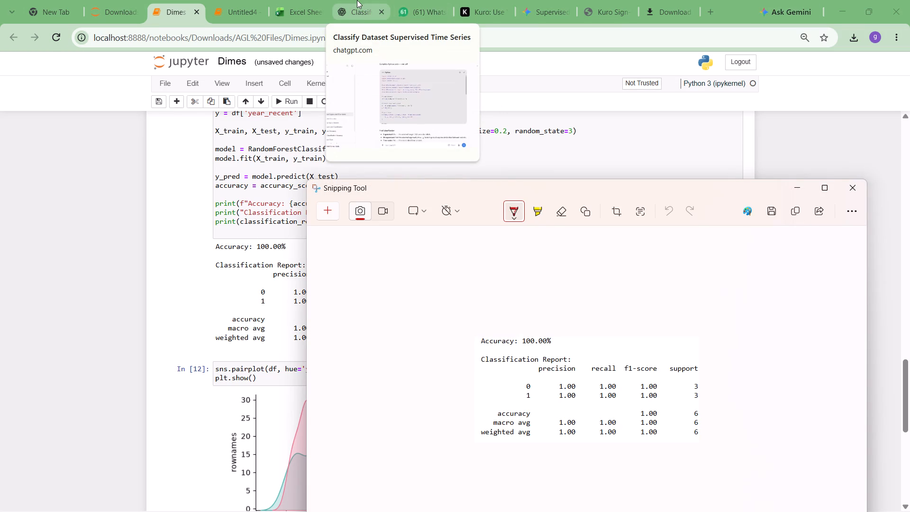
Paste the captured Dimes report into cell E489 of the Excel sheet, shrinking and positioning it to fit inside the cell.
left_click(303, 0)
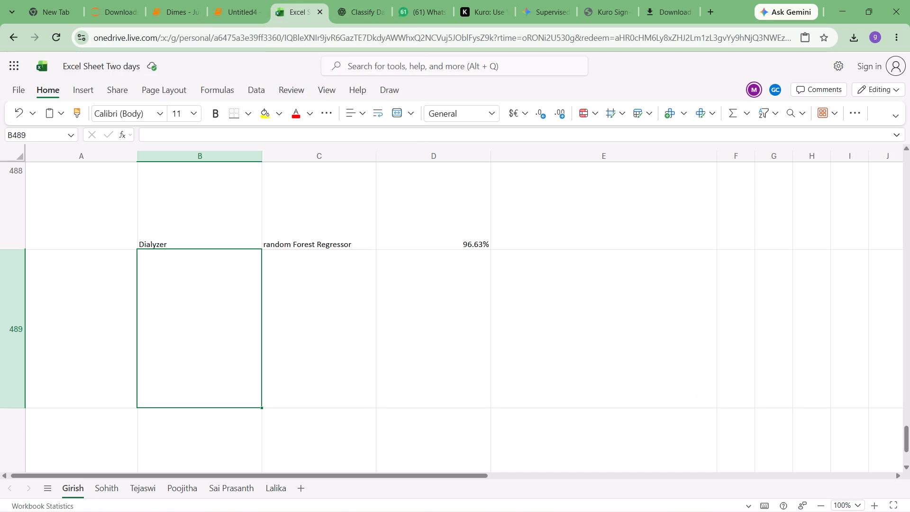
left_click(547, 367)
scroll(547, 367, "up", 1)
key("ctrl+v")
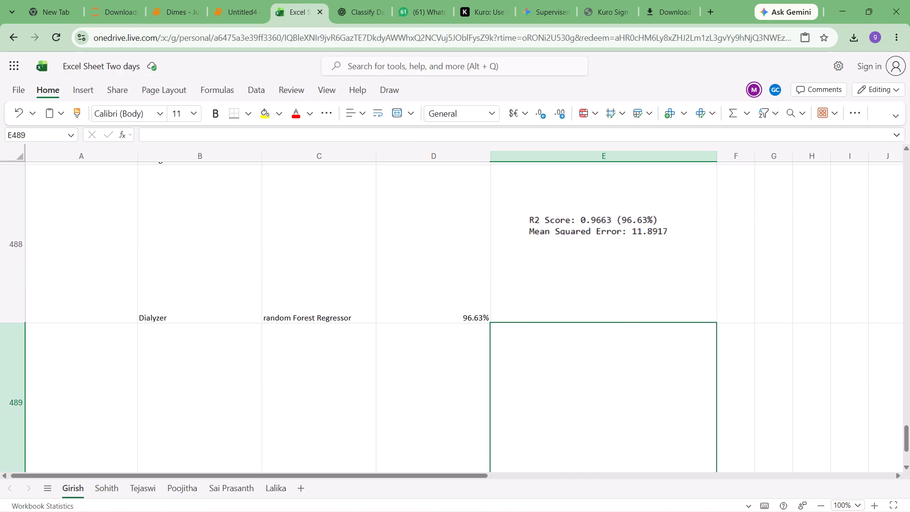
scroll(547, 367, "down", 1)
left_click_drag(770, 244, 682, 300)
left_click_drag(601, 325, 616, 322)
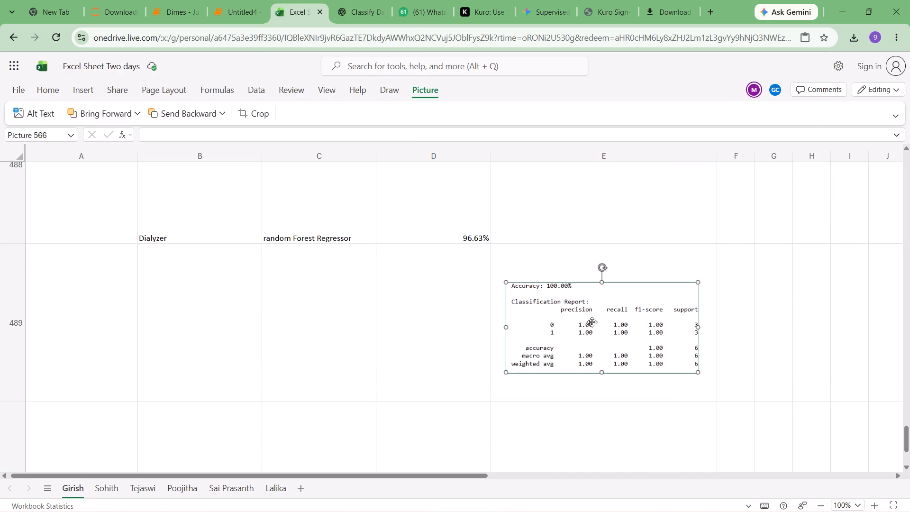
Fill in the Dimes row with 100% in cell D489 and the model Random Forest Classifier in cell C489.
left_click(396, 358)
type("100%")
left_click(289, 343)
type("ra")
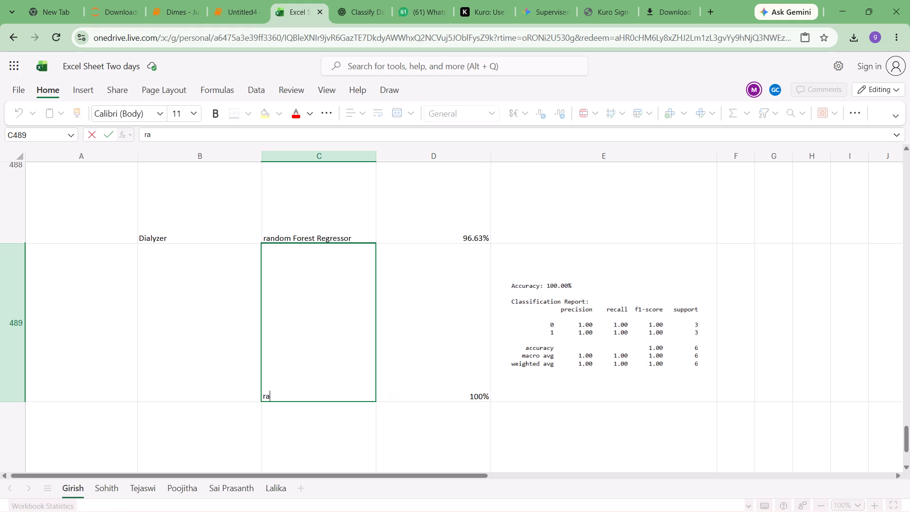
left_click(300, 411)
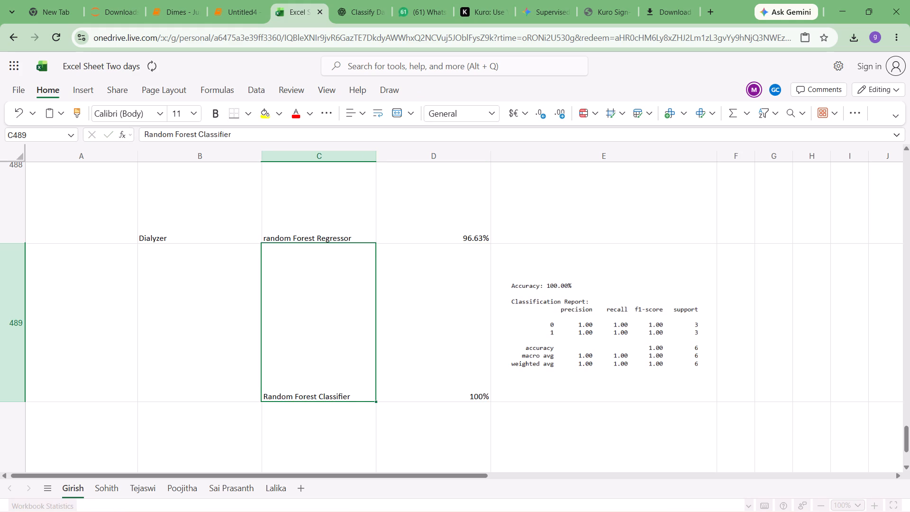
Copy the notebook name Dimes from its Jupyter notebook into cell B489 of the Excel sheet.
left_click(225, 357)
left_click(178, 10)
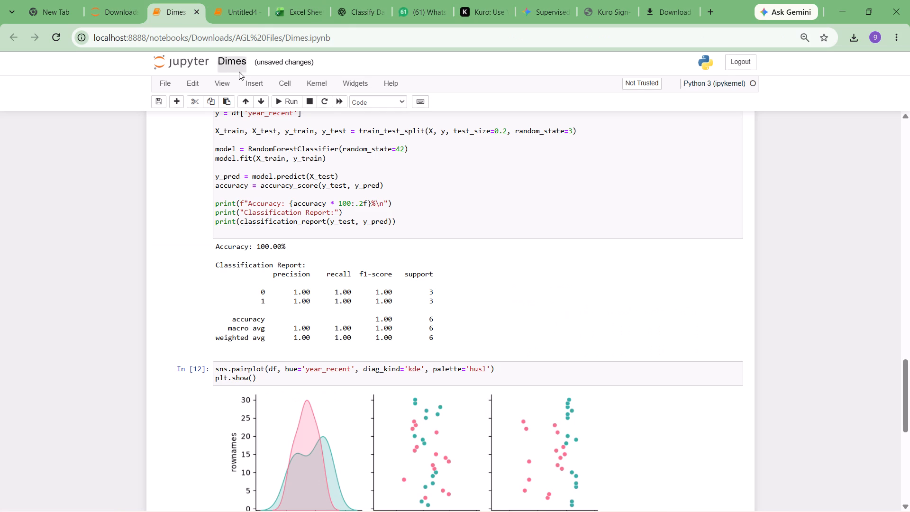
left_click(237, 65)
key("ctrl+c")
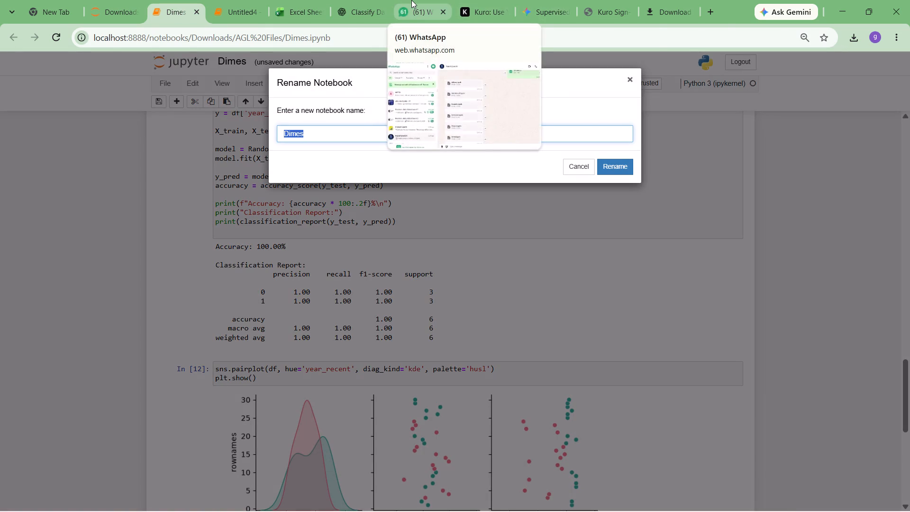
left_click(299, 15)
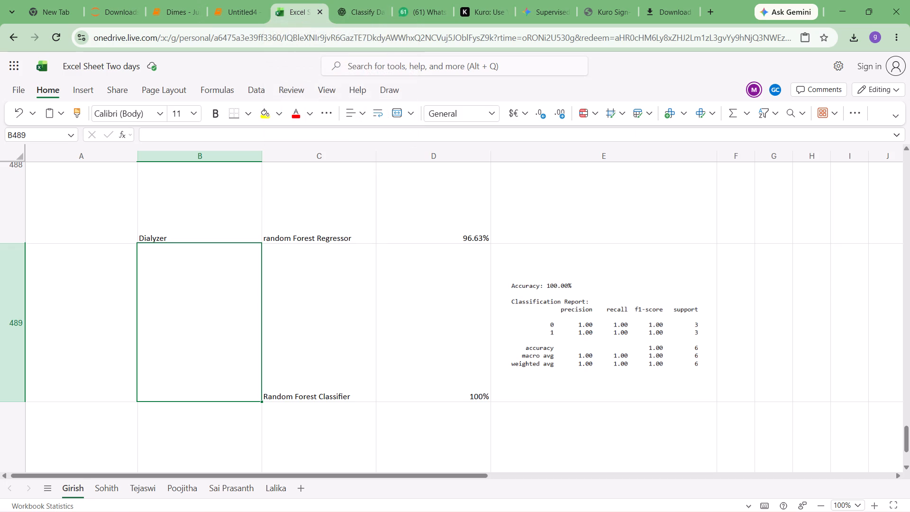
key("ctrl+v")
Select cell B490 for the next entry, and save and close the Dimes notebook.
scroll(249, 298, "down", 2)
left_click(205, 345)
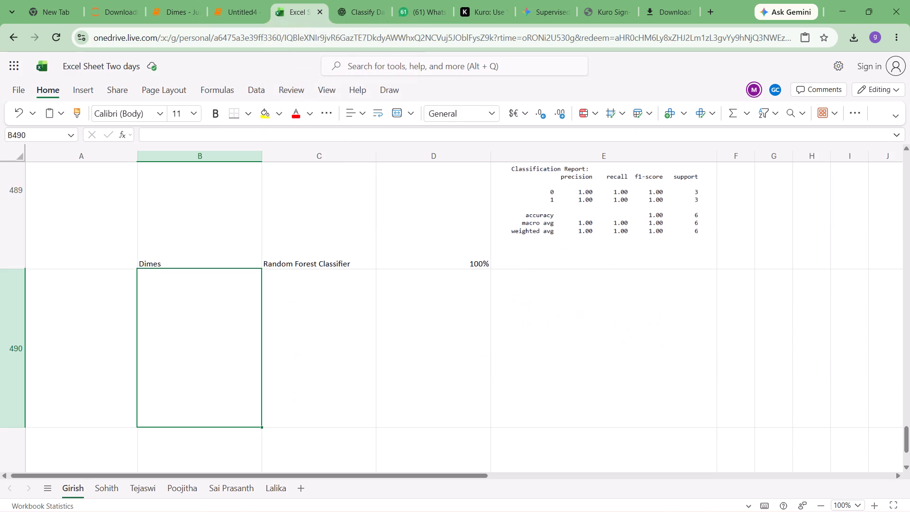
left_click(190, 5)
key("ctrl+s")
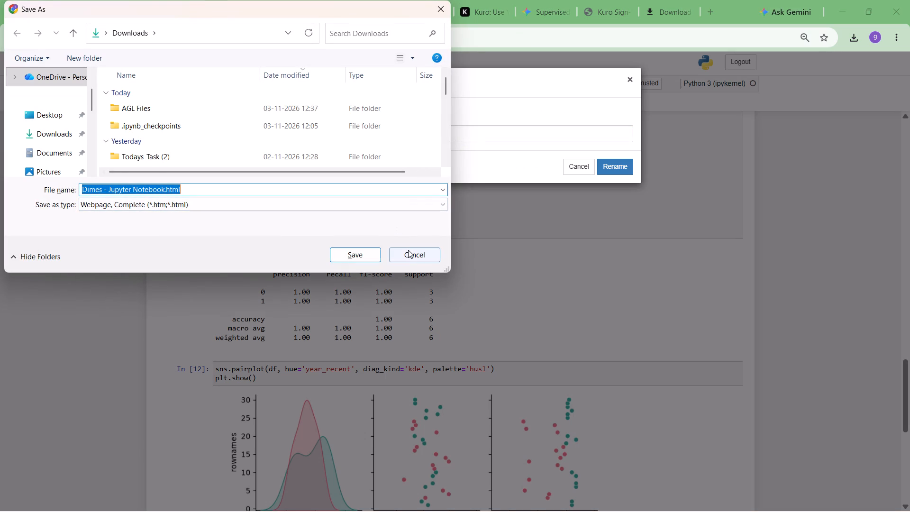
left_click(408, 250)
left_click(616, 164)
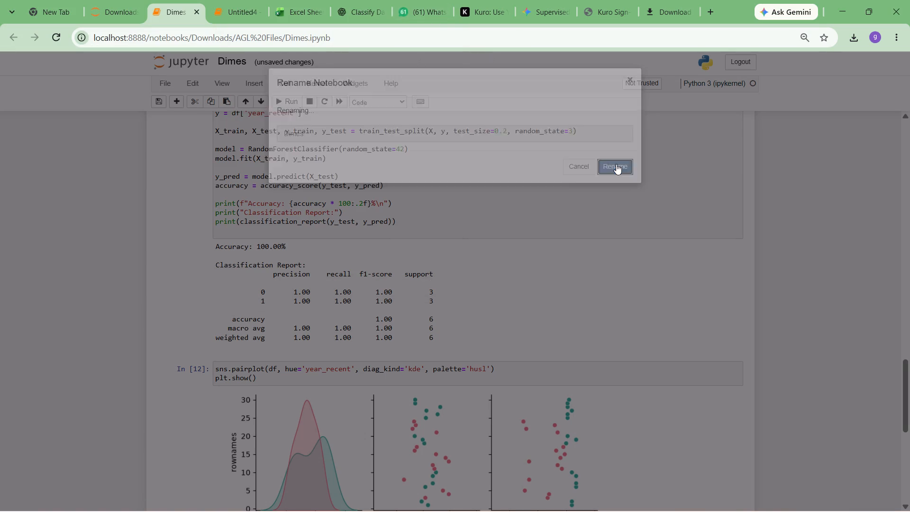
key("ctrl+s")
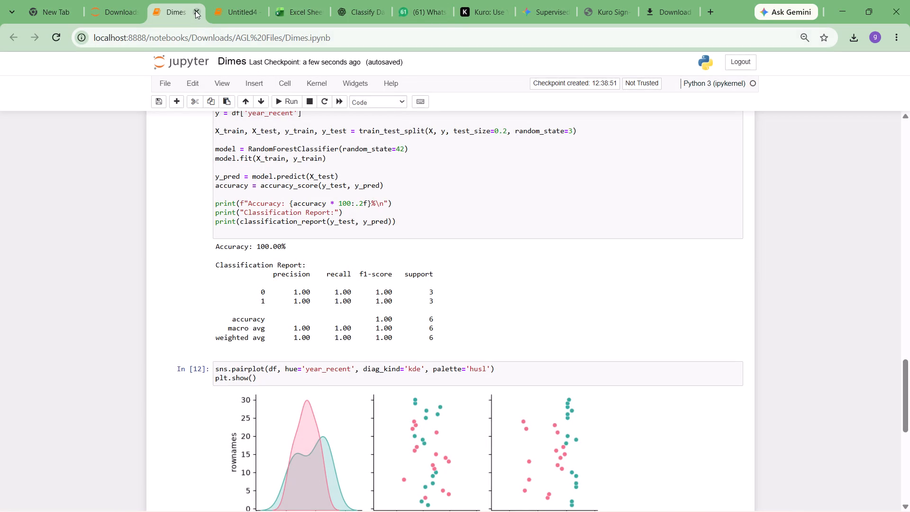
left_click(195, 10)
Open the Donner notebook from the AGL Files list in Jupyter.
left_click(104, 0)
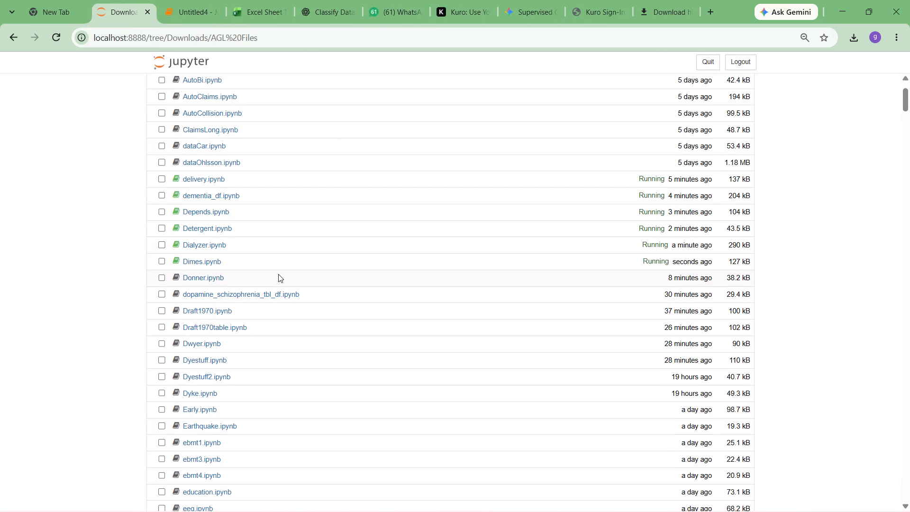
scroll(278, 274, "up", 2)
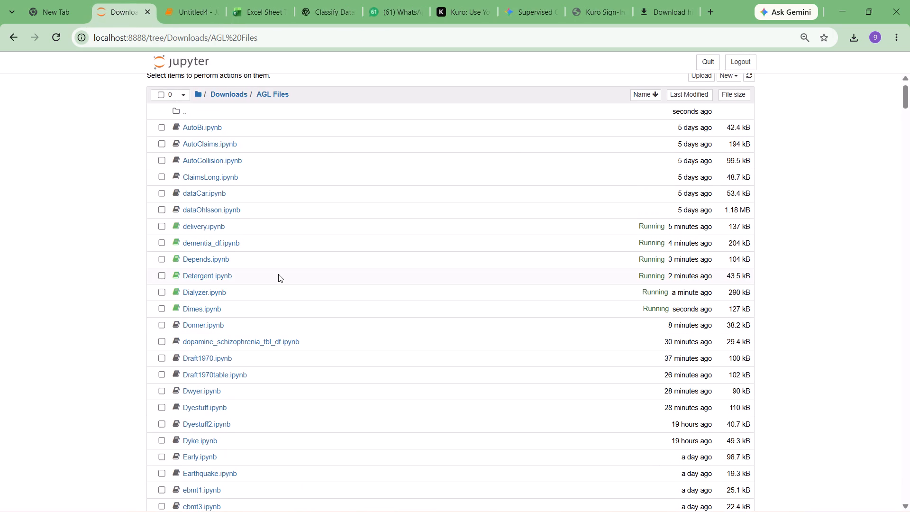
left_click(211, 323)
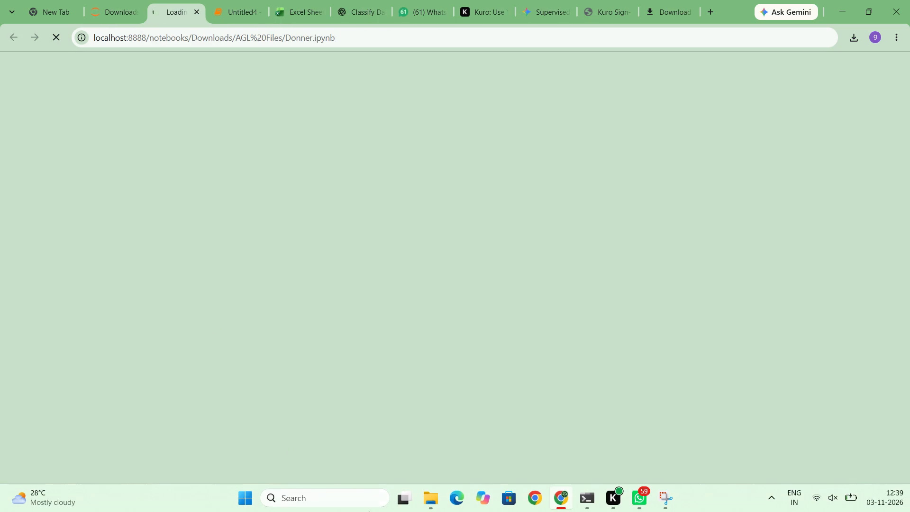
left_click(430, 500)
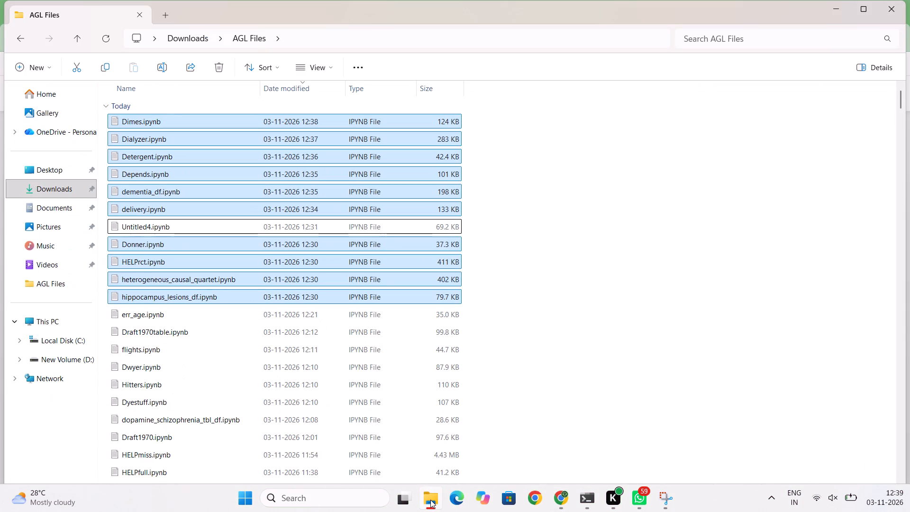
left_click(430, 500)
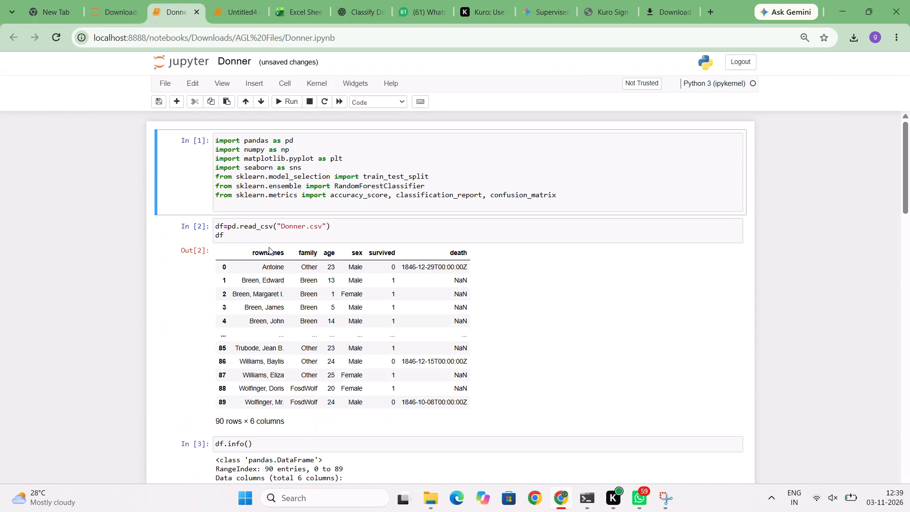
Copy the notebook name Donner, check which model the notebook uses, and paste the name into cell B490 of the Excel sheet.
left_click(227, 62)
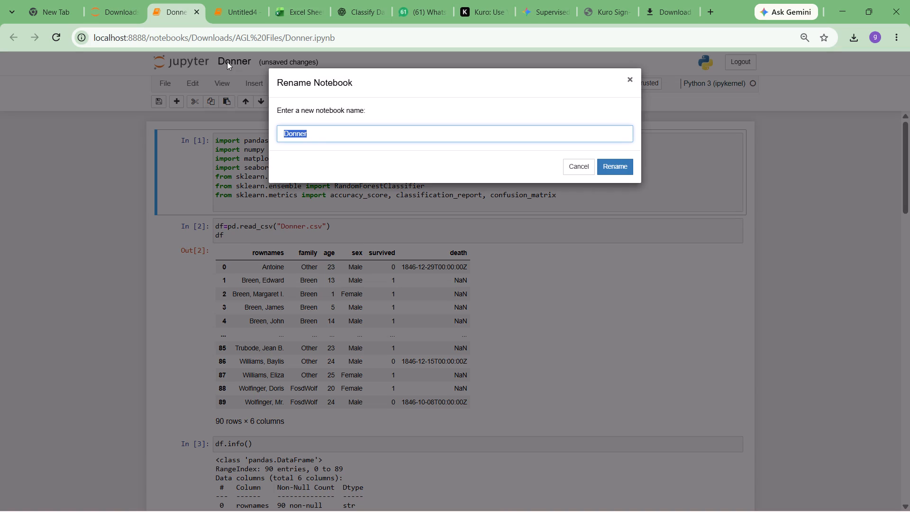
key("ctrl+c")
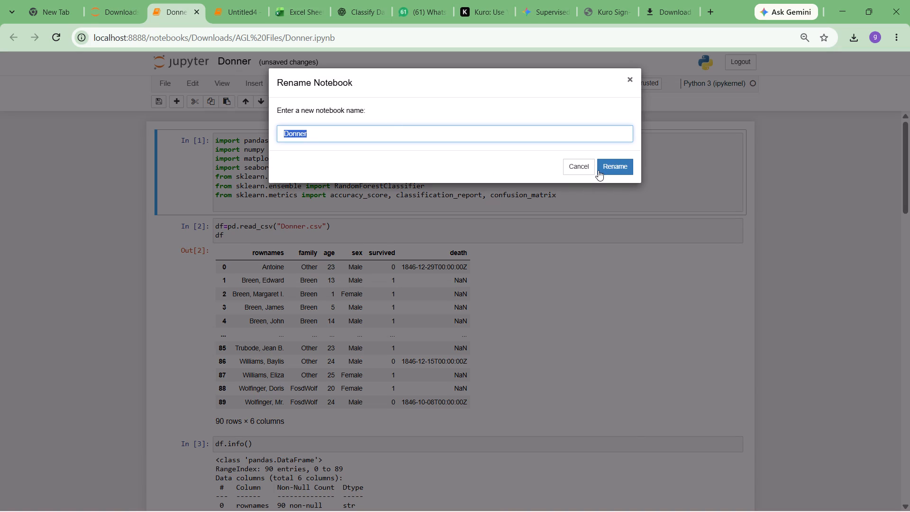
left_click(598, 170)
scroll(440, 311, "down", 11)
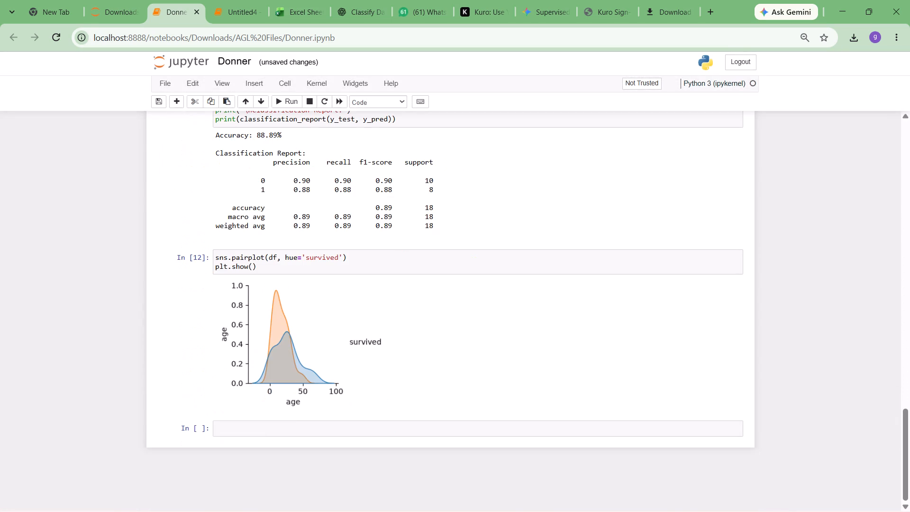
scroll(440, 311, "up", 3)
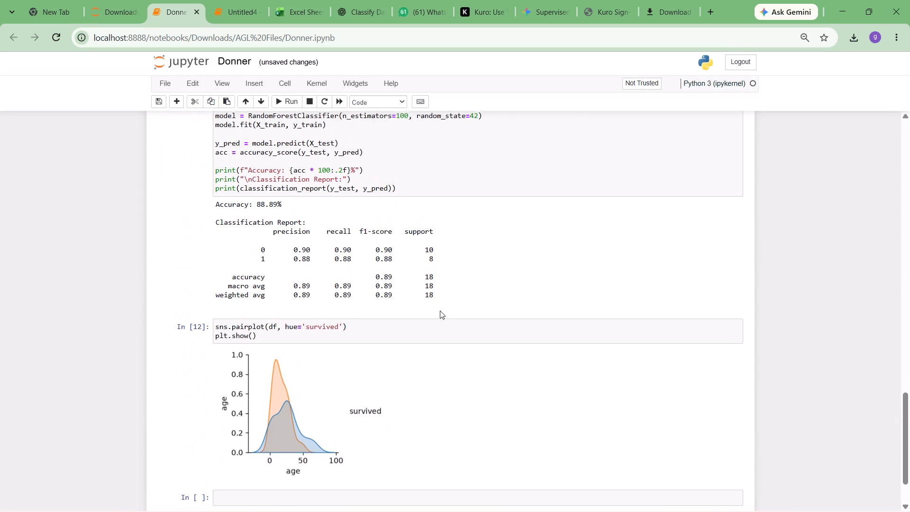
scroll(440, 311, "up", 2)
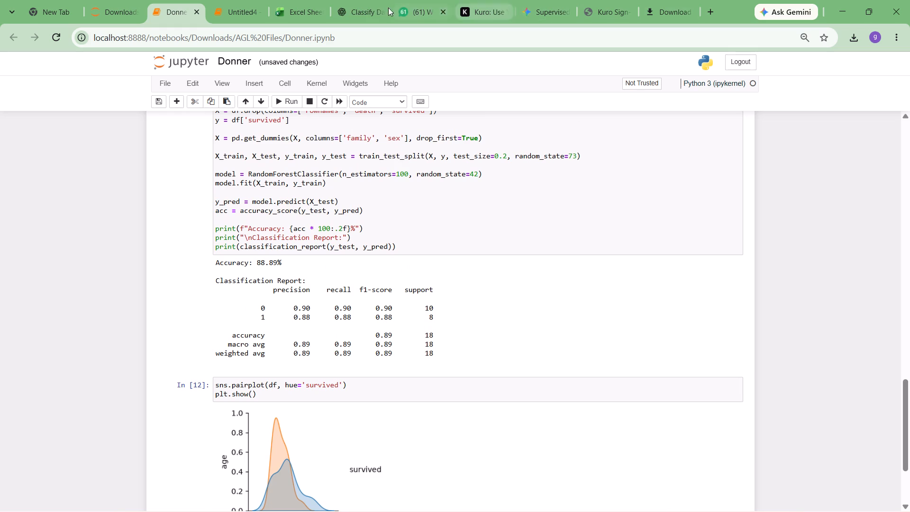
left_click(292, 0)
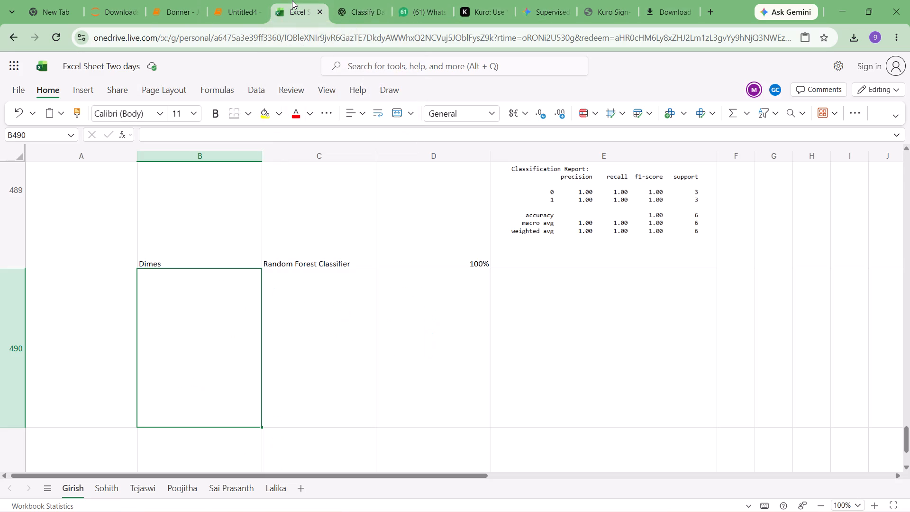
key("ctrl+v")
left_click(315, 387)
key("r")
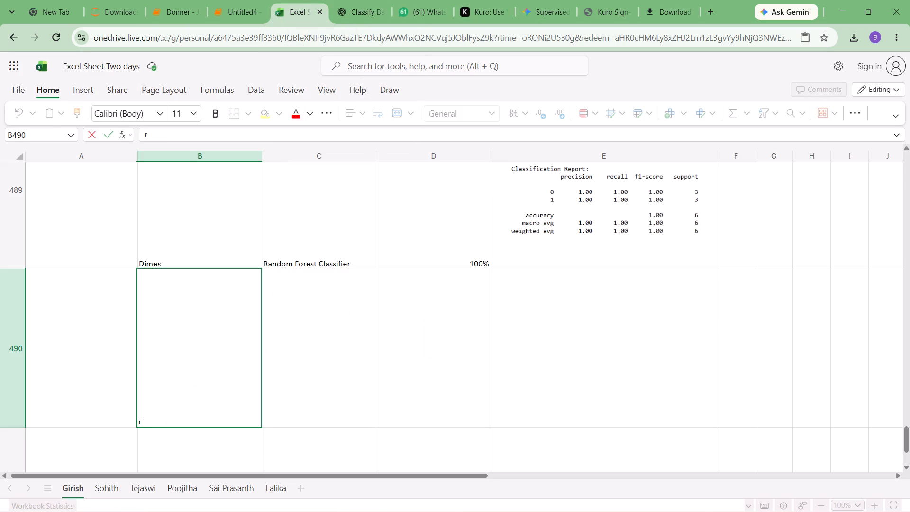
key("BackSpace")
key("ctrl+v")
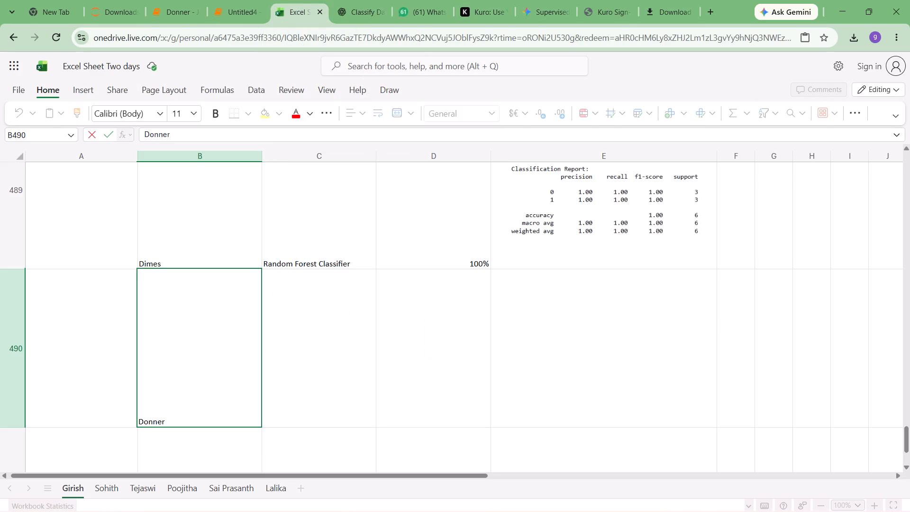
Enter Random Forest Classifier as the Donner model in cell C490.
left_click(342, 398)
key("r")
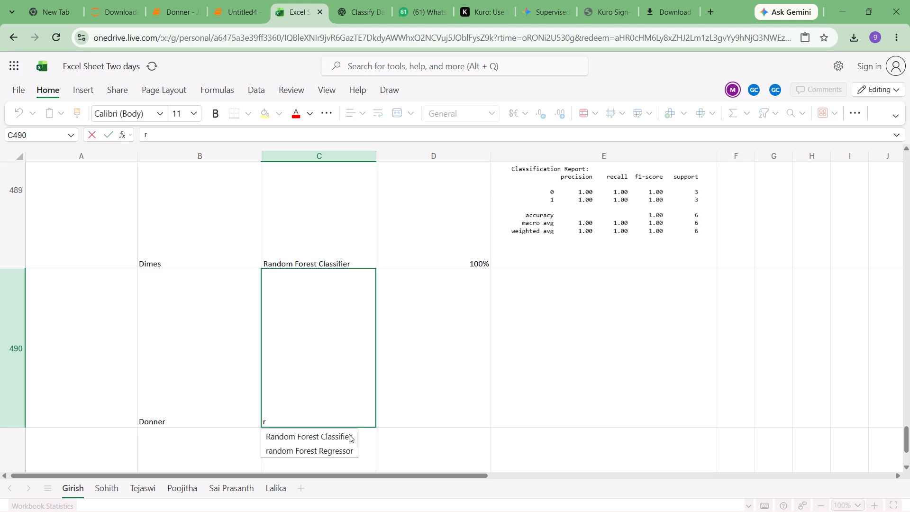
left_click(342, 439)
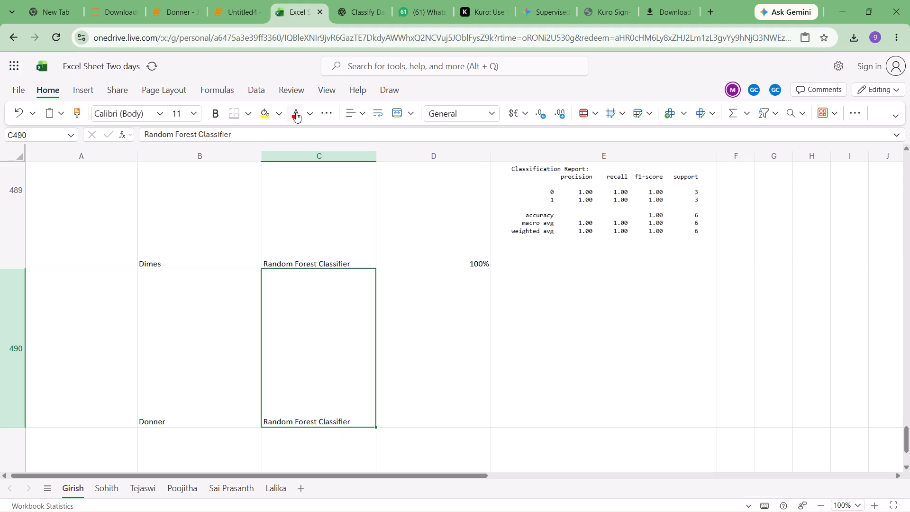
Snip the accuracy line and classification report of the Donner notebook and copy the capture.
left_click(182, 0)
scroll(400, 297, "down", 1)
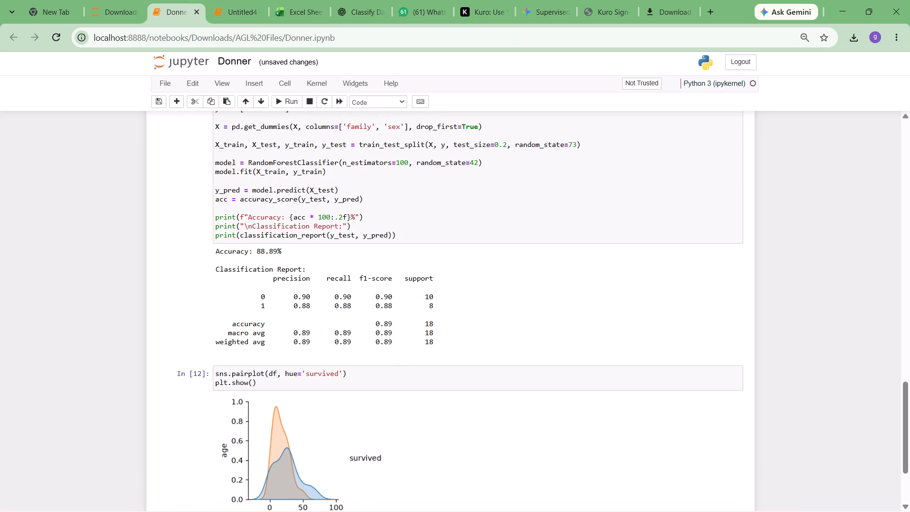
left_click(663, 500)
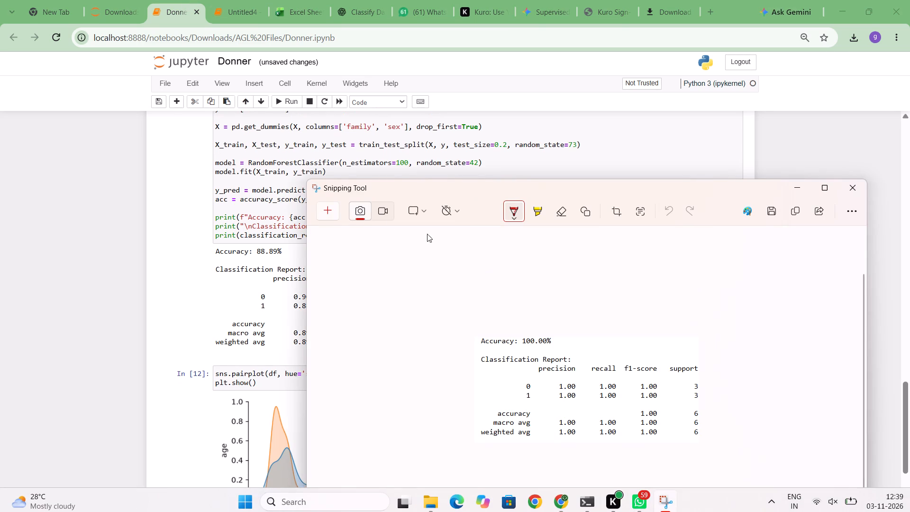
left_click(324, 211)
left_click_drag(205, 247, 437, 349)
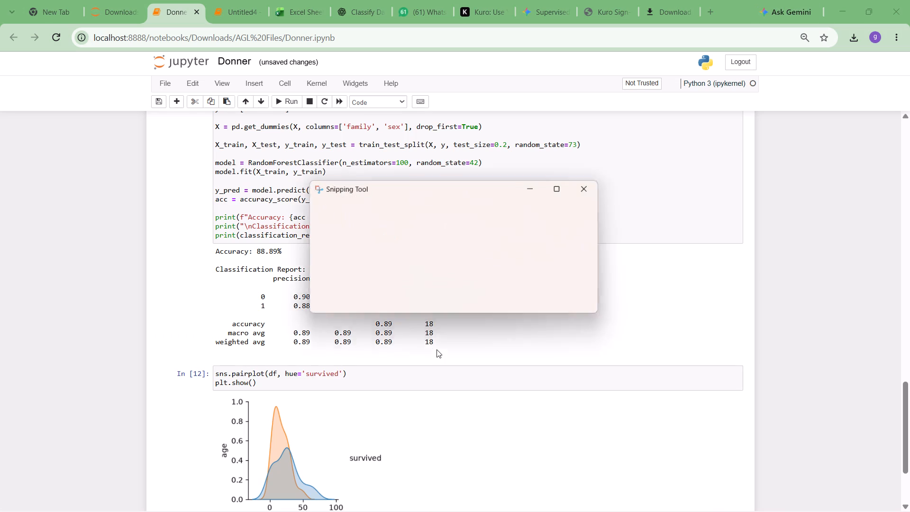
left_click(796, 213)
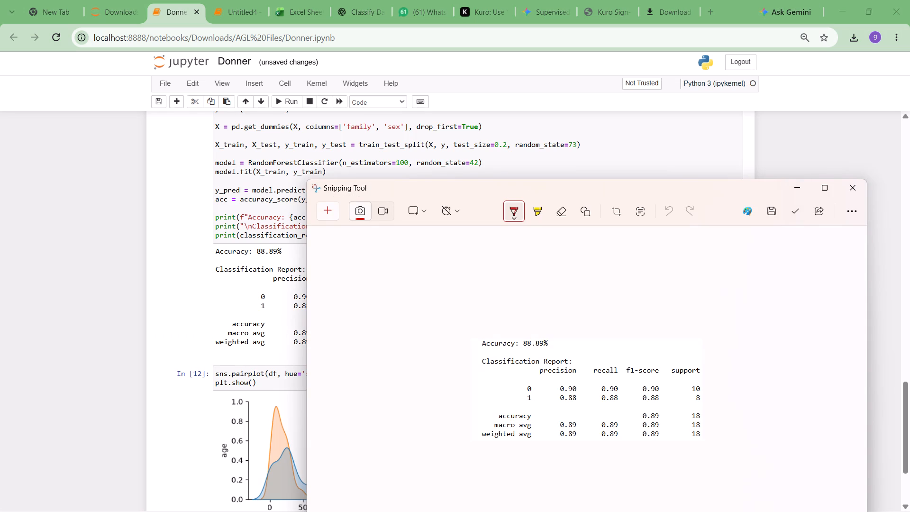
Paste the captured Donner report into cell E490 of the Excel sheet, shrinking and positioning it to fit inside the cell.
left_click(297, 0)
left_click(593, 321)
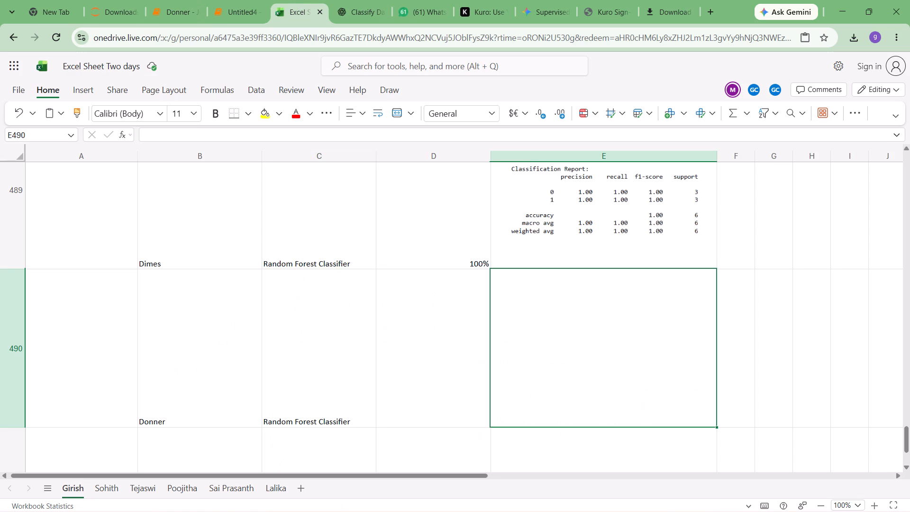
key("ctrl+v")
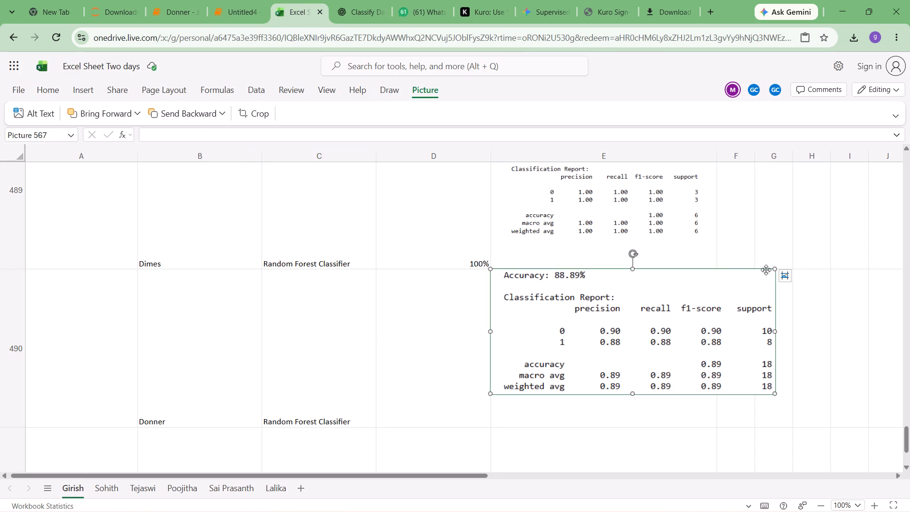
left_click_drag(774, 269, 685, 308)
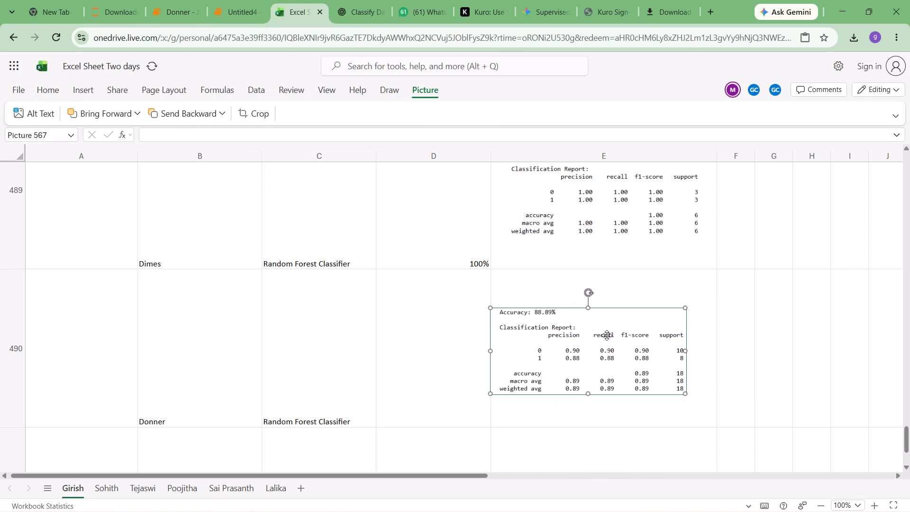
left_click_drag(607, 335, 620, 333)
Enter the Donner accuracy 88.89% in cell D490.
left_click(473, 356)
type("88.89%")
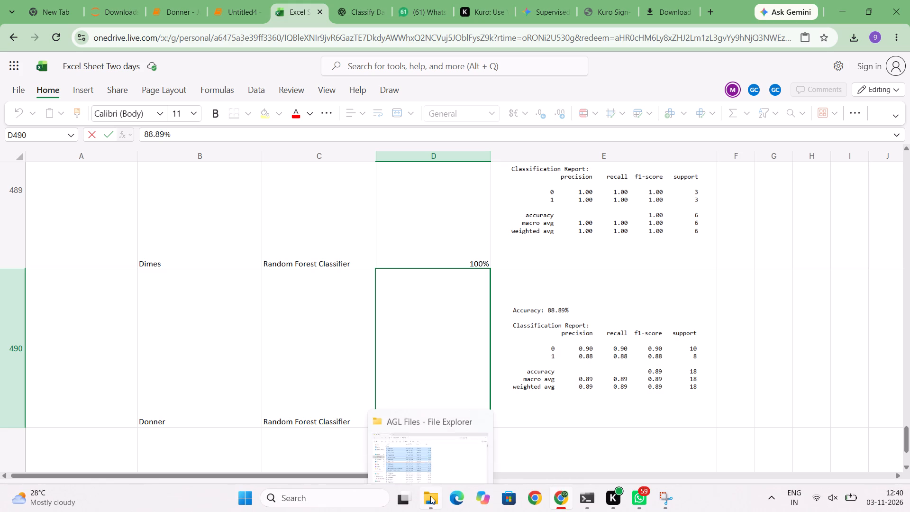
left_click(430, 496)
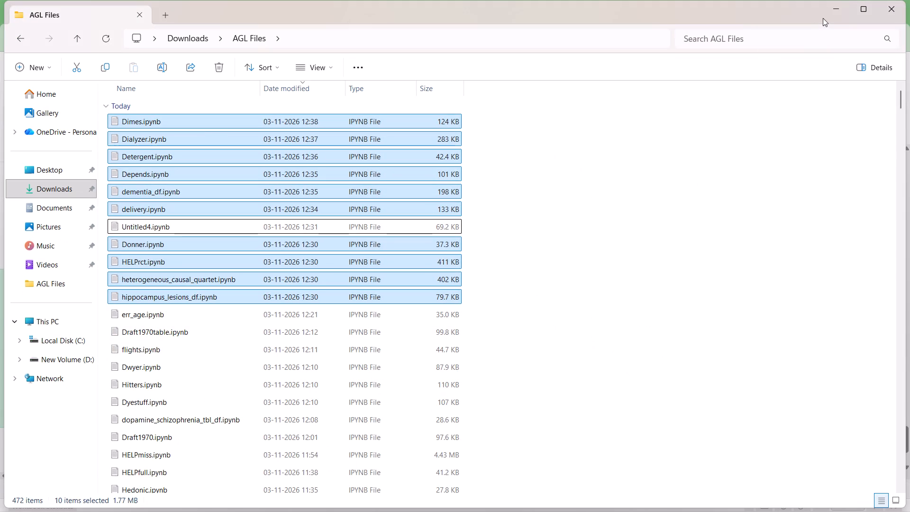
left_click(833, 10)
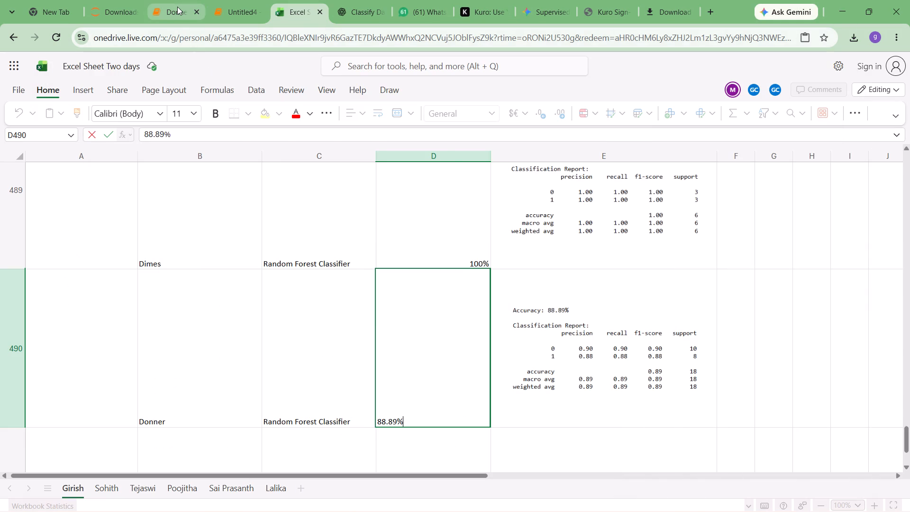
Save the Donner notebook and close it.
left_click(177, 7)
left_click(193, 11)
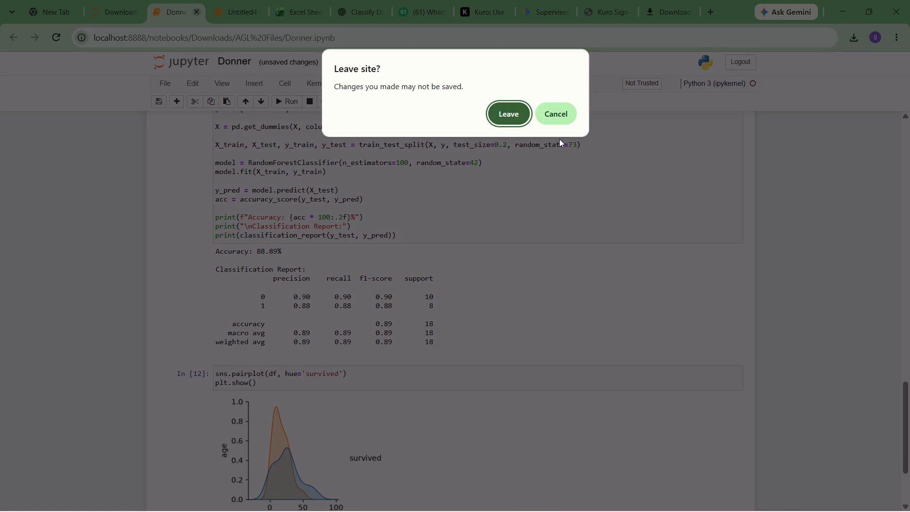
left_click(544, 110)
key("ctrl+s")
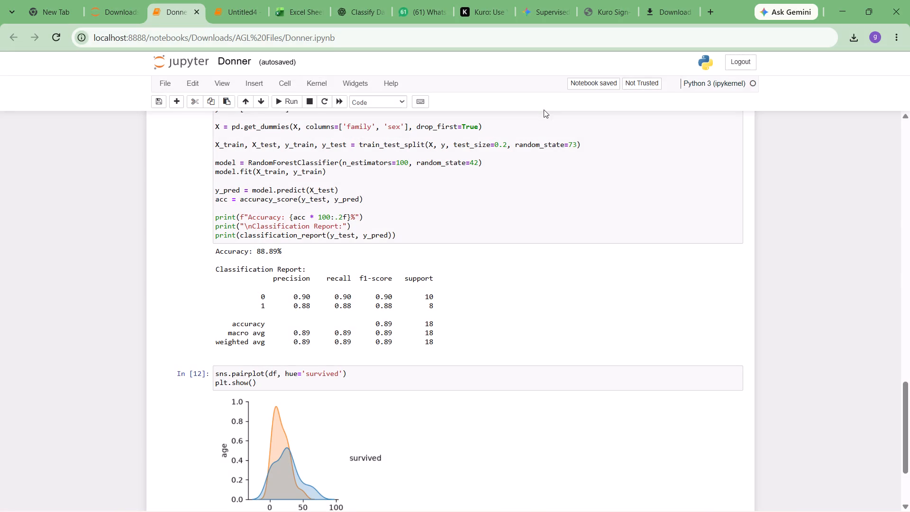
left_click(198, 8)
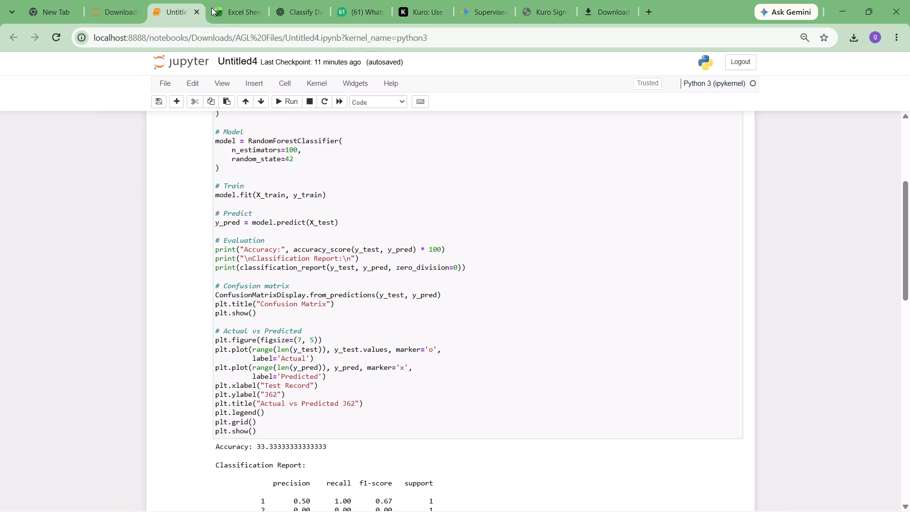
Check the AGL Files folder and open the HELPrct notebook from the Jupyter file list.
left_click(217, 8)
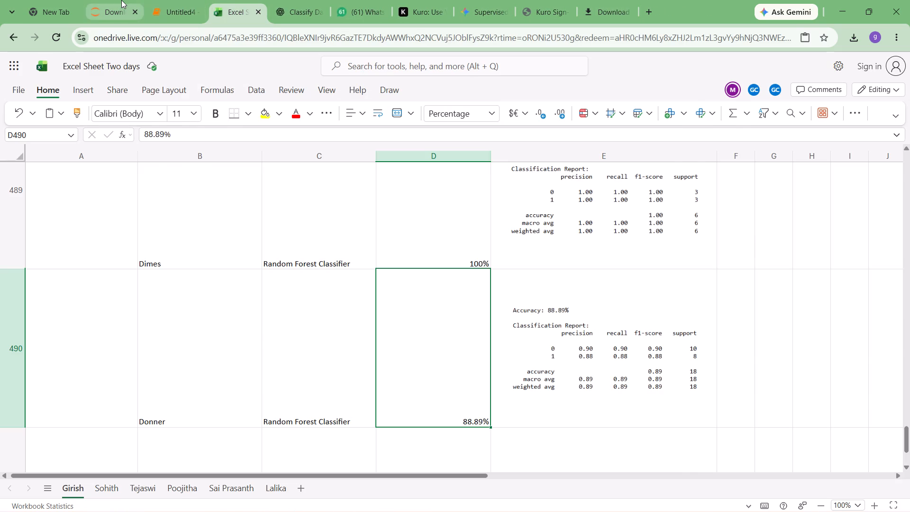
left_click(121, 0)
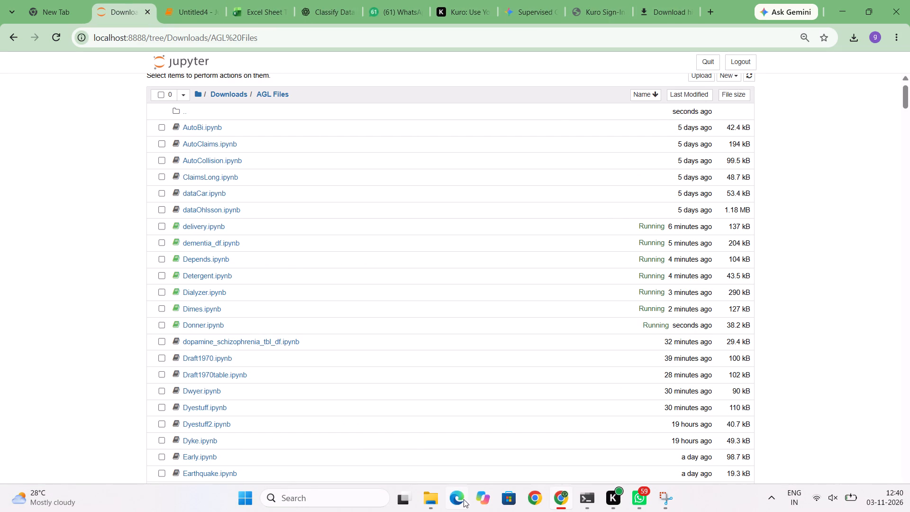
left_click(429, 502)
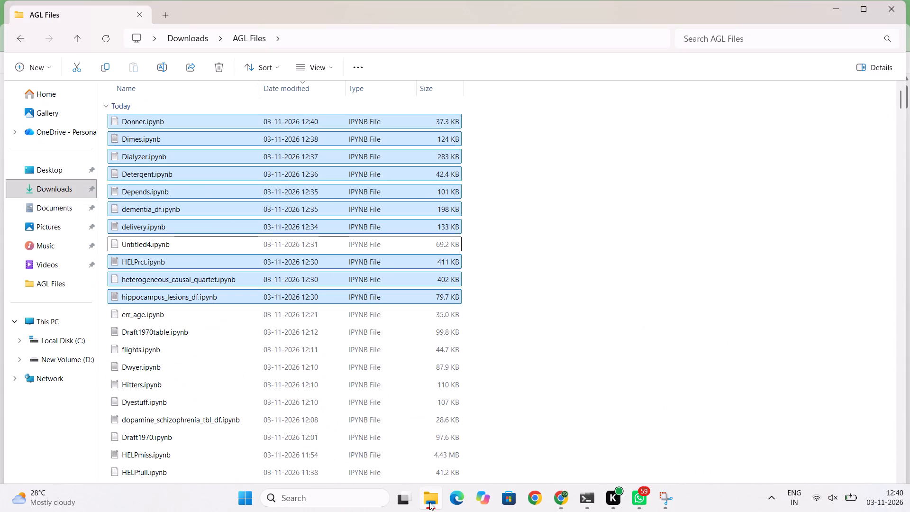
left_click(429, 502)
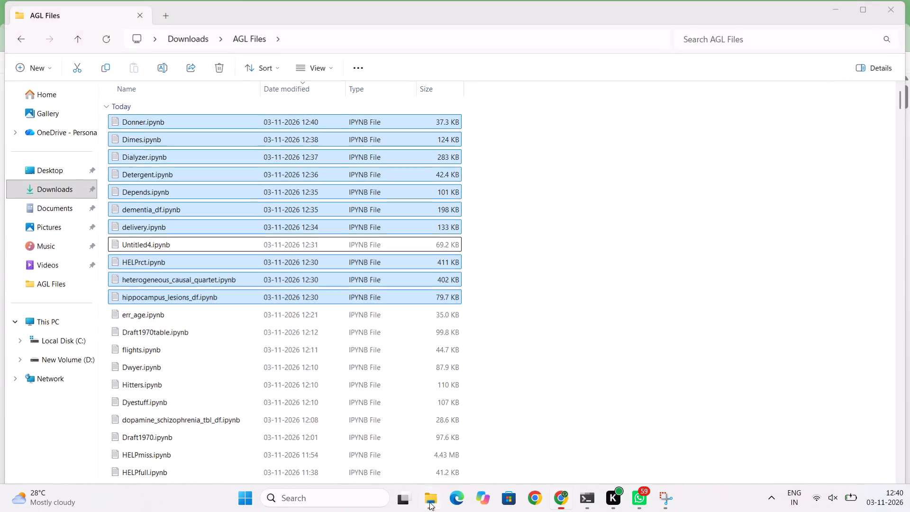
scroll(320, 419, "down", 2)
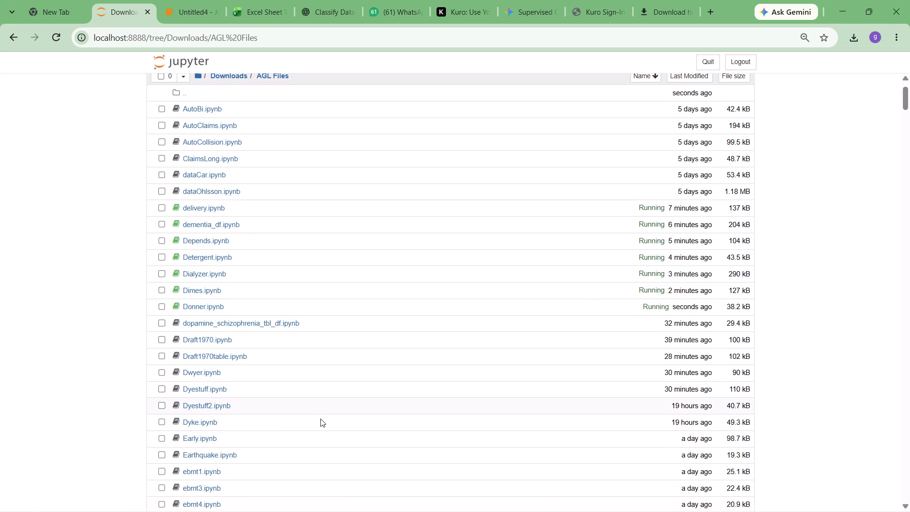
scroll(320, 419, "down", 3)
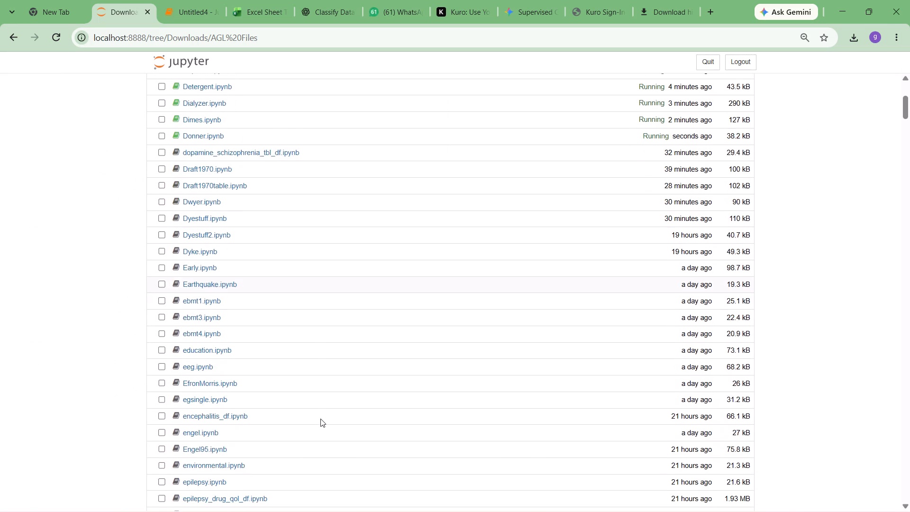
scroll(320, 419, "down", 5)
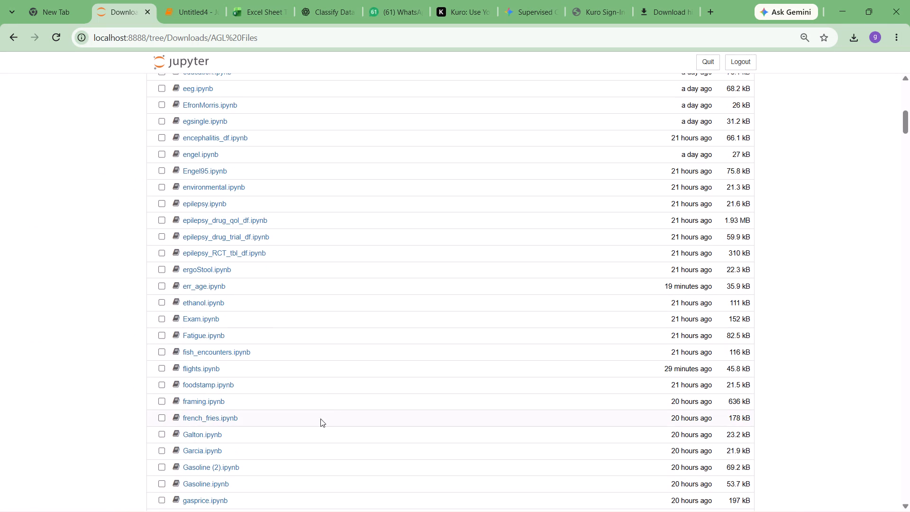
scroll(320, 419, "down", 6)
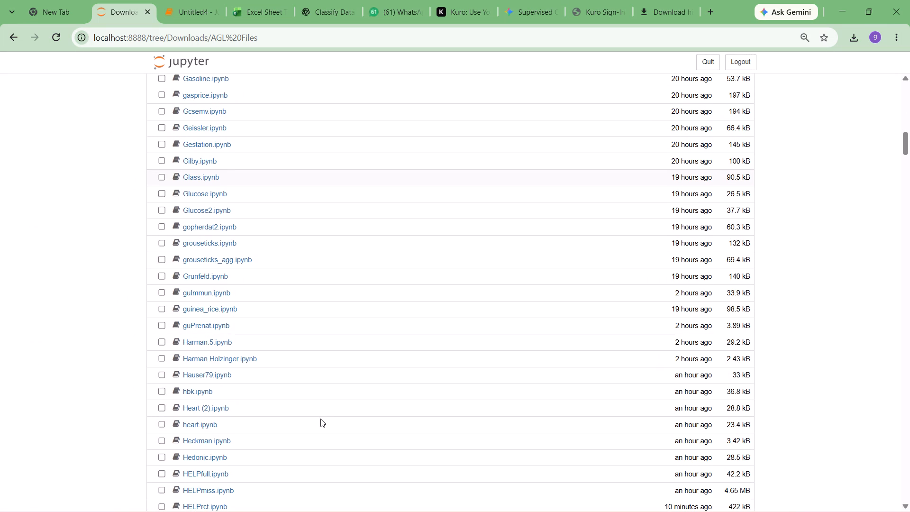
scroll(320, 419, "down", 4)
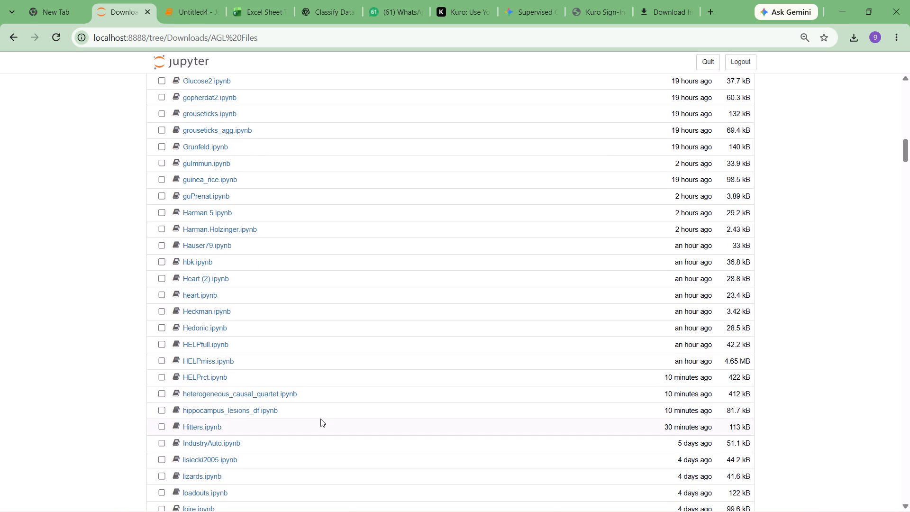
left_click(208, 378)
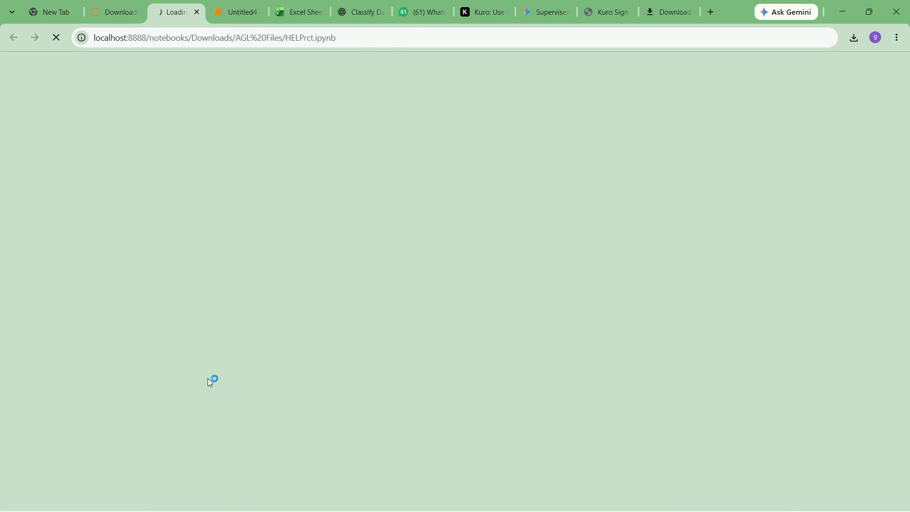
Snip the R² score output line of the HELPrct notebook and copy the capture.
scroll(223, 145, "down", 3)
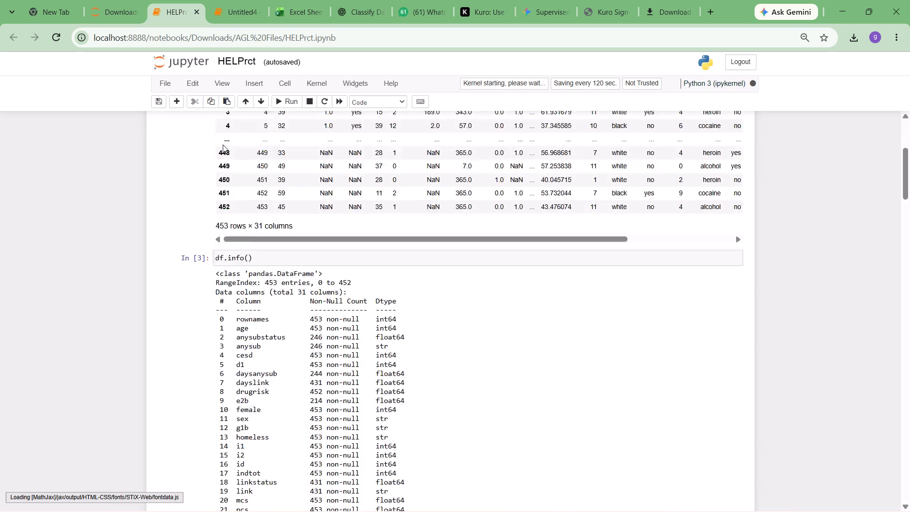
scroll(223, 145, "down", 17)
scroll(223, 145, "up", 6)
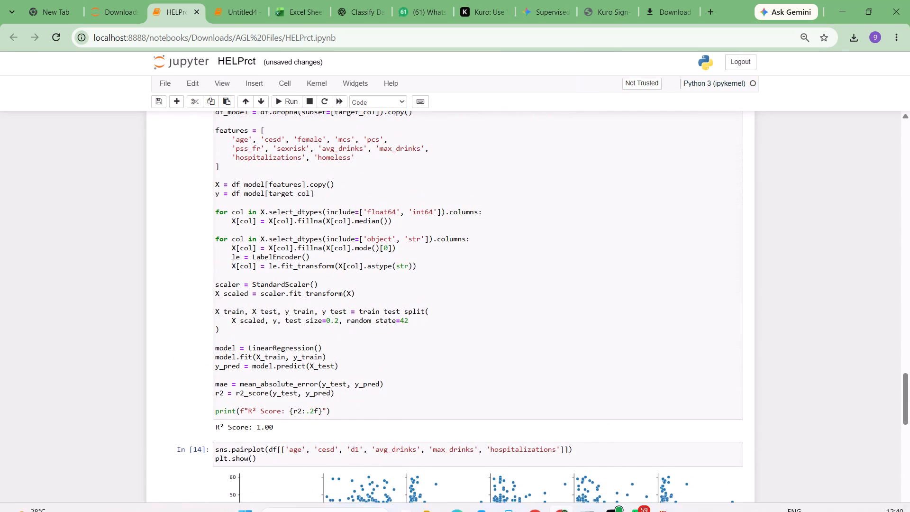
left_click(668, 503)
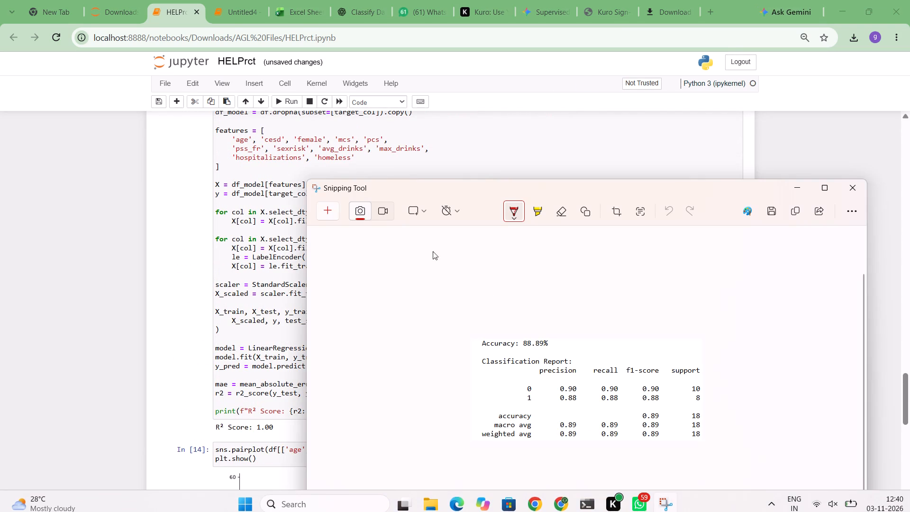
left_click(328, 208)
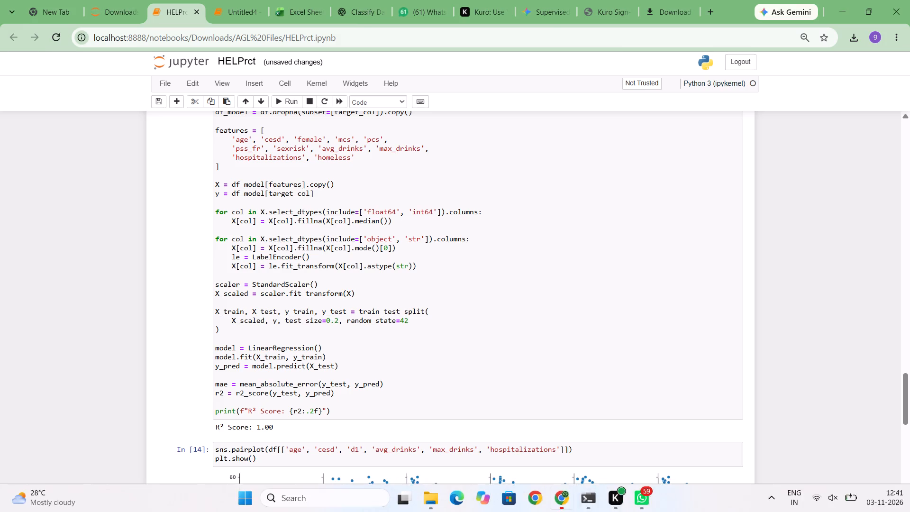
left_click_drag(208, 422, 281, 429)
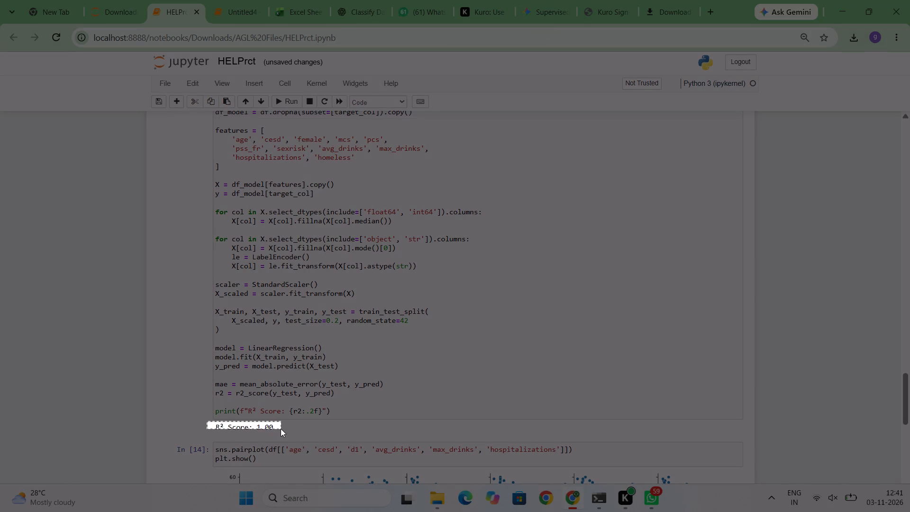
left_click_drag(281, 429, 281, 435)
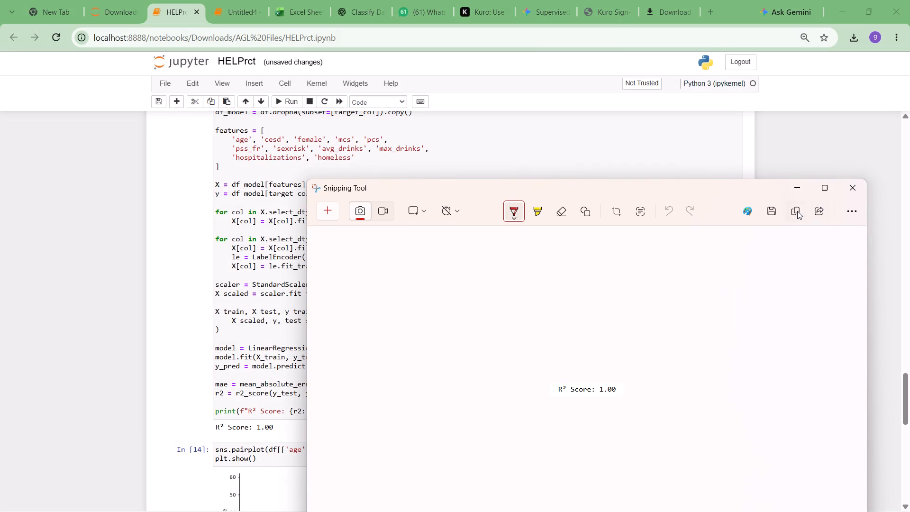
left_click(797, 211)
Paste the captured R² score into cell E491 of the Excel sheet and move it to the middle of the cell.
left_click(307, 0)
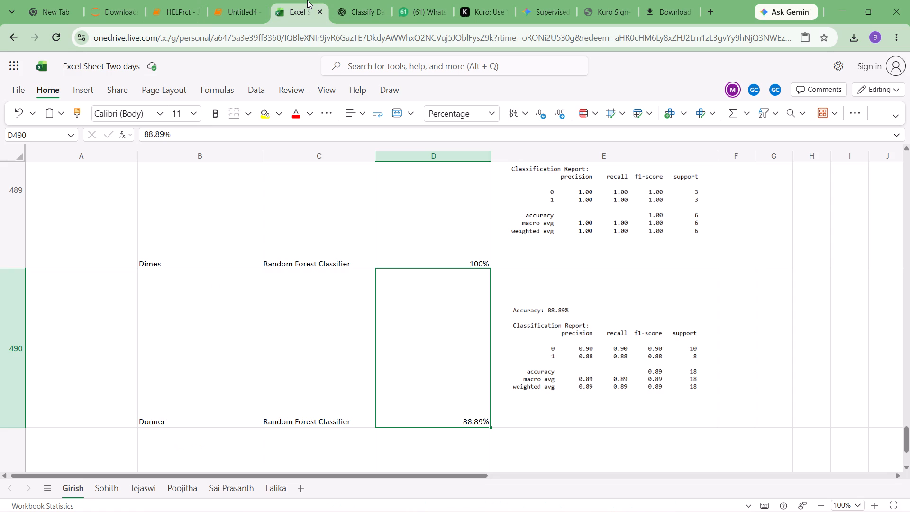
scroll(615, 297, "down", 2)
left_click(601, 335)
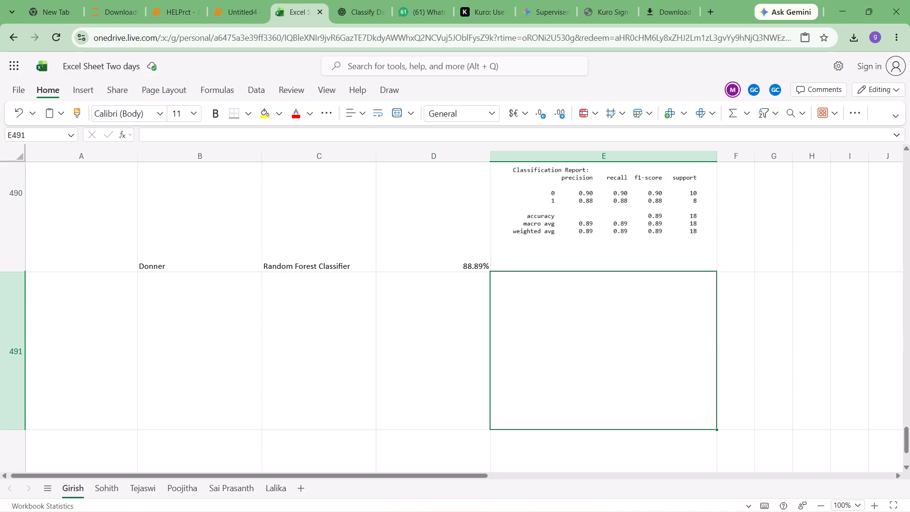
key("ctrl+v")
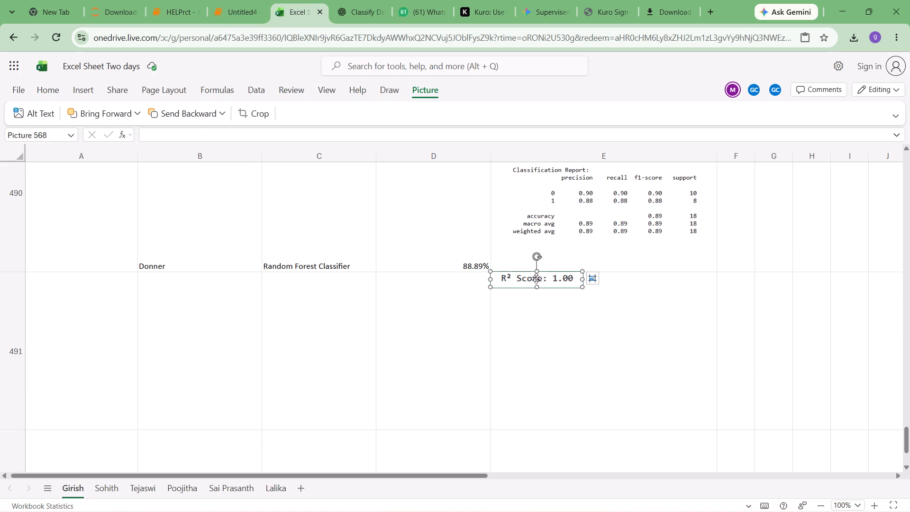
left_click_drag(536, 278, 595, 352)
Enter the score 100% in cell D491.
left_click(474, 350)
type("100%")
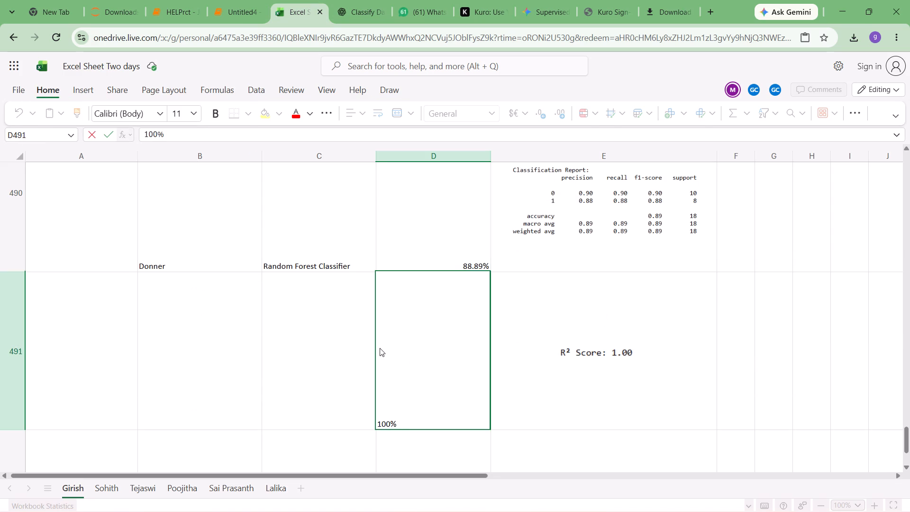
Enter Linear Regression as the model in cell C491.
left_click(309, 352)
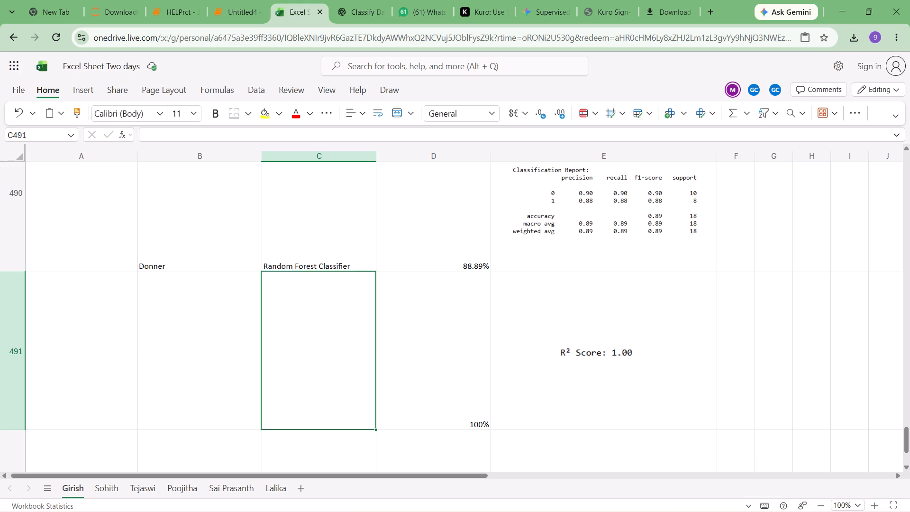
key("l")
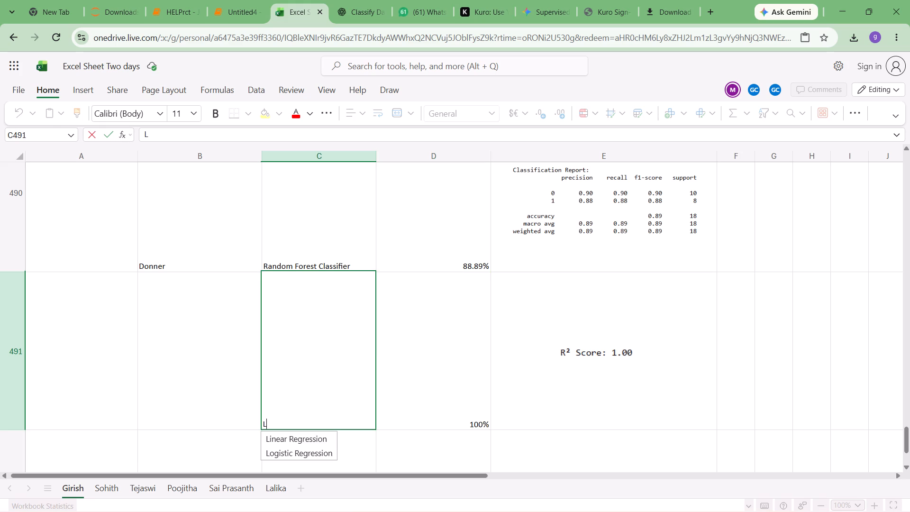
left_click(313, 436)
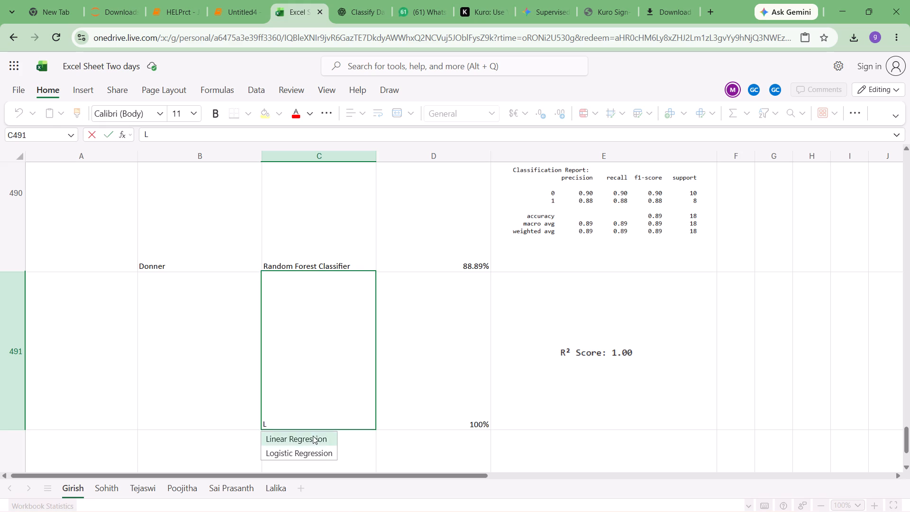
Copy the notebook name HELPrct from Jupyter into cell B491 of the Excel sheet.
left_click(185, 359)
left_click(171, 0)
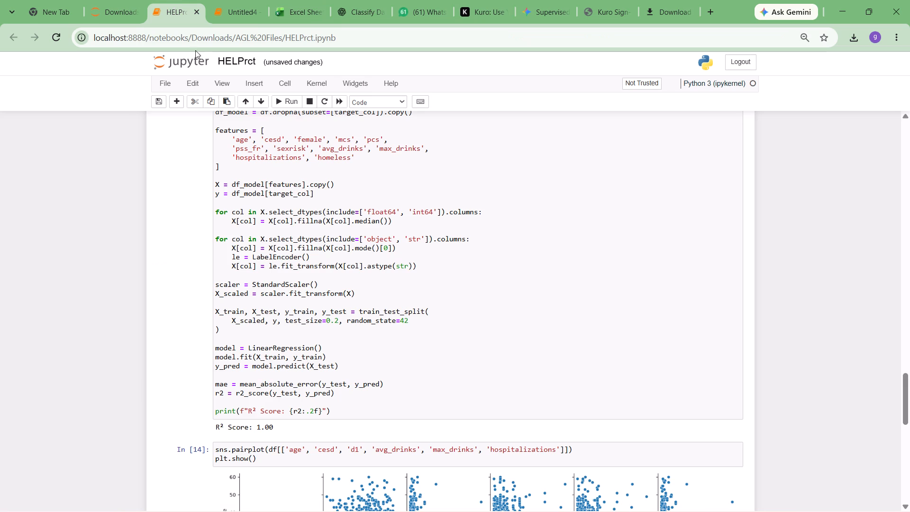
left_click(227, 60)
key("ctrl+c")
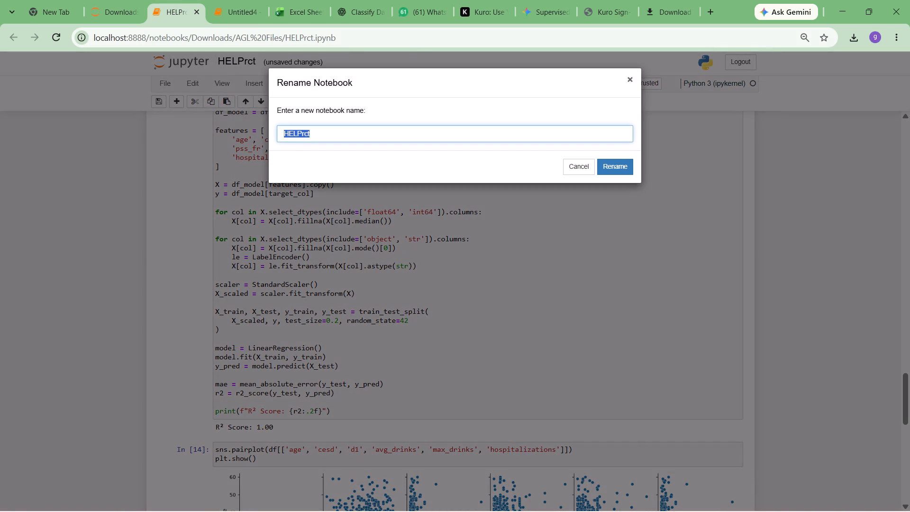
left_click(282, 0)
key("ctrl+v")
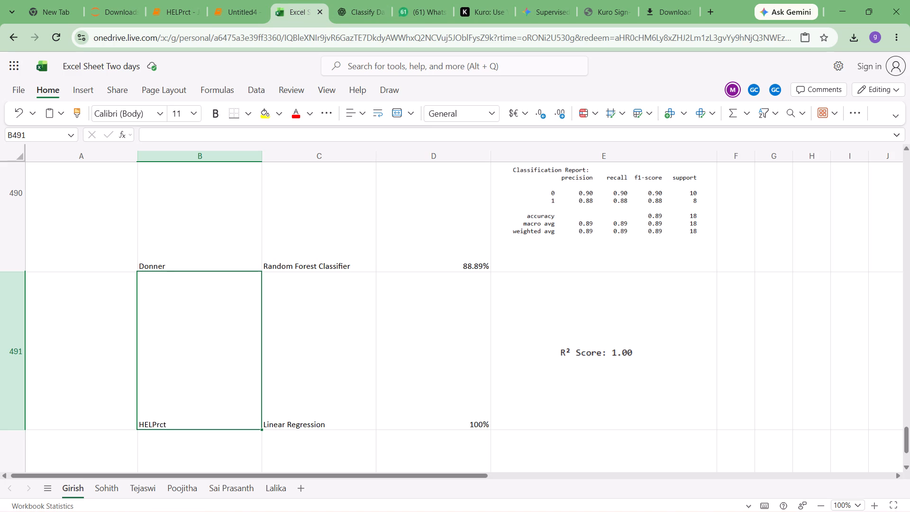
Select cell B492 for the next entry, dismiss the HELPrct rename prompt, and close that notebook without saving.
scroll(221, 265, "down", 3)
left_click(204, 324)
left_click(174, 0)
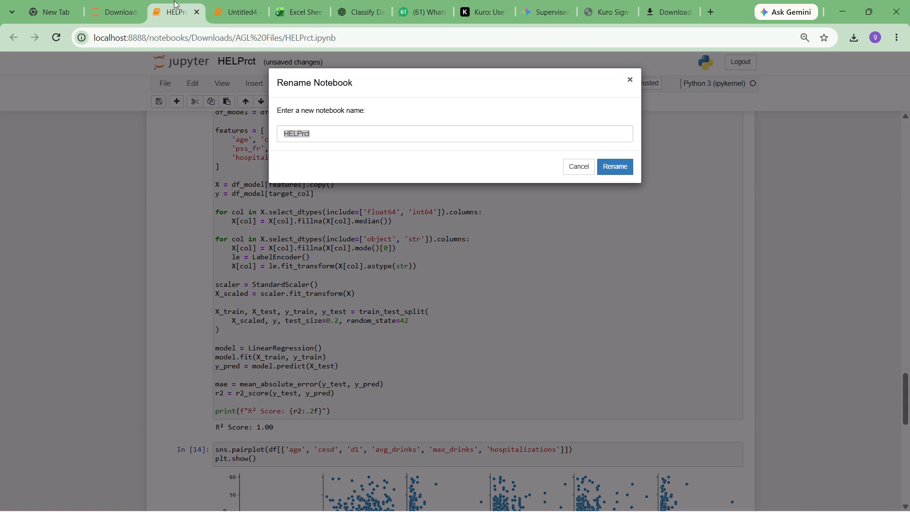
key("ctrl+s")
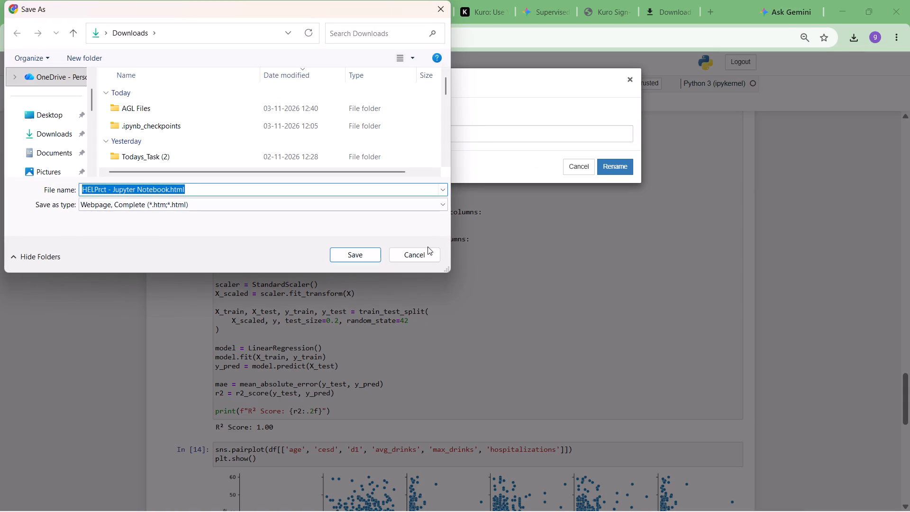
left_click(427, 250)
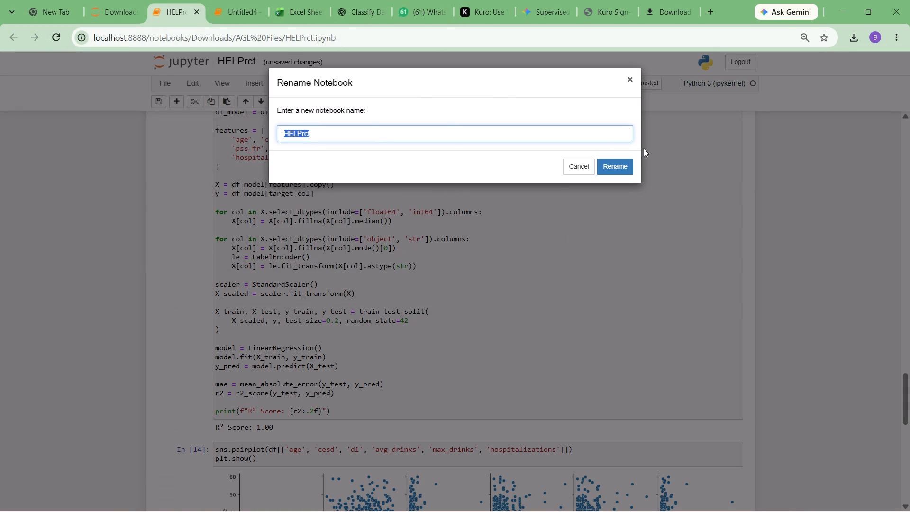
left_click(615, 161)
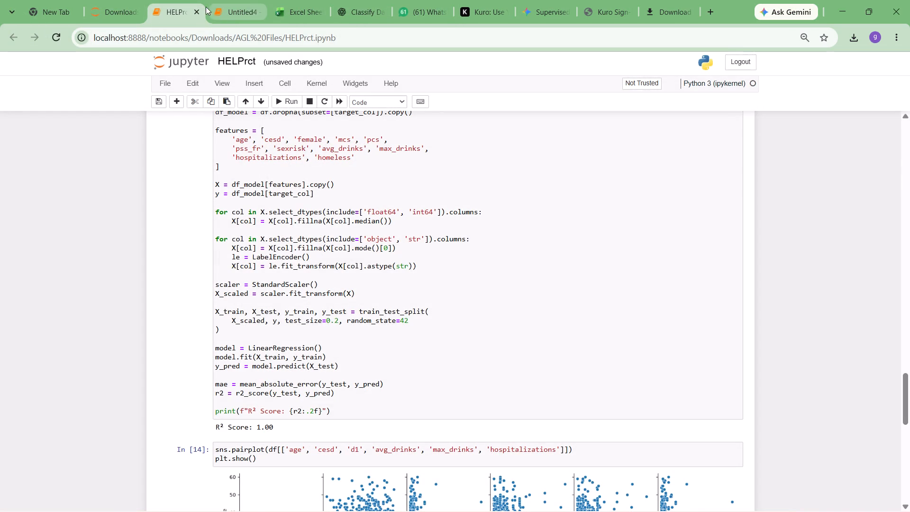
left_click(198, 14)
left_click(521, 107)
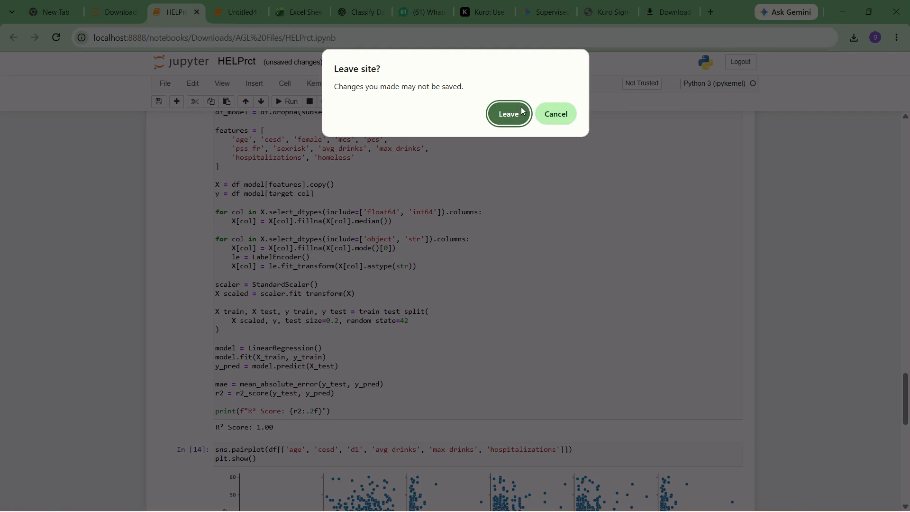
Open the heterogeneous_causal_quartet.ipynb notebook from the AGL Files folder in Jupyter.
left_click(129, 2)
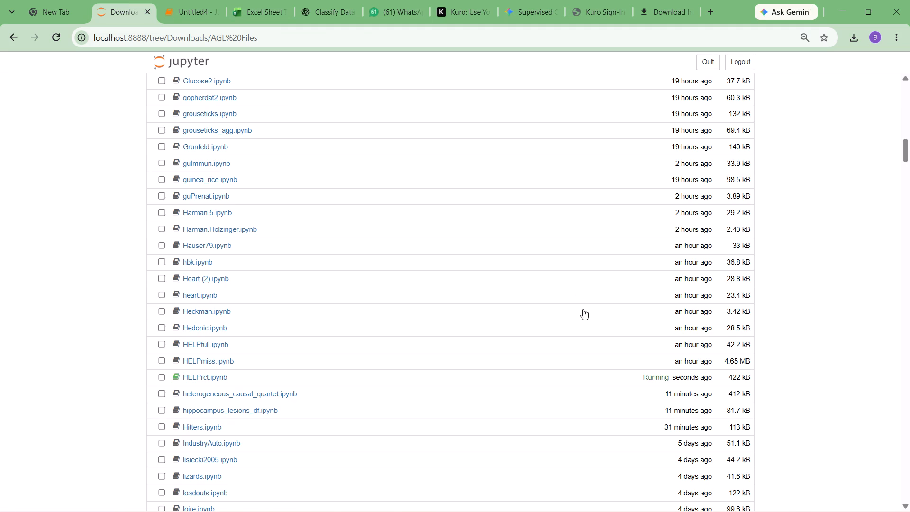
left_click(236, 390)
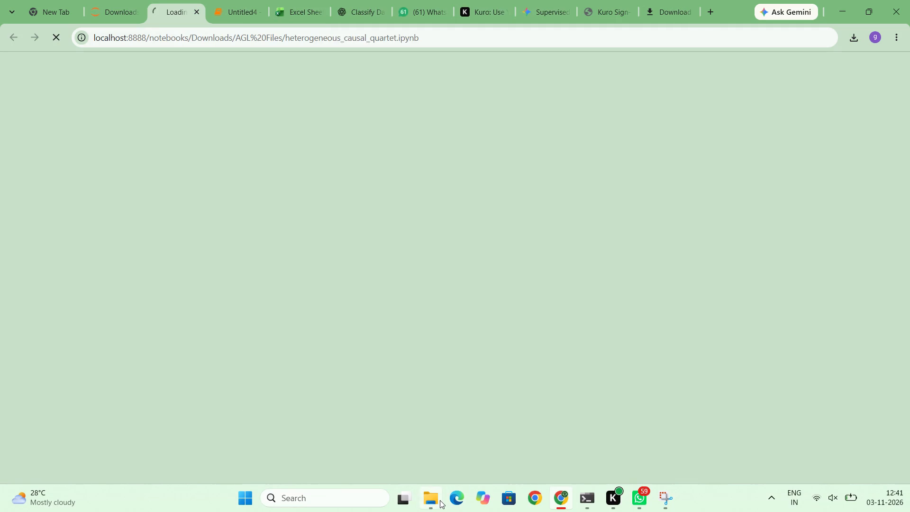
left_click(440, 500)
left_click(440, 500)
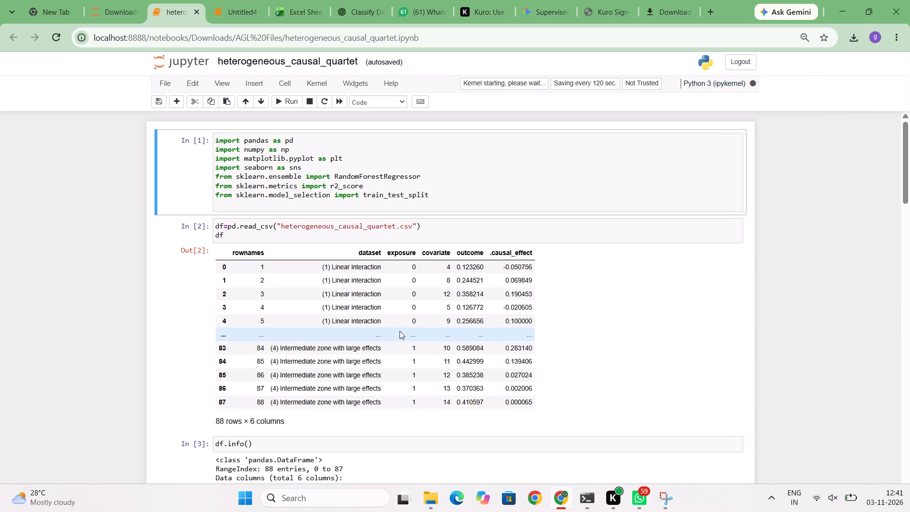
Look through the heterogeneous_causal_quartet notebook for the model used and its R2 score output.
scroll(398, 351, "down", 16)
scroll(398, 351, "up", 3)
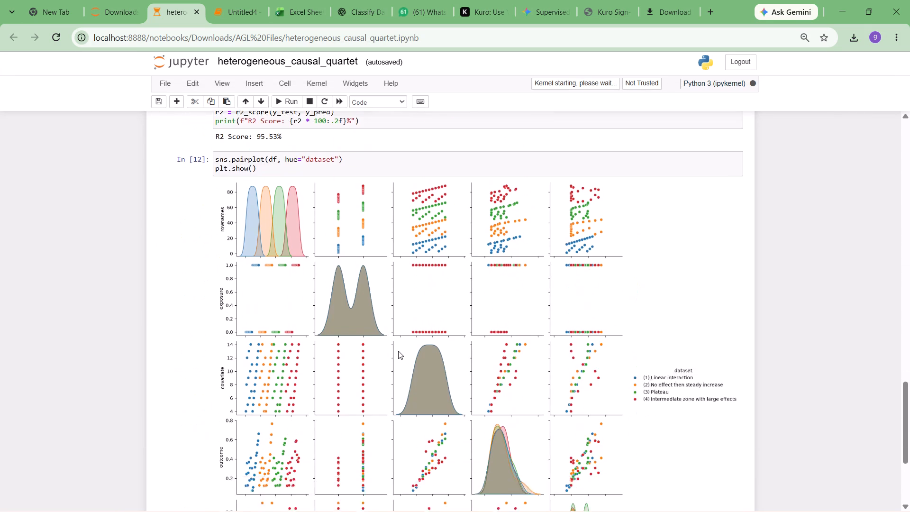
scroll(398, 351, "up", 8)
scroll(398, 351, "down", 1)
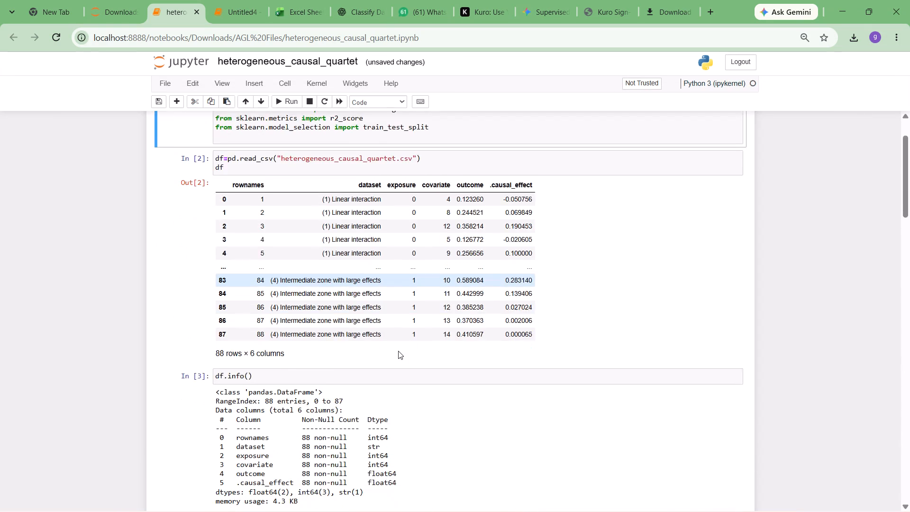
scroll(398, 351, "down", 5)
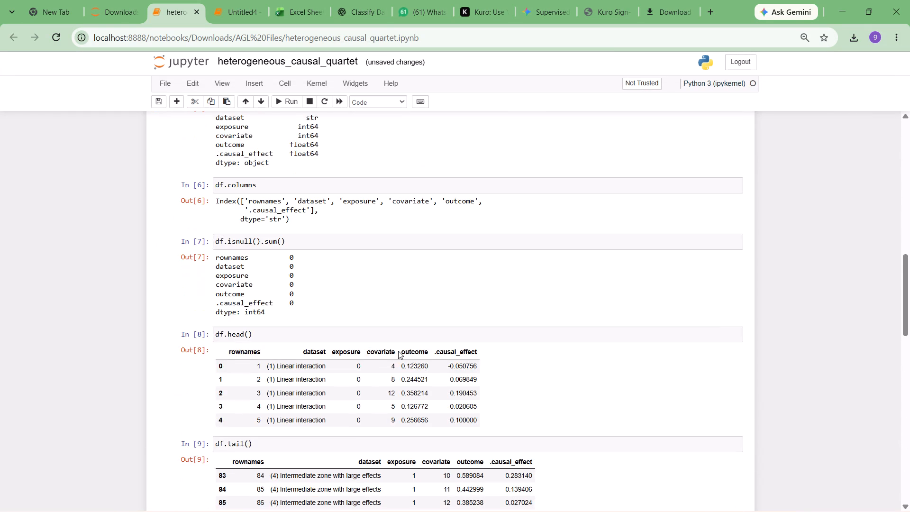
scroll(398, 351, "down", 3)
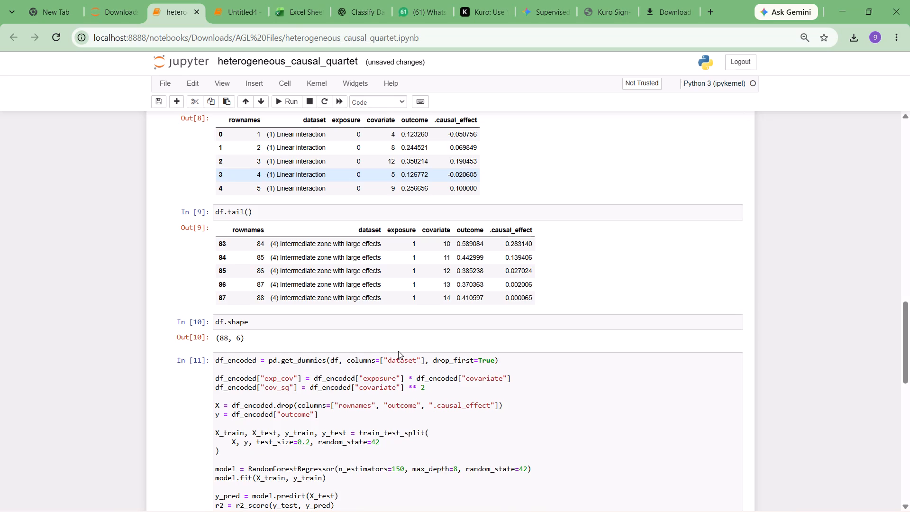
scroll(398, 351, "down", 3)
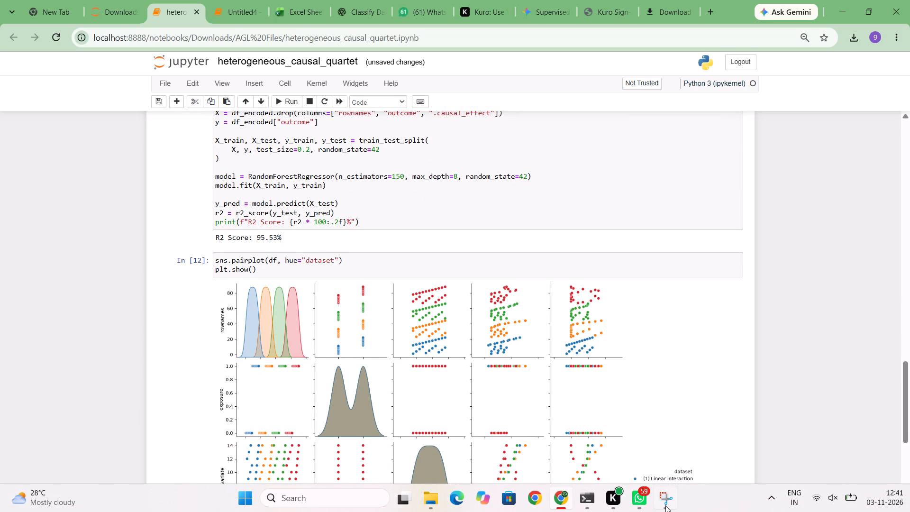
Capture a snip of the R2 Score output line with Snipping Tool and copy it.
left_click(665, 505)
left_click(323, 214)
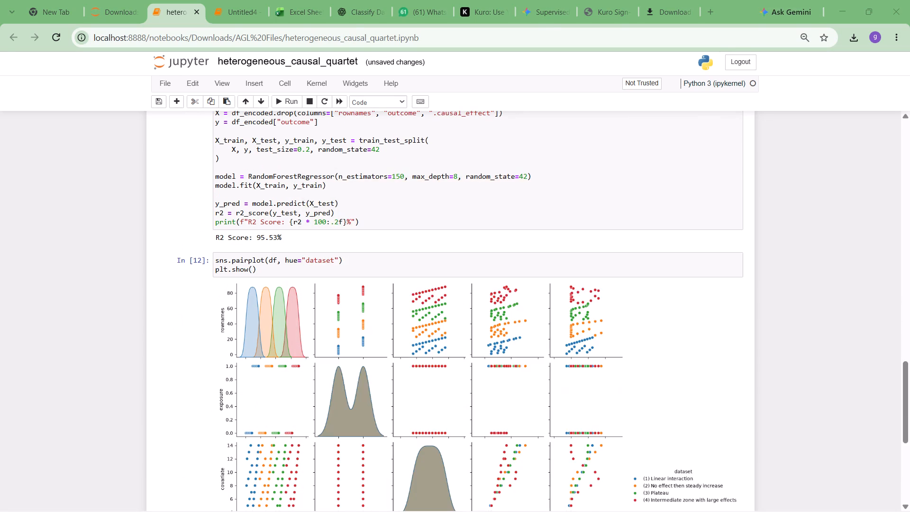
left_click_drag(209, 231, 295, 242)
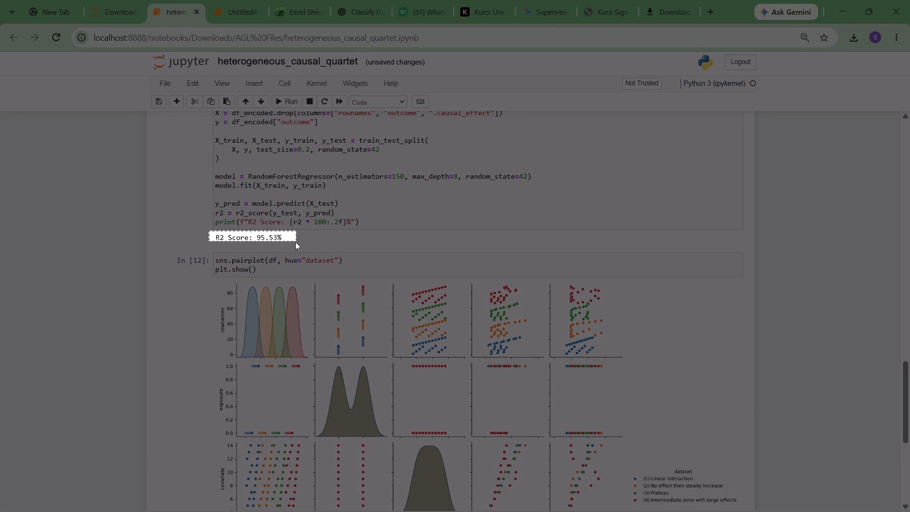
left_click_drag(295, 242, 290, 244)
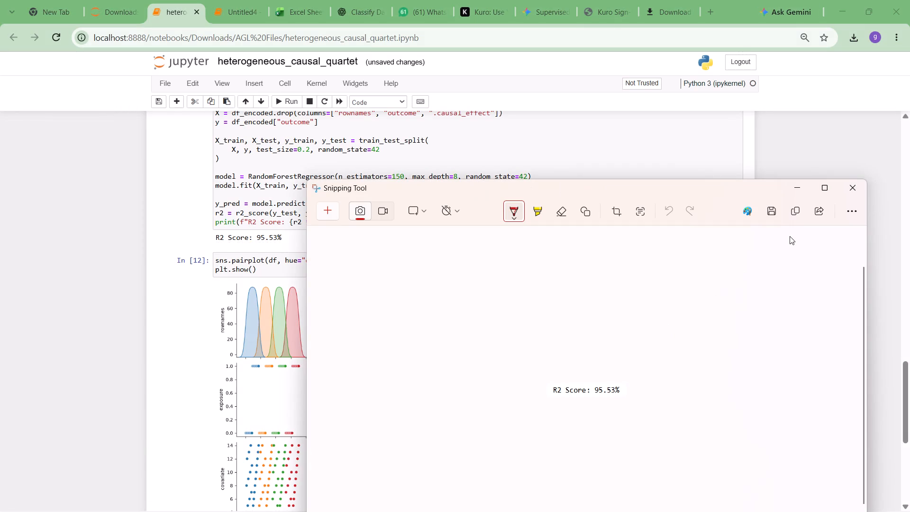
left_click(792, 215)
Paste the score screenshot into cell E492 of the Excel sheet and move it to about the middle of the cell.
left_click(284, 0)
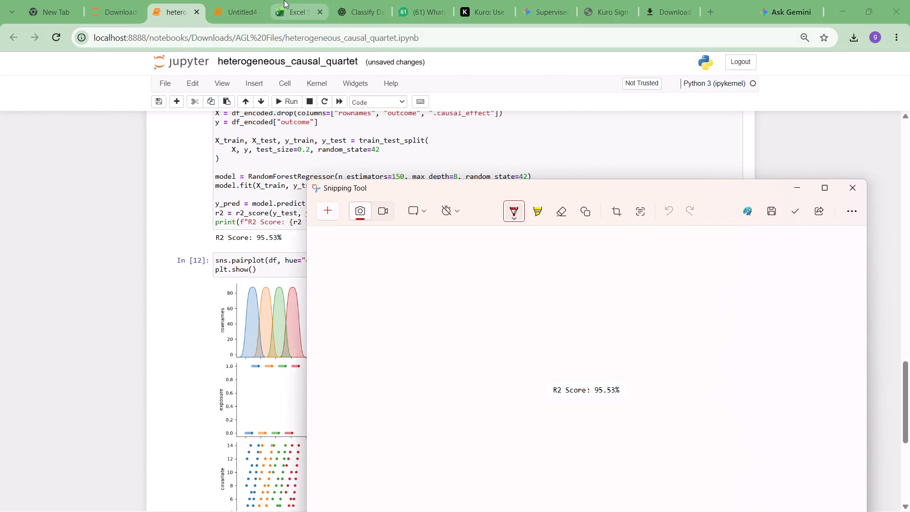
left_click(509, 225)
left_click(536, 306)
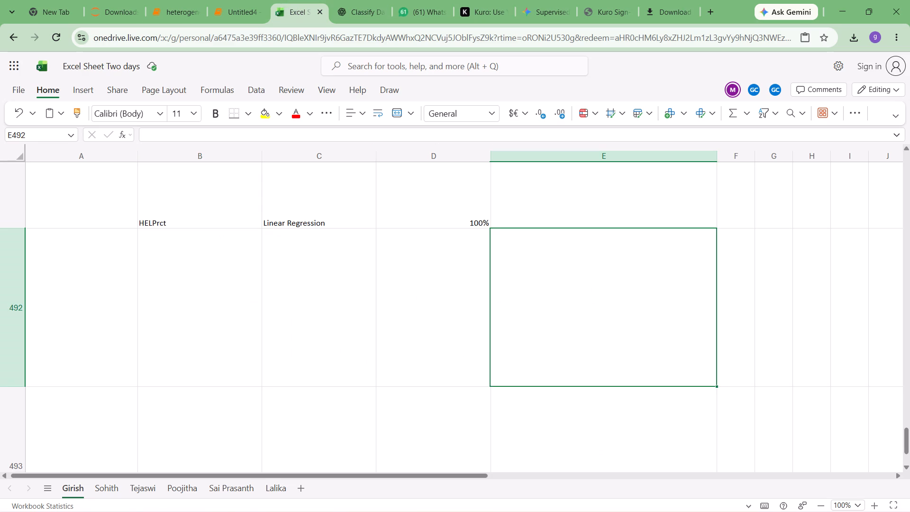
key("ctrl+v")
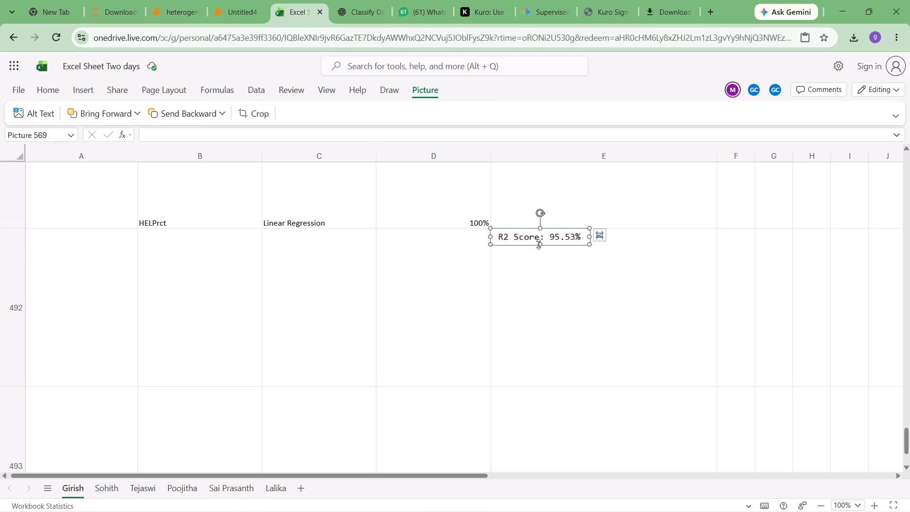
left_click_drag(543, 237, 588, 300)
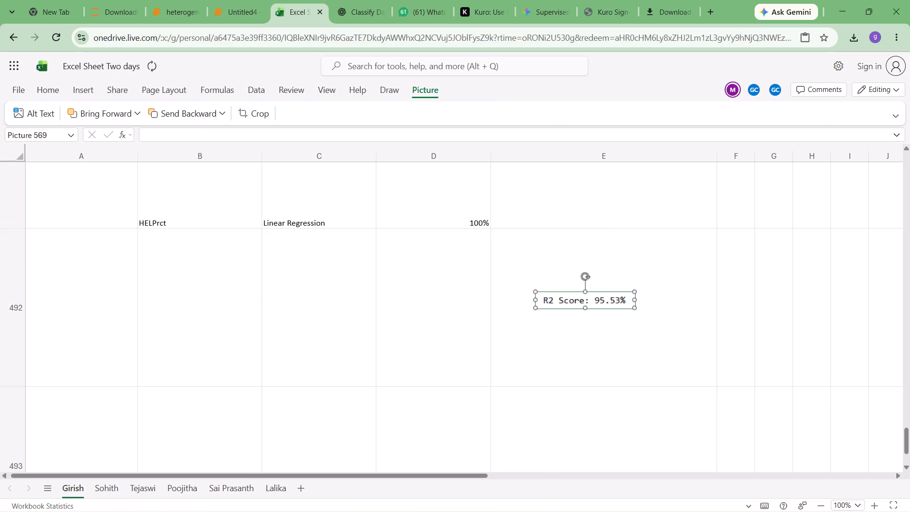
Enter the score 95.53% in cell D492.
left_click(472, 296)
type("95.53%")
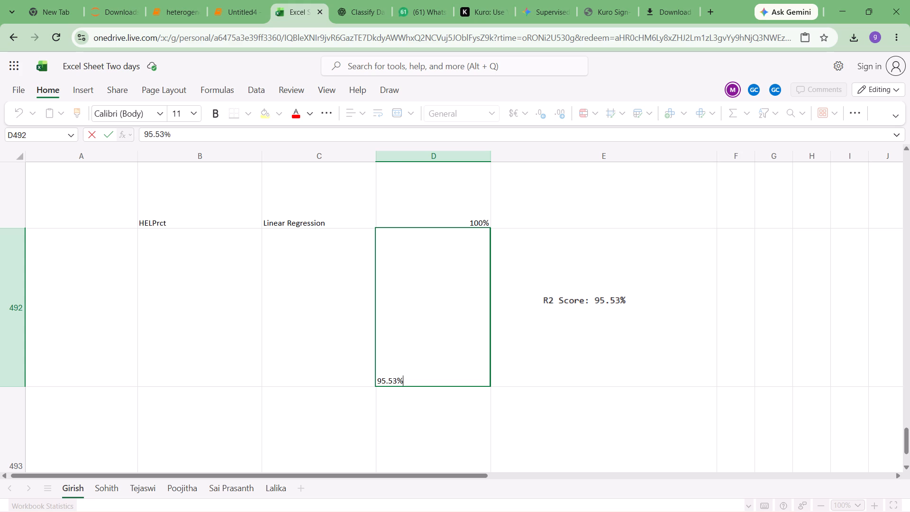
Enter random Forest Regressor as the model in cell C492.
left_click(354, 278)
key("r")
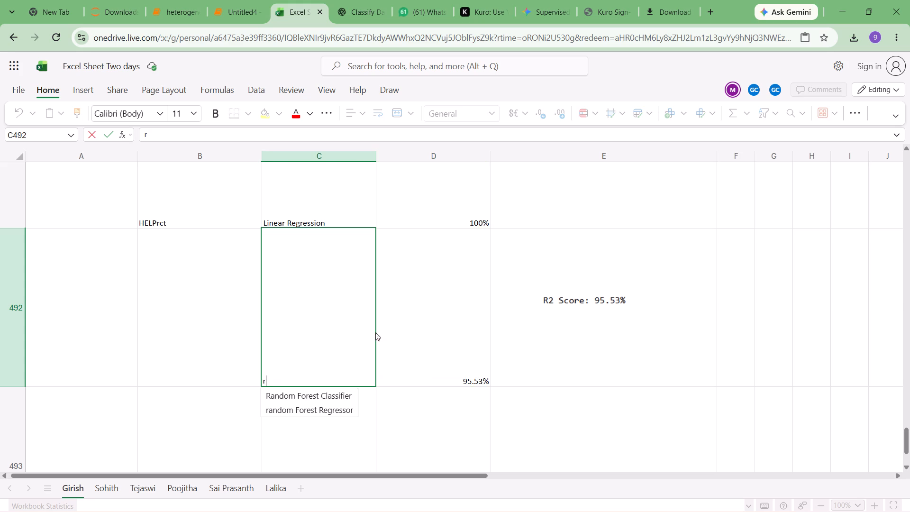
left_click(337, 411)
Copy the notebook name heterogeneous_causal_quartet from Jupyter into cell B492 of the Excel sheet.
left_click(239, 311)
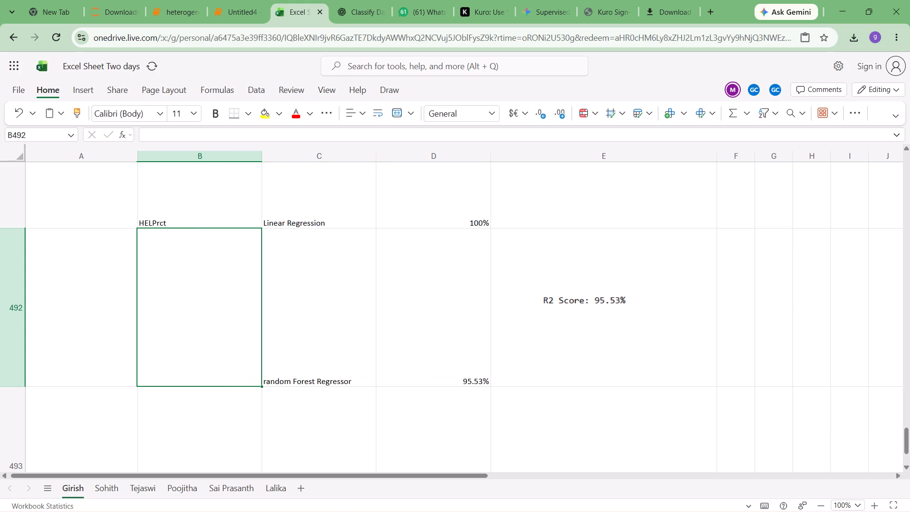
left_click(183, 0)
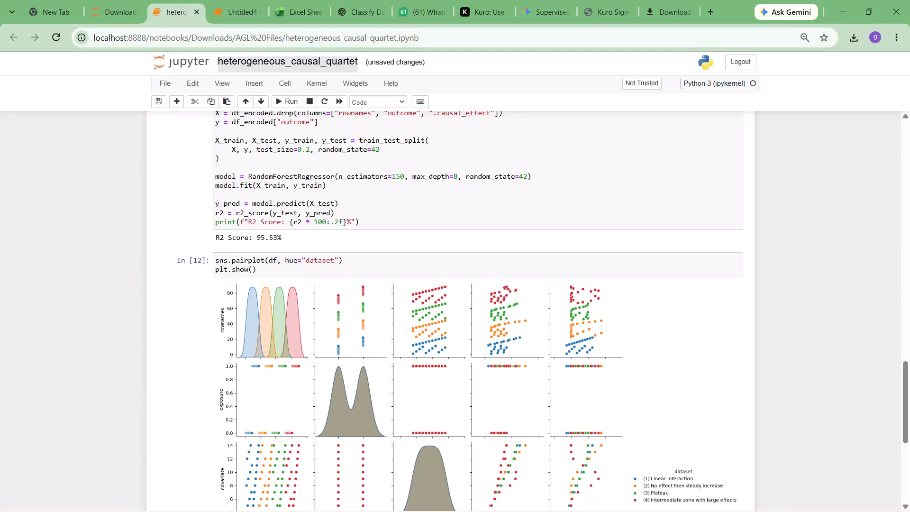
left_click(236, 62)
key("ctrl+c")
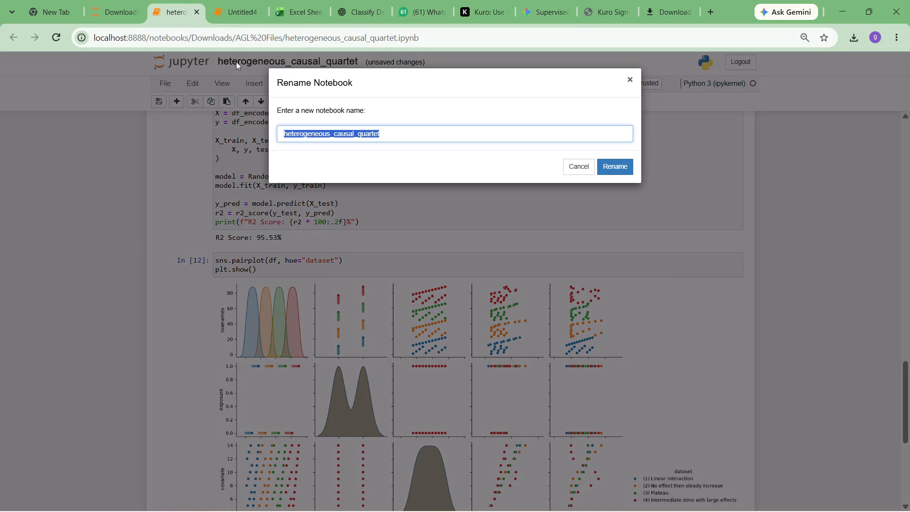
left_click(297, 0)
key("ctrl+v")
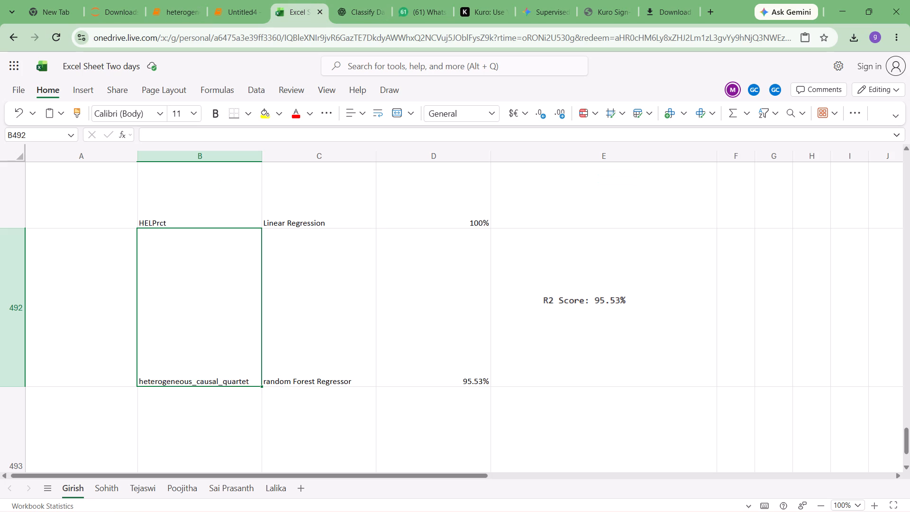
scroll(197, 297, "down", 1)
left_click(189, 318)
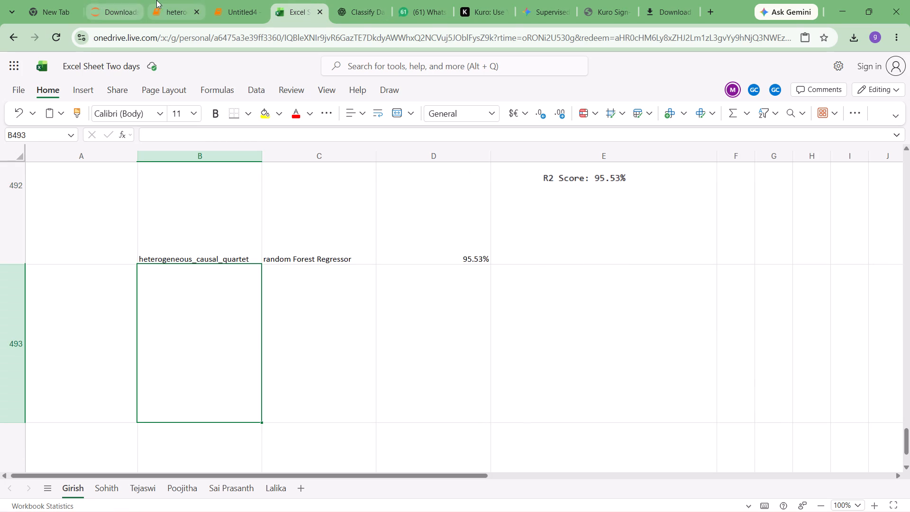
Dismiss the rename prompt in the heterogeneous_causal_quartet notebook, then save and close the notebook.
left_click(167, 1)
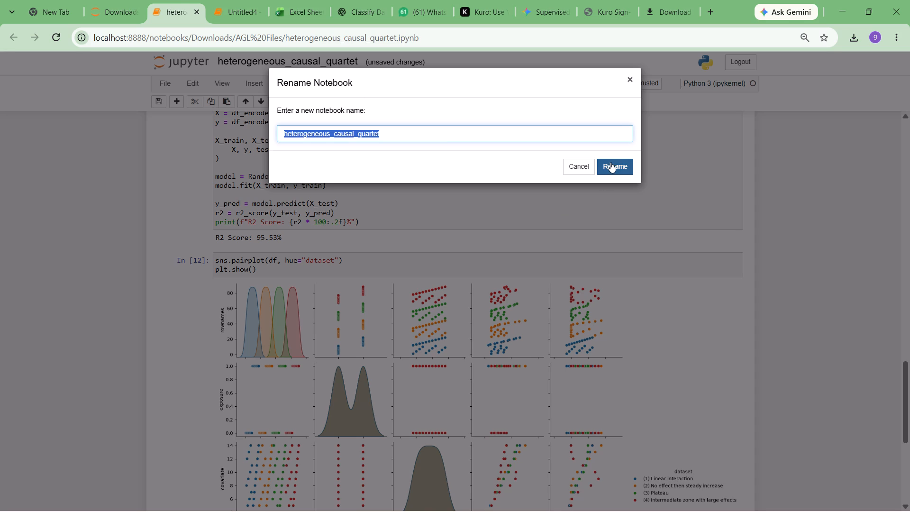
left_click(610, 162)
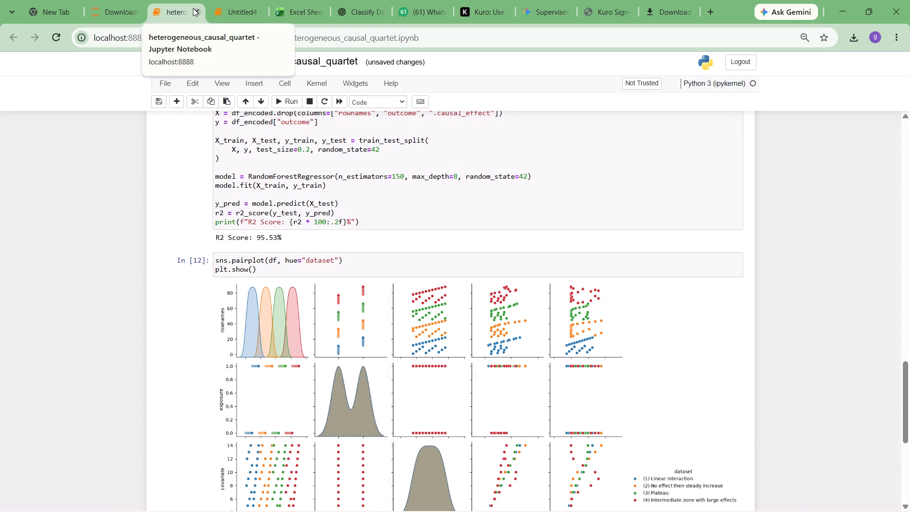
left_click(193, 8)
left_click(562, 117)
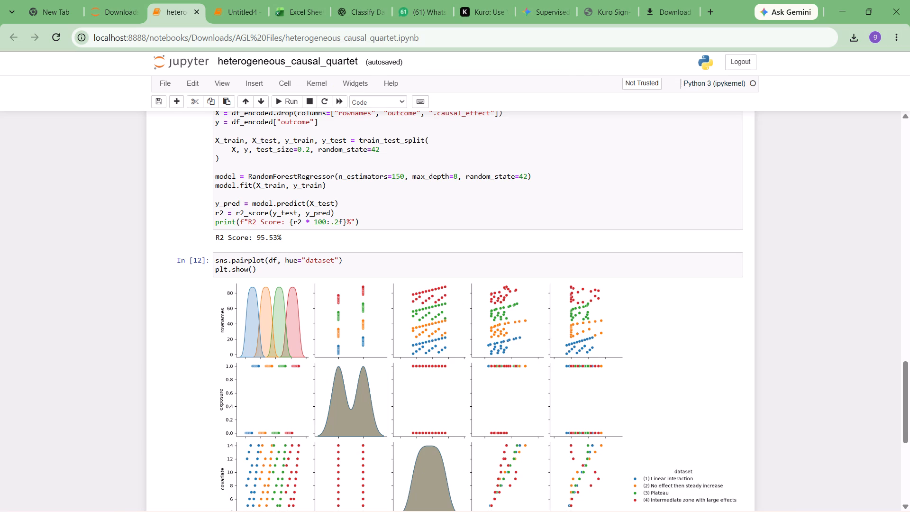
key("ctrl+s")
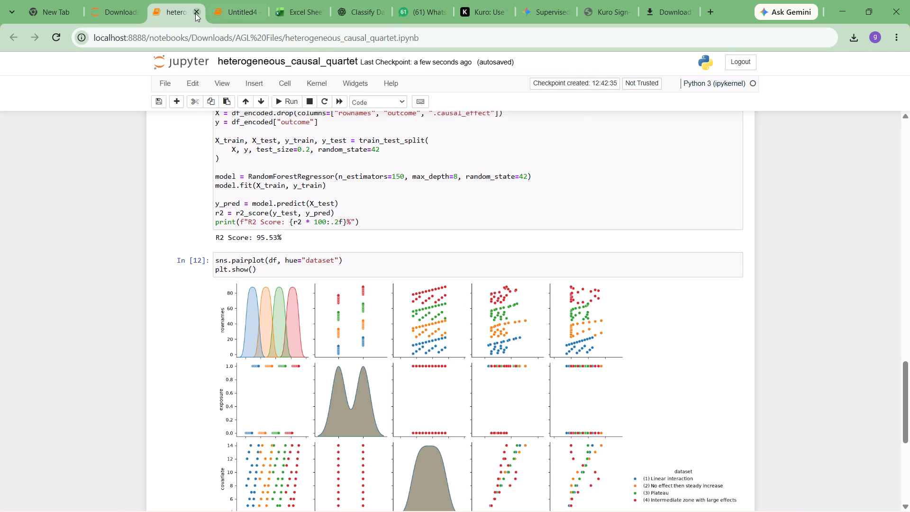
left_click(195, 13)
Open the hippocampus_lesions_df.ipynb notebook from the AGL Files folder.
left_click(93, 0)
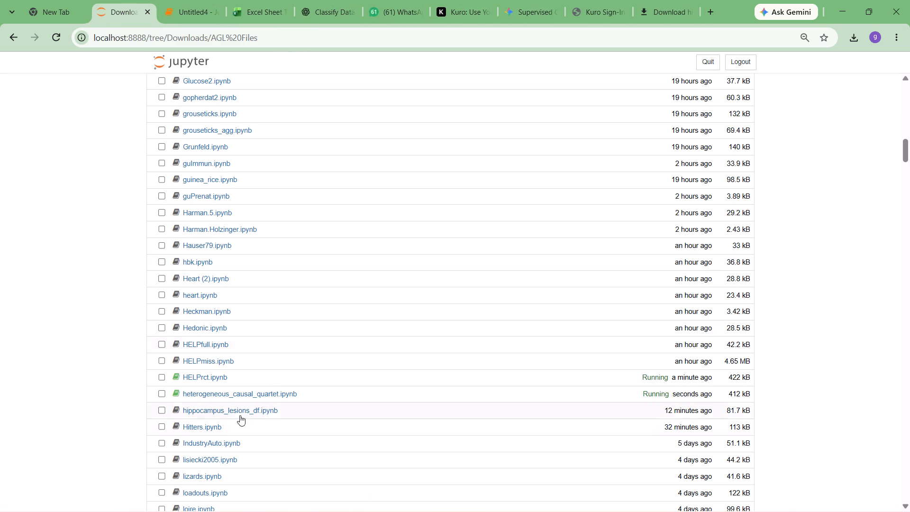
left_click(226, 411)
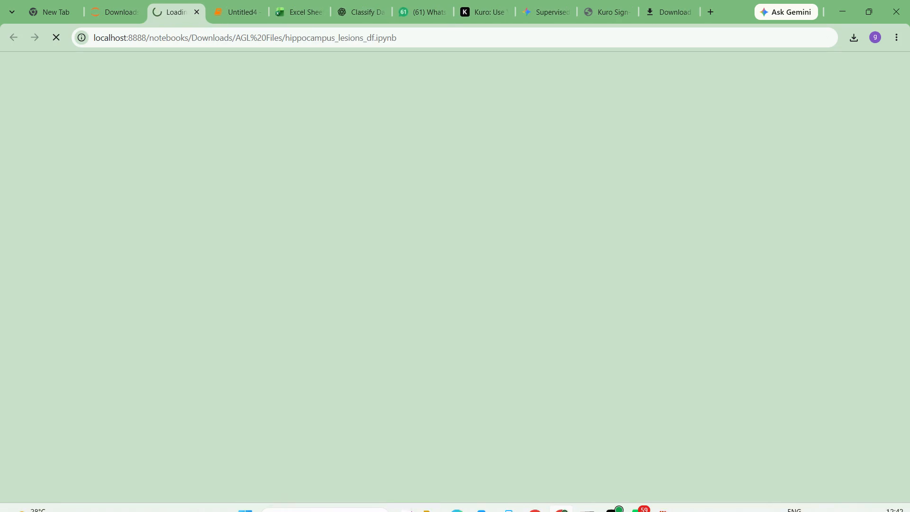
left_click(430, 496)
left_click(430, 496)
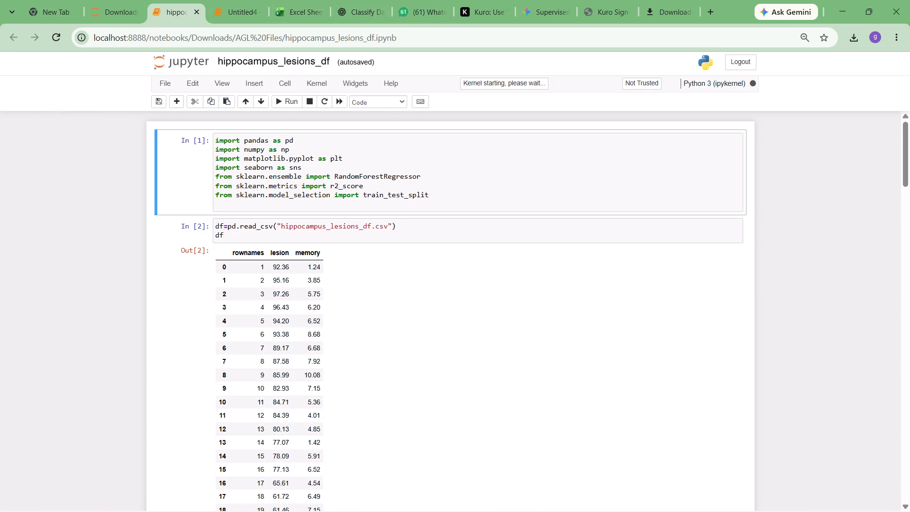
Copy the notebook name hippocampus_lesions_df from Jupyter and switch to the Excel sheet.
left_click(285, 63)
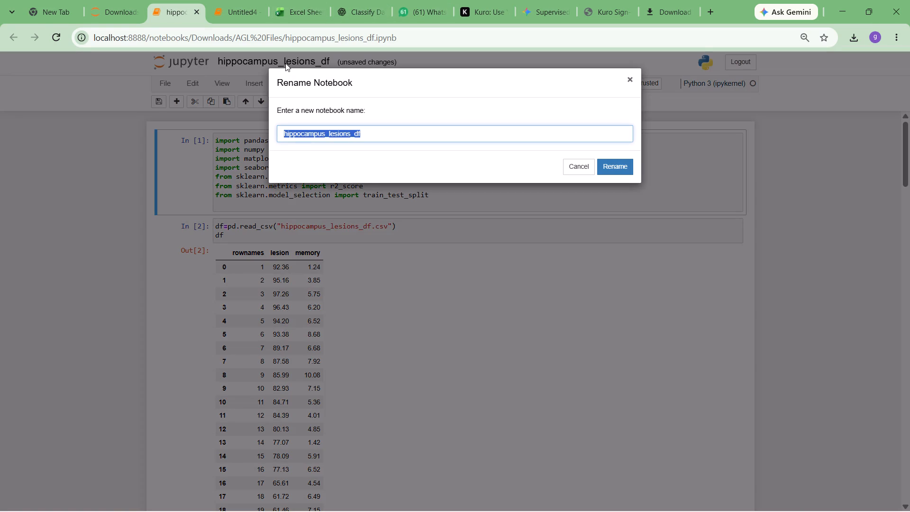
key("ctrl+c")
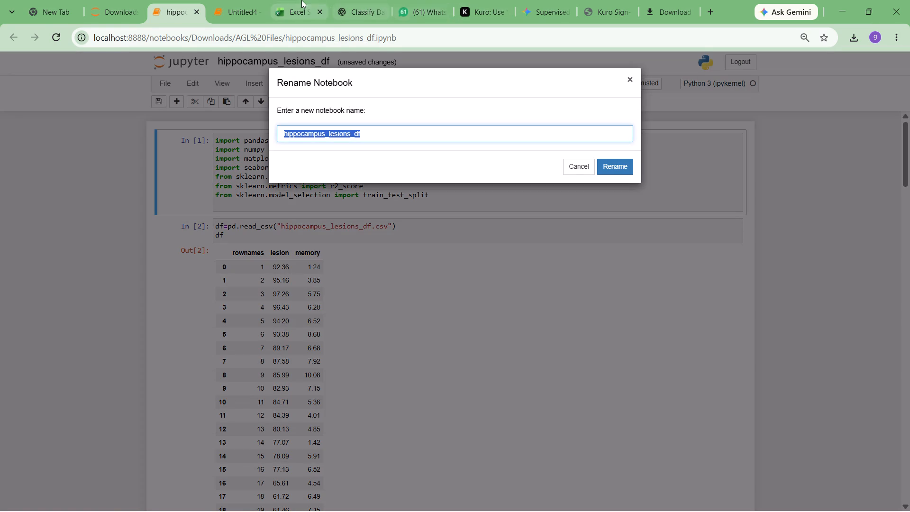
left_click(301, 0)
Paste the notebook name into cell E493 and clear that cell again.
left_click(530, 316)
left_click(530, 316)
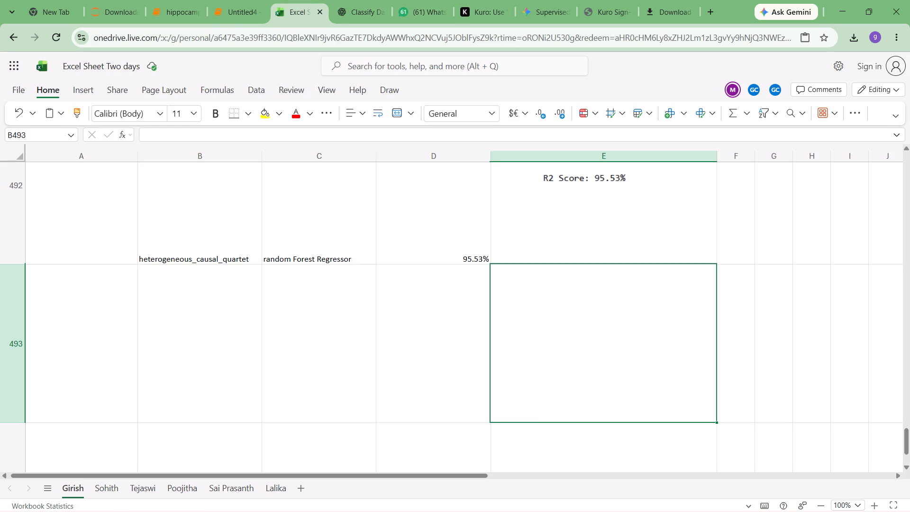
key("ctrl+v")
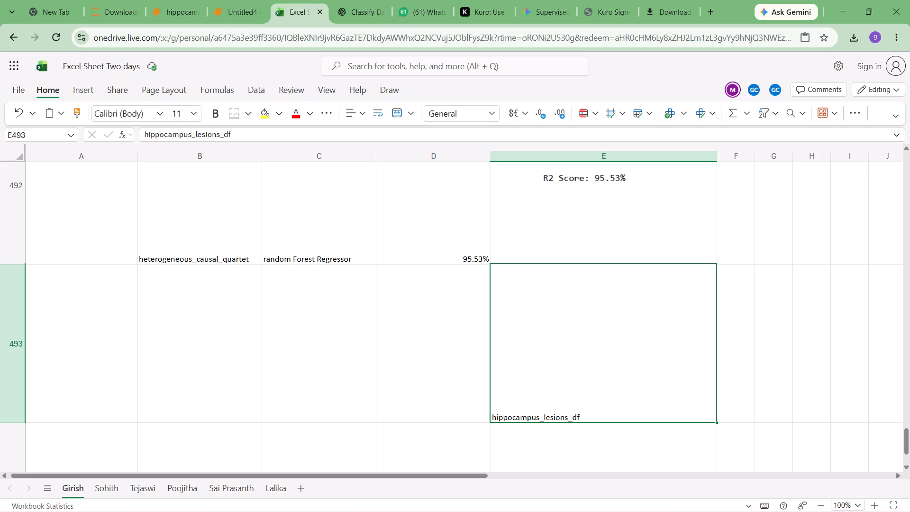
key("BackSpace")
Paste the notebook name hippocampus_lesions_df into cell B493.
left_click(223, 397)
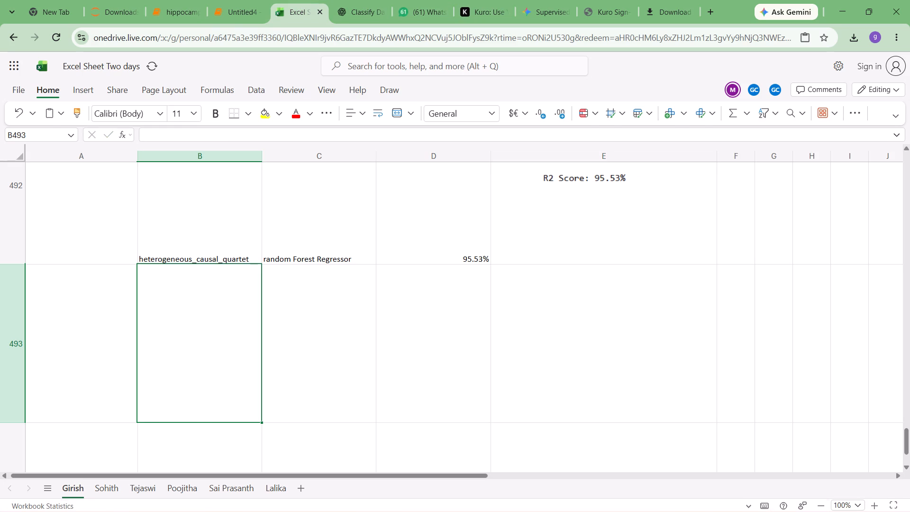
key("ctrl+v")
left_click(299, 404)
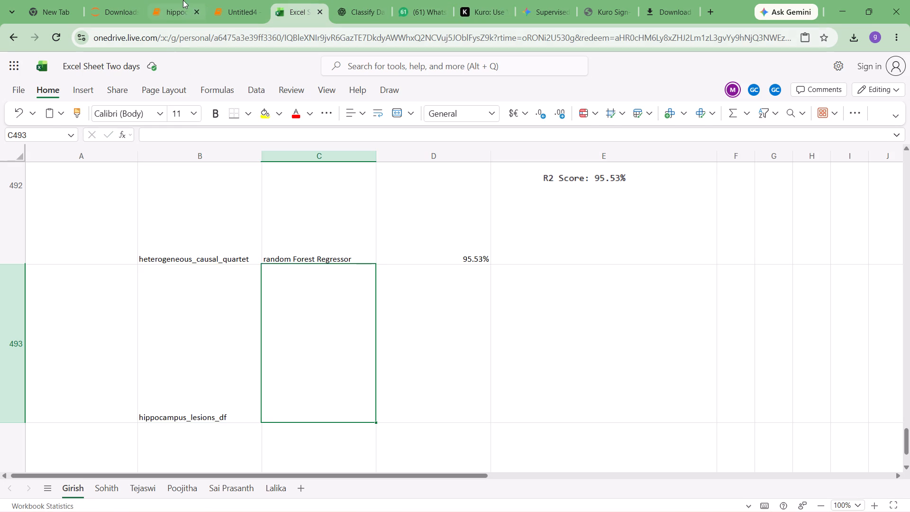
Return to the hippocampus_lesions_df notebook in Jupyter and confirm the Rename Notebook dialog with the existing name.
left_click(185, 0)
left_click(608, 169)
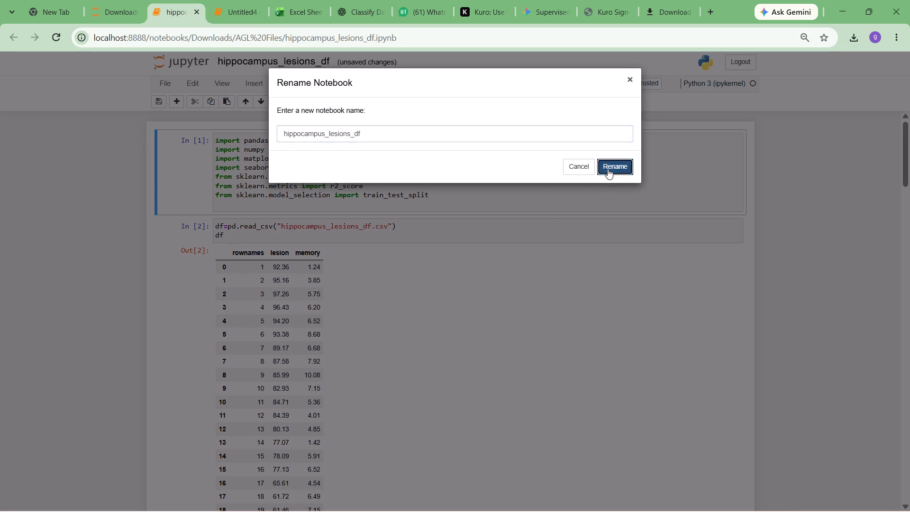
Capture the R² Score output line under the RandomForestRegressor cell with Snipping Tool and copy the snip.
scroll(379, 413, "down", 14)
scroll(379, 413, "up", 2)
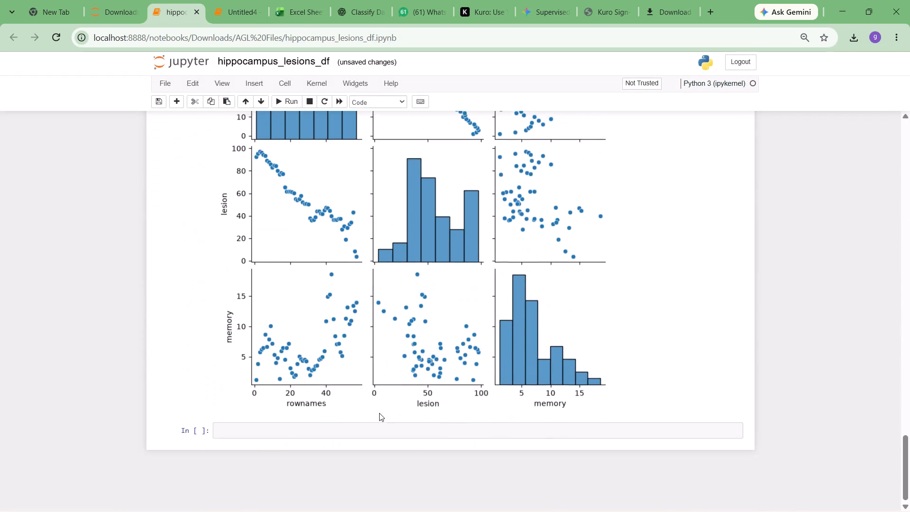
scroll(379, 413, "up", 4)
scroll(379, 413, "down", 2)
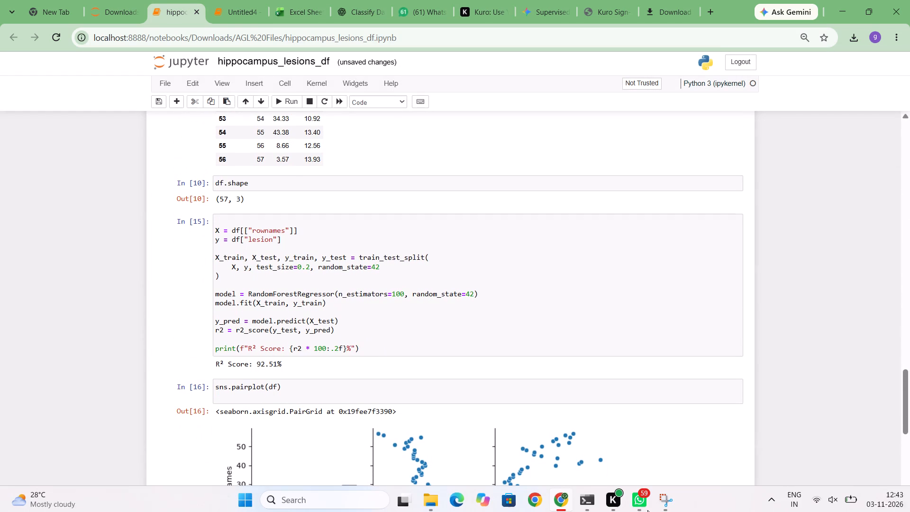
left_click(668, 503)
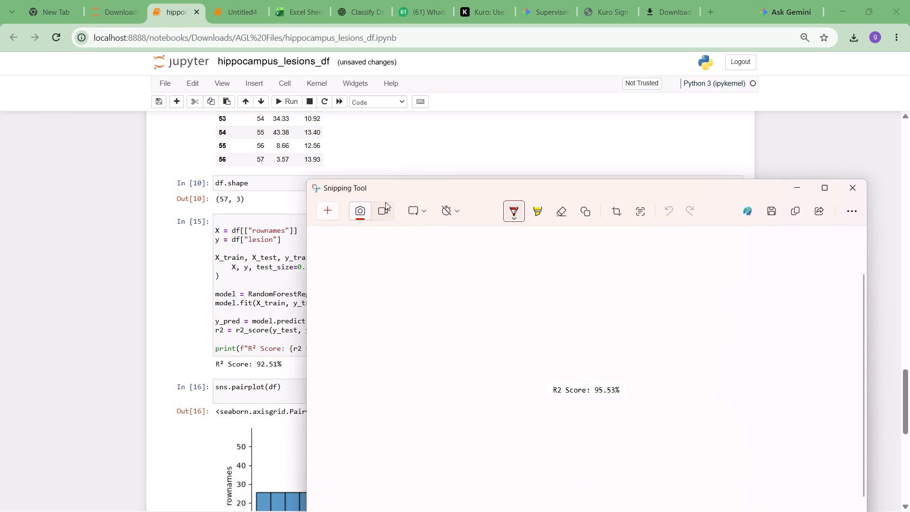
scroll(273, 330, "up", 12)
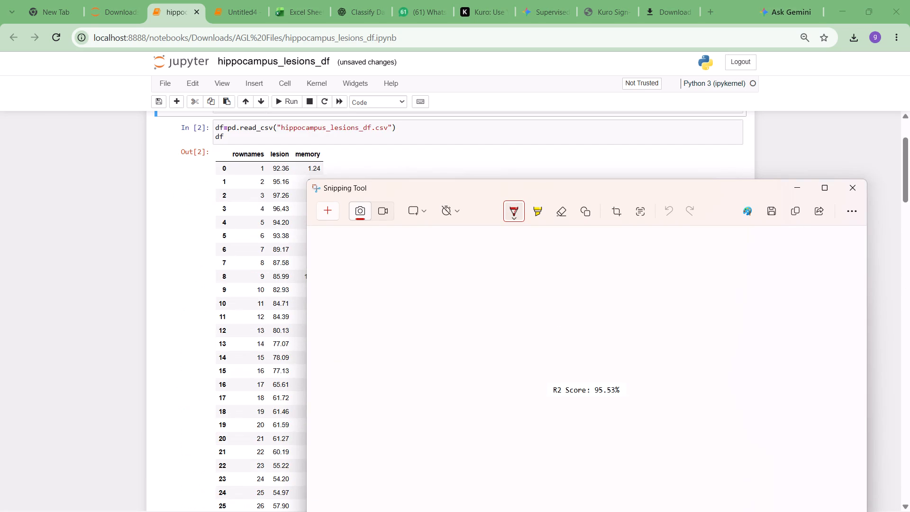
scroll(273, 330, "down", 9)
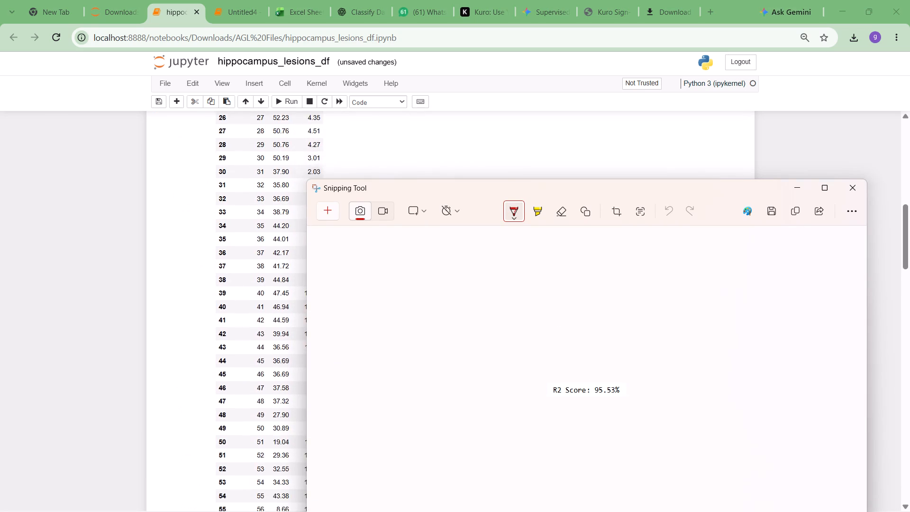
scroll(273, 330, "down", 9)
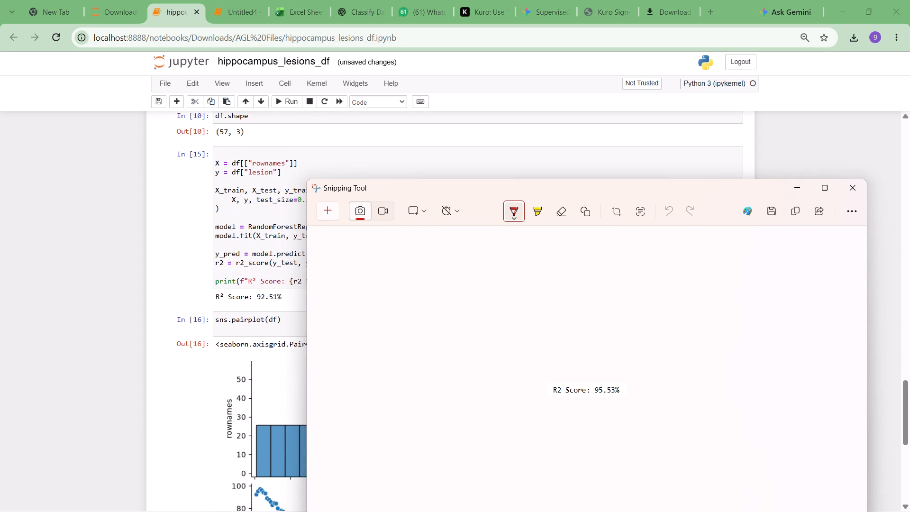
left_click(332, 216)
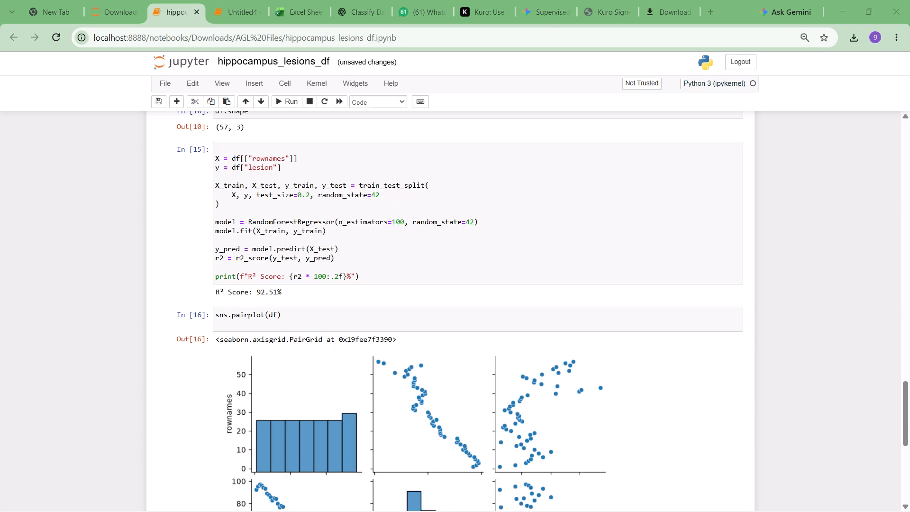
left_click_drag(206, 282, 289, 300)
left_click(796, 205)
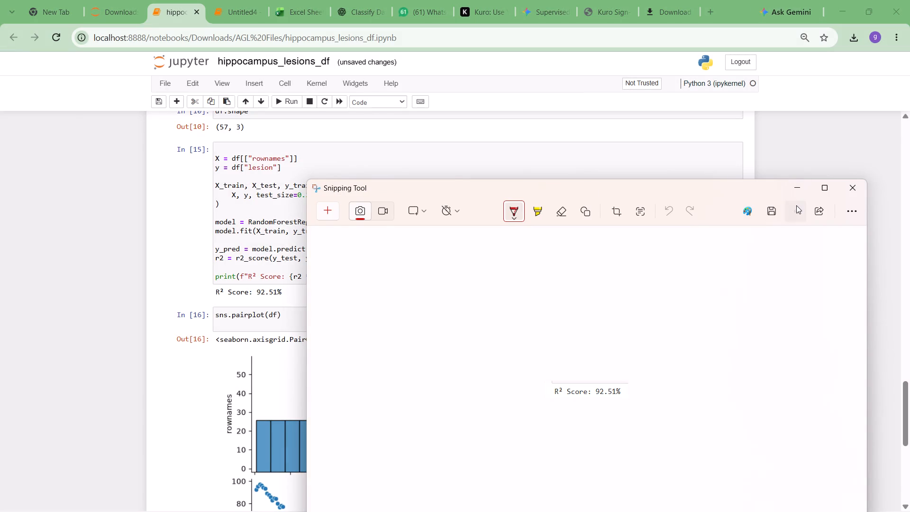
Paste the score screenshot into cell E493 of the Excel sheet and move it to the middle of the cell.
left_click(312, 0)
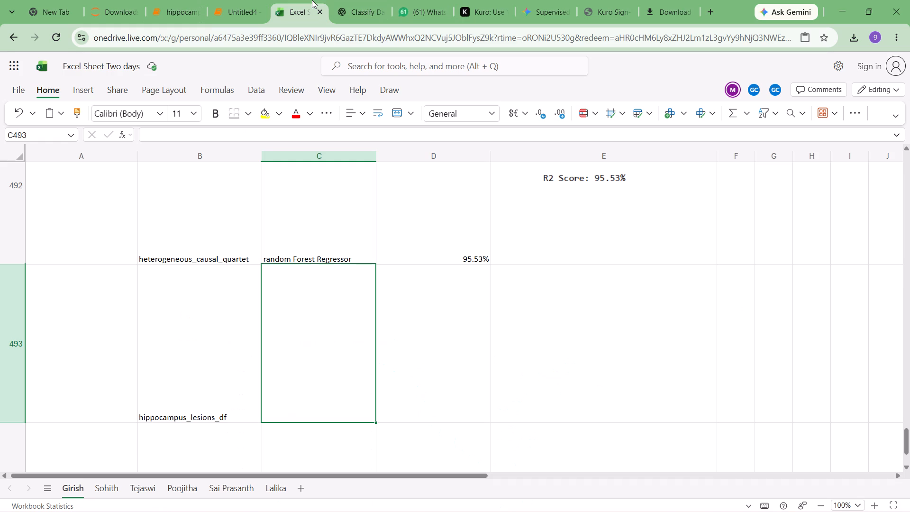
left_click(556, 302)
key("ctrl+v")
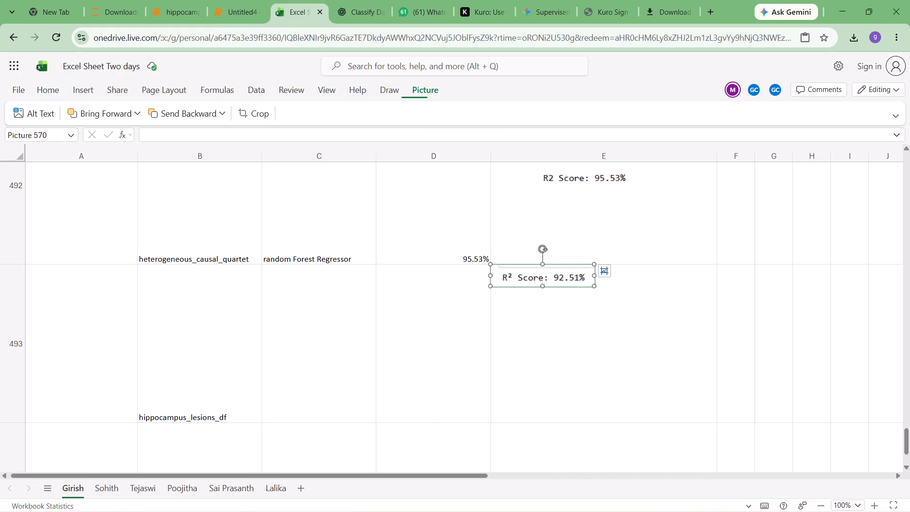
left_click_drag(548, 275, 602, 325)
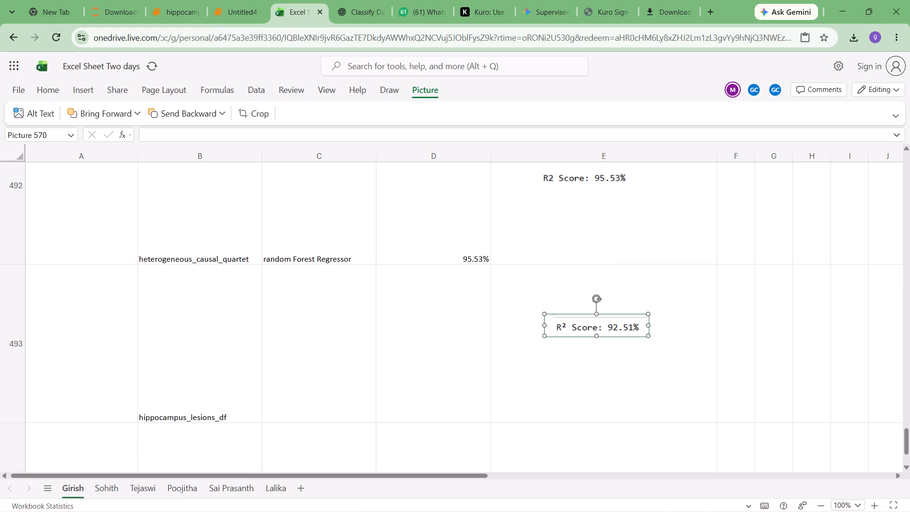
left_click(435, 347)
type("92.51%")
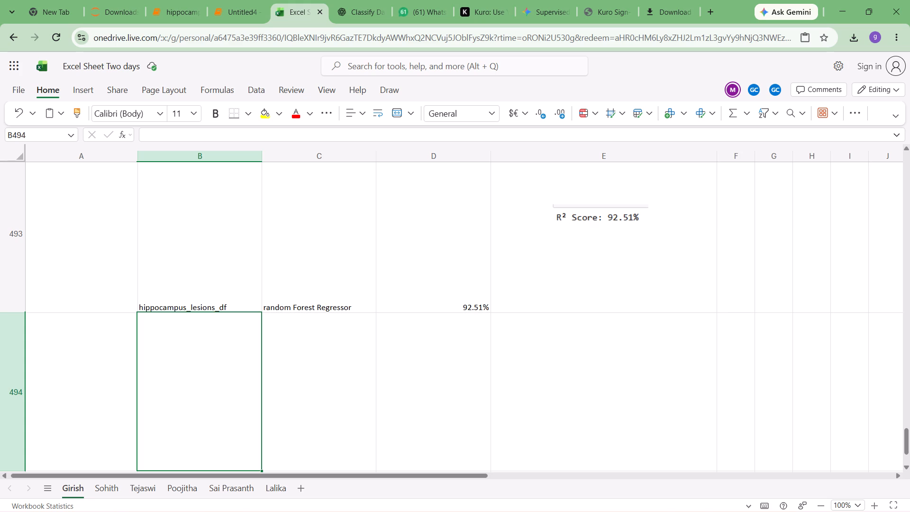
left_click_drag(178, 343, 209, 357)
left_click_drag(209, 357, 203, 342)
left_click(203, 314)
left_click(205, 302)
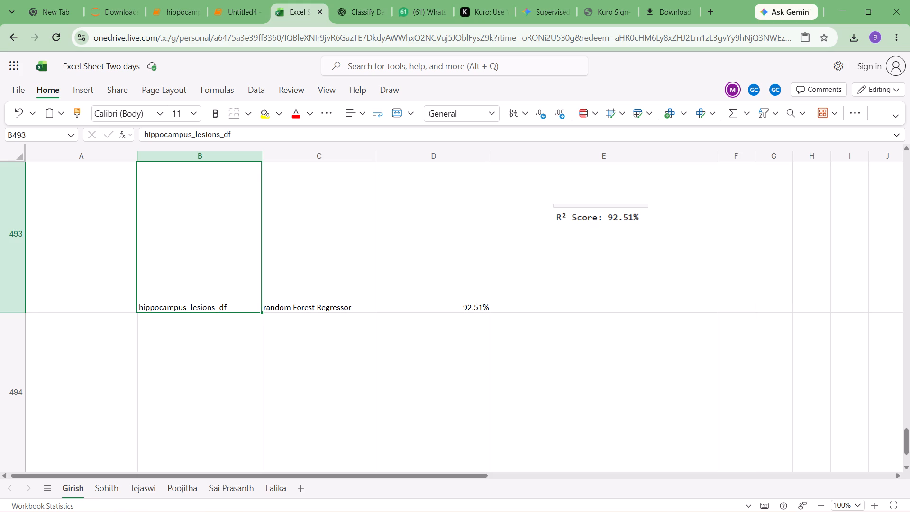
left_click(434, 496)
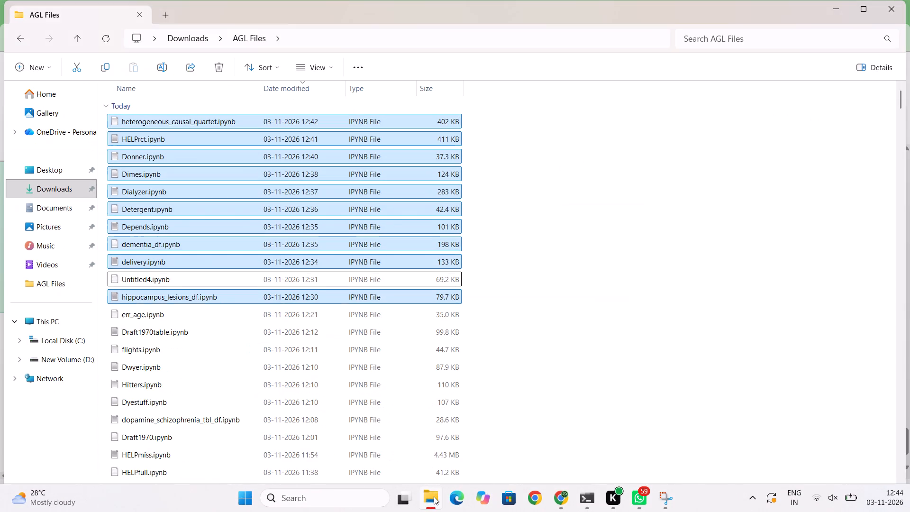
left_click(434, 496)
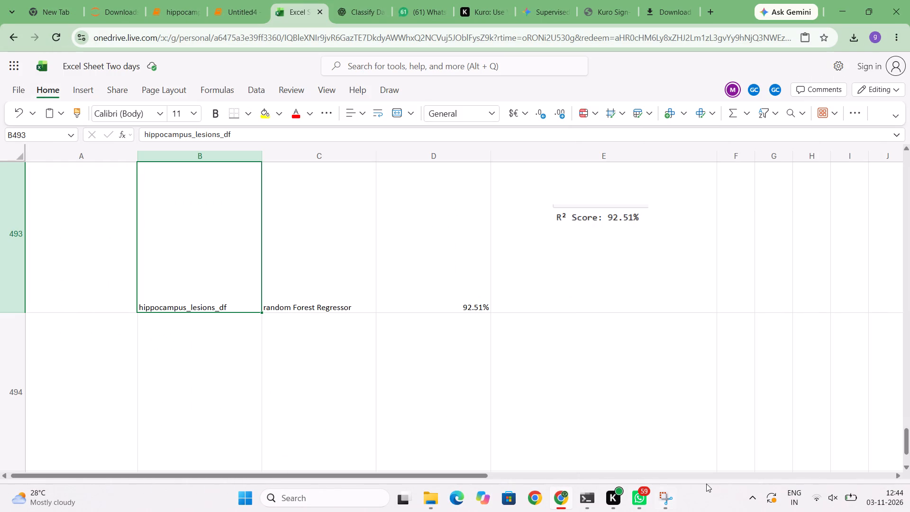
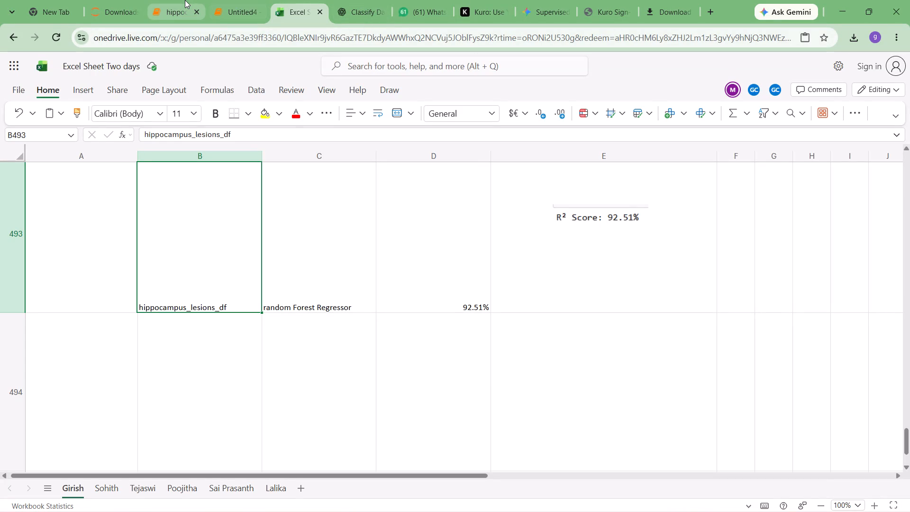
Look back through the earlier rows of the Girish sheet to find the Dyestuff2 row dated 2/11/2026.
scroll(278, 300, "up", 9)
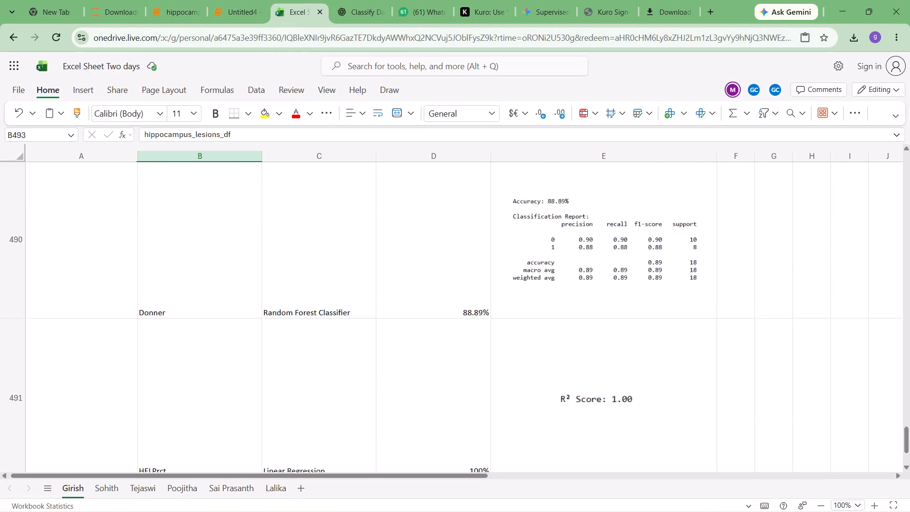
scroll(278, 300, "up", 20)
scroll(278, 300, "up", 13)
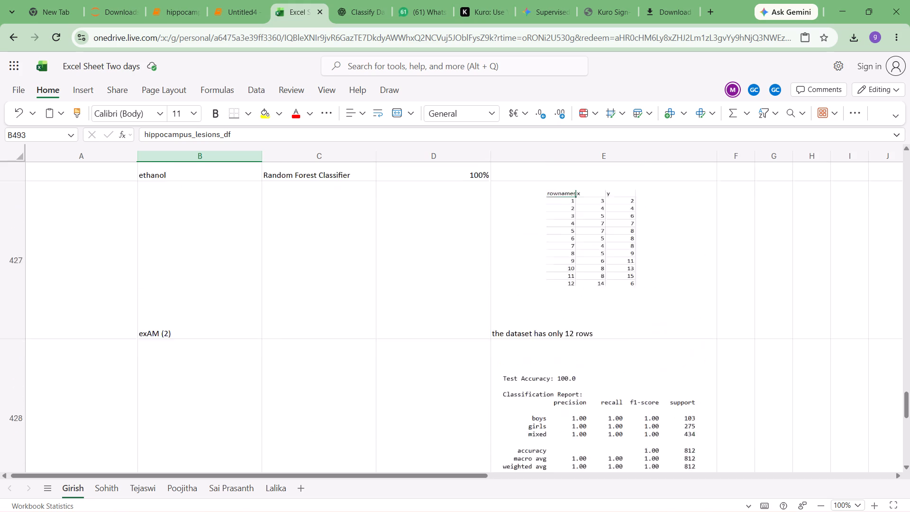
scroll(278, 300, "up", 10)
scroll(278, 300, "down", 2)
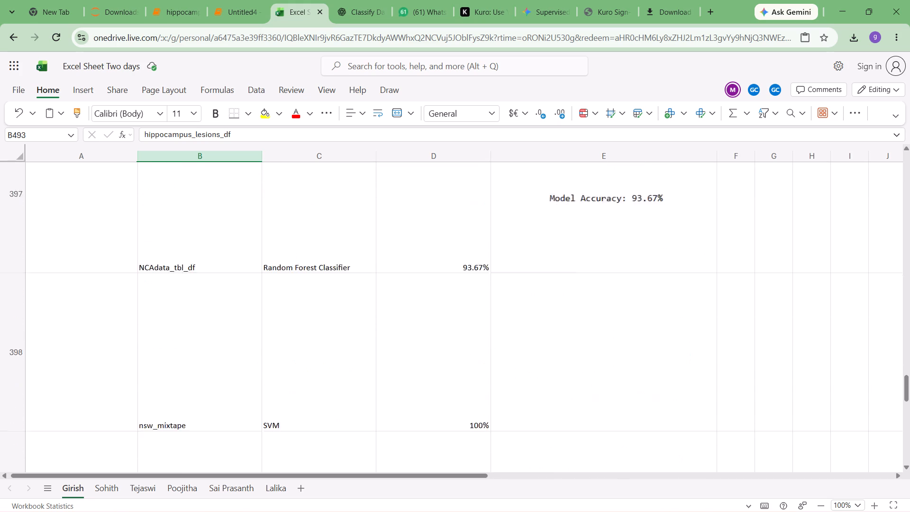
scroll(278, 300, "down", 6)
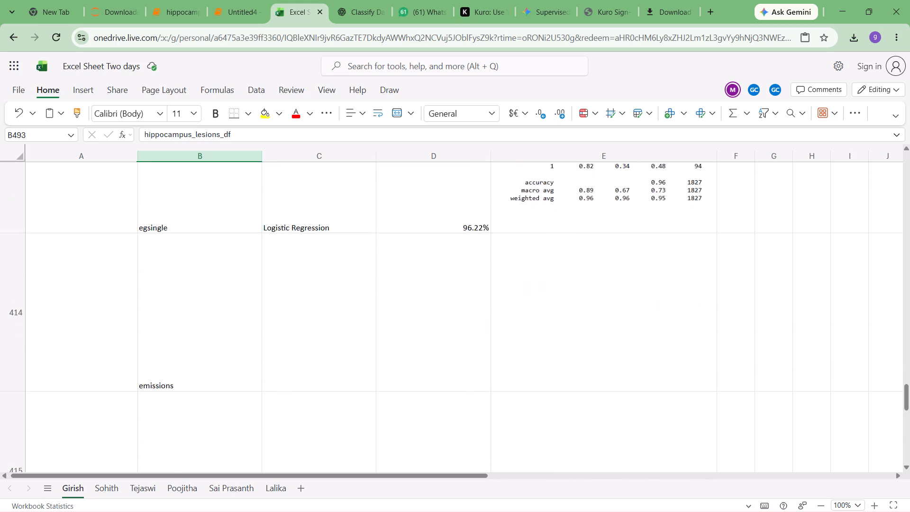
scroll(278, 300, "up", 19)
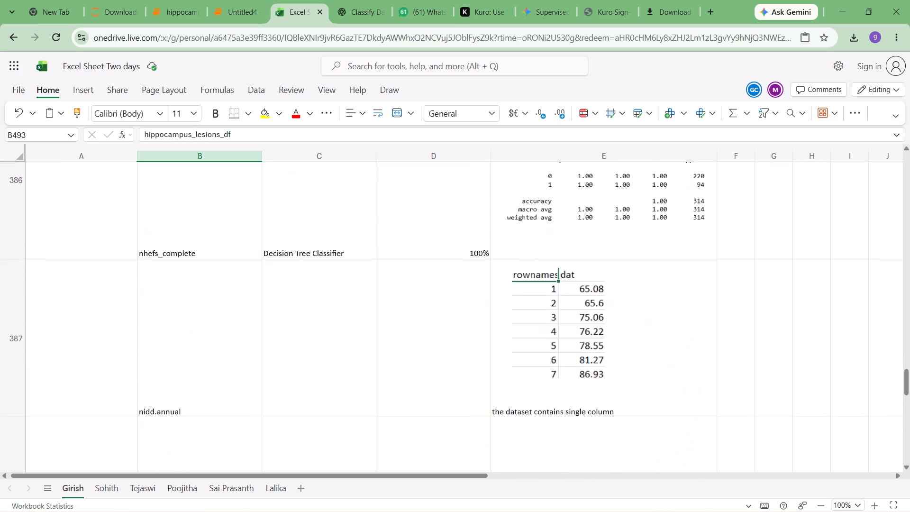
scroll(278, 300, "down", 2)
left_click(226, 383)
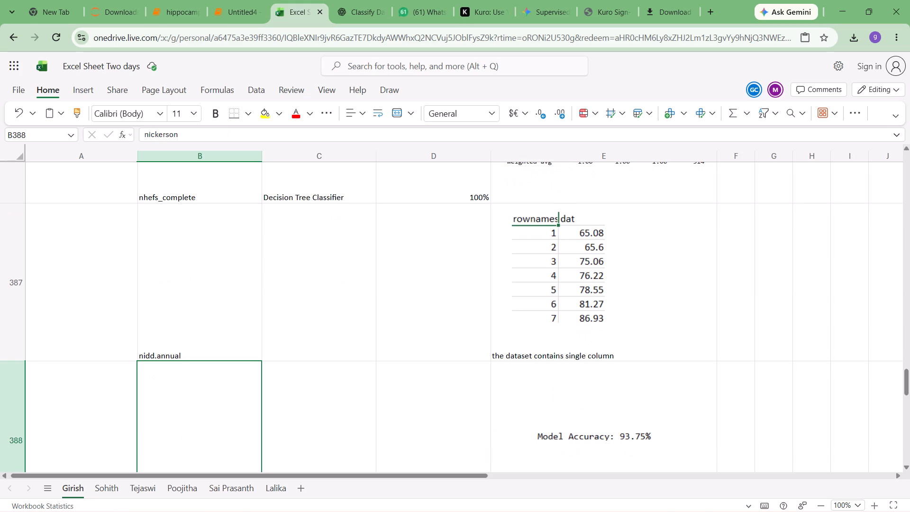
key("Down")
key("Down")
key("Down")
key("Down")
key("Down")
key("Down")
key("Down")
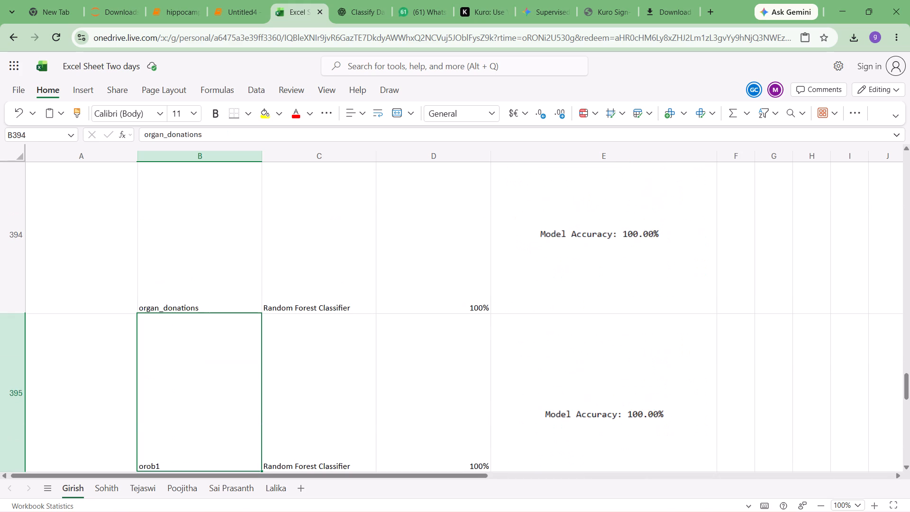
key("Down")
key("Down")
key("Down")
key("Down")
key("Down")
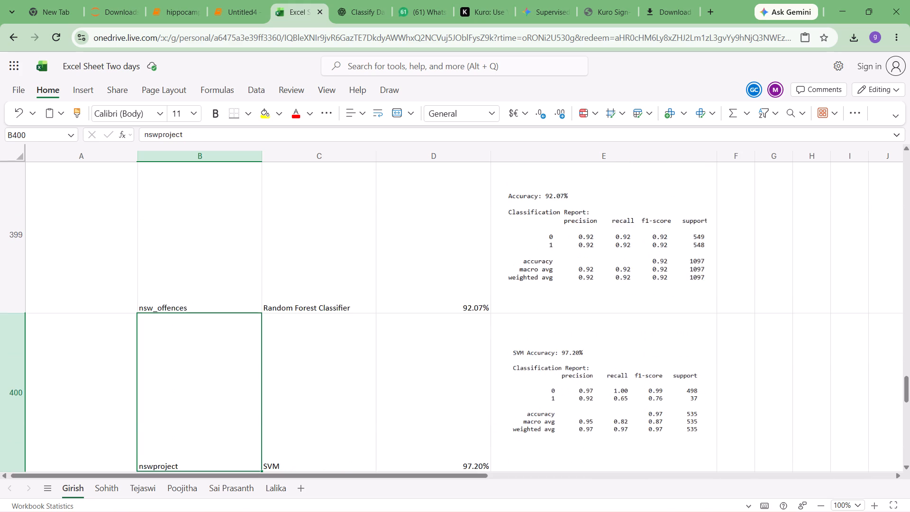
key("Down")
key("Down")
key("Down")
key("Down")
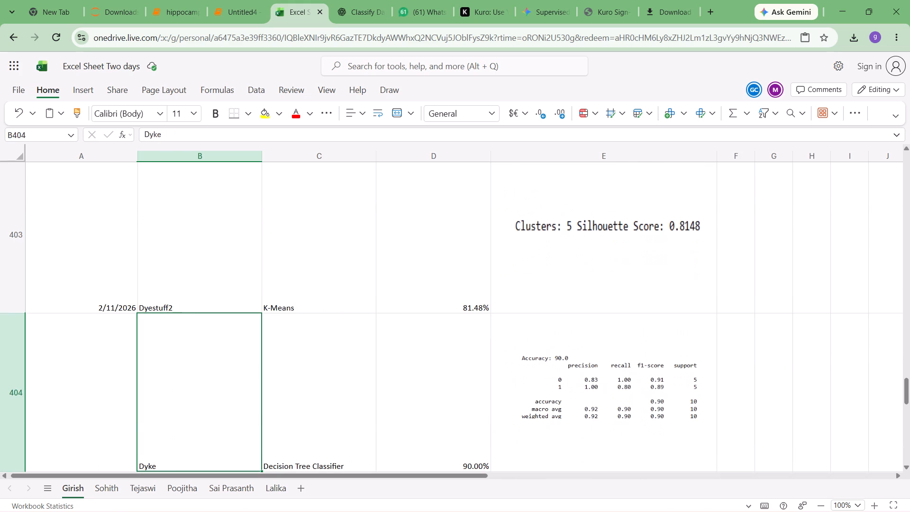
key("Up")
scroll(226, 383, "up", 1)
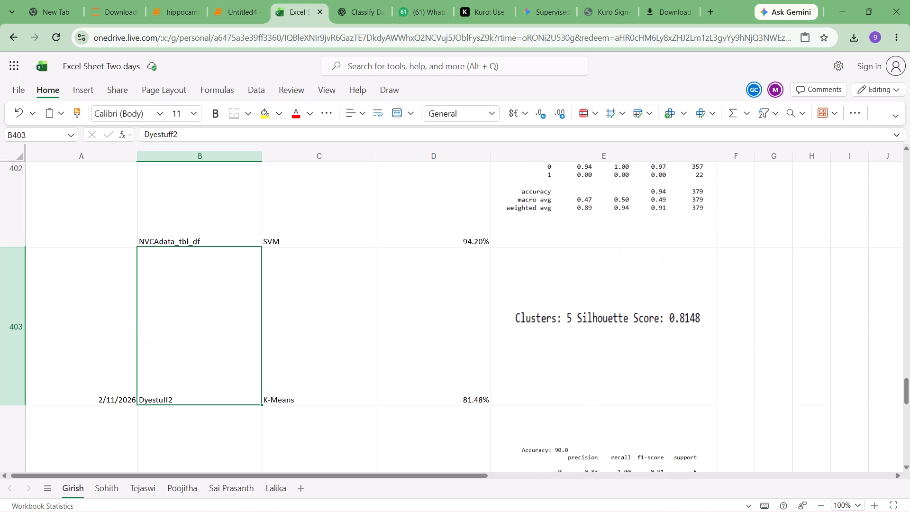
scroll(226, 383, "up", 1)
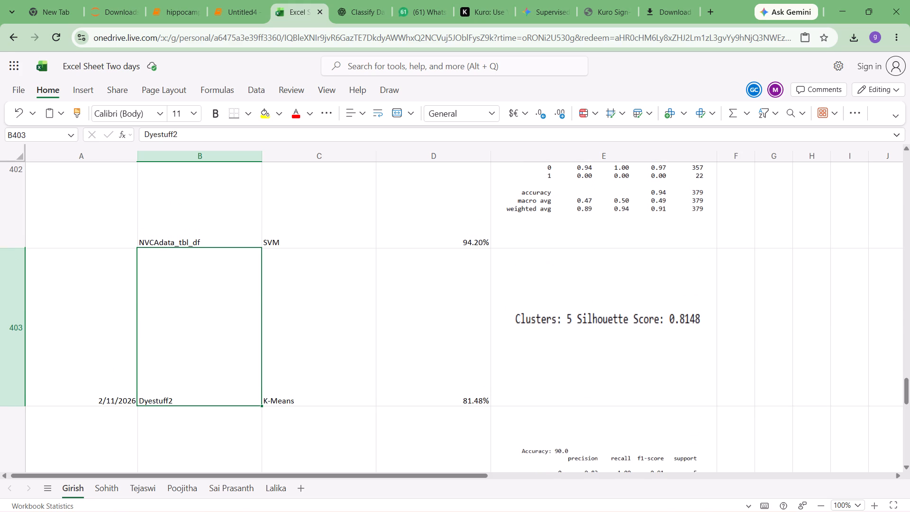
Review the dataset, model, score and screenshot entries row by row from Dyestuff2 down to hippocampus_lesions_df, ending on B493.
key("Down")
key("Down")
key("Down")
key("Down")
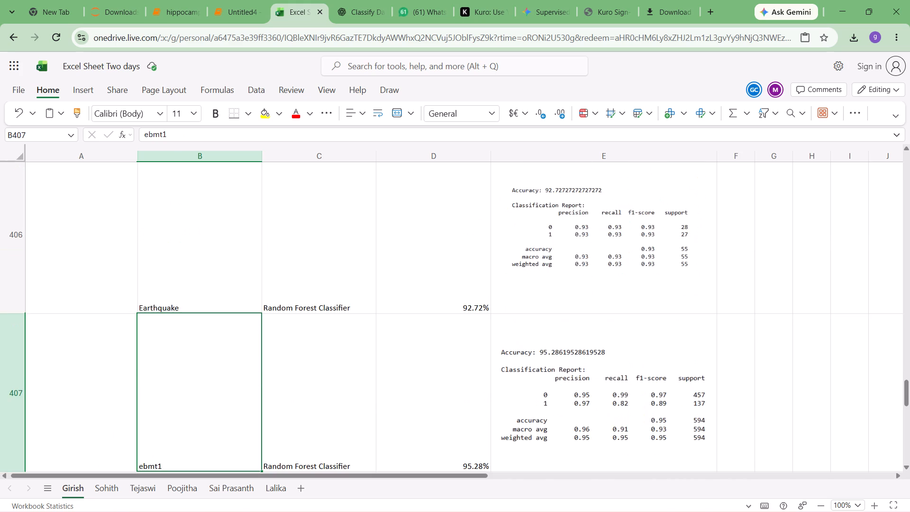
key("Down")
key("Down")
key("Down")
key("Down")
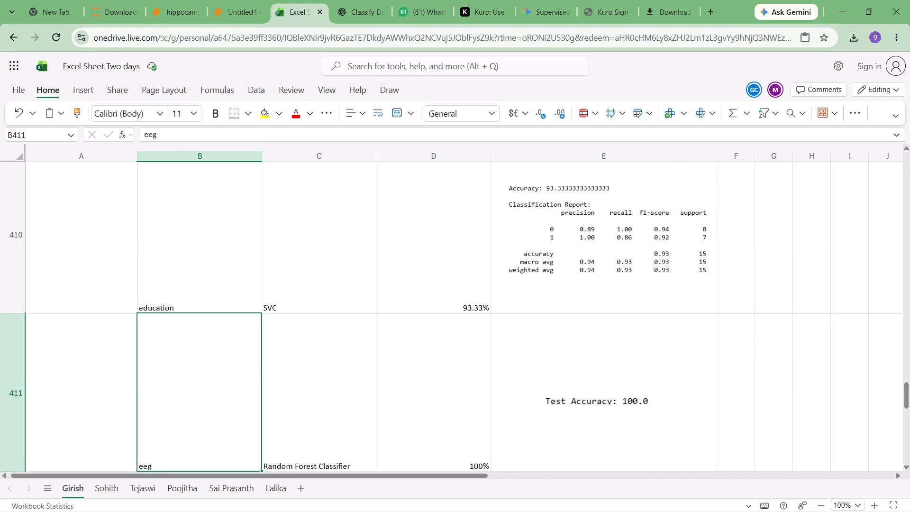
key("Down")
key("Down")
key("Down")
key("Down")
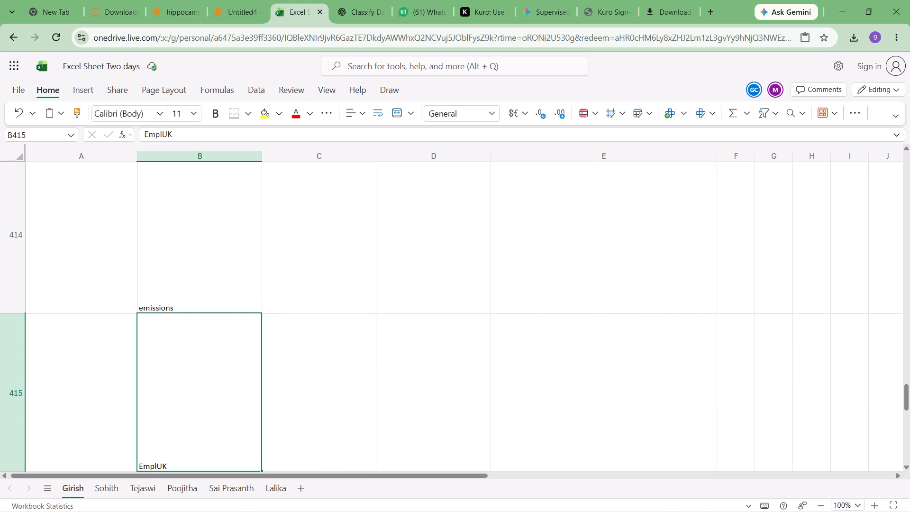
key("Down")
key("Down")
key("Down")
key("Down")
key("Down")
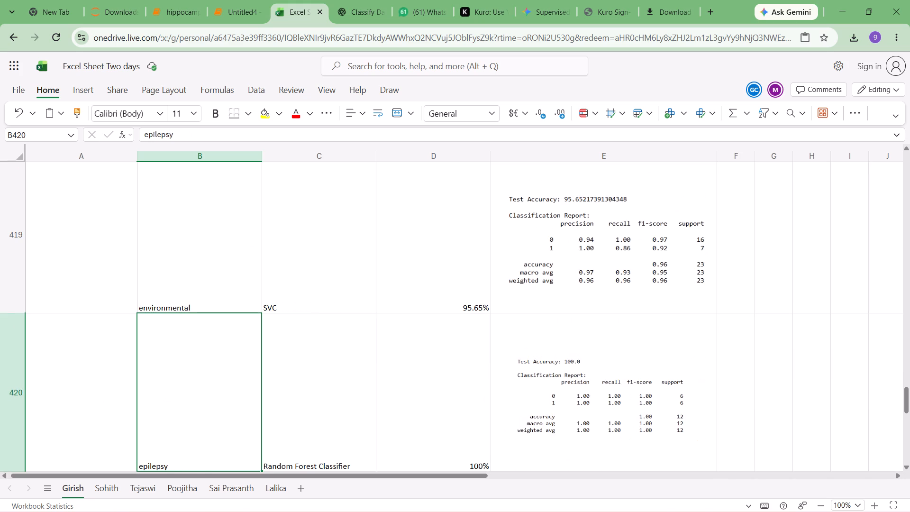
key("Down")
key("Down")
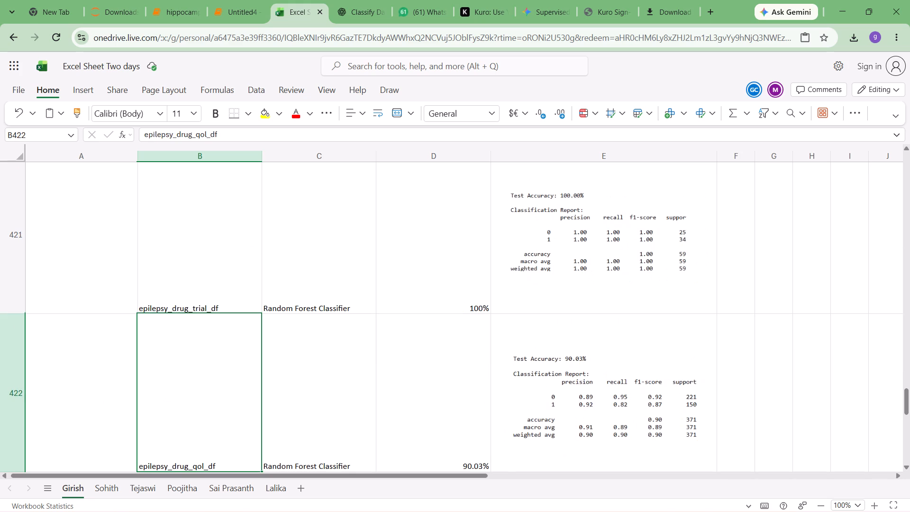
key("Down")
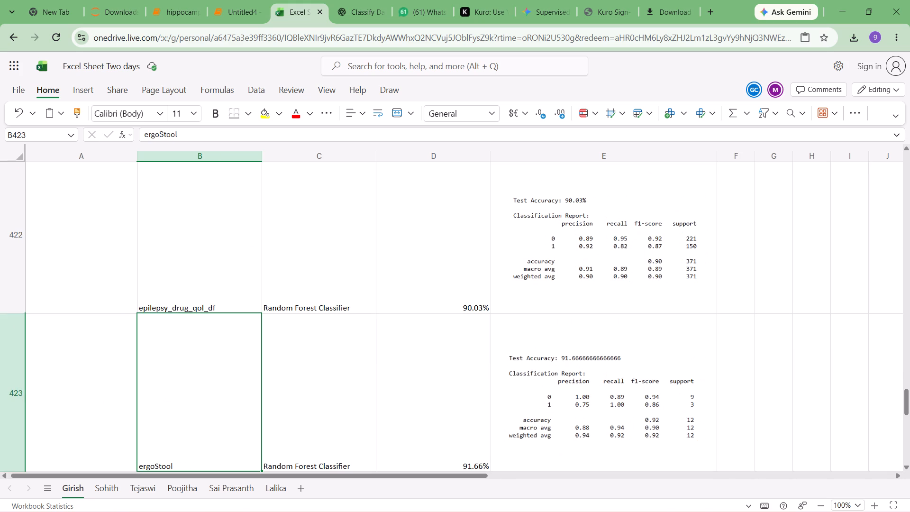
key("Down")
key("Down")
key("Down")
key("Down")
key("Down")
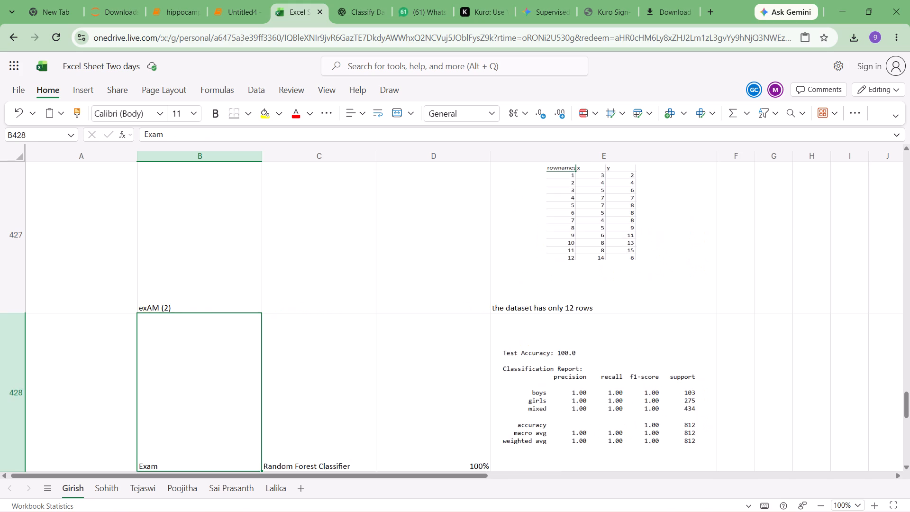
key("Down")
key("Down")
key("Down")
key("Down")
key("Down")
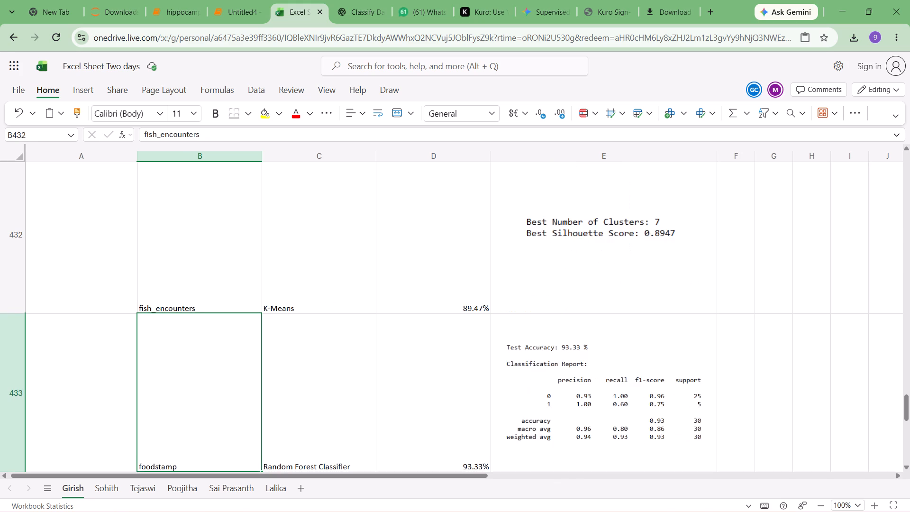
key("Down")
key("Down")
key("Down")
key("Down")
key("Down")
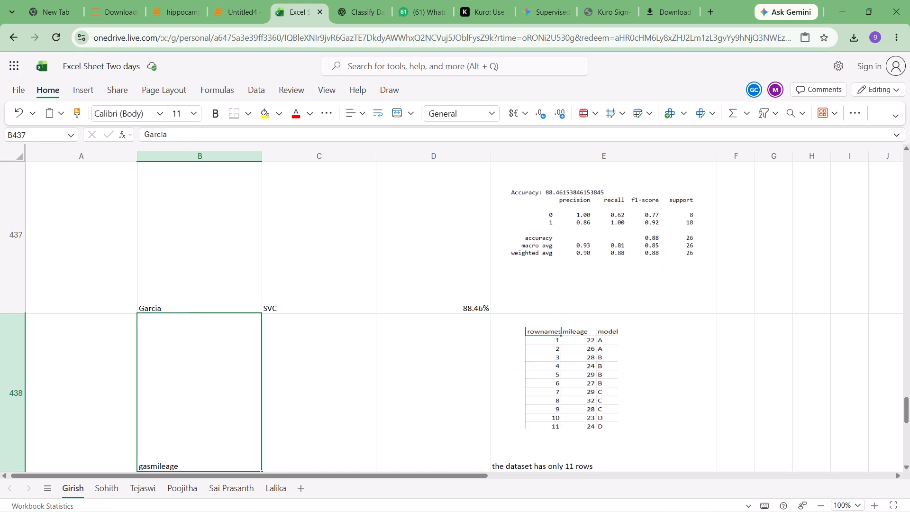
key("Down")
key("Down")
key("Down")
key("Down")
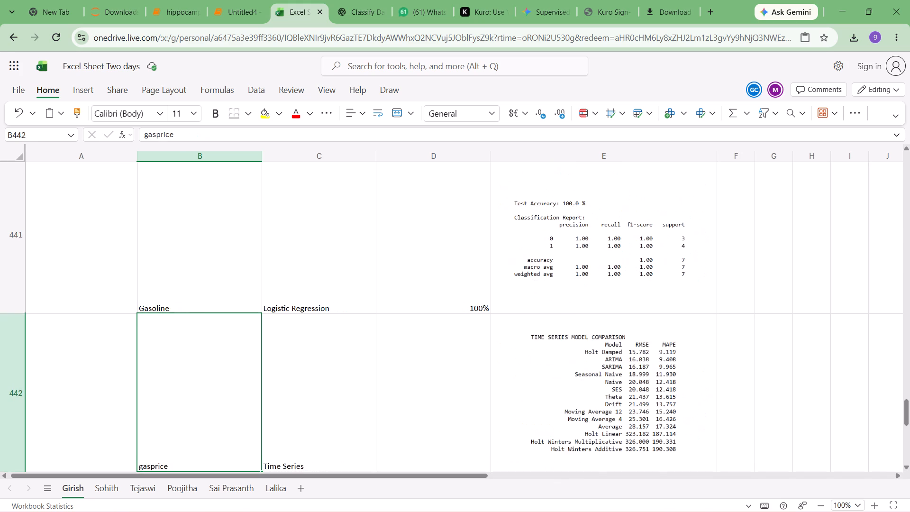
key("Down")
key("Down")
key("Down")
key("Down")
key("Down")
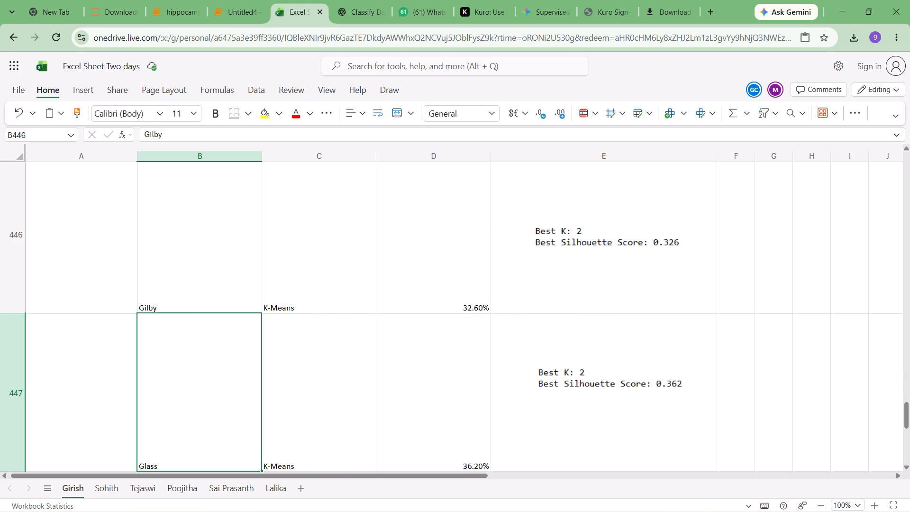
key("Down")
key("Down")
key("Down")
key("Down")
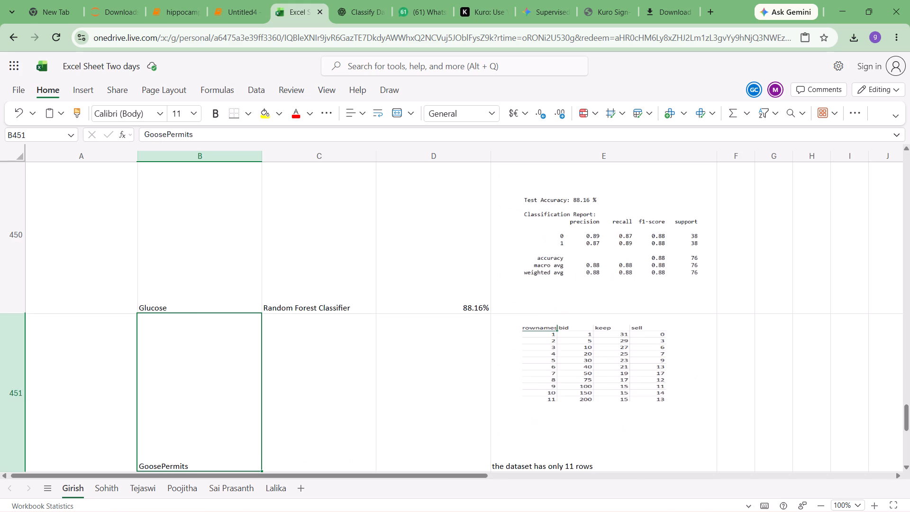
key("Down")
key("Down")
key("Down")
key("Down")
key("Down")
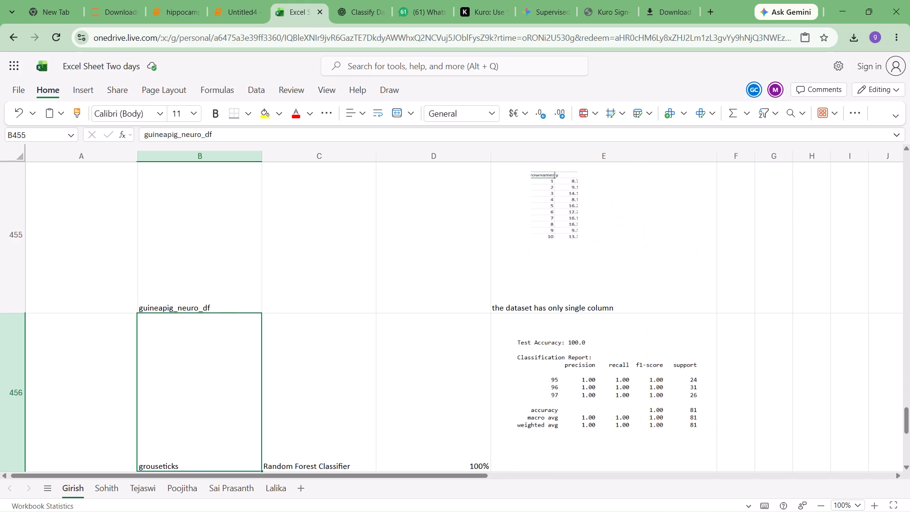
key("Down")
key("Down")
key("Down")
key("Down")
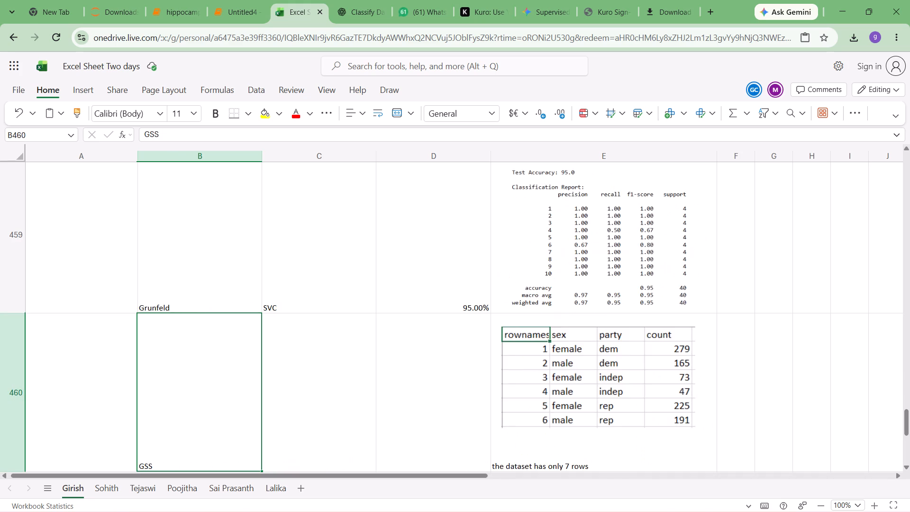
key("Down")
key("Down")
key("Down")
key("Down")
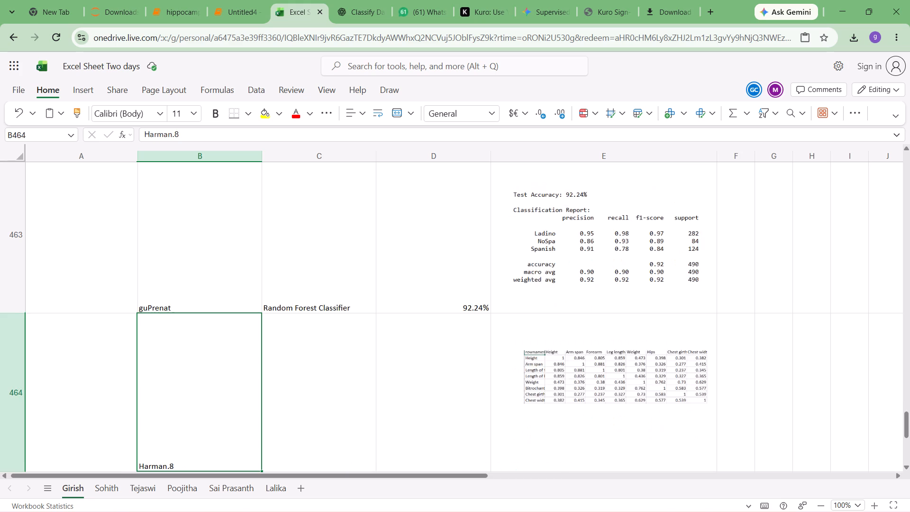
key("Down")
key("Down")
key("Down")
key("Down")
key("Down")
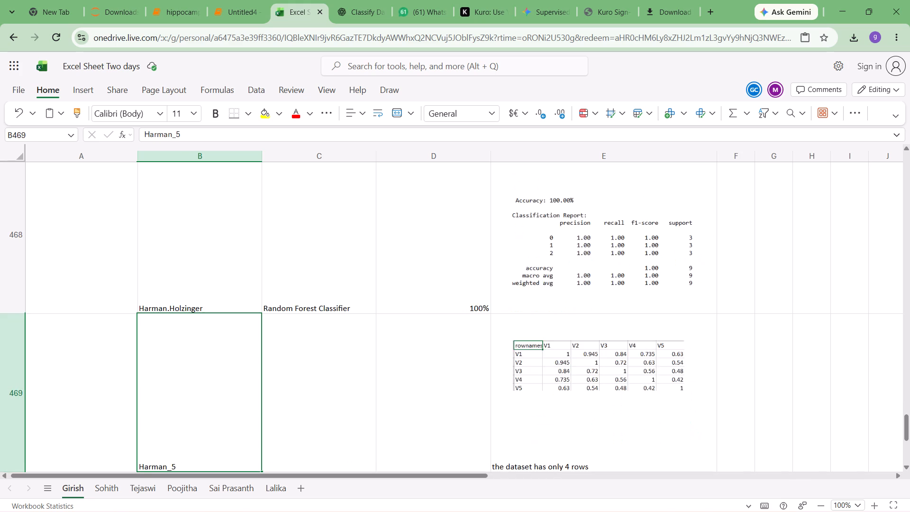
key("Down")
key("Down")
key("Down")
key("Down")
key("Down")
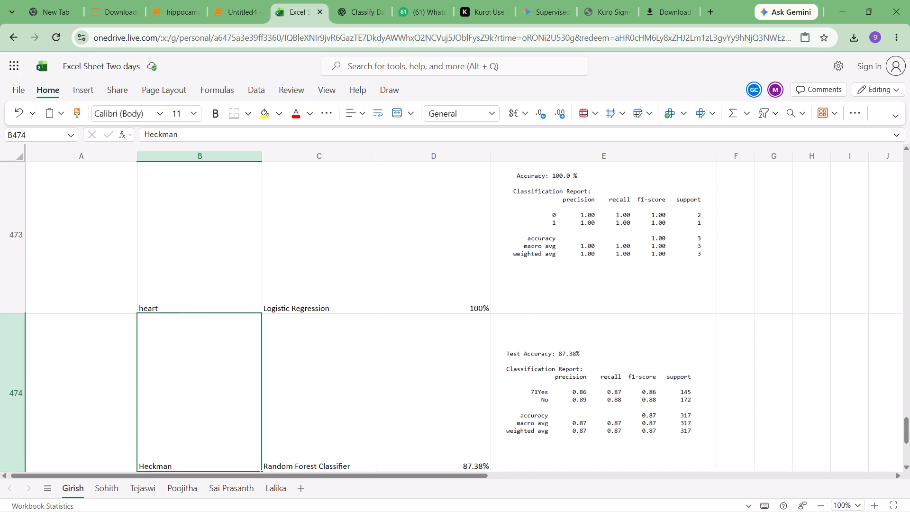
key("Down")
key("Down")
key("Down")
key("Down")
key("Down")
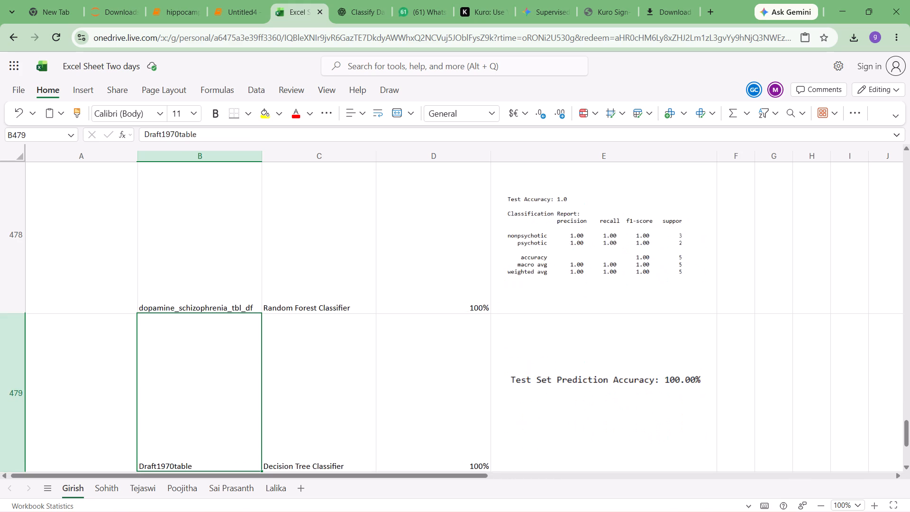
key("Down")
key("Down")
key("Down")
key("Down")
key("Down")
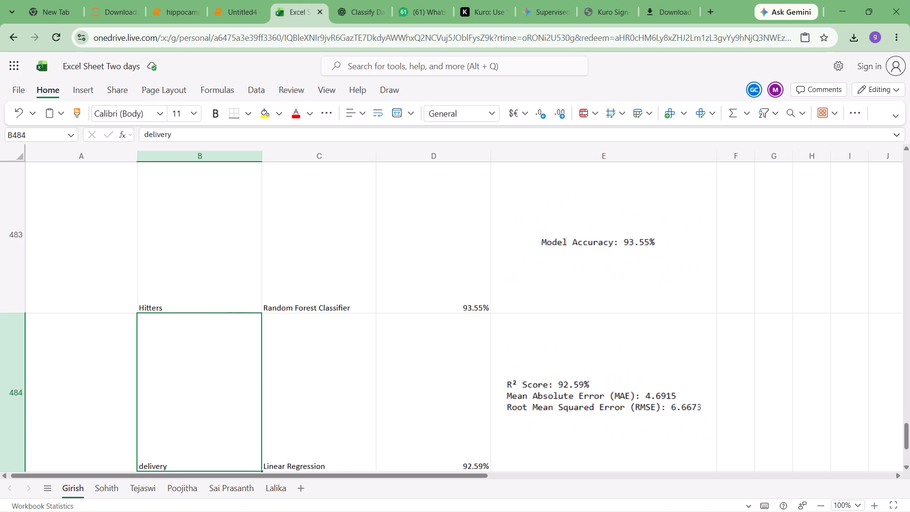
key("Down")
key("Down")
key("Down")
key("Down")
key("Down")
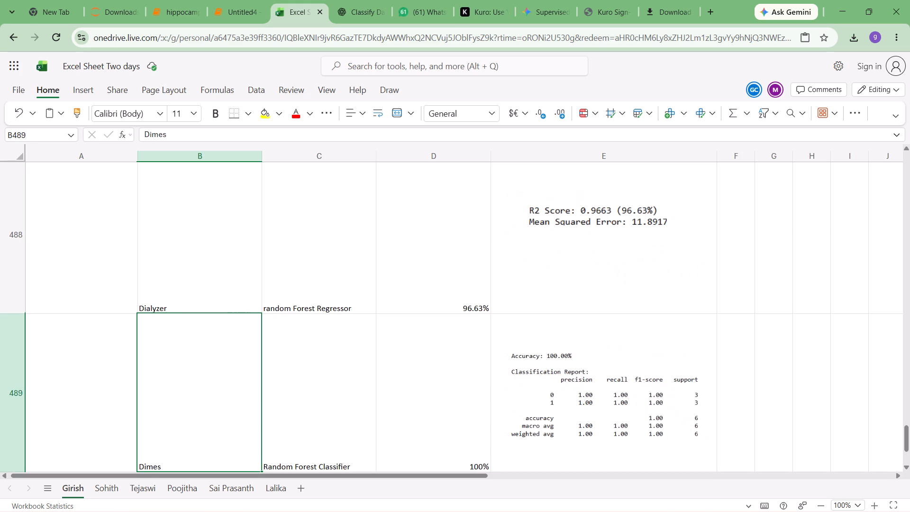
key("Down")
key("Down")
key("Down")
key("Down")
key("Down")
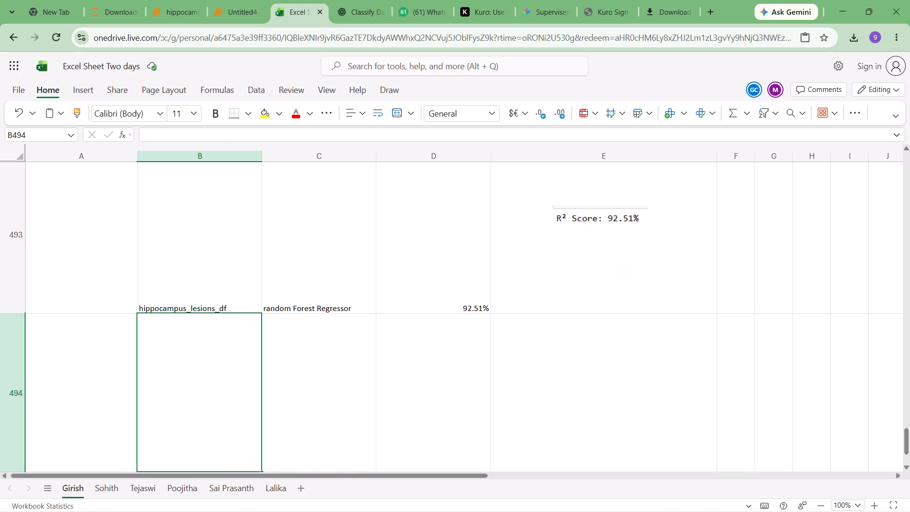
left_click(229, 310)
scroll(229, 310, "up", 1)
Check the list of notebooks in the AGL Files folder and return to the Excel sheet.
left_click(428, 495)
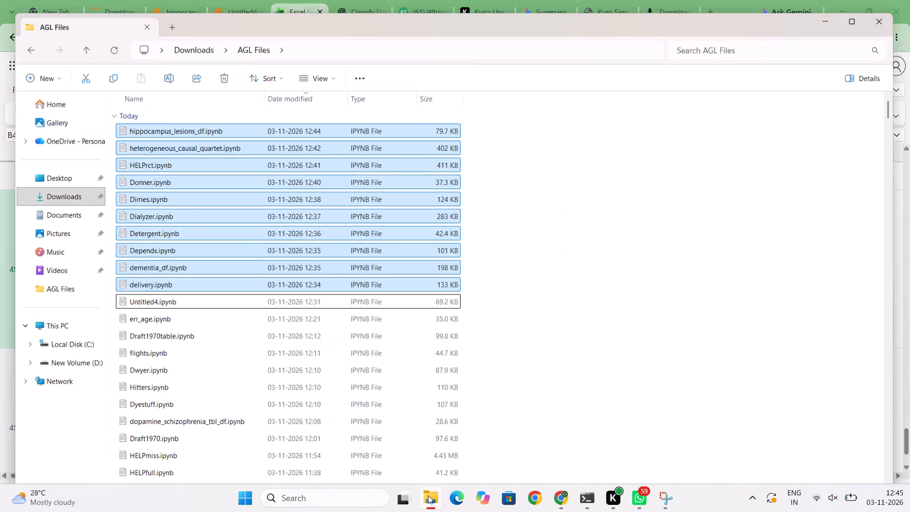
left_click(428, 495)
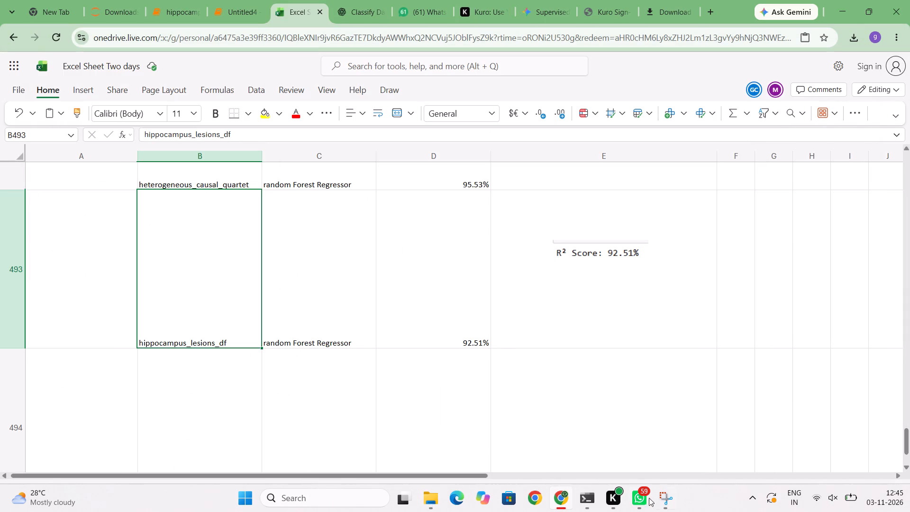
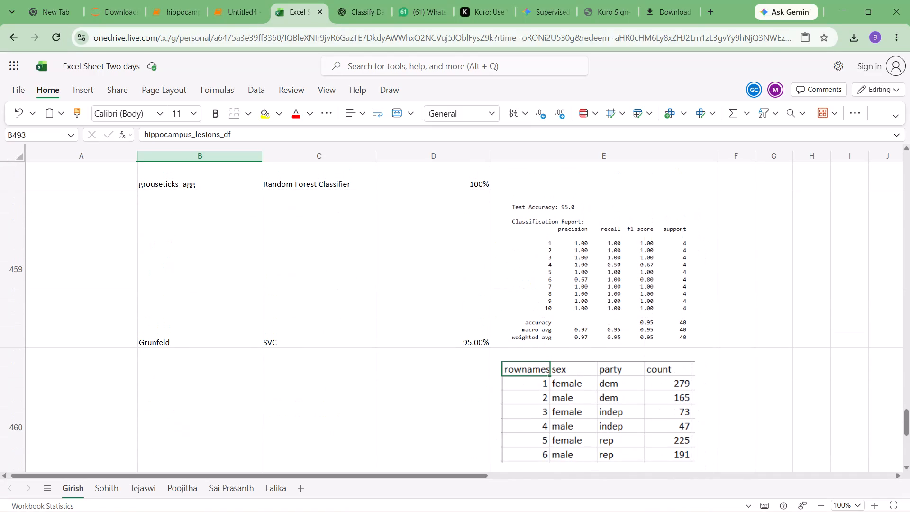
scroll(459, 296, "up", 17)
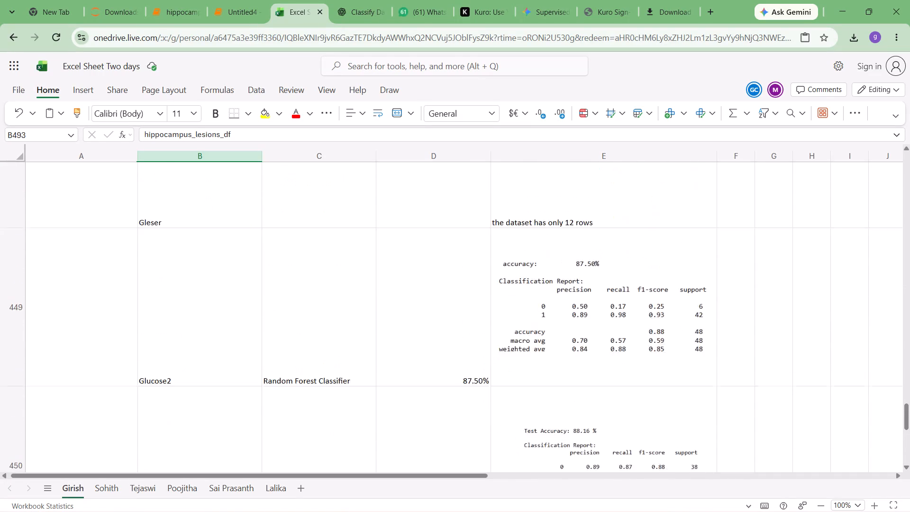
scroll(459, 296, "up", 8)
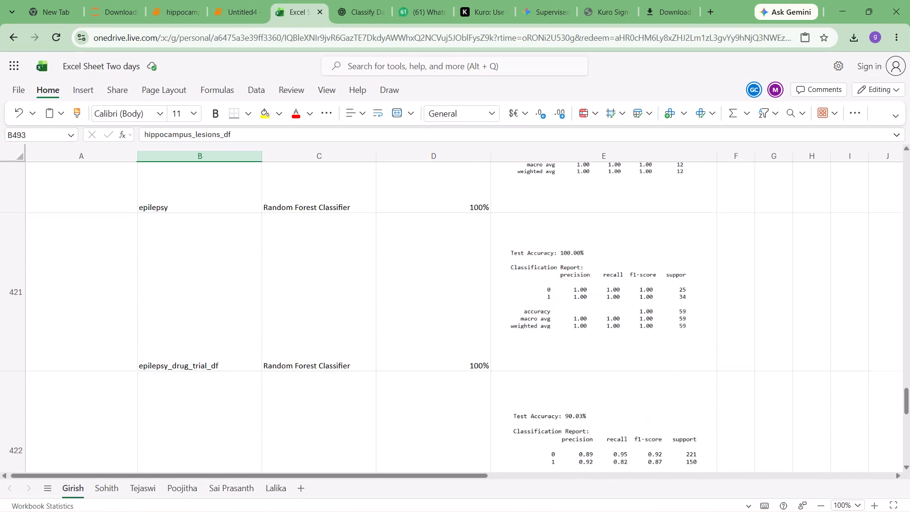
scroll(459, 296, "up", 3)
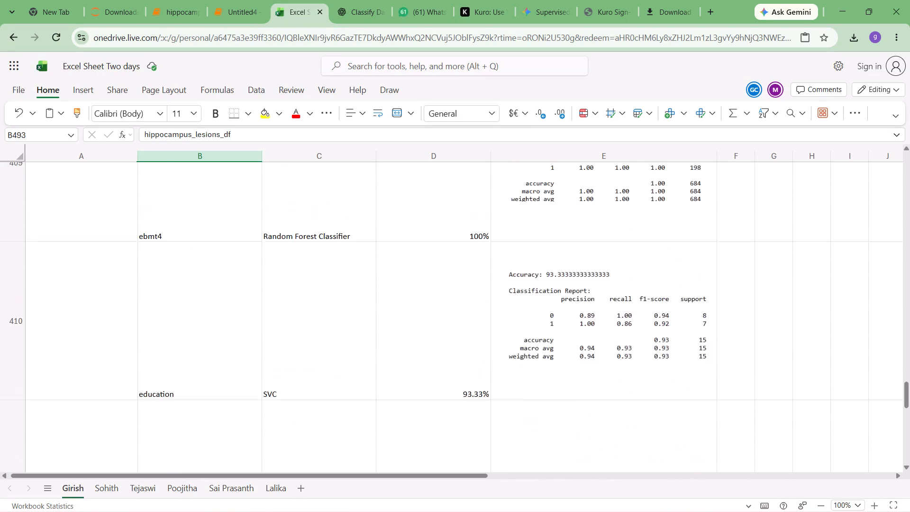
scroll(459, 296, "up", 6)
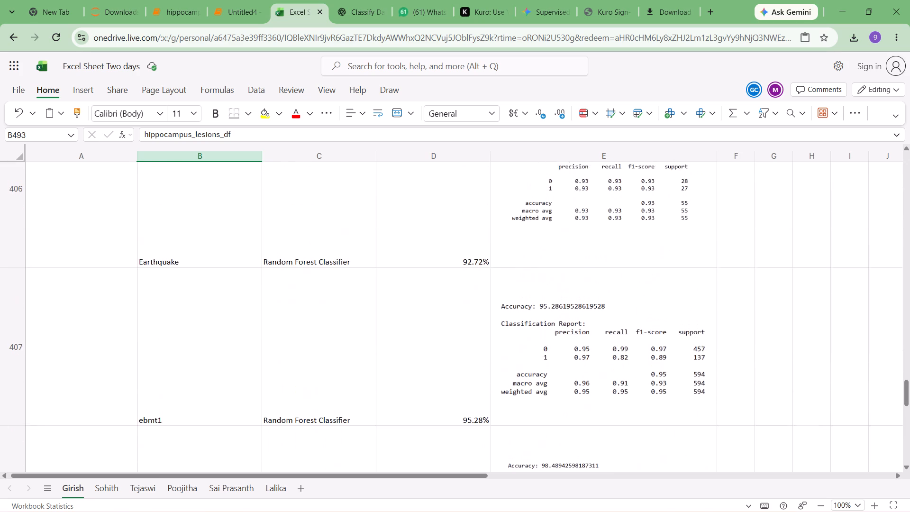
scroll(459, 296, "up", 2)
left_click(70, 162)
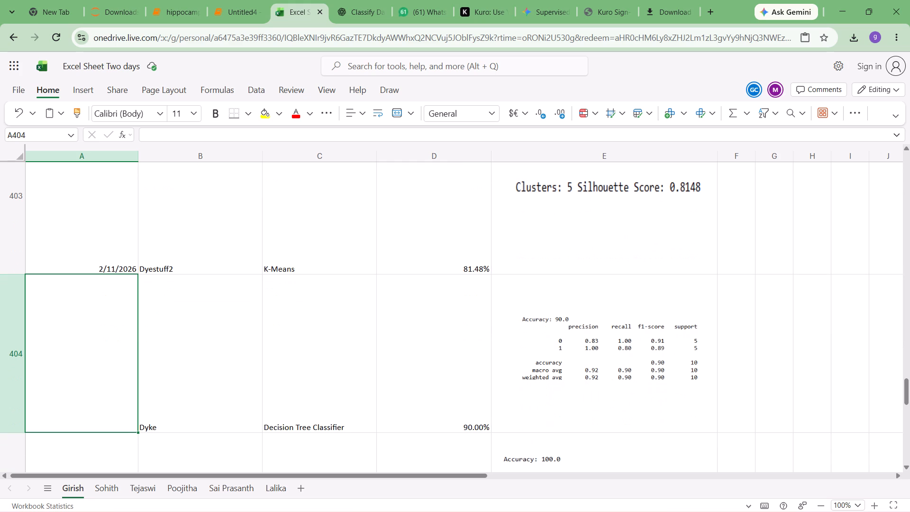
key("ctrl+v")
scroll(76, 424, "down", 2)
left_click(76, 424)
key("ctrl+v")
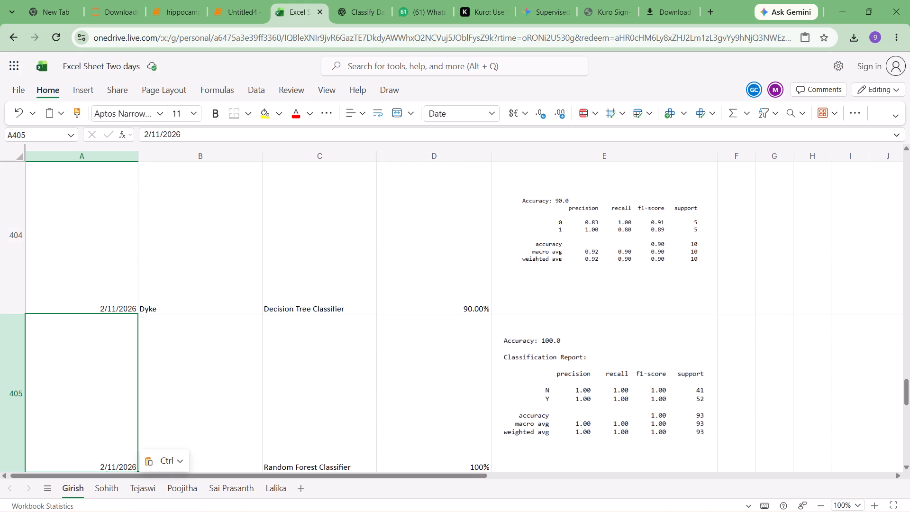
scroll(76, 424, "down", 3)
left_click(86, 397)
key("ctrl+v")
scroll(86, 397, "down", 2)
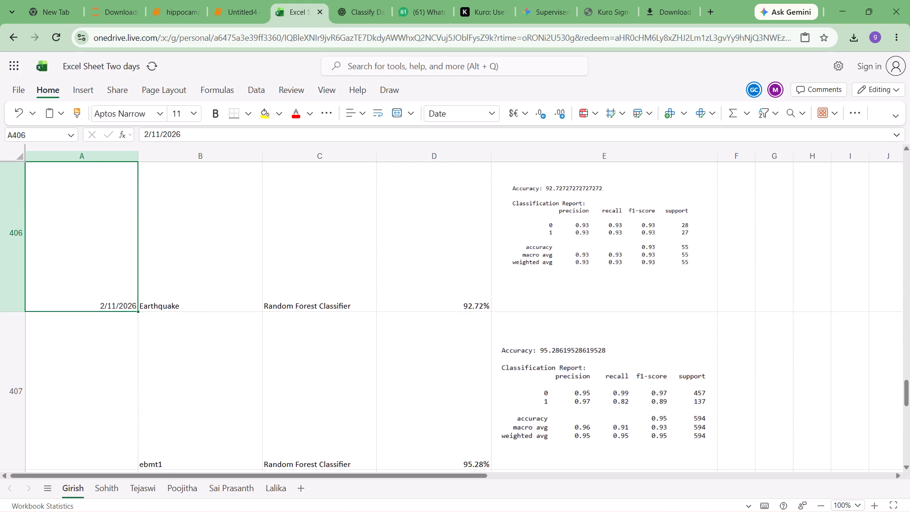
left_click(91, 368)
key("ctrl+v")
Paste the date 2/11/2026 into column A for rows 408 to 411, from ebmt3 through eeg.
scroll(91, 368, "down", 2)
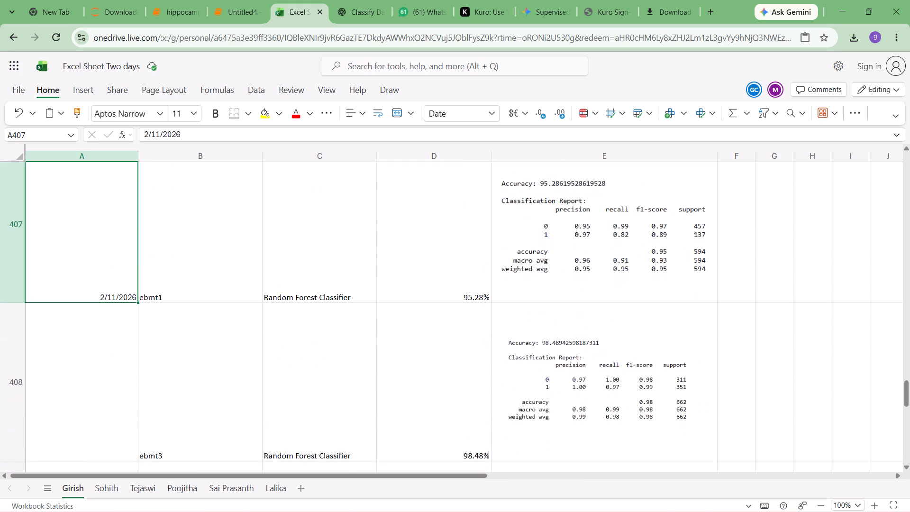
left_click(91, 356)
key("ctrl+v")
scroll(91, 356, "down", 2)
left_click(93, 338)
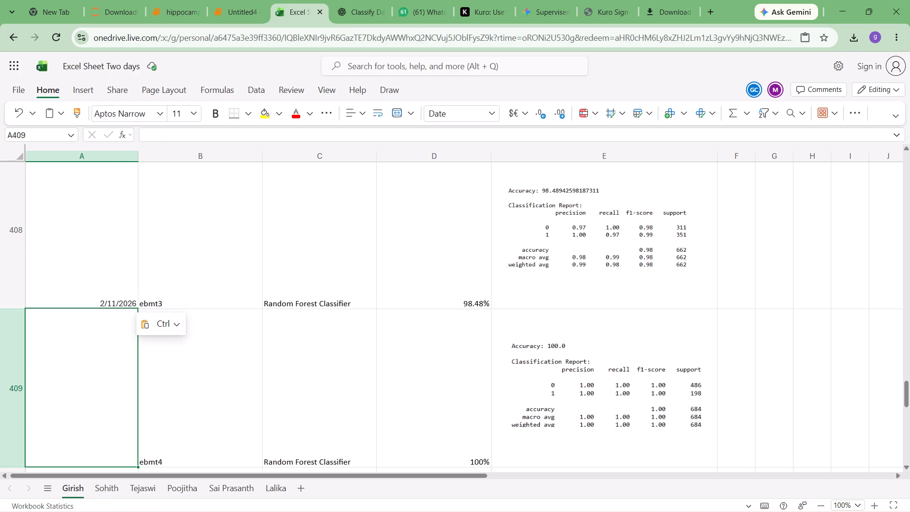
key("ctrl+v")
scroll(93, 338, "down", 2)
left_click(98, 375)
key("ctrl+v")
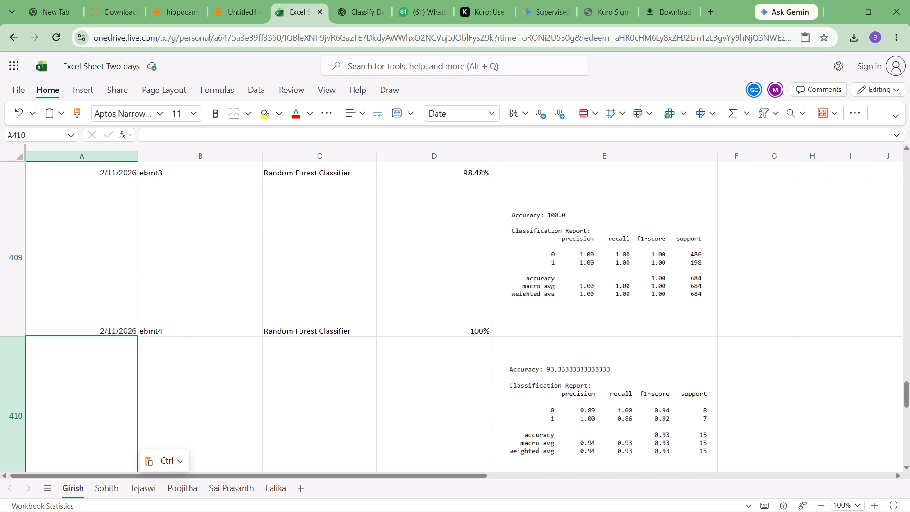
scroll(98, 375, "down", 3)
left_click(99, 396)
key("ctrl+v")
Paste the date 2/11/2026 into column A for rows 412 to 415, from EfronMorris through EmplUK.
scroll(99, 396, "down", 3)
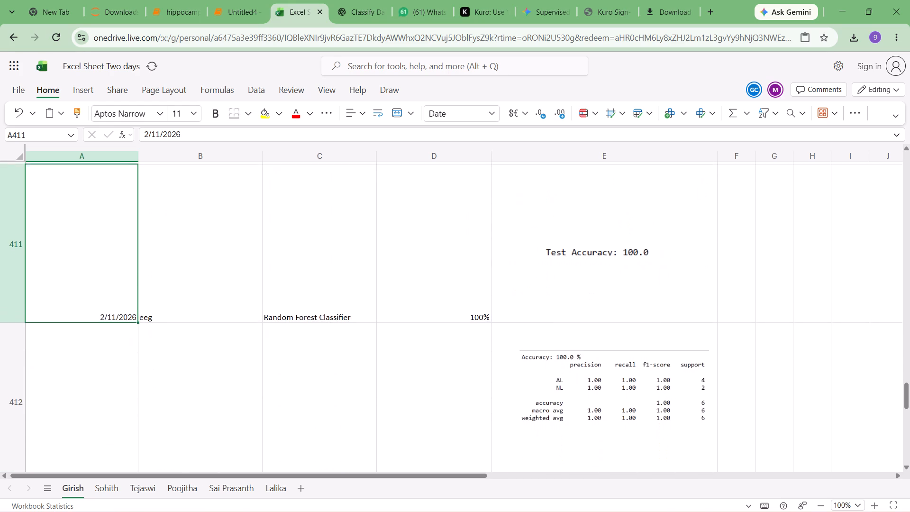
left_click(98, 384)
key("ctrl+v")
scroll(98, 384, "down", 2)
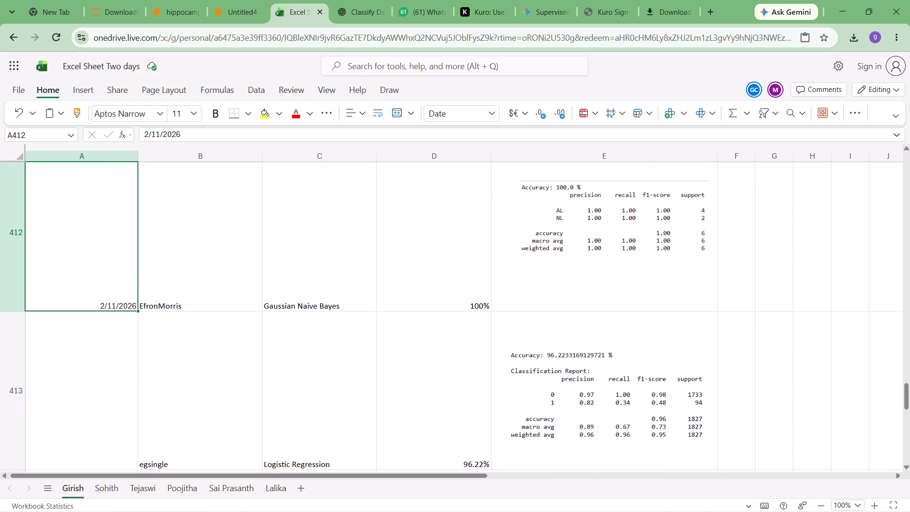
left_click(98, 384)
key("ctrl+v")
scroll(98, 384, "down", 3)
left_click(98, 375)
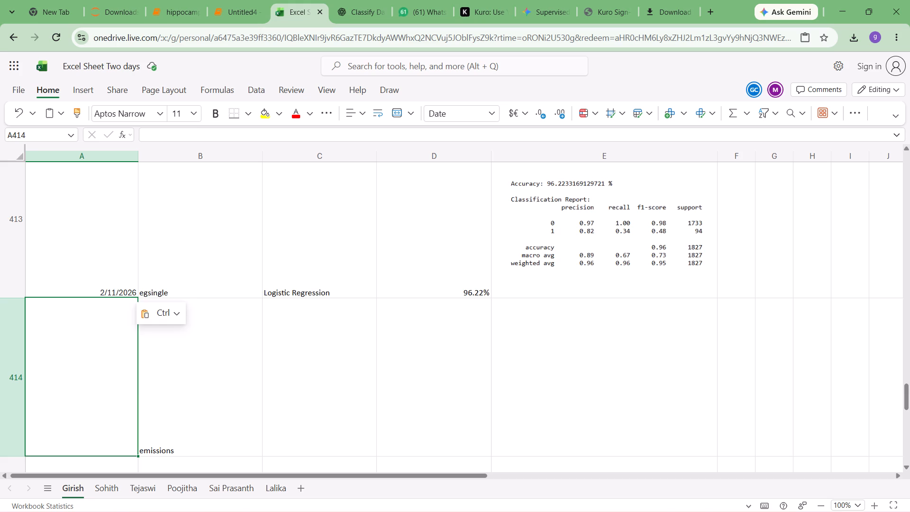
key("ctrl+v")
scroll(98, 375, "down", 3)
left_click(95, 357)
key("ctrl+v")
Paste the date 2/11/2026 into column A for rows 416 to 419, from engel to the row after encephalitis_df.
scroll(95, 357, "down", 1)
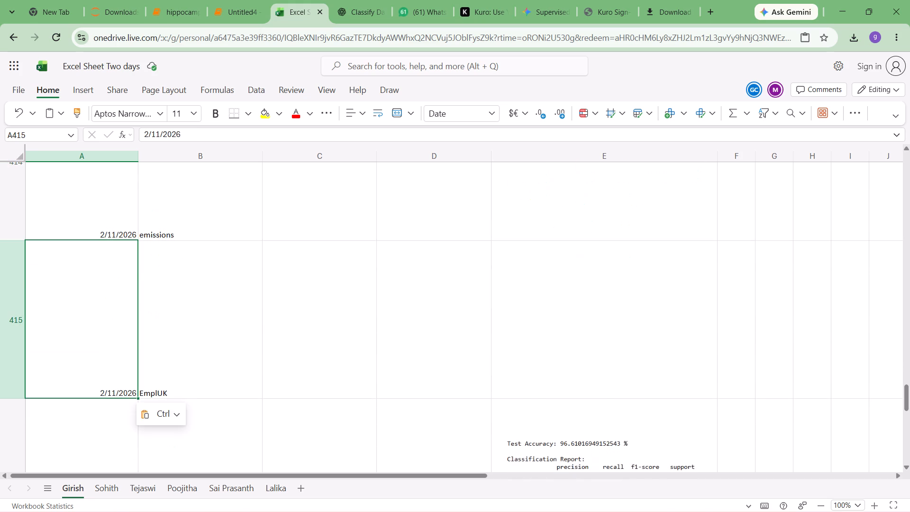
scroll(95, 357, "down", 1)
left_click(95, 346)
key("ctrl+v")
scroll(95, 346, "down", 3)
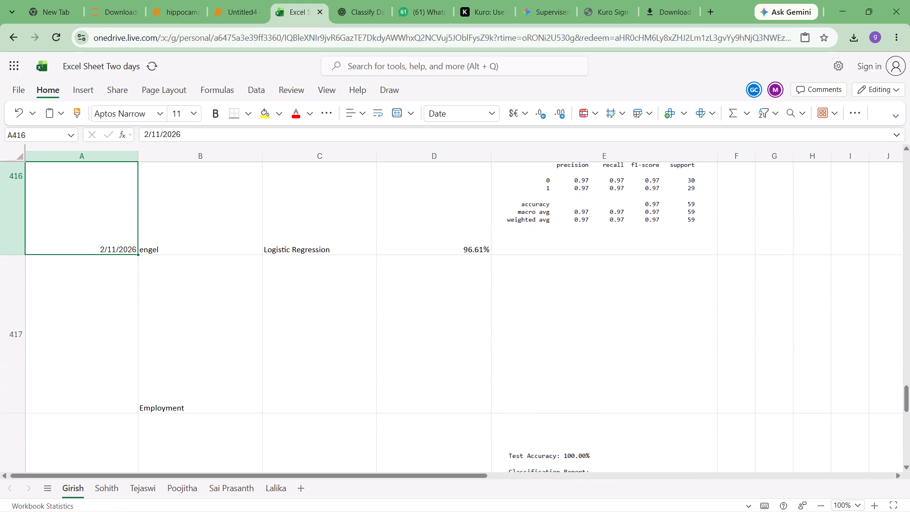
left_click(90, 325)
key("ctrl+v")
scroll(90, 325, "down", 3)
left_click(88, 311)
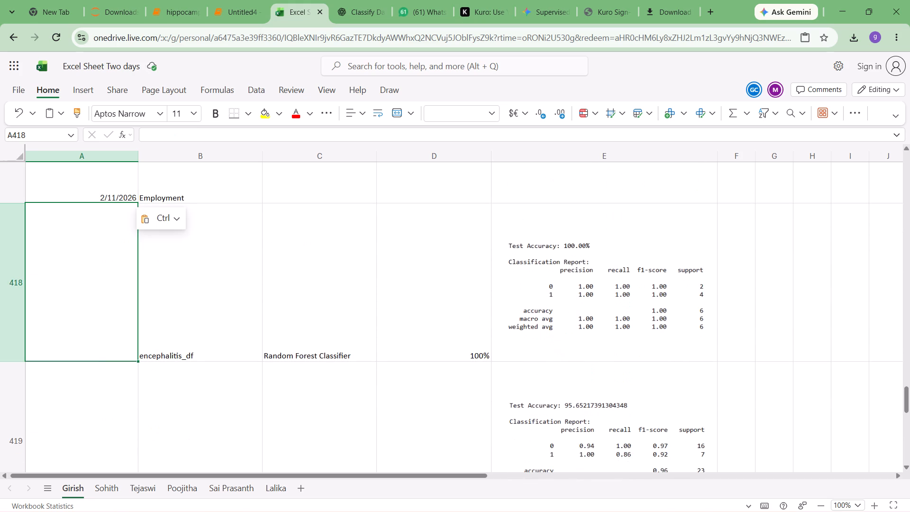
key("ctrl+v")
scroll(88, 311, "down", 2)
left_click(90, 329)
key("ctrl+v")
Paste the date 2/11/2026 into column A for rows 420 to 423, from epilepsy through ergoStool.
scroll(90, 329, "down", 3)
left_click(89, 348)
key("ctrl+v")
scroll(89, 348, "down", 1)
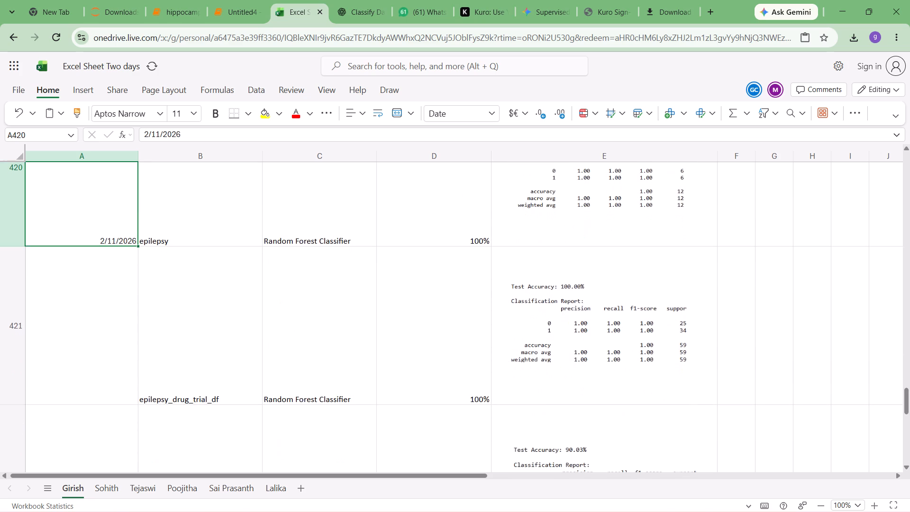
left_click(89, 346)
key("ctrl+v")
scroll(89, 346, "down", 2)
left_click(87, 329)
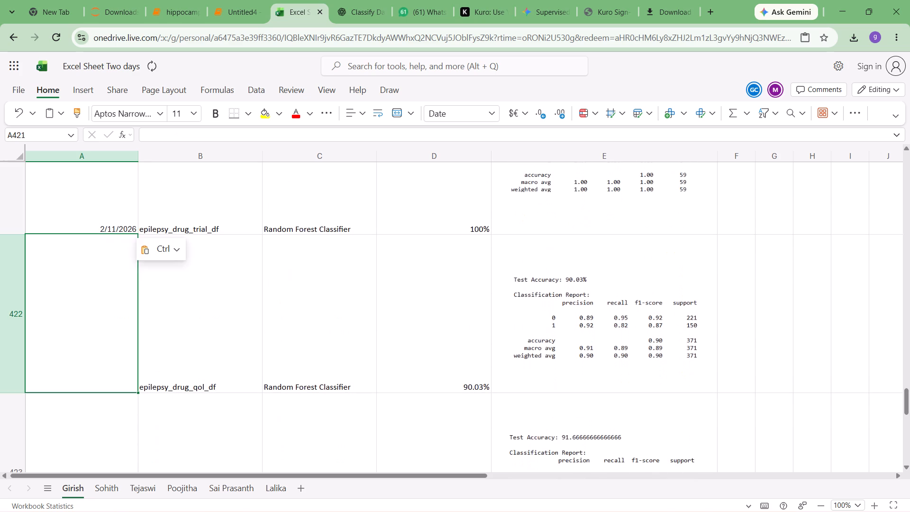
key("ctrl+v")
scroll(87, 329, "down", 2)
left_click(86, 331)
key("ctrl+v")
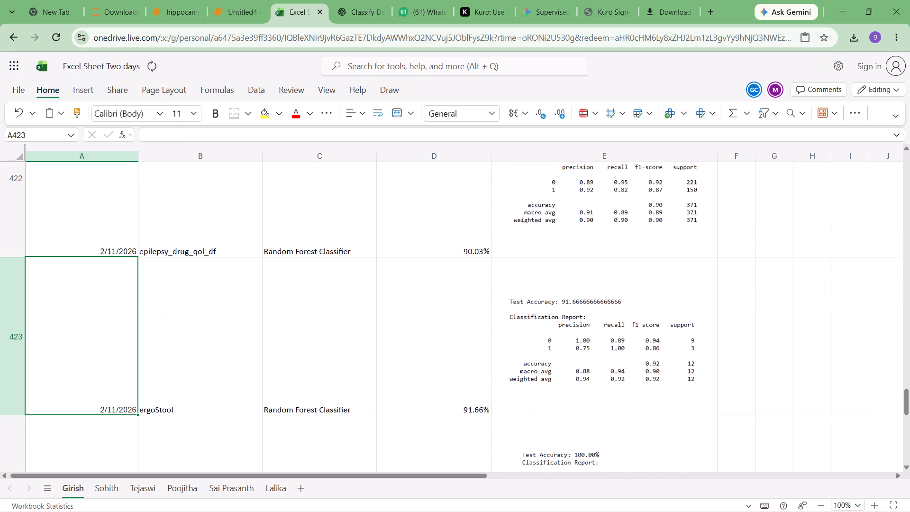
Paste the date 2/11/2026 into column A for rows 424 to 427, from epilepsy_RCT_tbl_df through exAM (2).
scroll(86, 331, "down", 2)
left_click(85, 346)
key("ctrl+v")
scroll(85, 346, "down", 3)
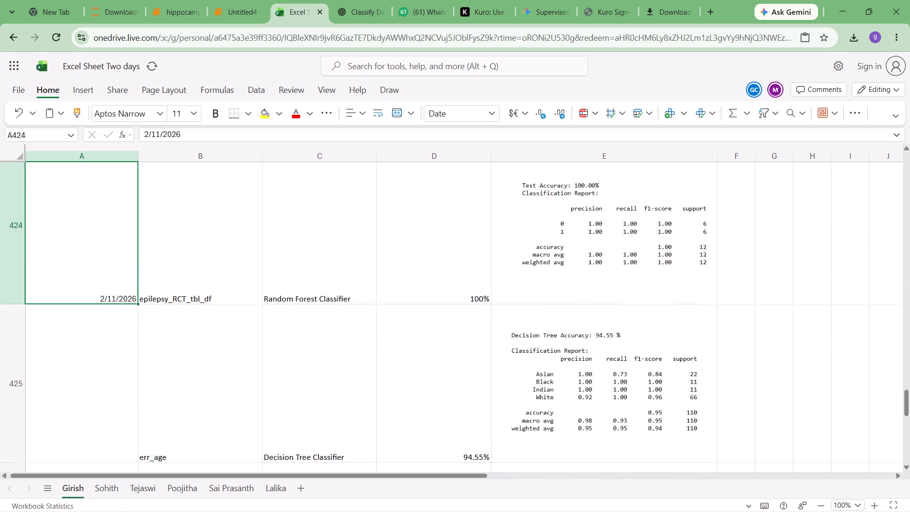
left_click(88, 327)
key("ctrl+v")
scroll(88, 327, "down", 2)
left_click(86, 287)
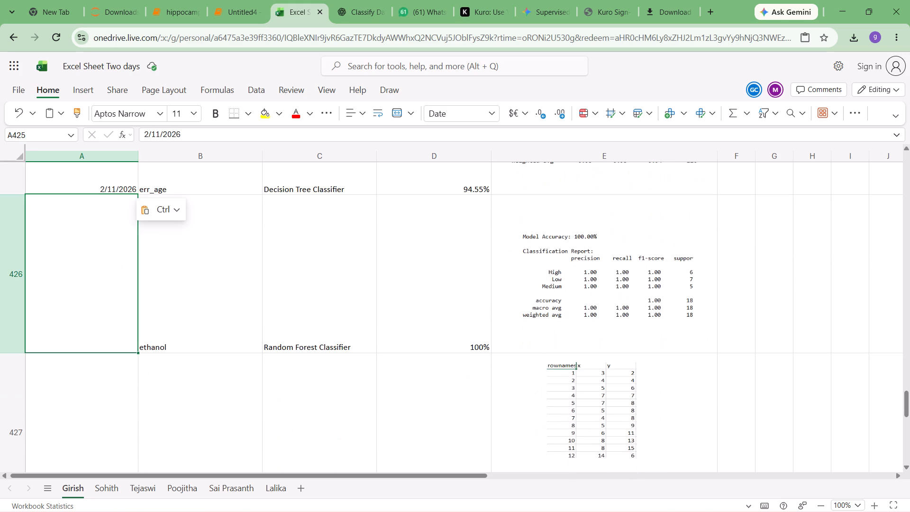
key("ctrl+v")
scroll(86, 287, "down", 2)
left_click(88, 279)
key("ctrl+v")
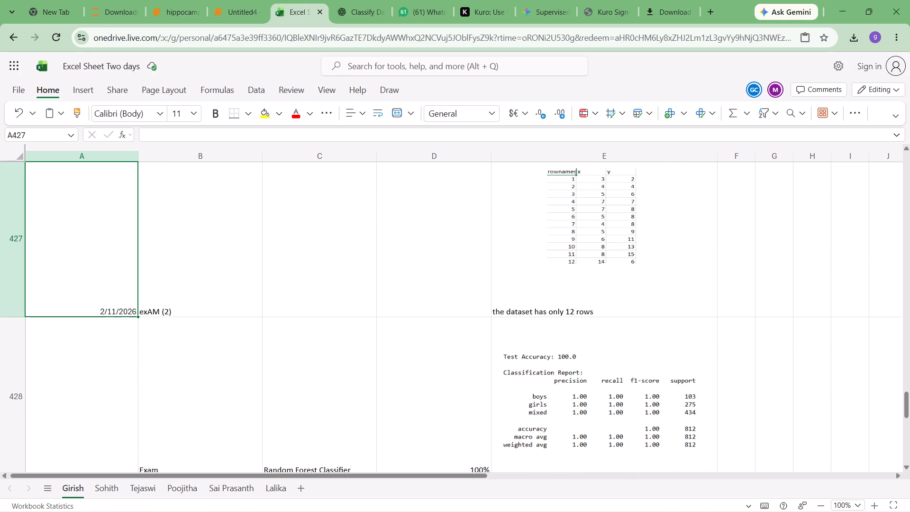
Paste the date 2/11/2026 into column A for rows 428 to 431, from Exam through ffood.
scroll(88, 279, "down", 2)
left_click(88, 278)
key("ctrl+v")
scroll(88, 278, "down", 1)
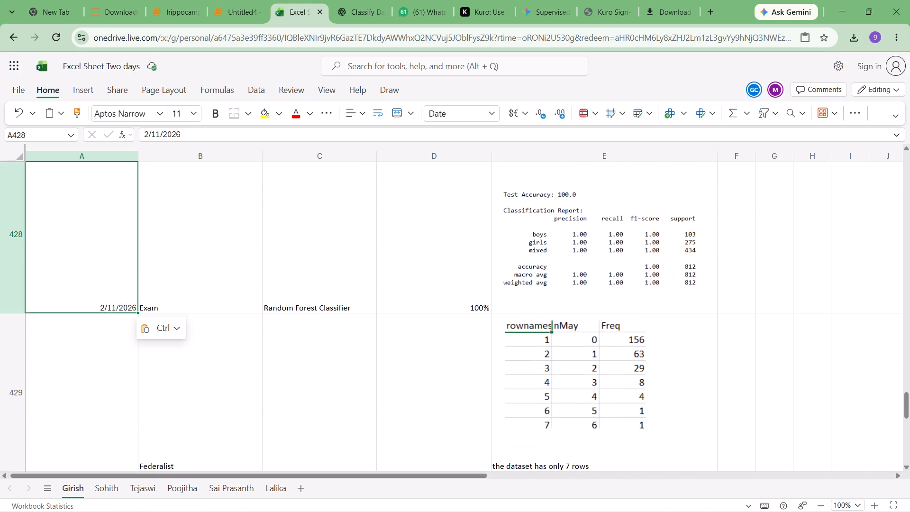
scroll(88, 278, "down", 1)
left_click(89, 280)
key("ctrl+v")
scroll(89, 280, "down", 2)
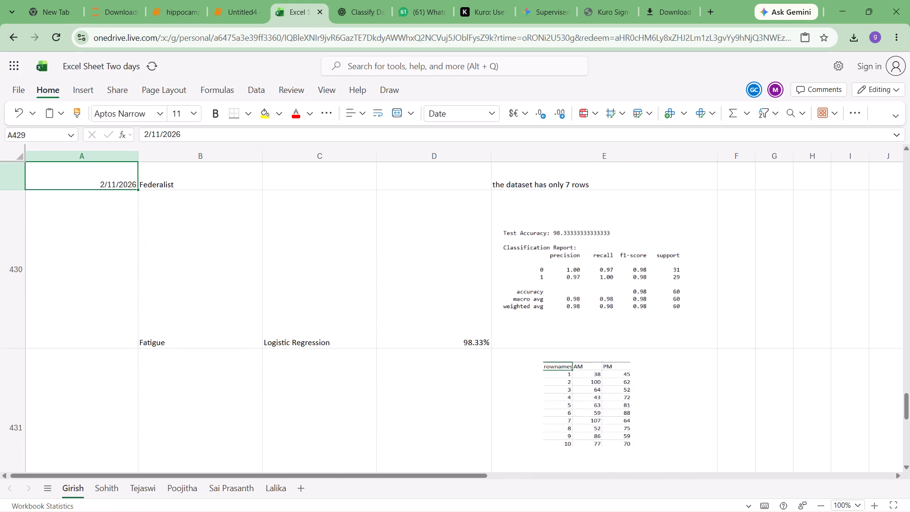
left_click(91, 297)
key("ctrl+v")
scroll(91, 297, "down", 2)
left_click(94, 280)
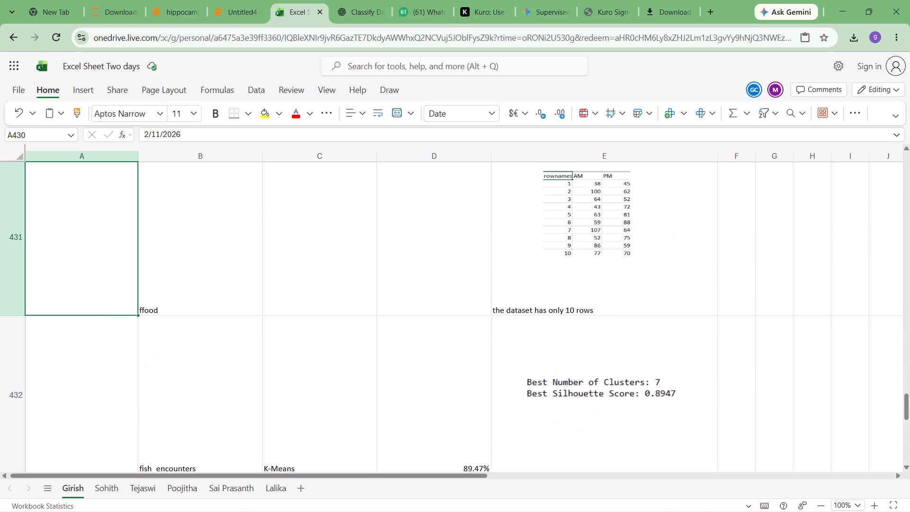
key("ctrl+v")
Paste the date 2/11/2026 into column A for rows 432 to 435, from fish_encounters through Fungicide.
scroll(94, 280, "down", 1)
left_click(94, 302)
key("ctrl+v")
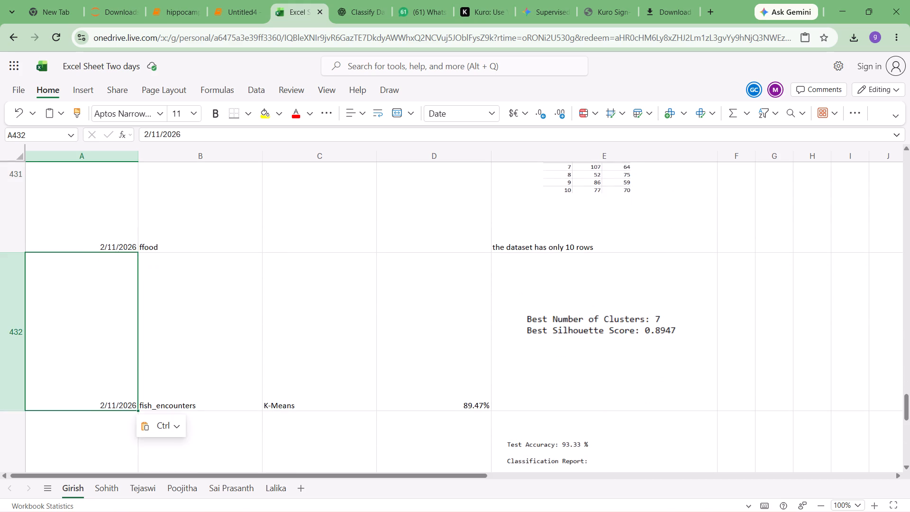
scroll(94, 302, "down", 2)
left_click(93, 322)
key("ctrl+v")
scroll(93, 322, "down", 2)
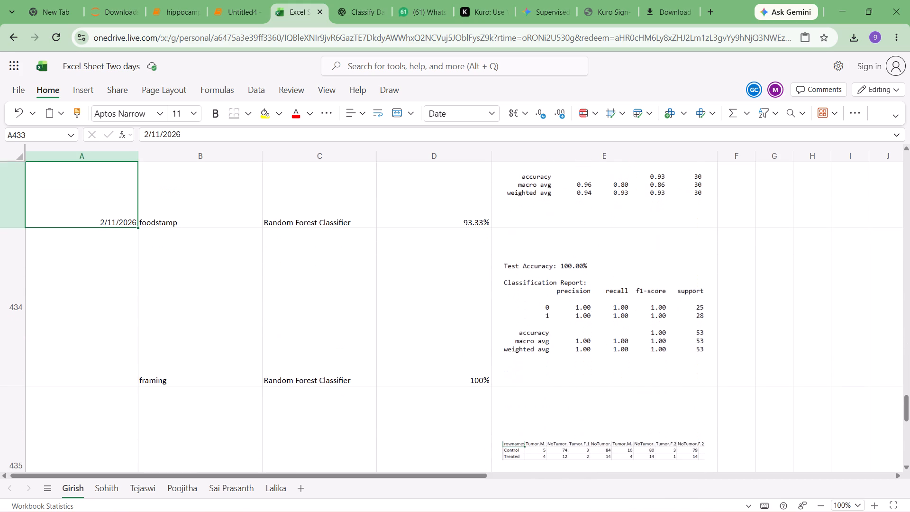
left_click(93, 306)
key("ctrl+v")
scroll(93, 306, "down", 2)
left_click(96, 331)
key("ctrl+v")
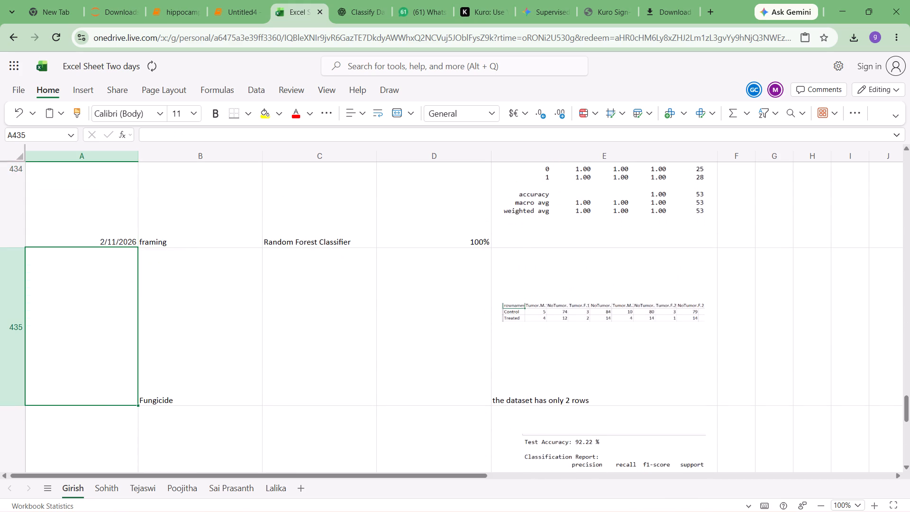
Paste the date 2/11/2026 into cells A436 and A437 for the Galton and Garcia rows.
scroll(96, 331, "down", 2)
left_click(91, 352, "ctrl")
key("ctrl+v")
scroll(91, 352, "down", 1)
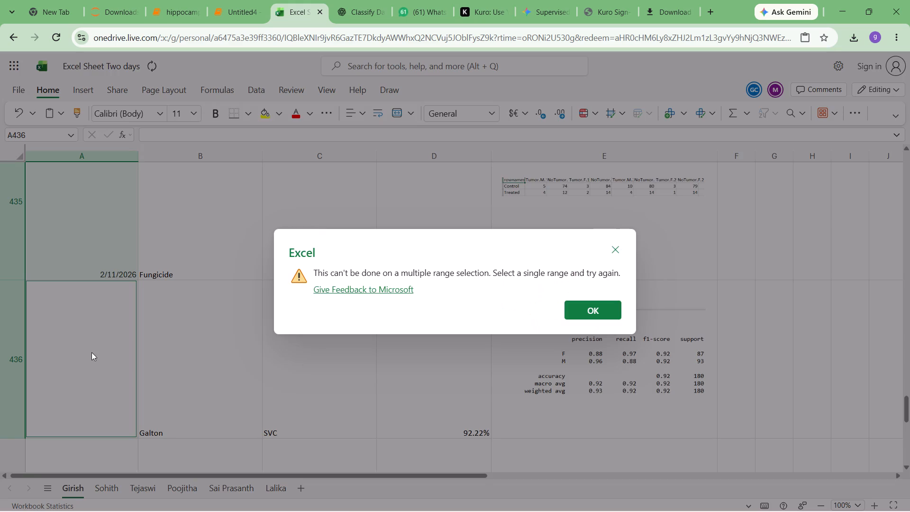
scroll(91, 352, "down", 1)
left_click(618, 250)
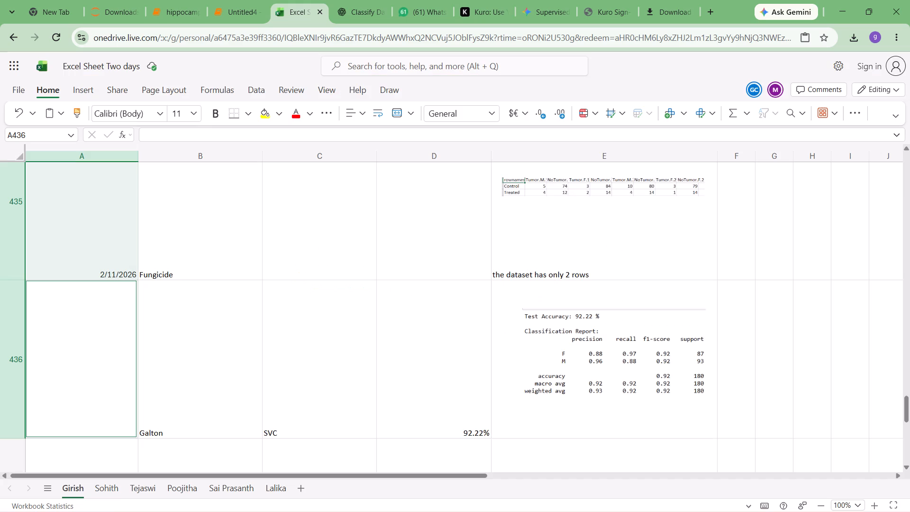
left_click(133, 359)
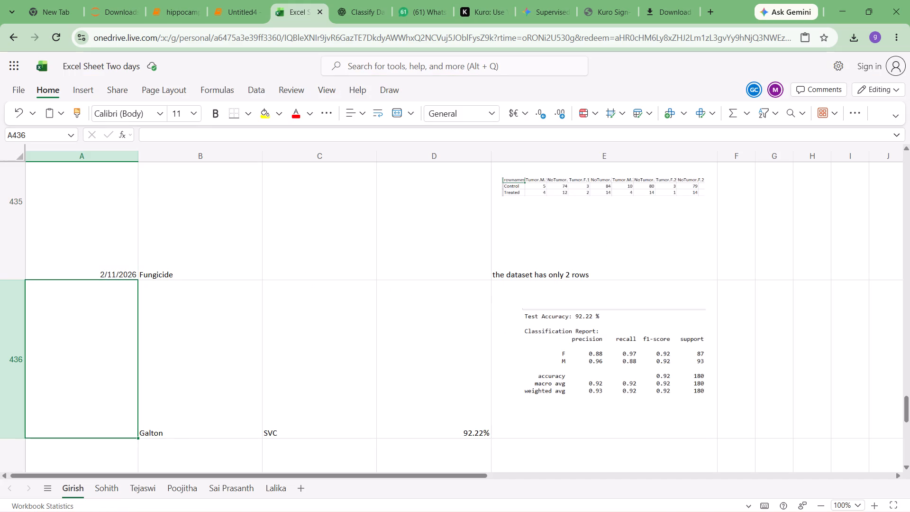
key("ctrl+v")
scroll(133, 359, "down", 3)
left_click(88, 330)
key("ctrl+v")
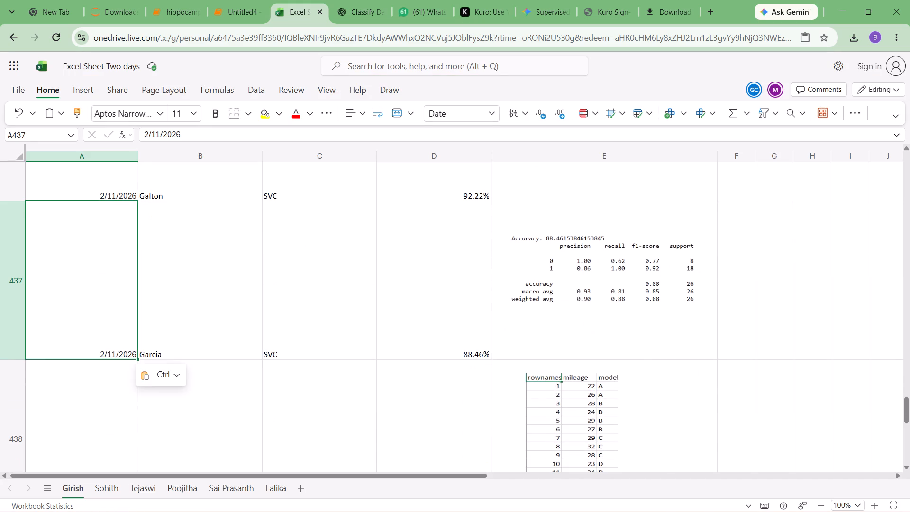
Paste the date 2/11/2026 into column A for rows 438 to 441, from gasmileage through Gasoline.
scroll(88, 330, "down", 2)
left_click(88, 330)
key("ctrl+v")
scroll(88, 330, "down", 1)
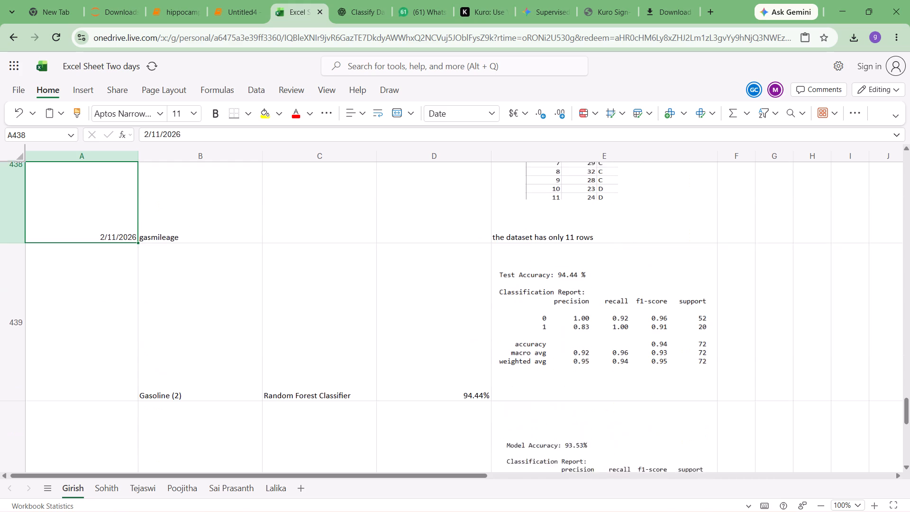
left_click(98, 346)
key("ctrl+v")
scroll(98, 346, "down", 1)
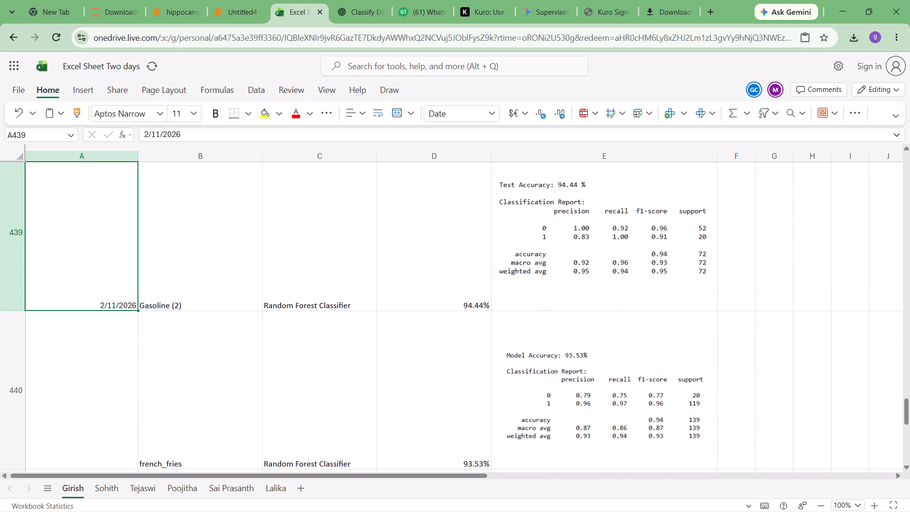
left_click(96, 364)
key("ctrl+v")
scroll(96, 364, "down", 2)
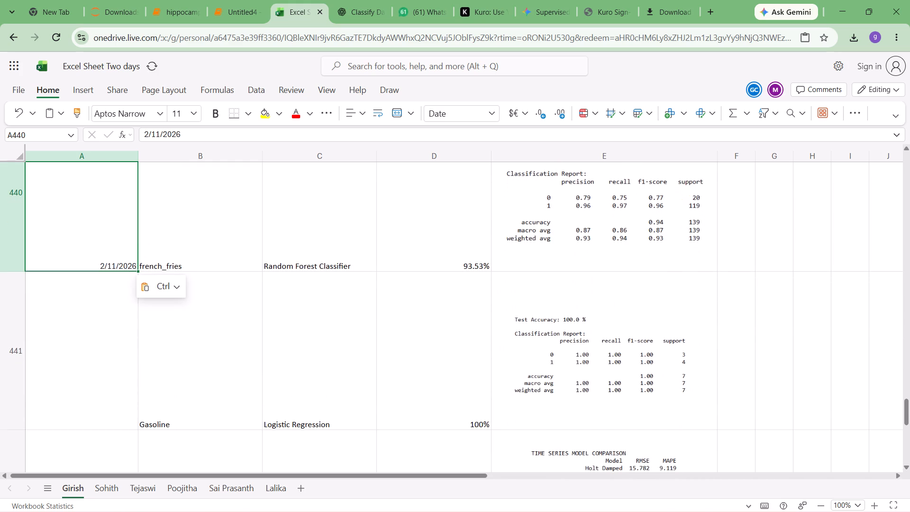
left_click(91, 376)
key("ctrl+v")
Paste the date 2/11/2026 into column A for rows 442 to 445, from gasprice through Geissler.
scroll(91, 376, "down", 3)
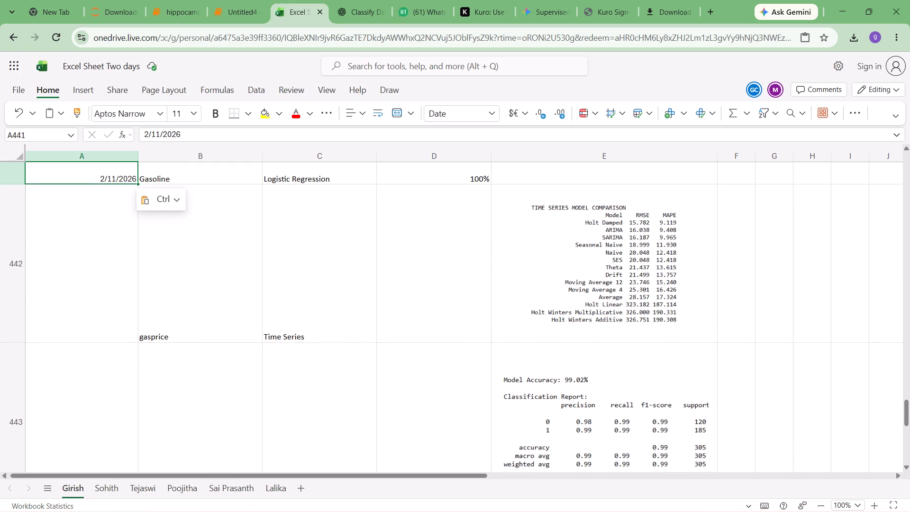
left_click(99, 303)
key("ctrl+v")
scroll(99, 303, "down", 2)
left_click(102, 261)
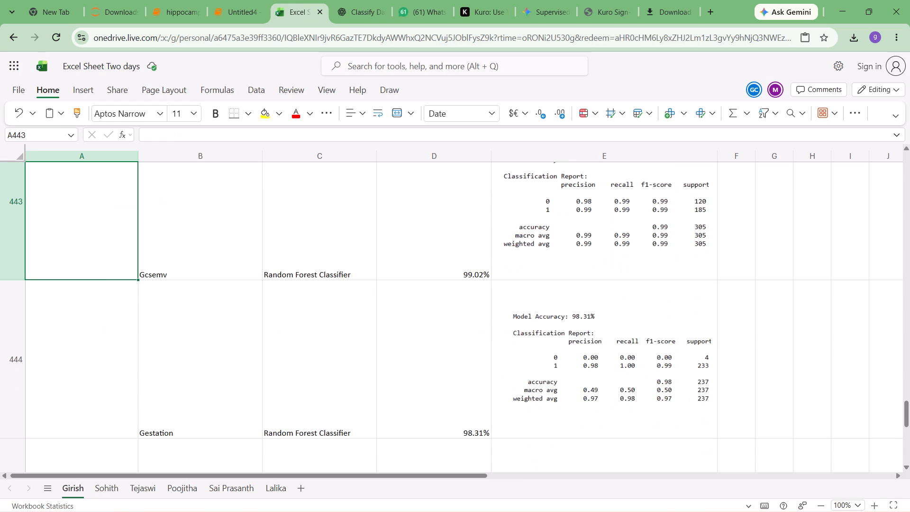
key("ctrl+v")
scroll(102, 261, "down", 1)
left_click(102, 261)
key("ctrl+v")
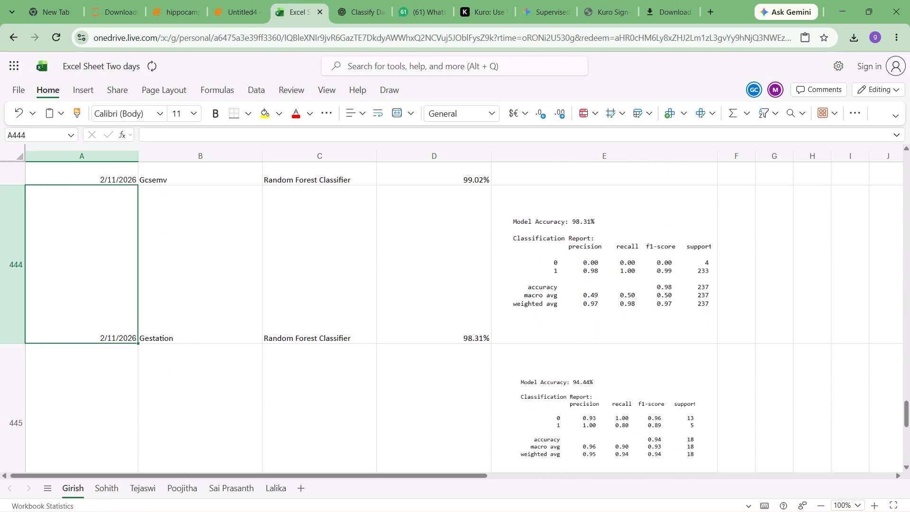
left_click(102, 362)
key("ctrl+v")
Paste the date 2/11/2026 into column A for rows 446 to 449, from Gilby through Glucose2.
scroll(102, 362, "down", 2)
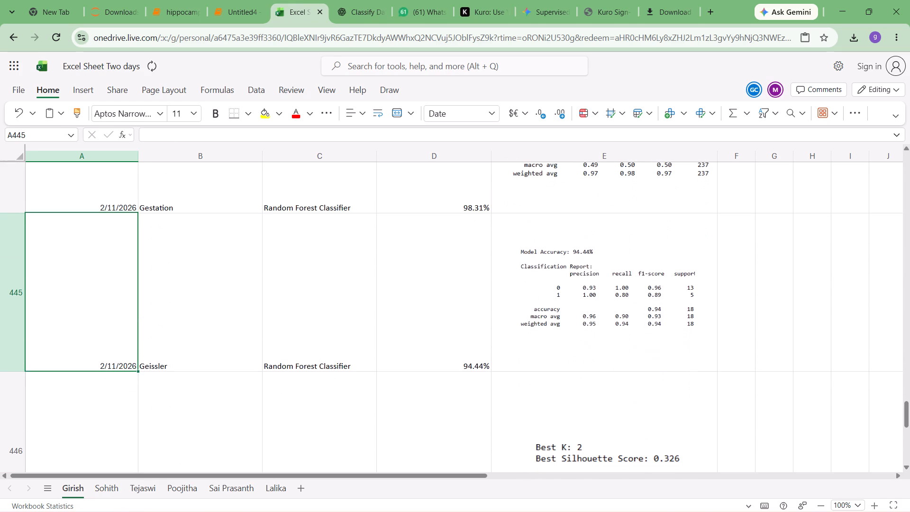
left_click(103, 415)
key("ctrl+v")
scroll(103, 415, "down", 2)
left_click(99, 430)
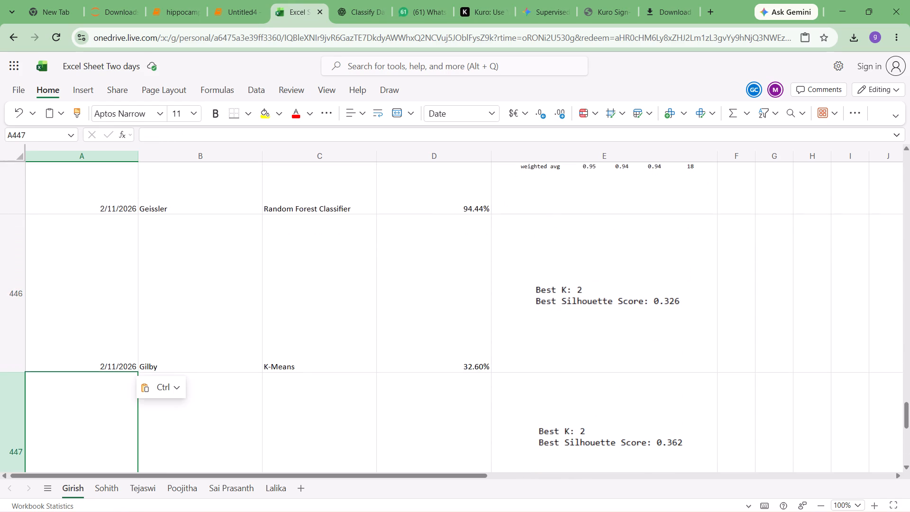
key("ctrl+v")
scroll(99, 430, "down", 3)
left_click(119, 351)
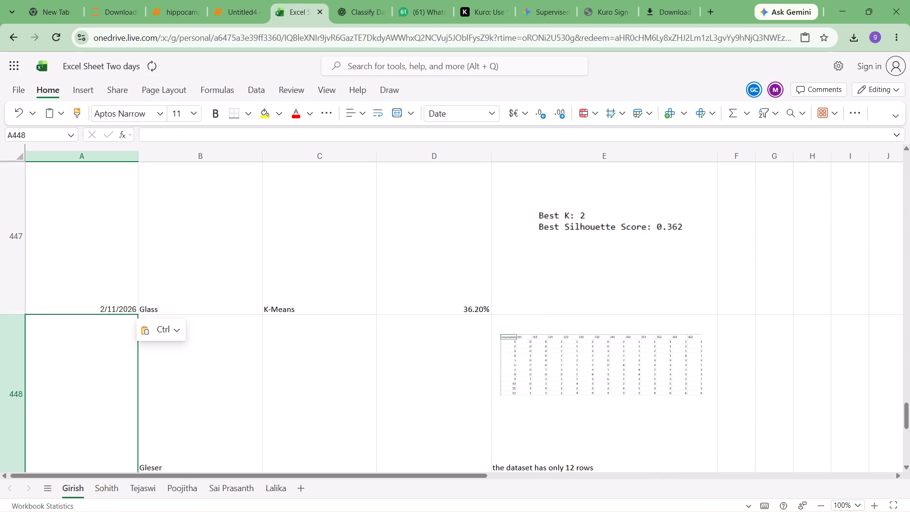
key("ctrl+v")
scroll(119, 351, "down", 2)
left_click(105, 358)
key("ctrl+v")
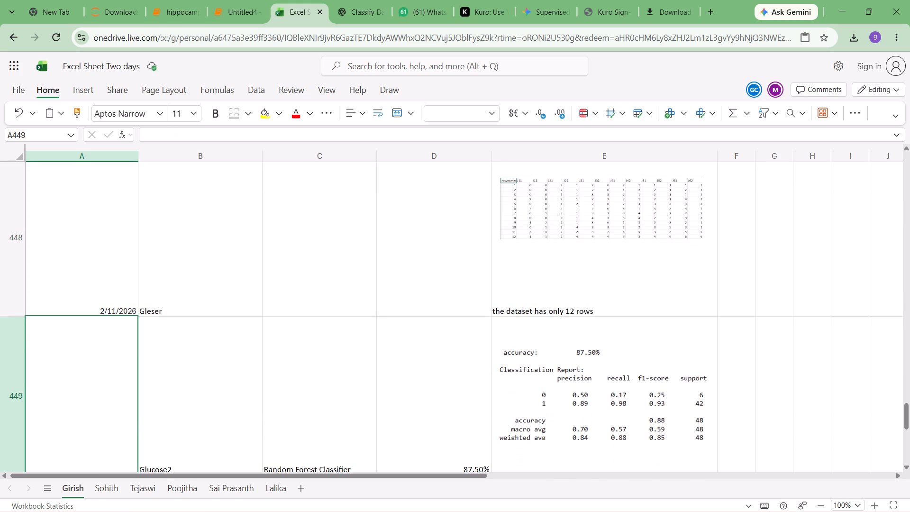
scroll(105, 358, "down", 3)
left_click(105, 329)
key("ctrl+v")
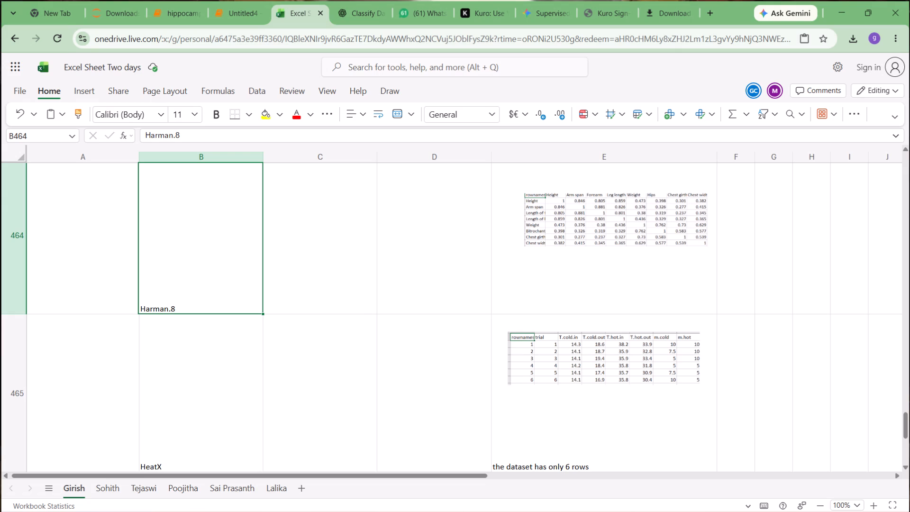
scroll(83, 222, "up", 13)
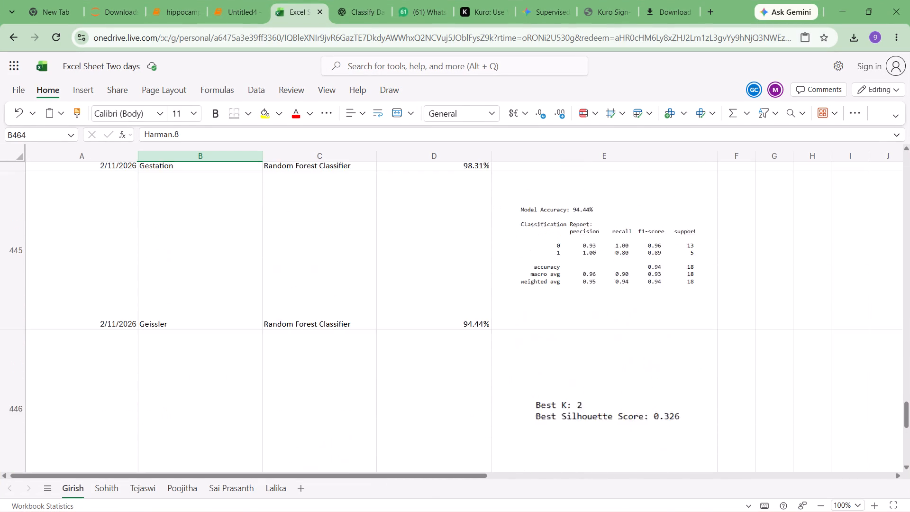
scroll(83, 222, "down", 2)
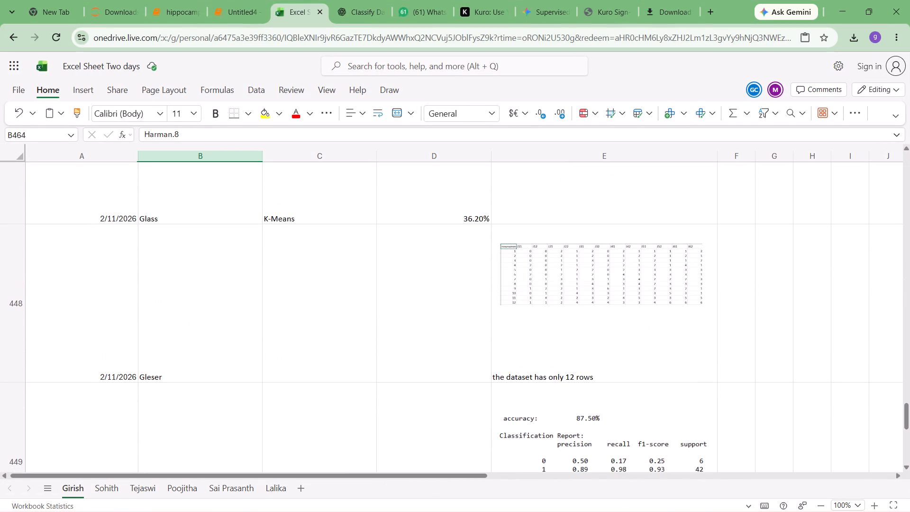
left_click_drag(101, 182, 98, 278)
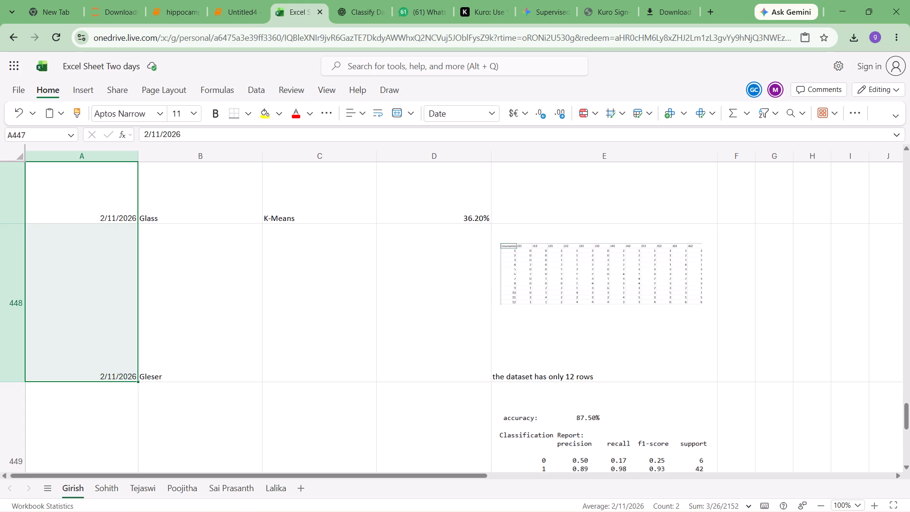
left_click_drag(137, 383, 138, 411)
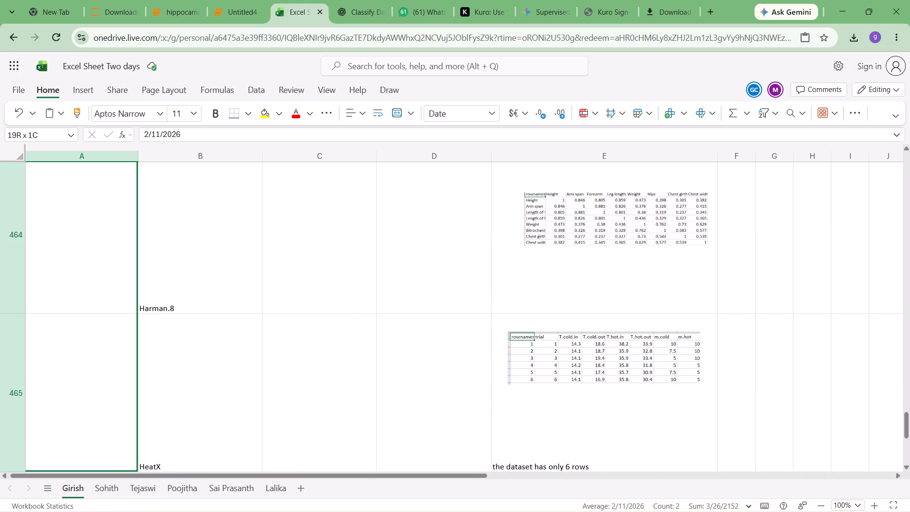
left_click_drag(138, 411, 112, 279)
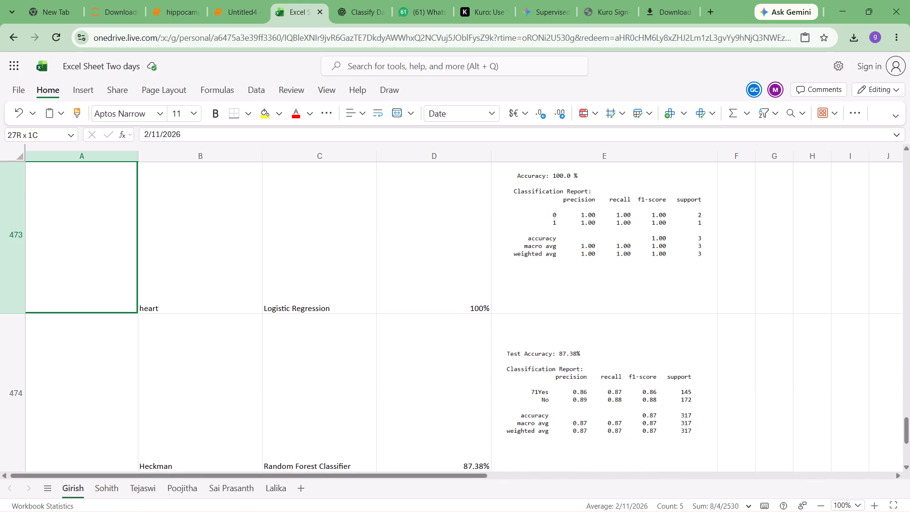
left_click_drag(112, 279, 131, 335)
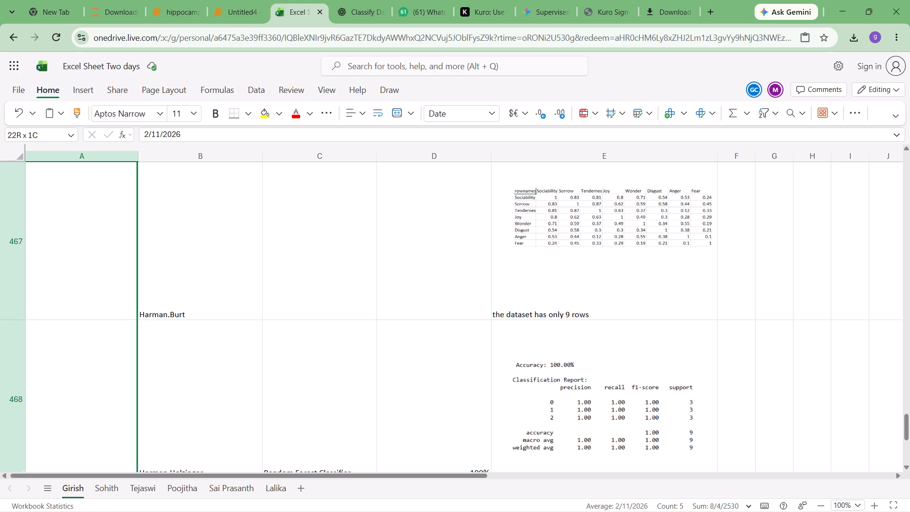
left_click_drag(131, 335, 135, 292)
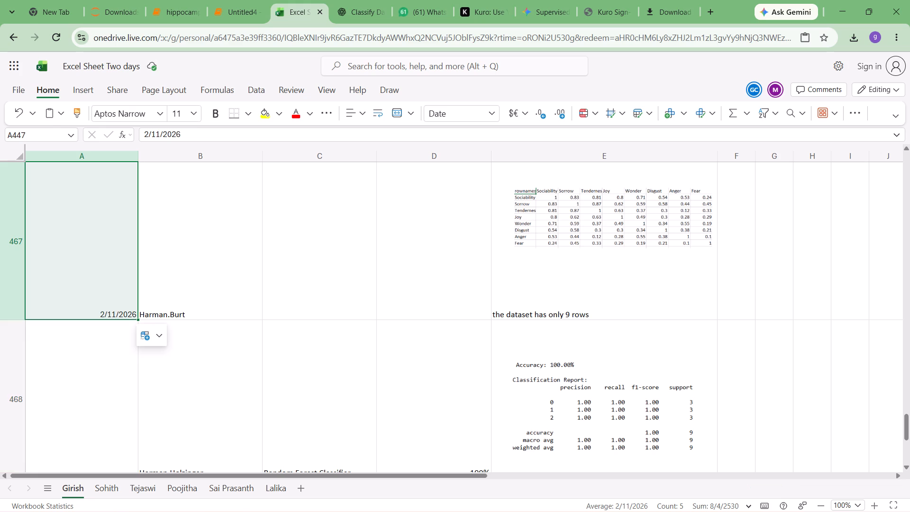
left_click(87, 421)
scroll(87, 421, "up", 1)
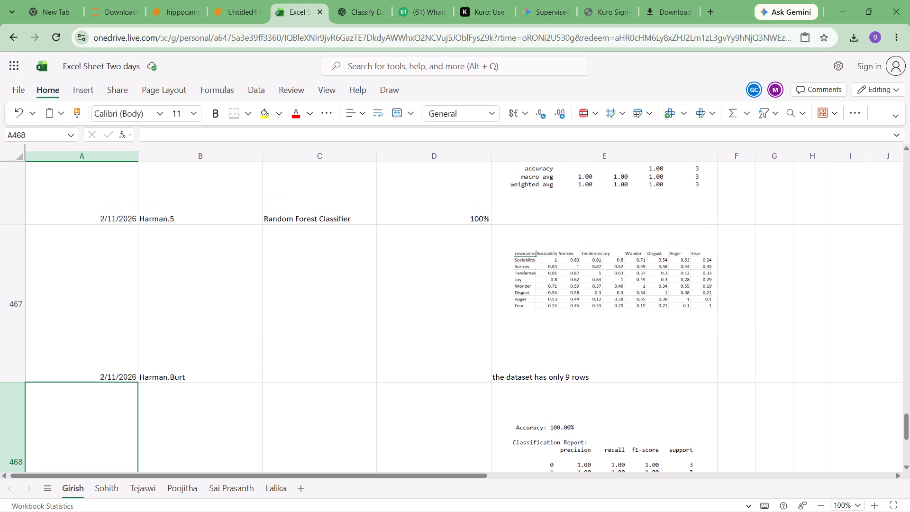
scroll(87, 421, "up", 1)
scroll(87, 421, "down", 5)
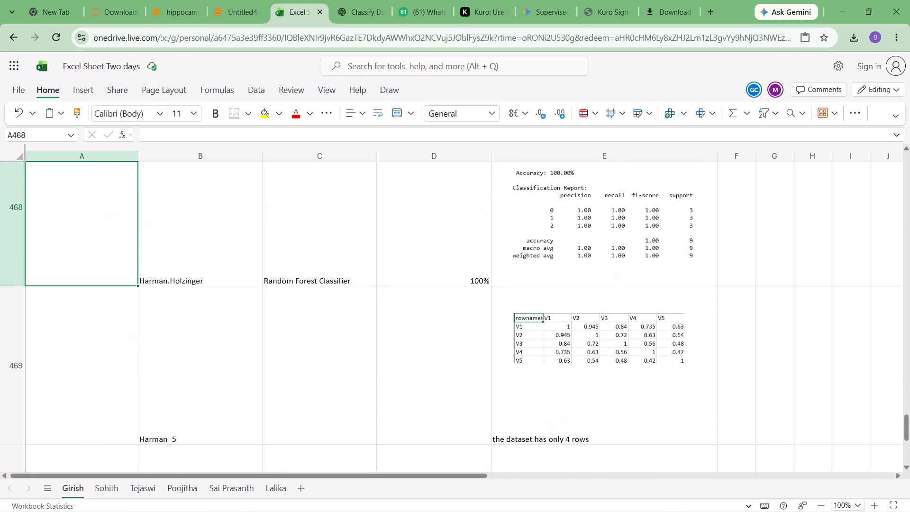
scroll(87, 421, "down", 15)
scroll(87, 421, "up", 3)
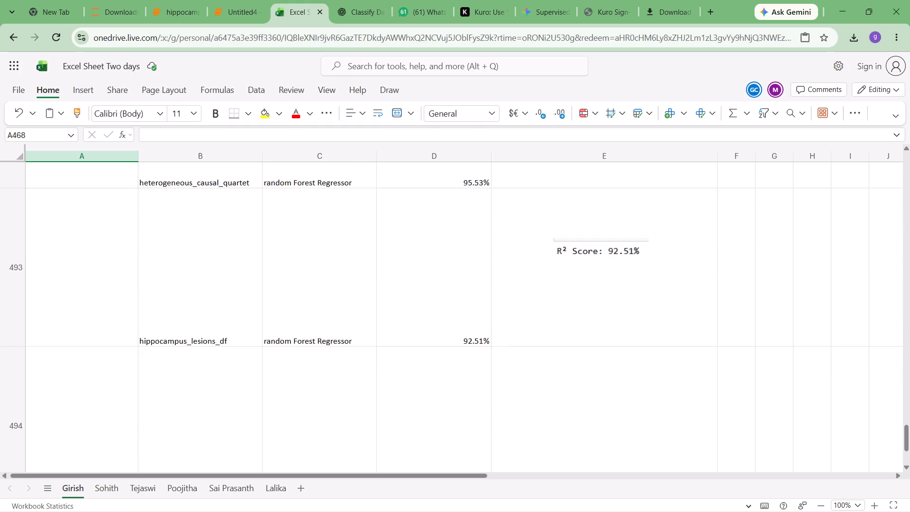
scroll(87, 421, "down", 1)
scroll(87, 421, "up", 6)
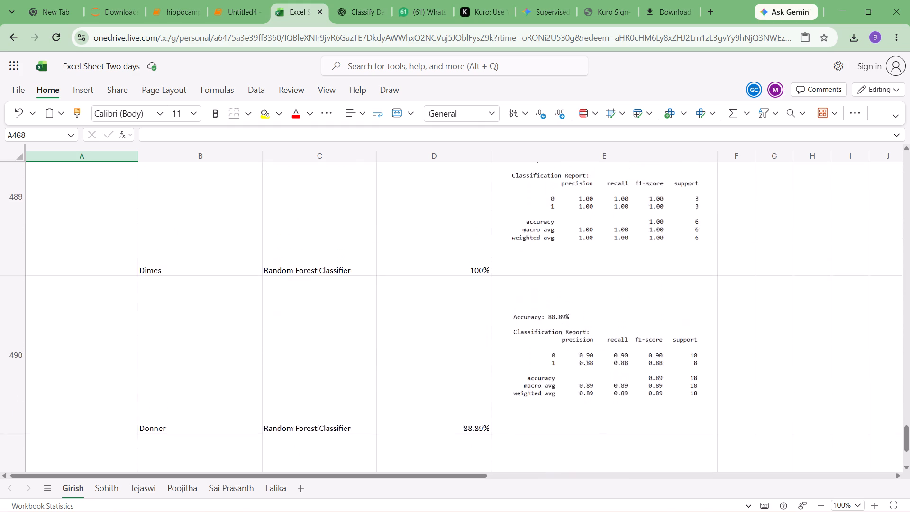
scroll(87, 421, "up", 12)
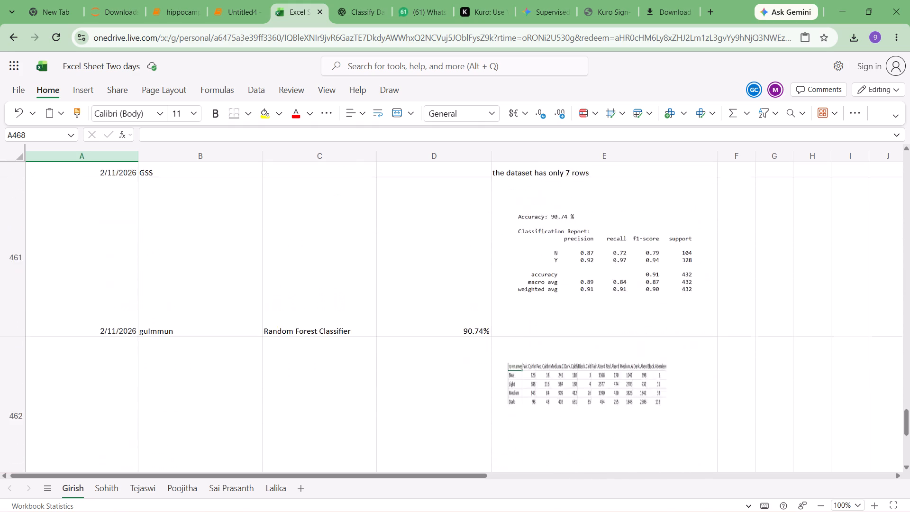
scroll(87, 421, "up", 5)
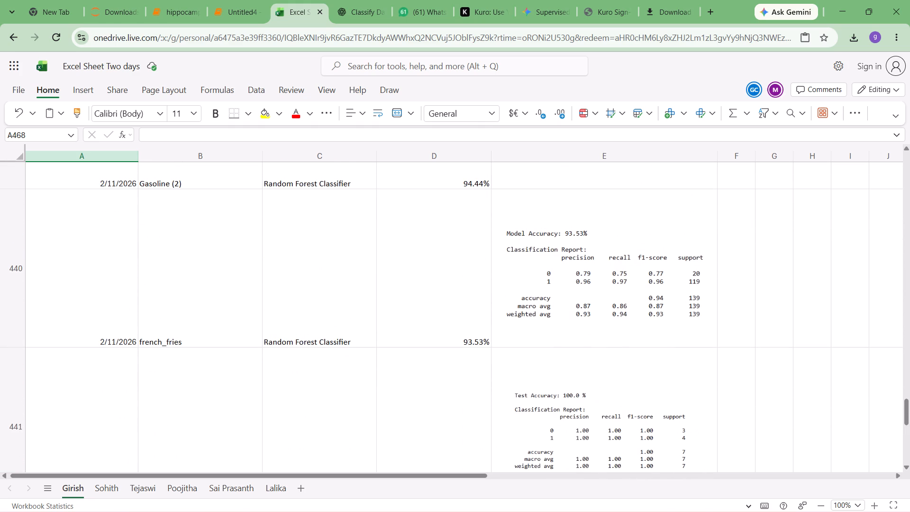
scroll(87, 421, "up", 6)
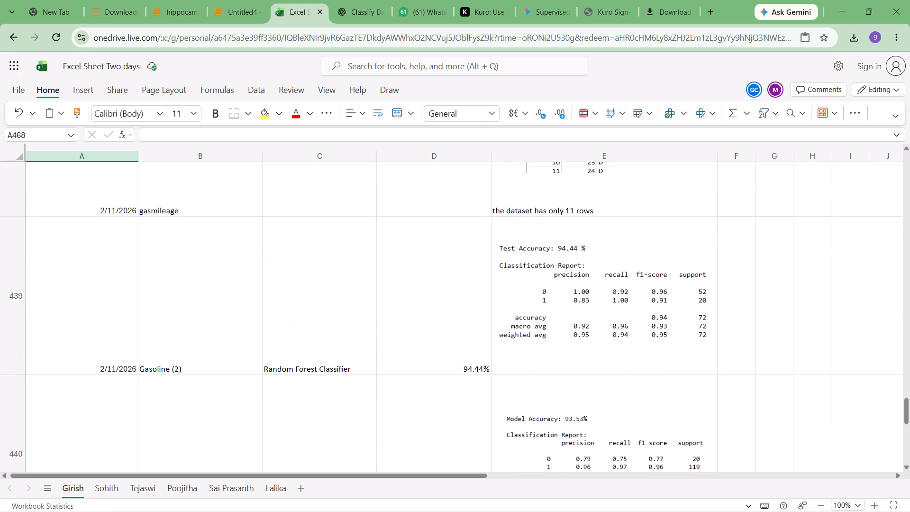
scroll(87, 421, "up", 9)
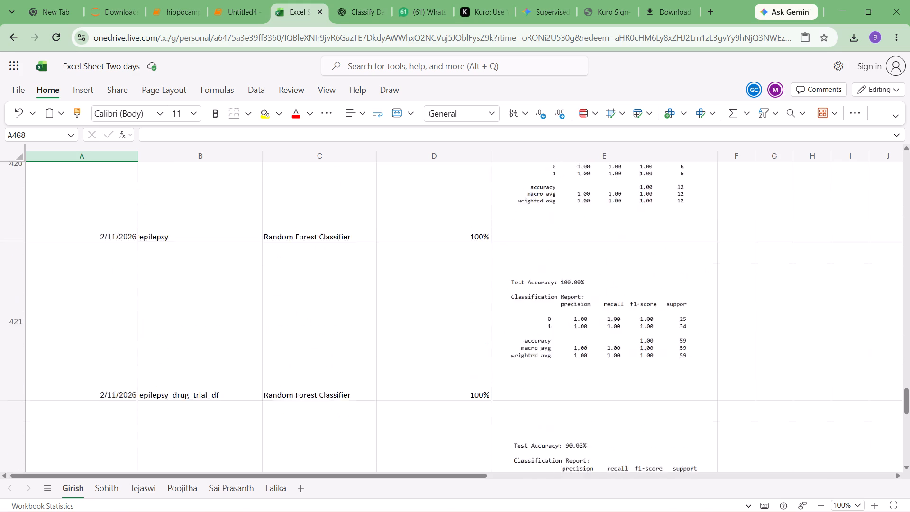
scroll(87, 421, "up", 5)
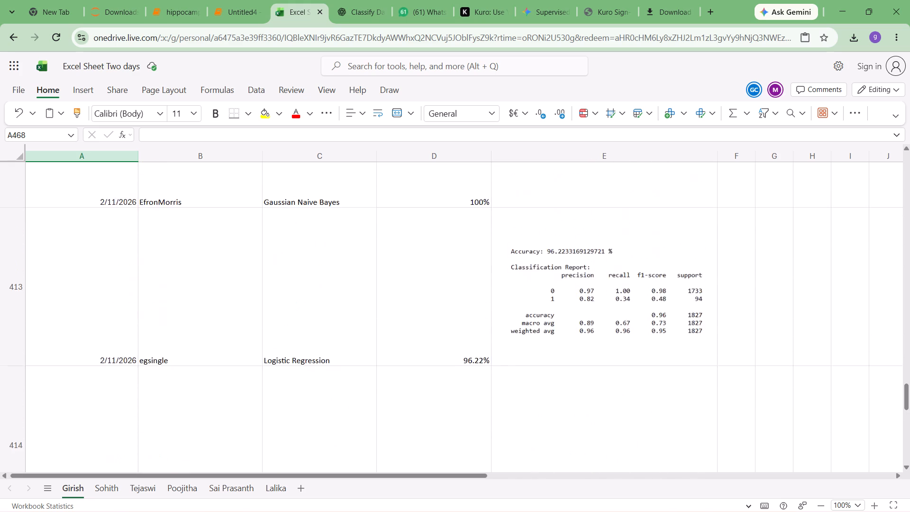
scroll(87, 421, "up", 8)
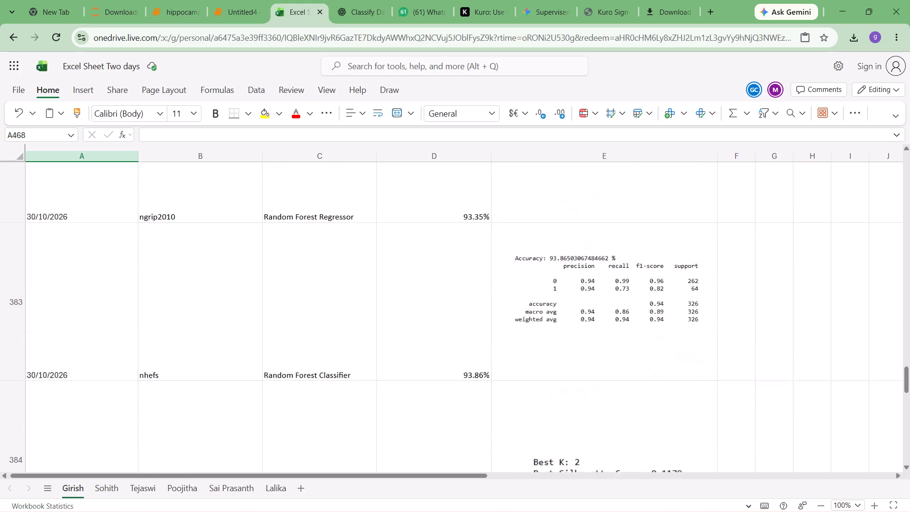
scroll(87, 421, "down", 7)
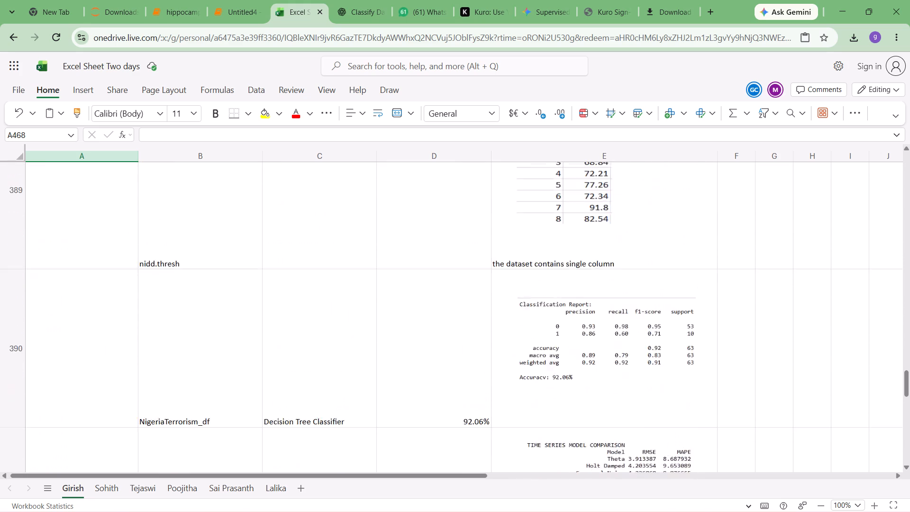
Fill the date 30/10/2026 down column A from cells A379:A380 through row 401, the nuclides row.
scroll(87, 421, "up", 3)
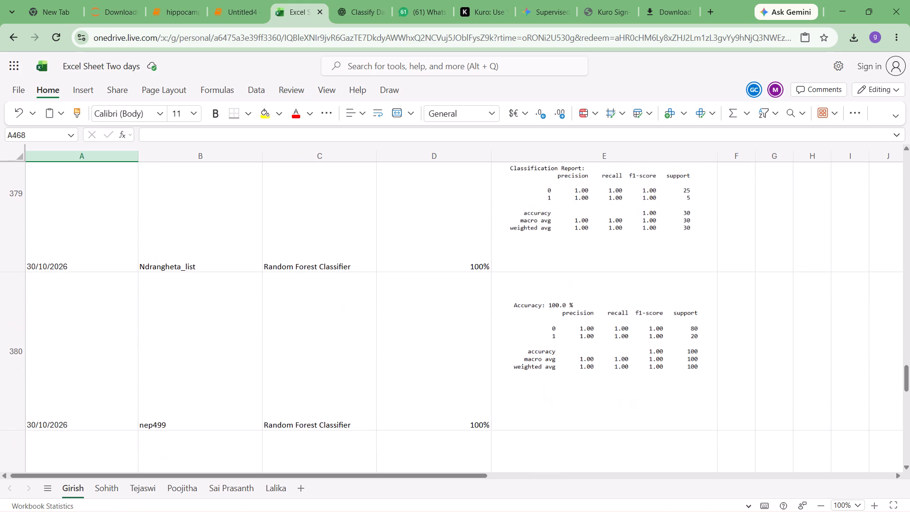
left_click_drag(107, 247, 127, 365)
left_click_drag(137, 429, 130, 454)
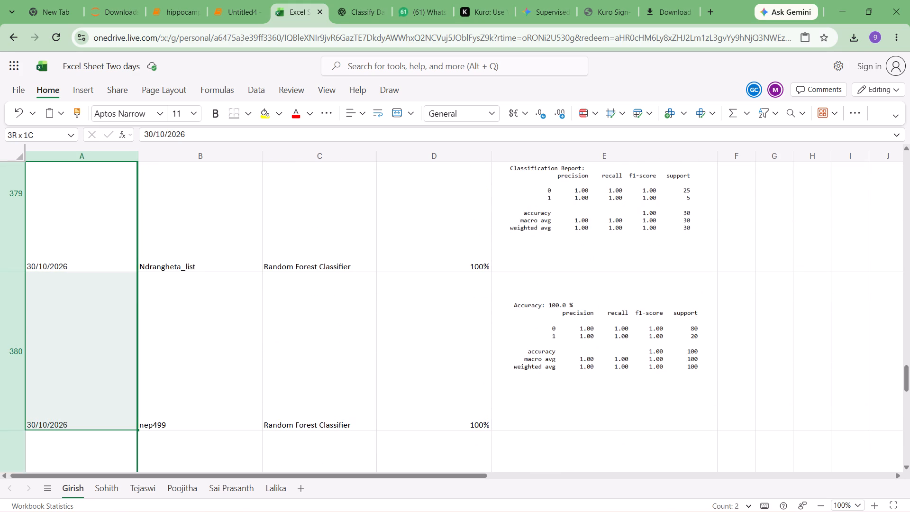
left_click_drag(130, 454, 124, 375)
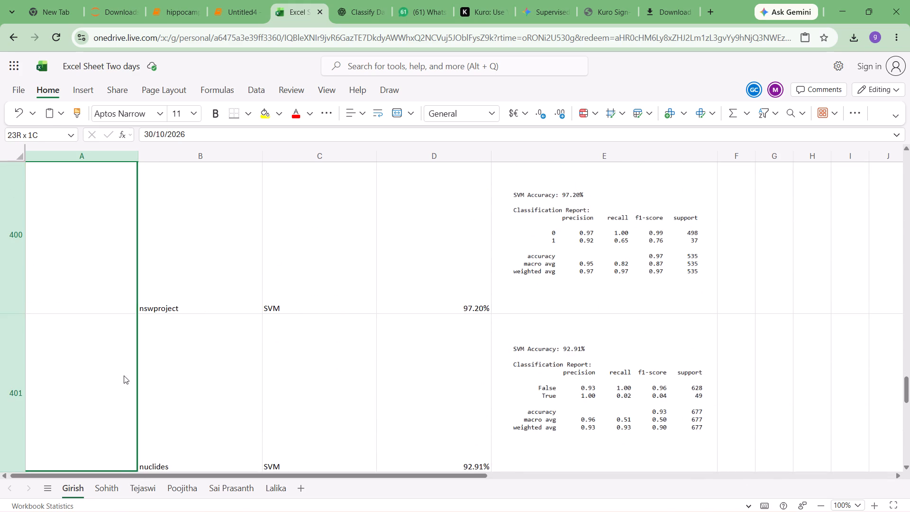
left_click(191, 382)
Copy the date 30/10/2026 from the nuclides row into cell A402 for the NVCAdata_tbl_df row.
scroll(191, 382, "down", 5)
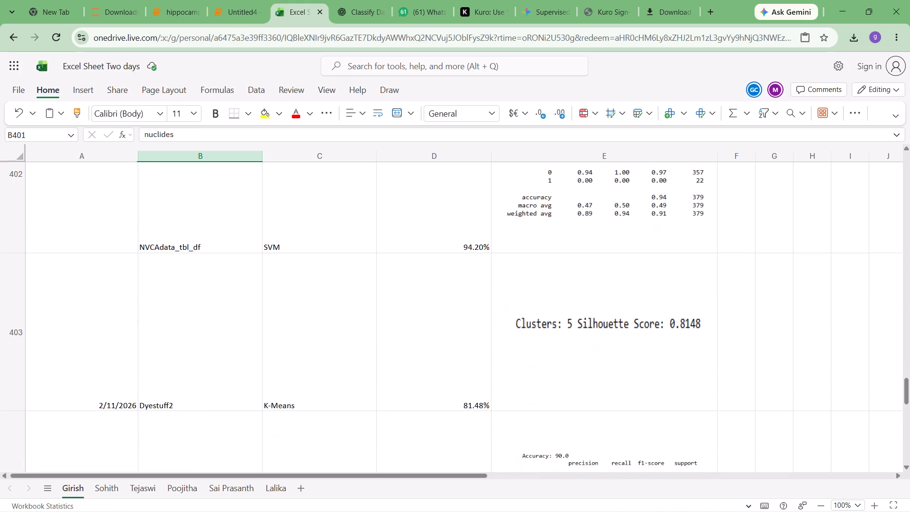
scroll(148, 358, "up", 1)
left_click(103, 318)
scroll(99, 262, "up", 1)
left_click(95, 256)
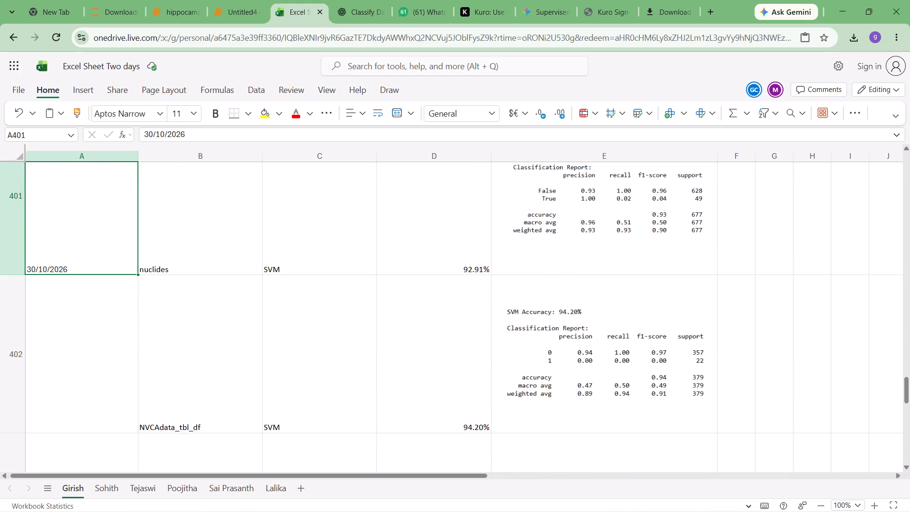
triple_click(204, 135)
key("ctrl+c")
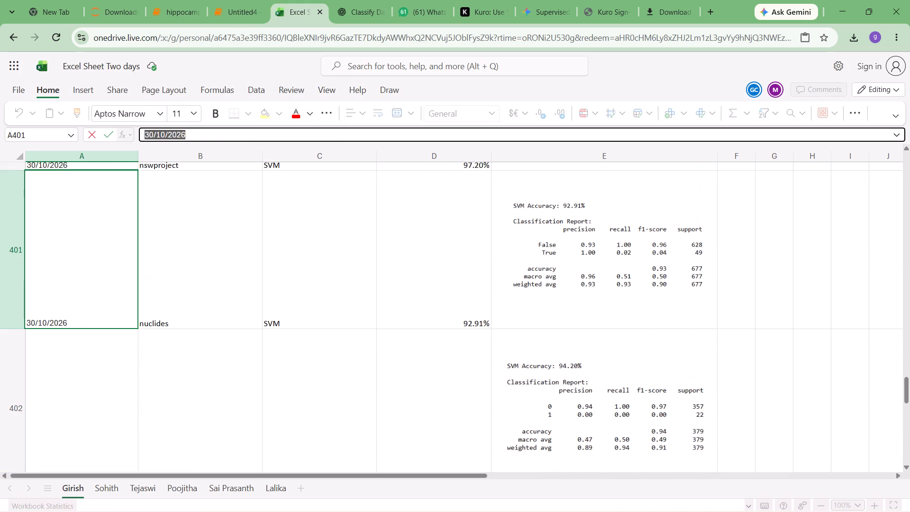
left_click(47, 408)
key("ctrl+v")
scroll(47, 408, "down", 3)
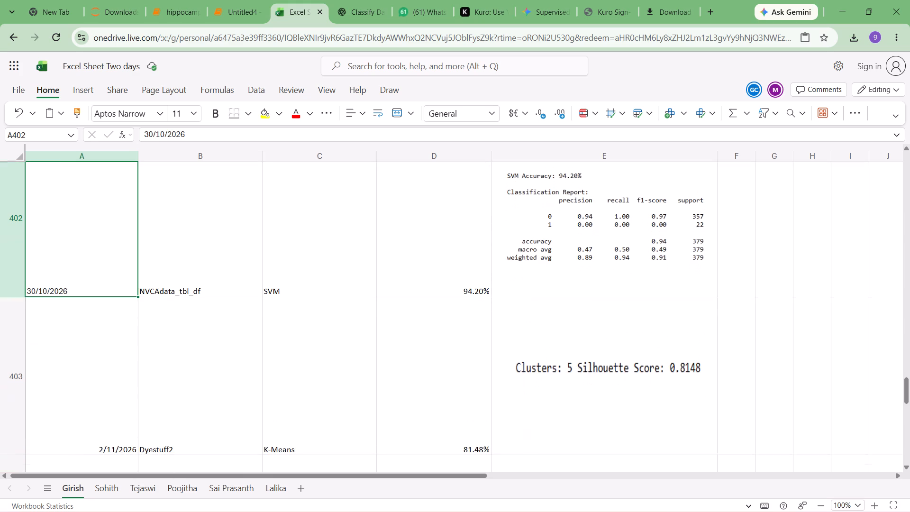
Review column A from the 30/10/2026 rows through the 2/11/2026 rows down to foodstamp for missing dates.
left_click(84, 392)
scroll(84, 392, "up", 15)
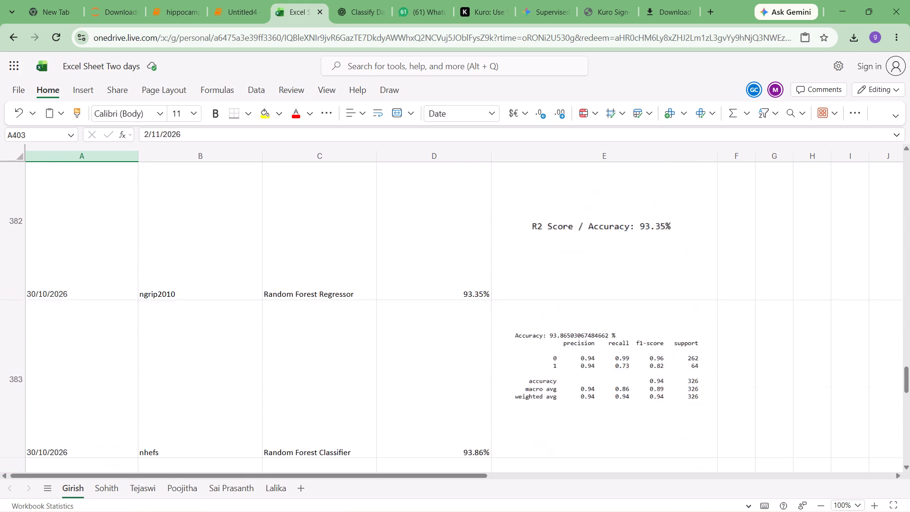
scroll(84, 392, "up", 7)
scroll(84, 392, "down", 8)
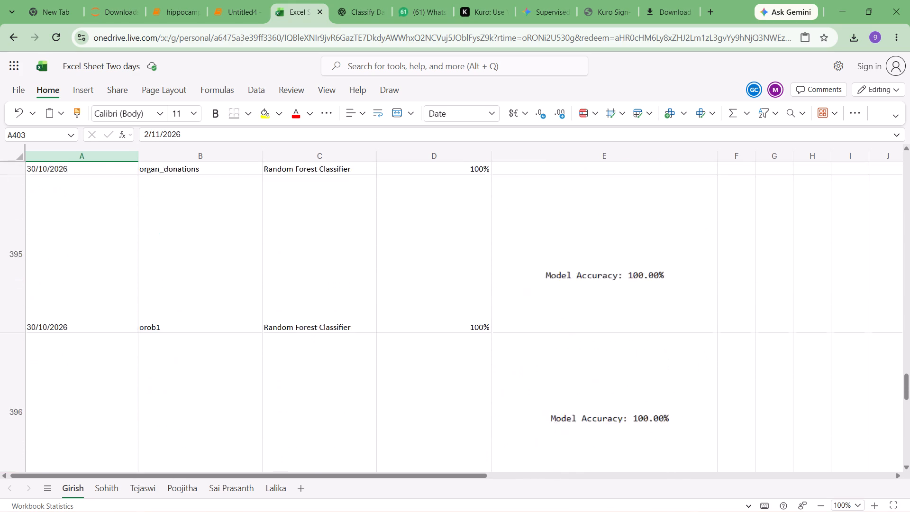
scroll(84, 392, "down", 6)
scroll(141, 361, "down", 1)
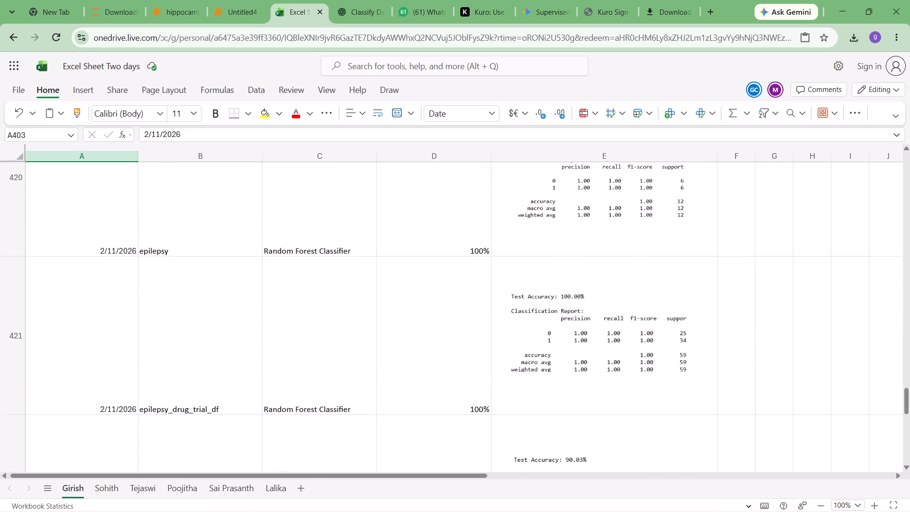
scroll(141, 361, "down", 10)
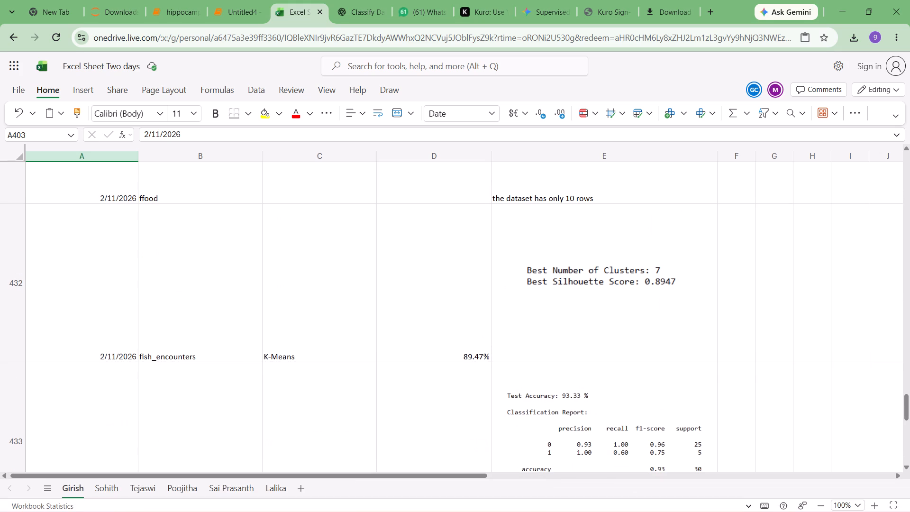
scroll(120, 294, "down", 2)
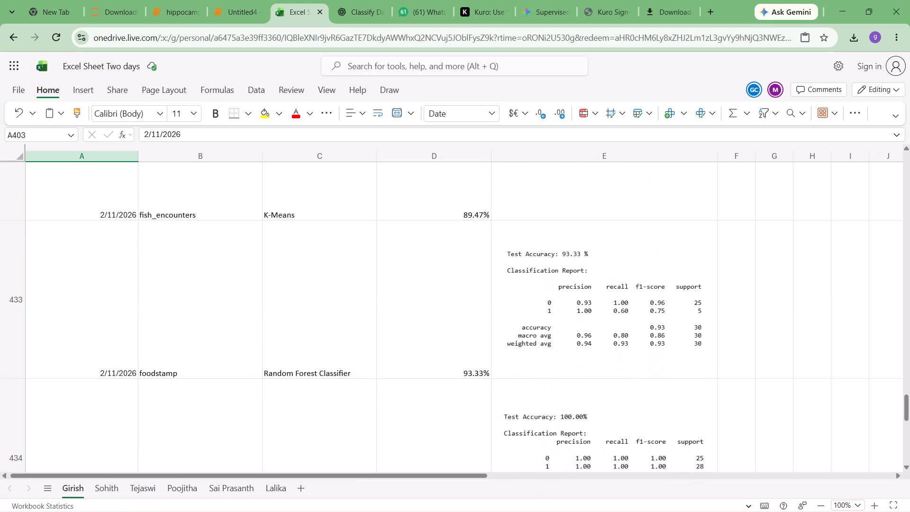
scroll(120, 294, "up", 16)
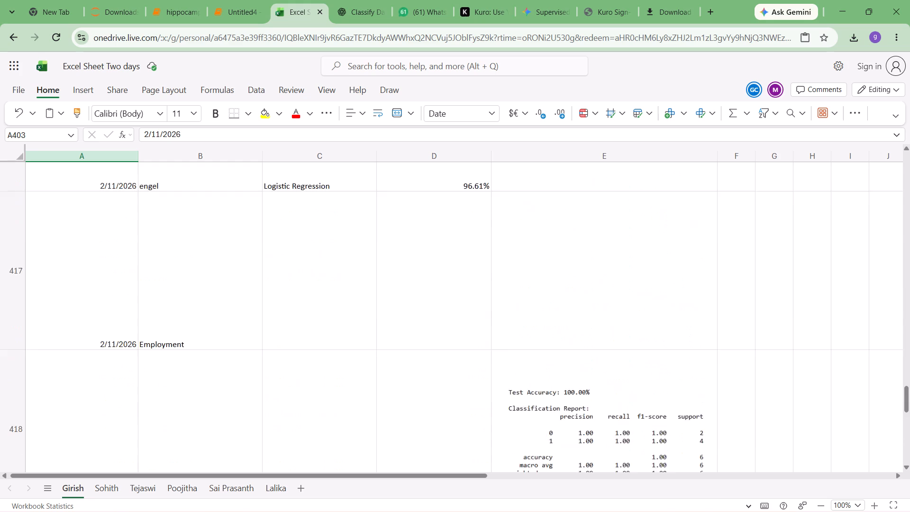
scroll(120, 294, "up", 4)
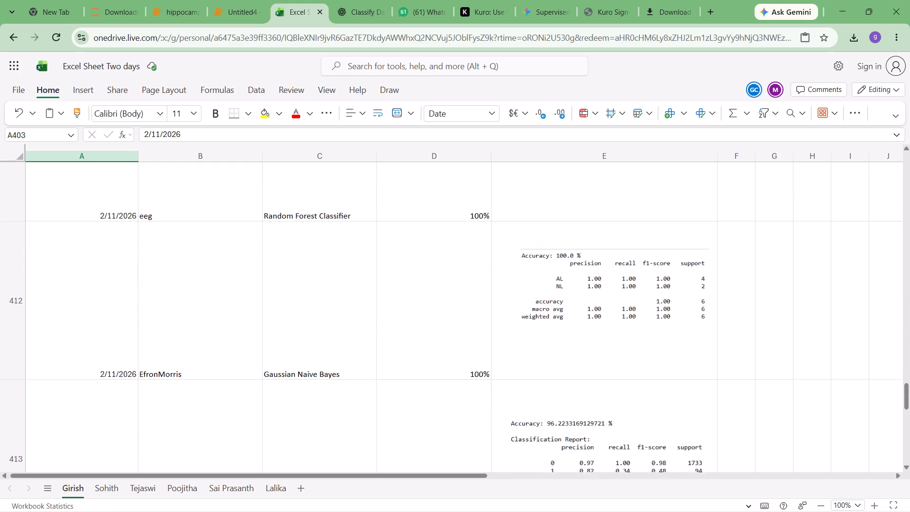
scroll(120, 294, "up", 7)
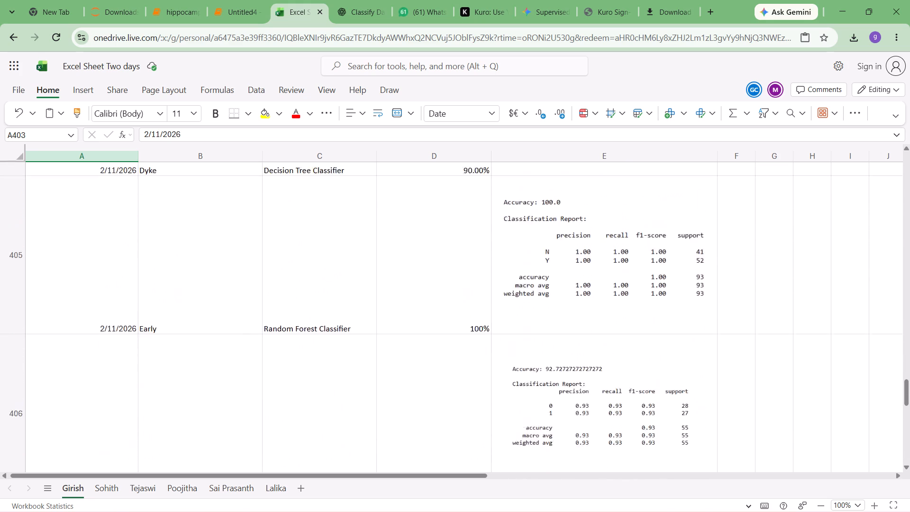
scroll(120, 294, "up", 3)
scroll(120, 294, "down", 1)
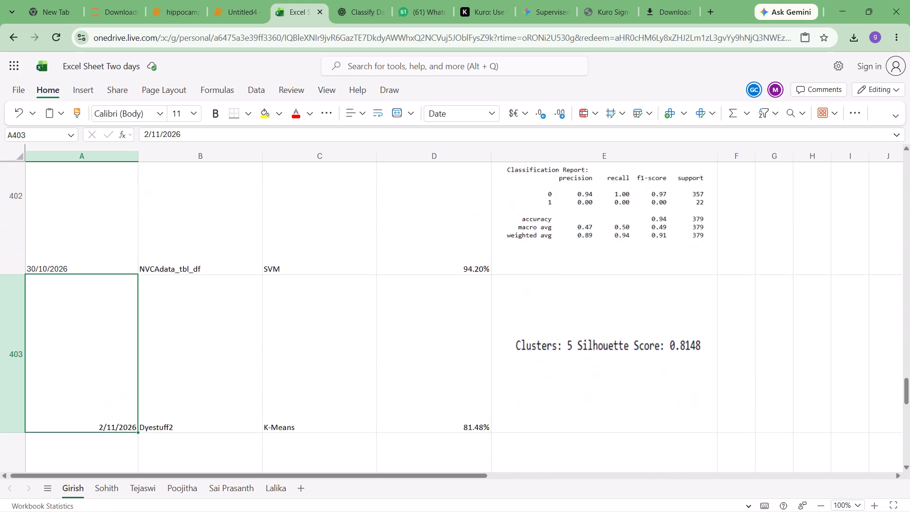
scroll(120, 294, "down", 1)
scroll(120, 294, "up", 4)
scroll(122, 334, "up", 2)
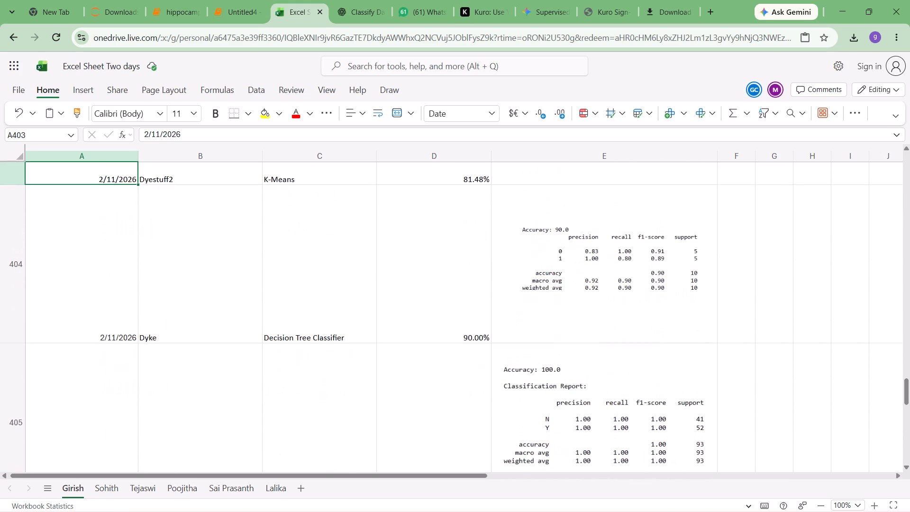
scroll(122, 334, "up", 2)
left_click(187, 323)
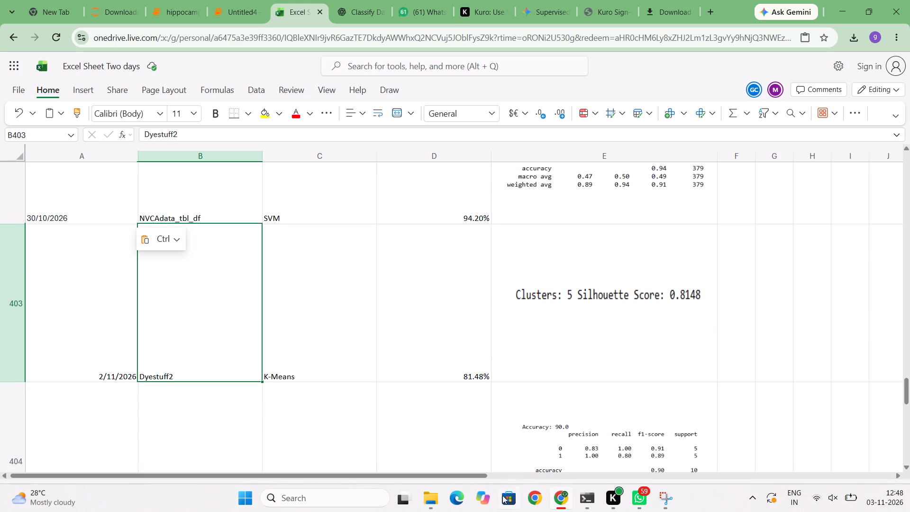
Switch to File Explorer and look through the AGL Files folder for the dataset files dated 02-11-2026, starting at Dyestuff2.csv.
left_click(437, 497)
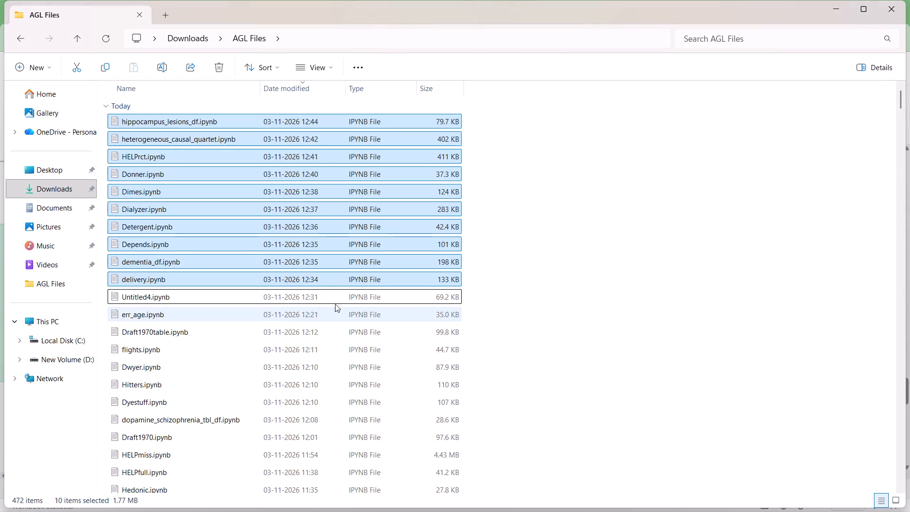
left_click(46, 293)
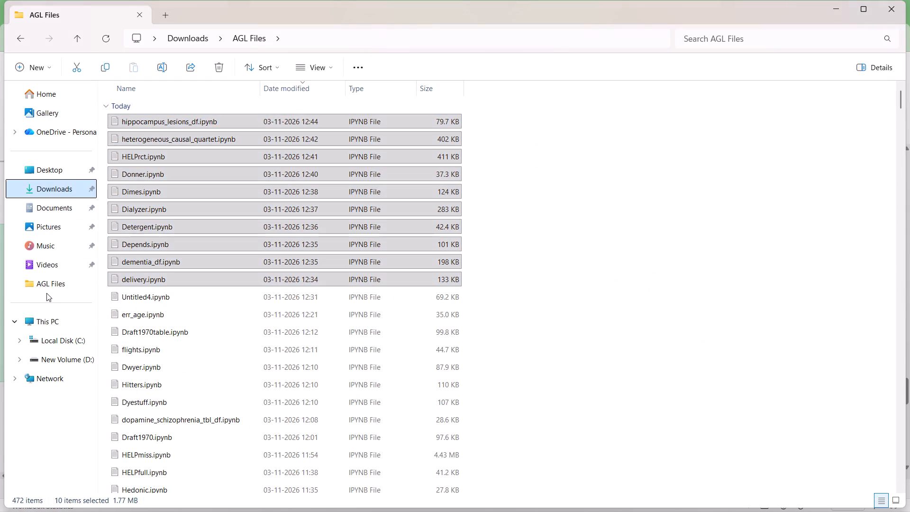
left_click(53, 288)
double_click(72, 290)
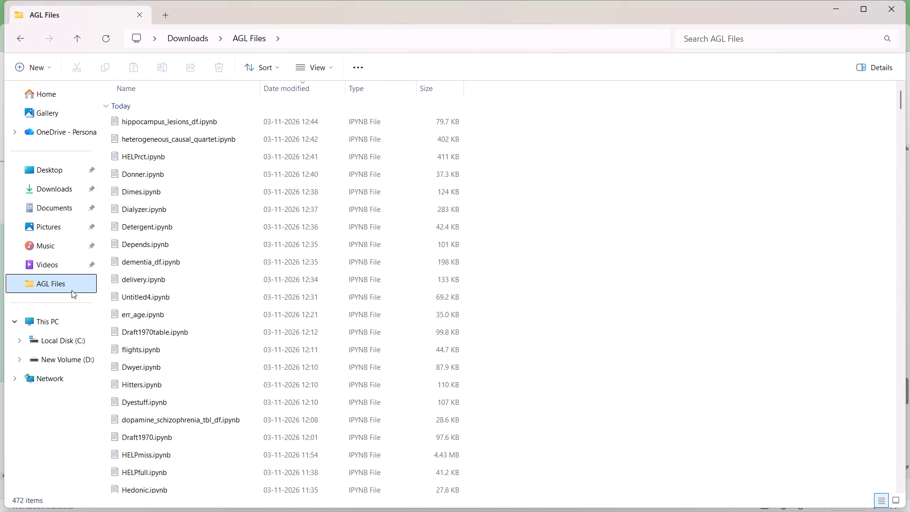
scroll(201, 299, "down", 5)
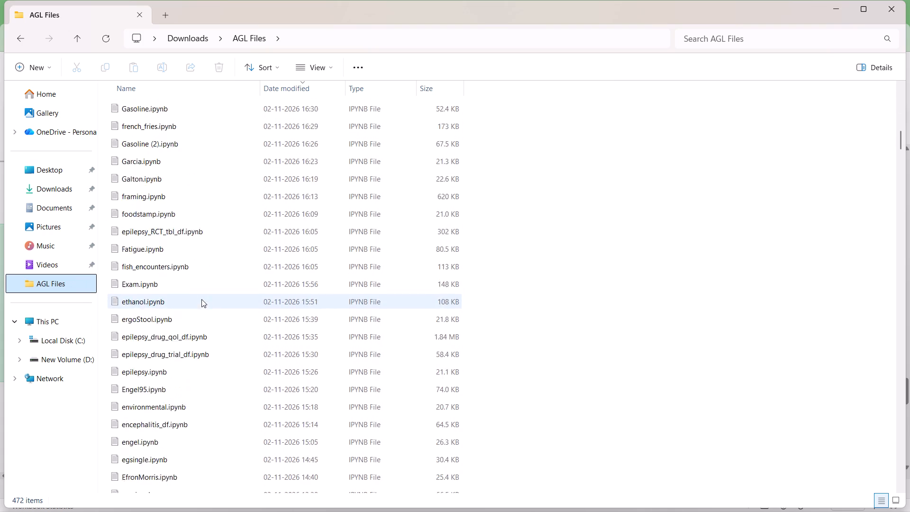
scroll(201, 299, "down", 3)
scroll(201, 299, "up", 5)
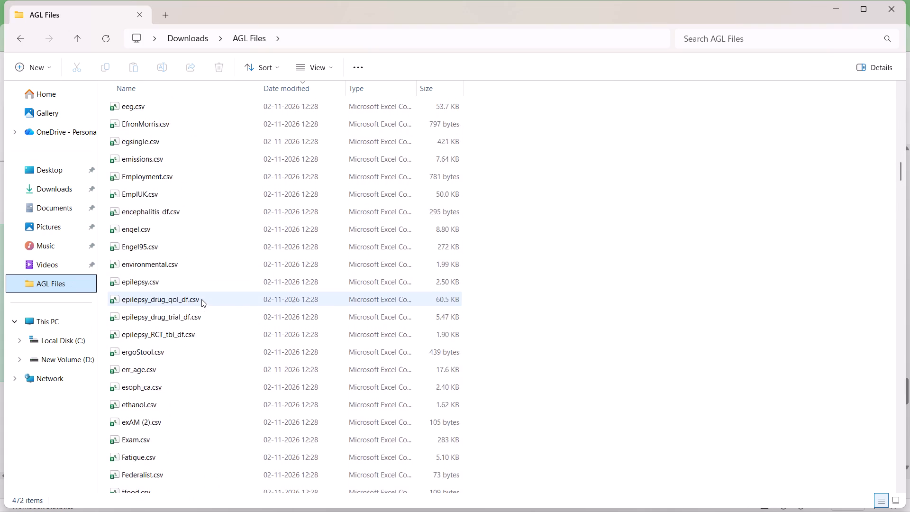
scroll(201, 299, "up", 2)
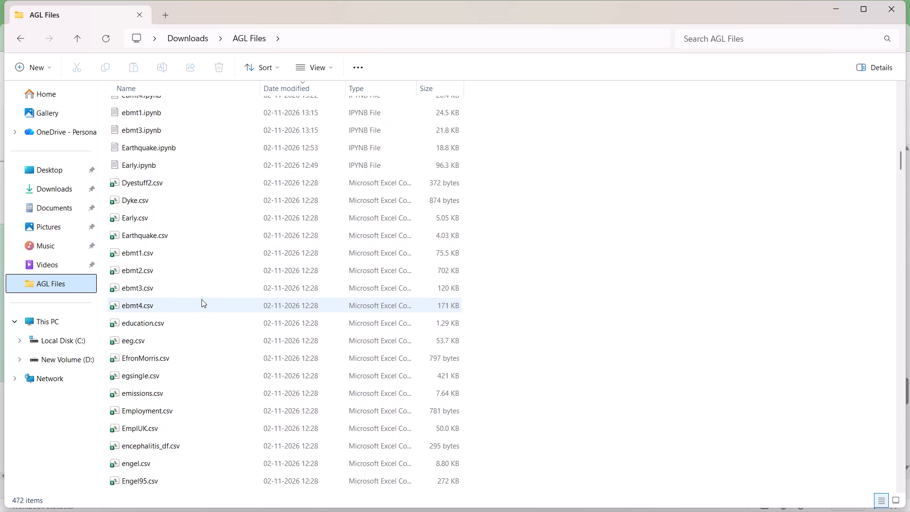
Check how many files the block from Dyestuff2.csv through Hitters.csv and flights.csv holds by selecting it, then clear the selection.
left_click(174, 189, "ctrl")
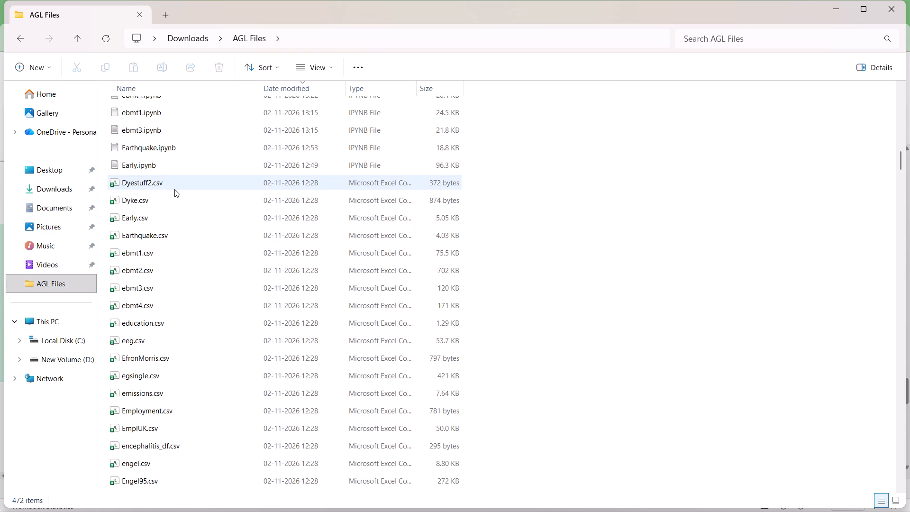
key("shift+Down")
key("shift+Down")
key("shift+Down")
key("shift+Down")
key("shift+Down")
key("shift+Down")
key("shift+Down")
key("shift+Down")
key("shift+Down")
key("shift+Down")
key("shift+Down")
key("shift+Down")
key("shift+Down")
key("shift+Down")
key("shift+Down")
key("shift+Down")
key("shift+Down")
key("shift+Down")
key("shift+Down")
key("shift+Down")
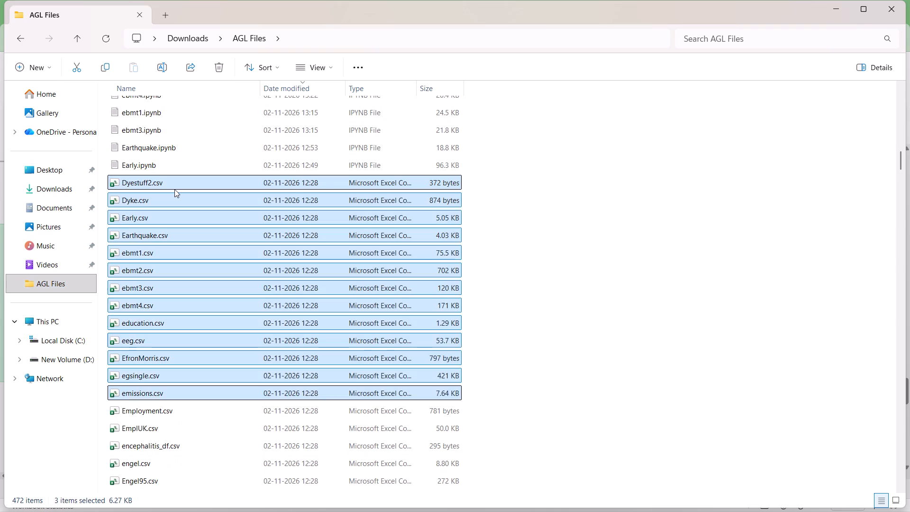
key("shift+Down")
key("shift+Down")
key("shift+Down")
key("shift+Down")
key("shift+Down")
key("shift+Down")
key("shift+Down")
key("shift+Down")
key("shift+Down")
key("shift+Down")
key("shift+Down")
key("shift+Down")
key("shift+Down")
key("shift+Down")
key("shift+Down")
key("shift+Down")
key("shift+Down")
key("shift+Down")
key("shift+Down")
key("shift+Down")
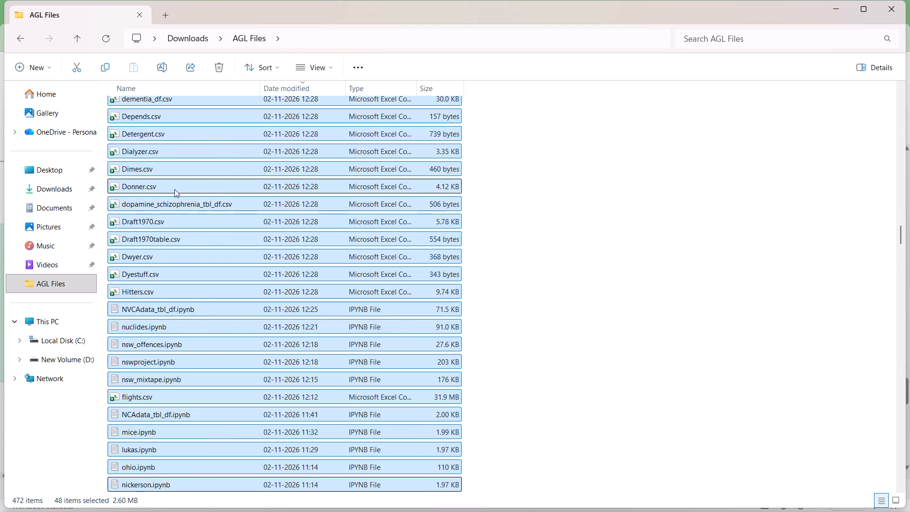
key("shift+Up")
key("shift+Up")
key("shift+Up")
key("shift+Up")
key("shift+Up")
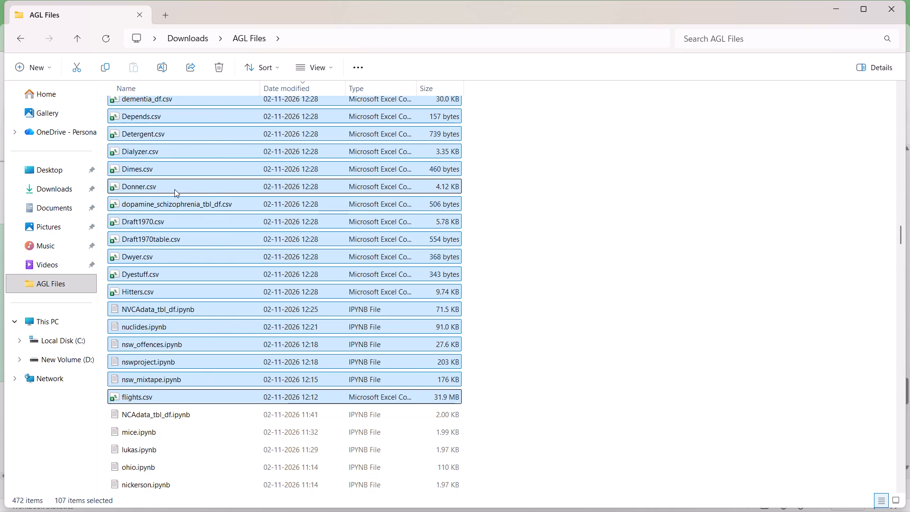
key("shift+Up")
key("shift+Up")
key("shift+Up")
key("shift+Up")
key("shift+Up")
key("shift+Up")
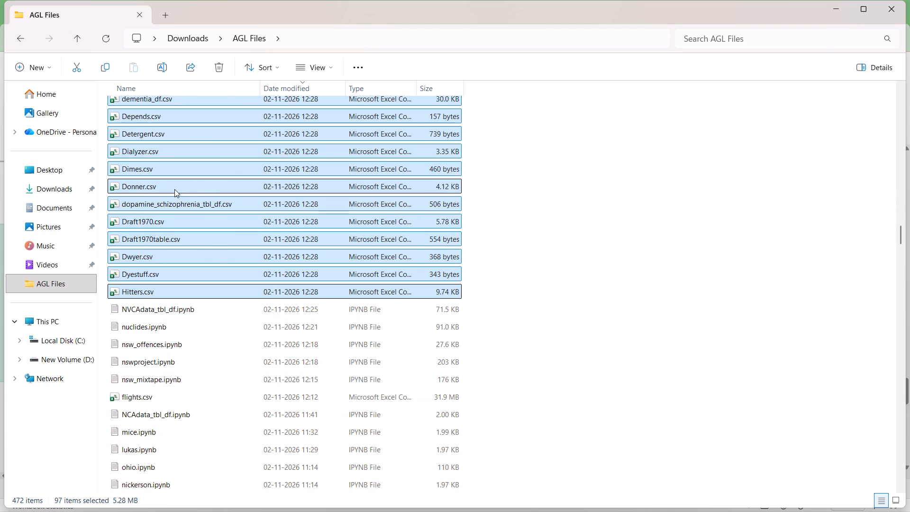
left_click(173, 390, "shift")
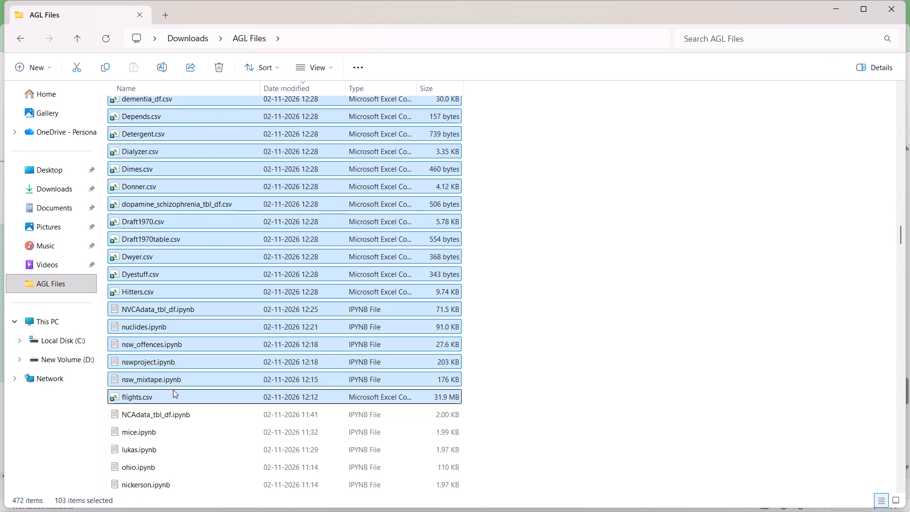
left_click(173, 390, "shift")
left_click(536, 384)
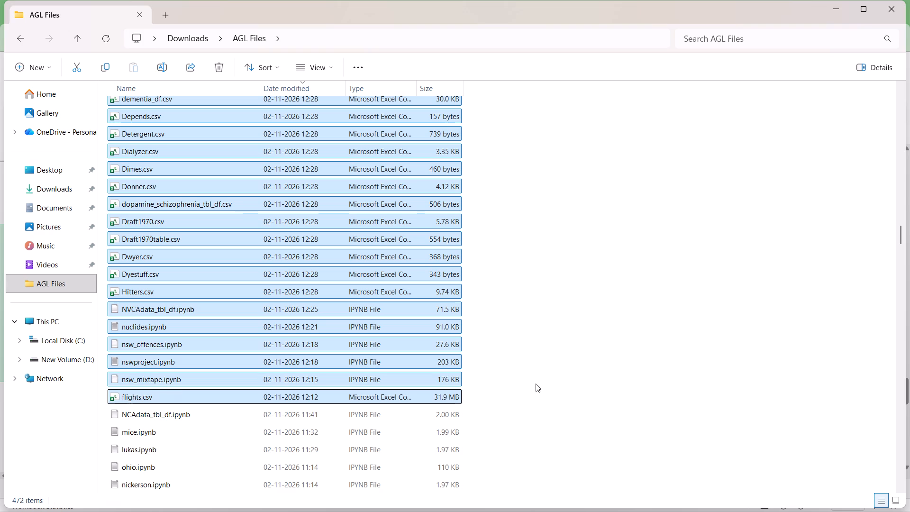
Examine the AGL Files list again, comparing yesterday's notebooks with the CSV datasets starting at Dyestuff2.csv.
scroll(395, 391, "up", 12)
scroll(395, 391, "down", 1)
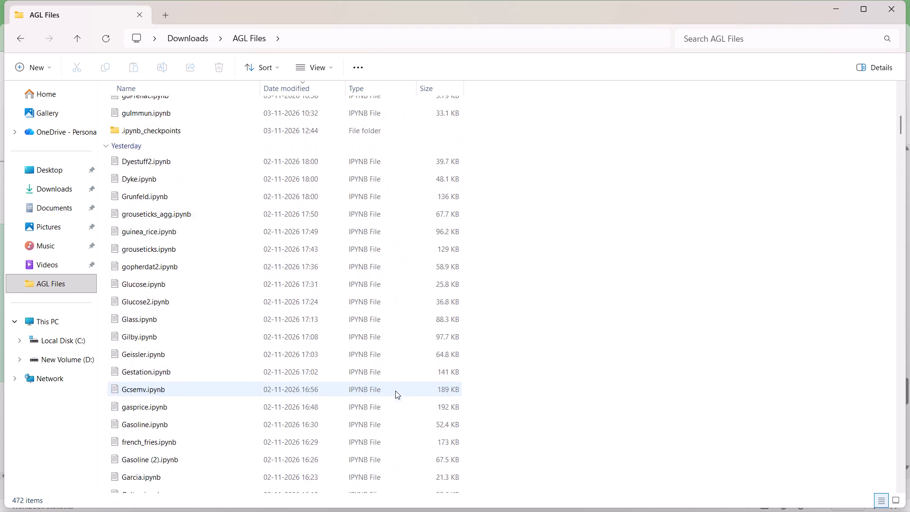
scroll(395, 391, "down", 1)
scroll(395, 391, "up", 2)
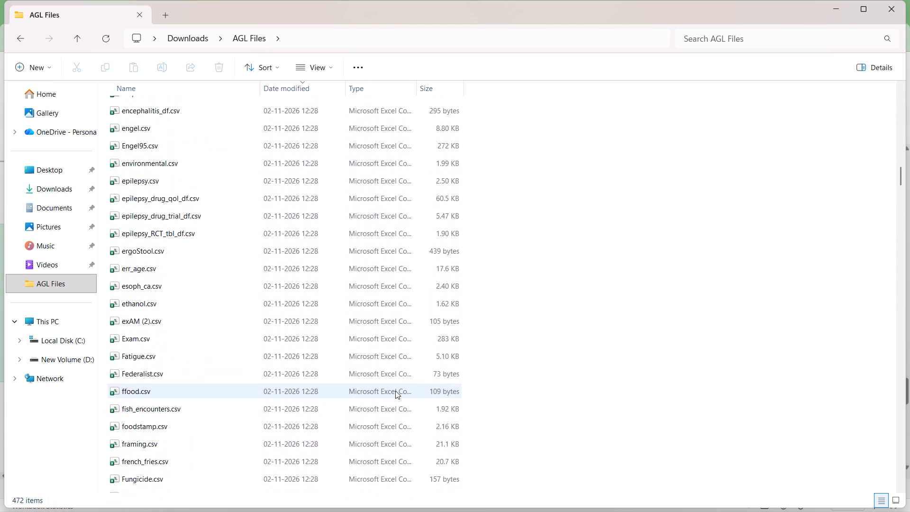
scroll(395, 391, "up", 6)
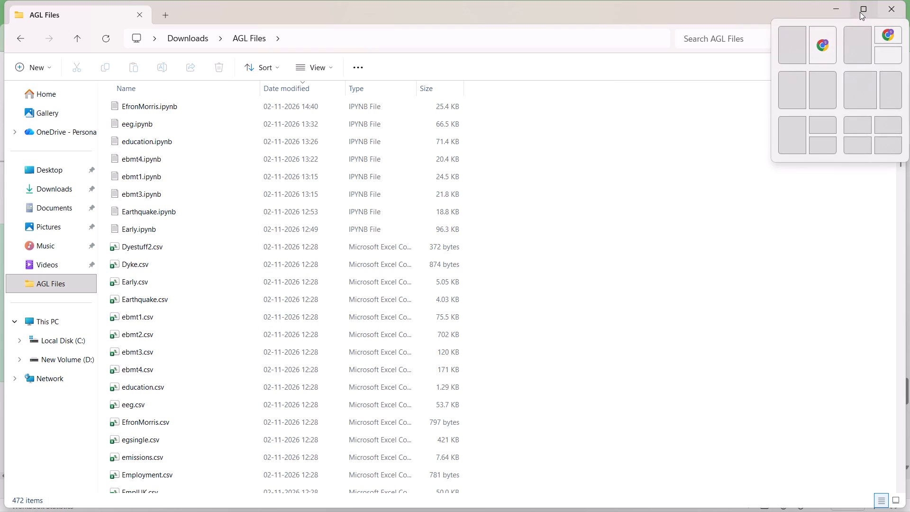
Arrange the AGL Files folder window and the Excel workbook side by side, each filling half the display.
left_click(817, 42)
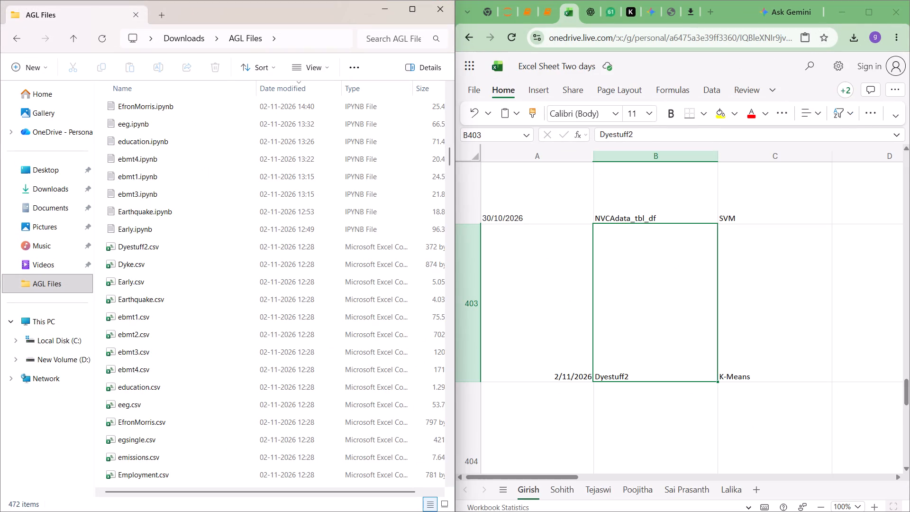
Compare the sheet's 2/11/2026 dataset rows from Dyestuff2 through eeg with the CSV files in the AGL Files folder.
scroll(531, 283, "right", 1)
scroll(531, 283, "down", 1)
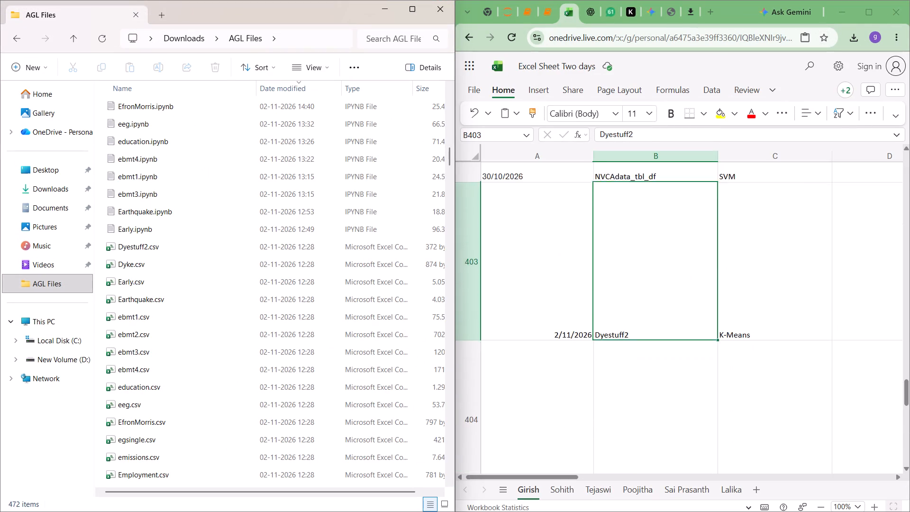
scroll(531, 283, "down", 1)
scroll(327, 277, "down", 2)
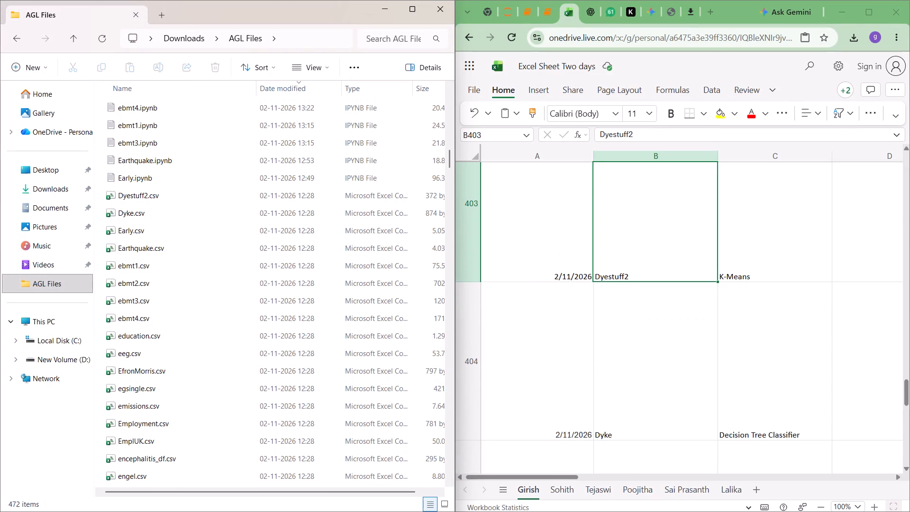
scroll(505, 319, "down", 8)
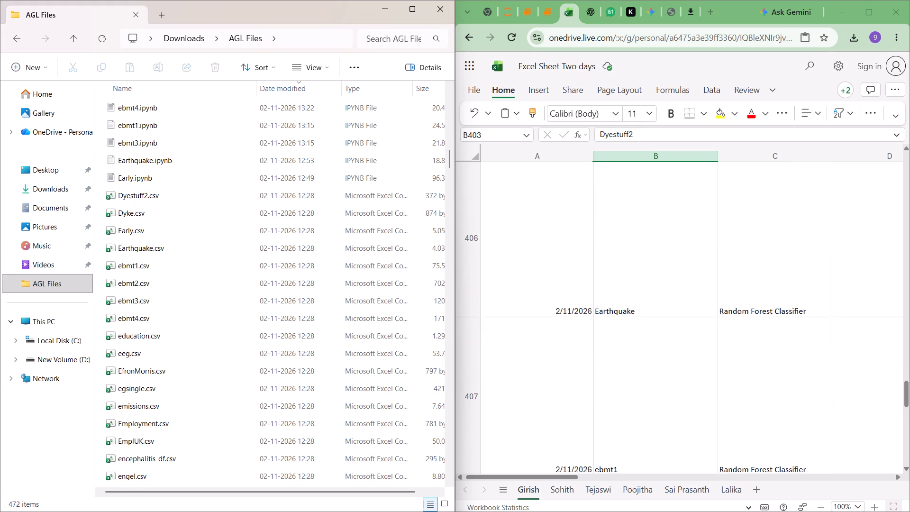
scroll(505, 319, "down", 2)
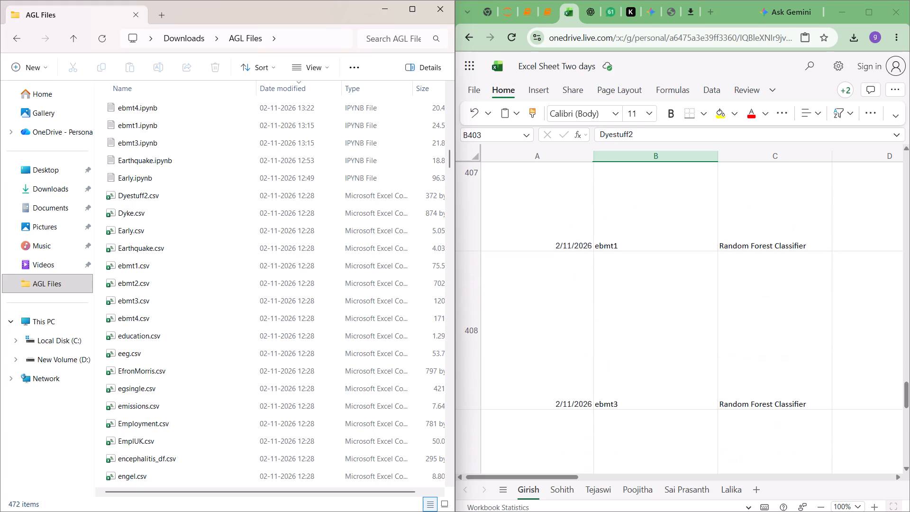
scroll(505, 319, "down", 3)
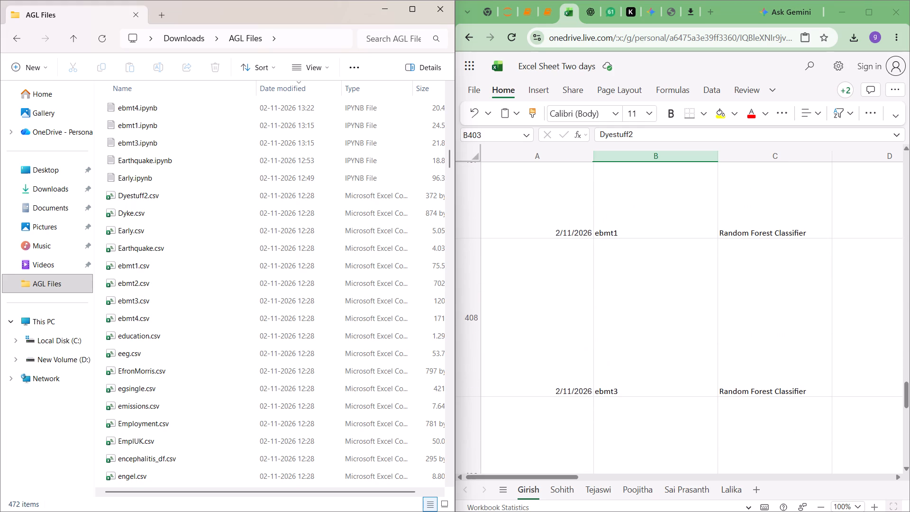
scroll(505, 319, "down", 2)
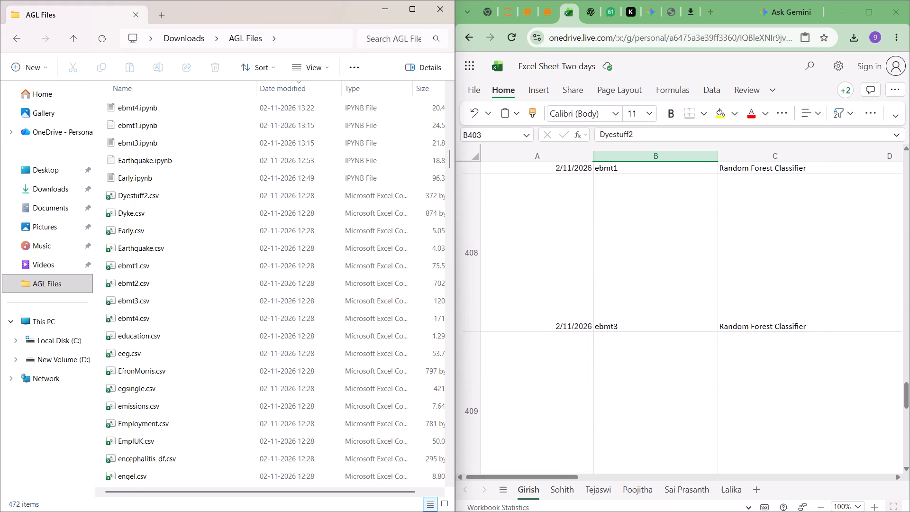
scroll(505, 319, "down", 5)
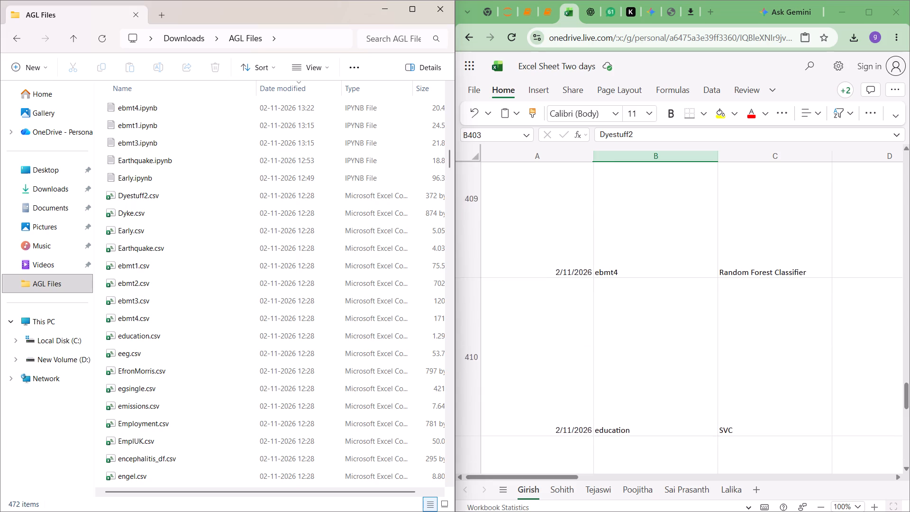
scroll(505, 319, "down", 4)
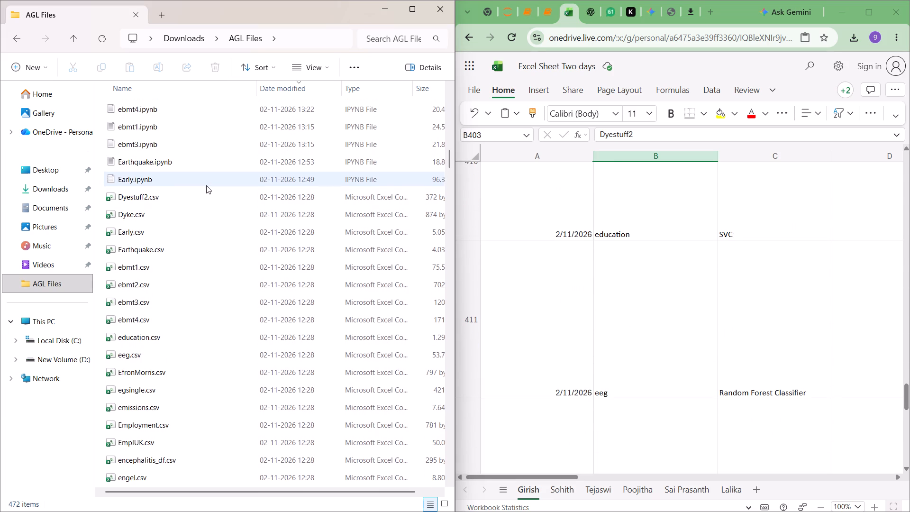
Search the Girish sheet for all occurrences of ebmt2, copying the name from ebmt2.csv, and close the search.
left_click(570, 372)
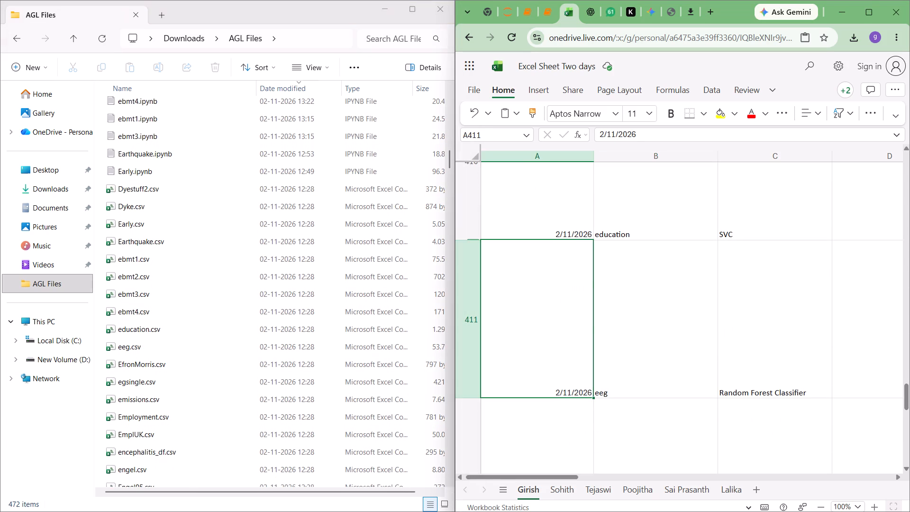
key("ctrl+f")
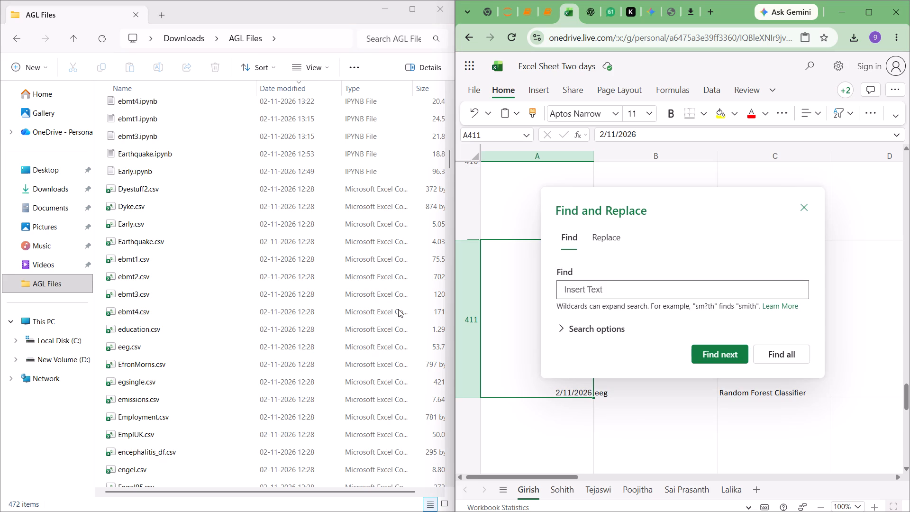
left_click(155, 275)
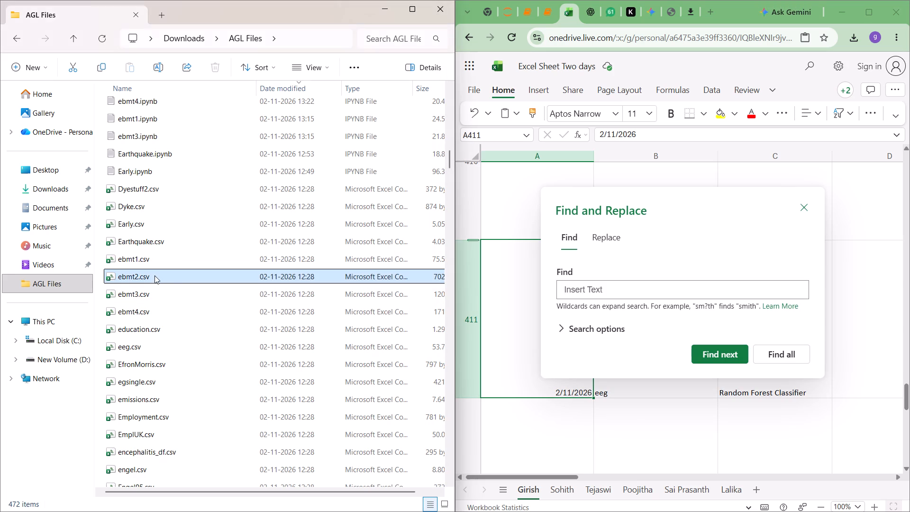
left_click(169, 279)
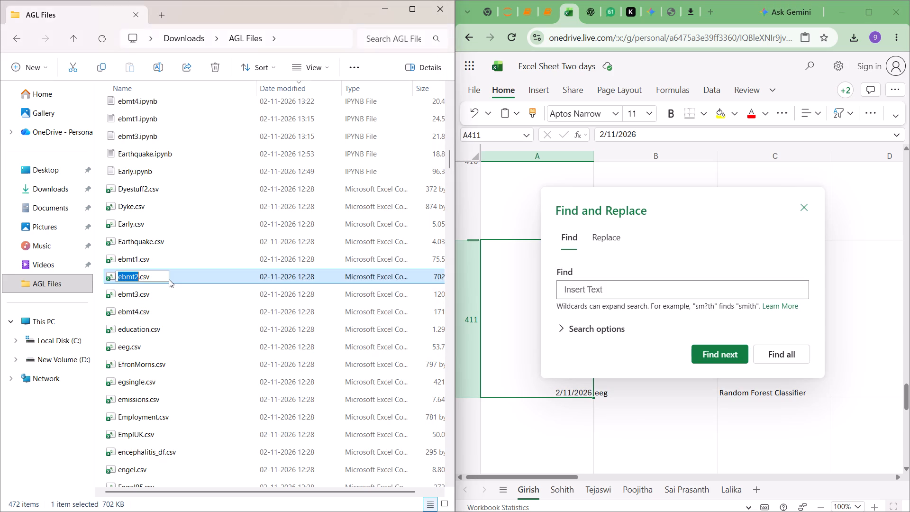
key("ctrl+c")
left_click(577, 292)
key("ctrl+v")
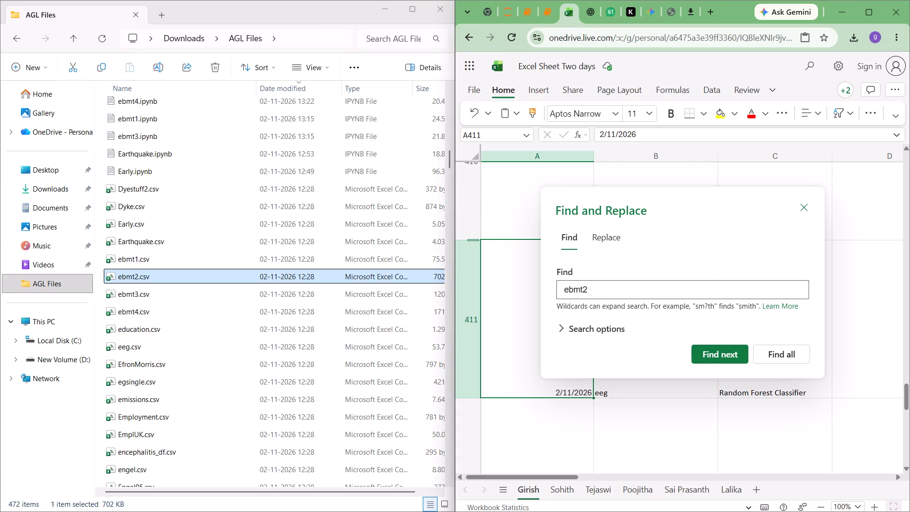
left_click(785, 356)
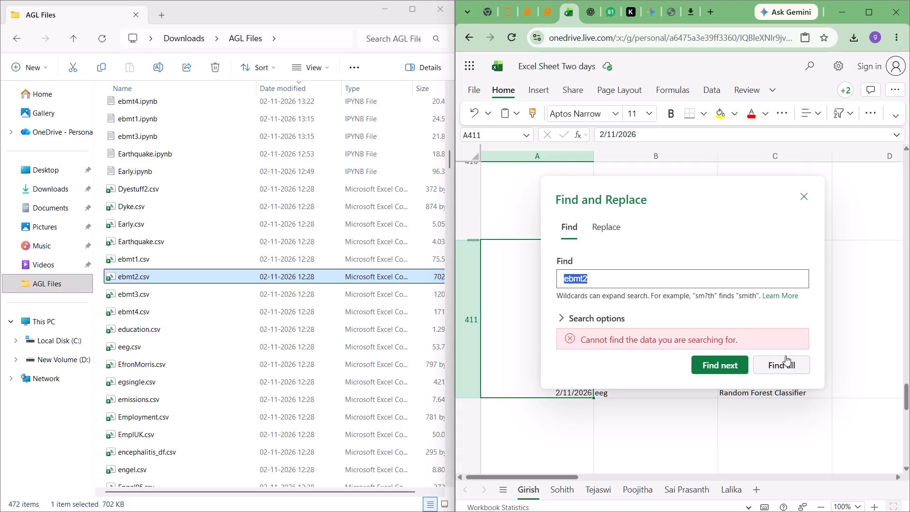
left_click(806, 199)
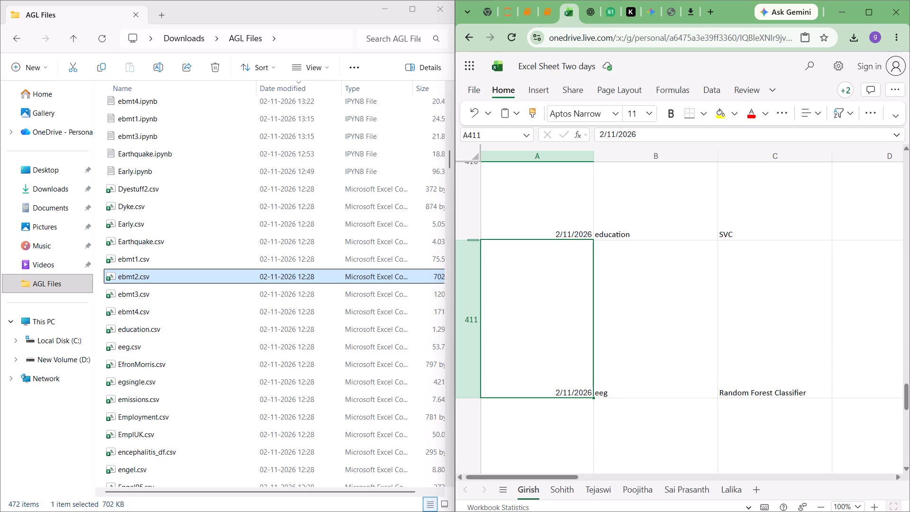
Check column B's dataset names from ebmt4 through Employment against the CSV files in the AGL Files folder.
scroll(628, 362, "up", 2)
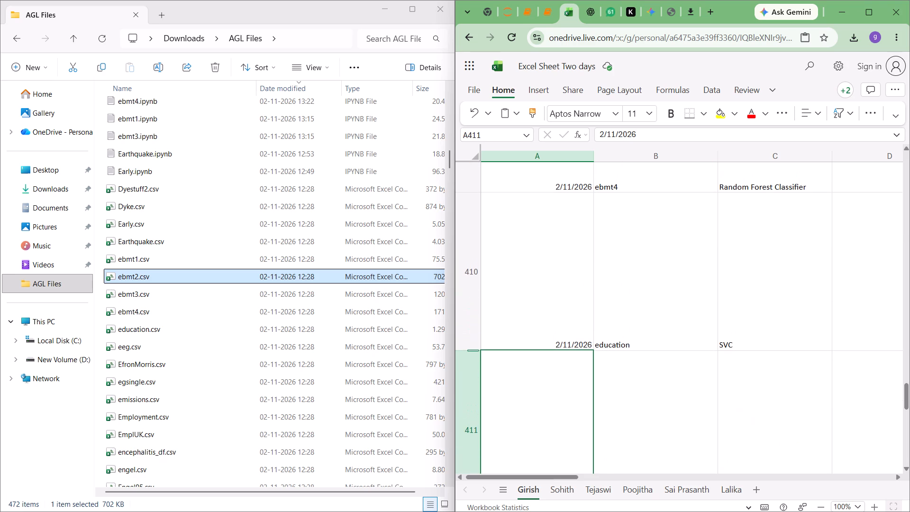
scroll(628, 362, "up", 3)
scroll(628, 362, "down", 1)
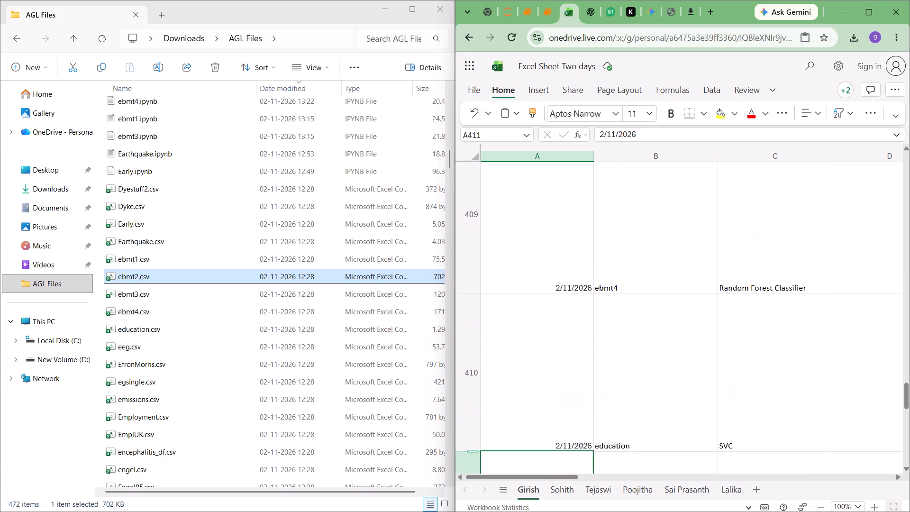
scroll(628, 362, "down", 1)
left_click(628, 362)
scroll(628, 362, "down", 2)
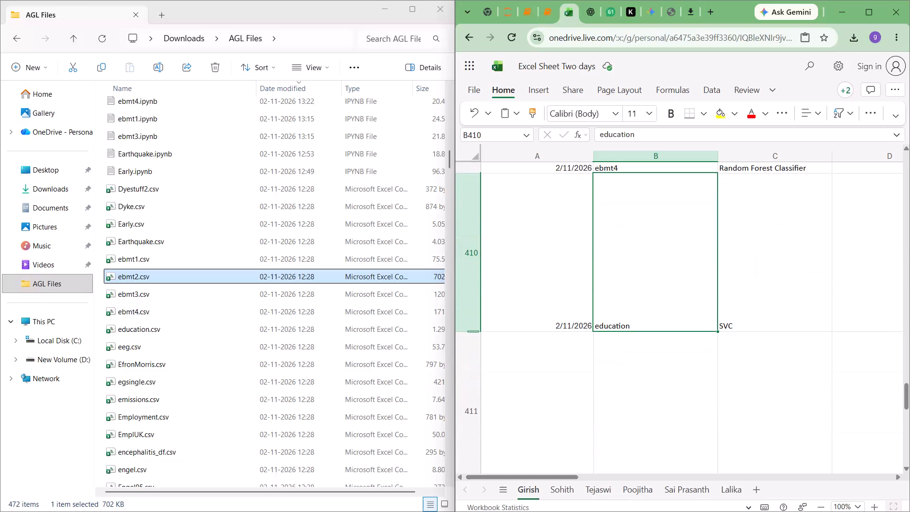
key("Down")
key("Down")
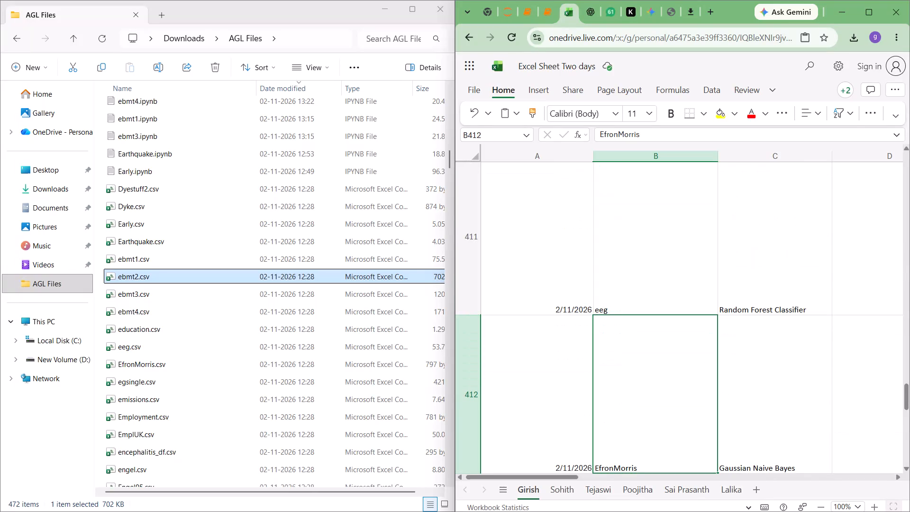
key("Down")
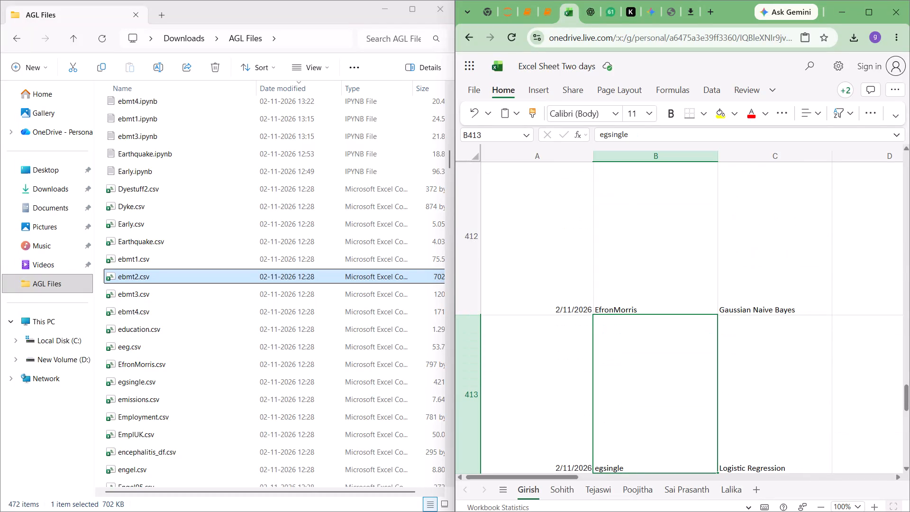
key("Down")
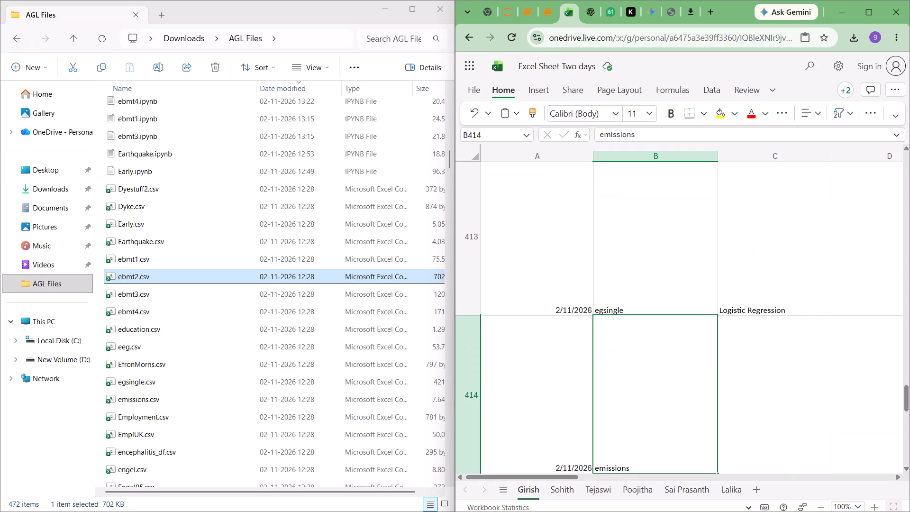
key("Down")
key("Down")
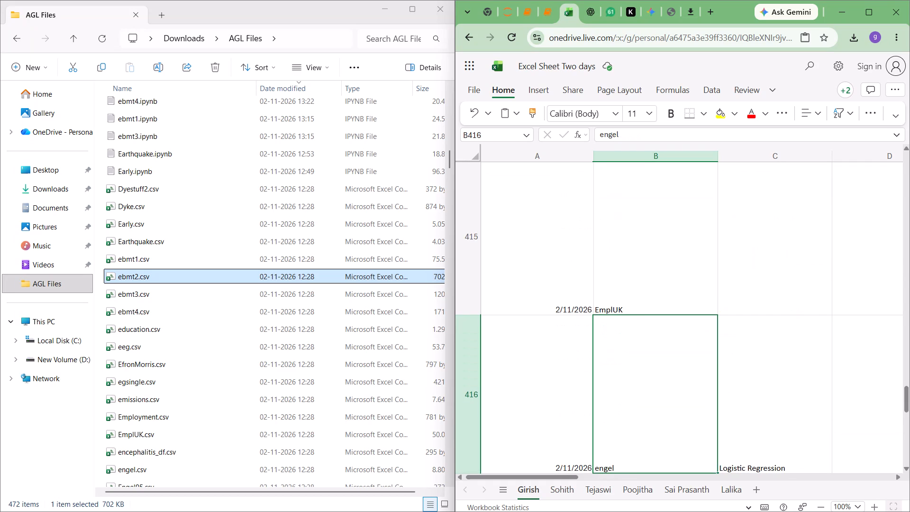
key("Up")
key("Up")
key("Down")
key("Down")
key("Down")
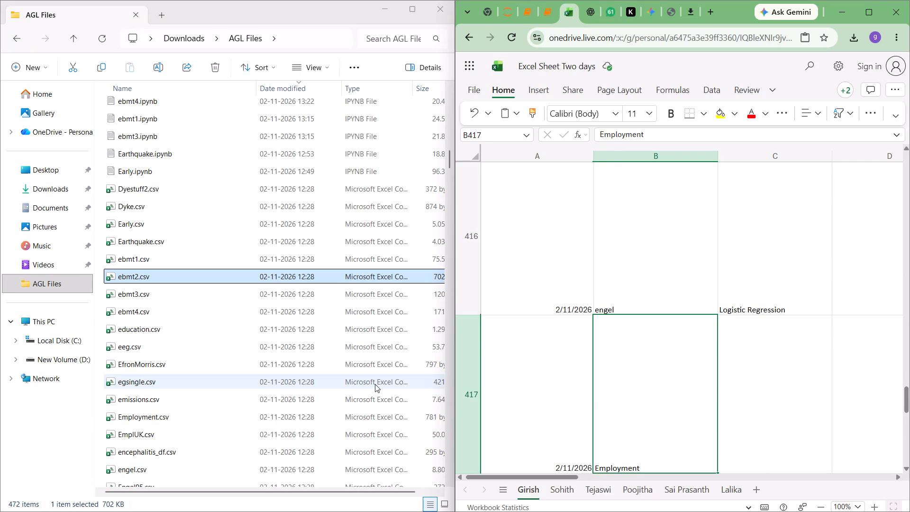
Compare column B's dataset names from encephalitis_df through ergoStool with the CSV files in the AGL Files folder.
scroll(343, 394, "down", 2)
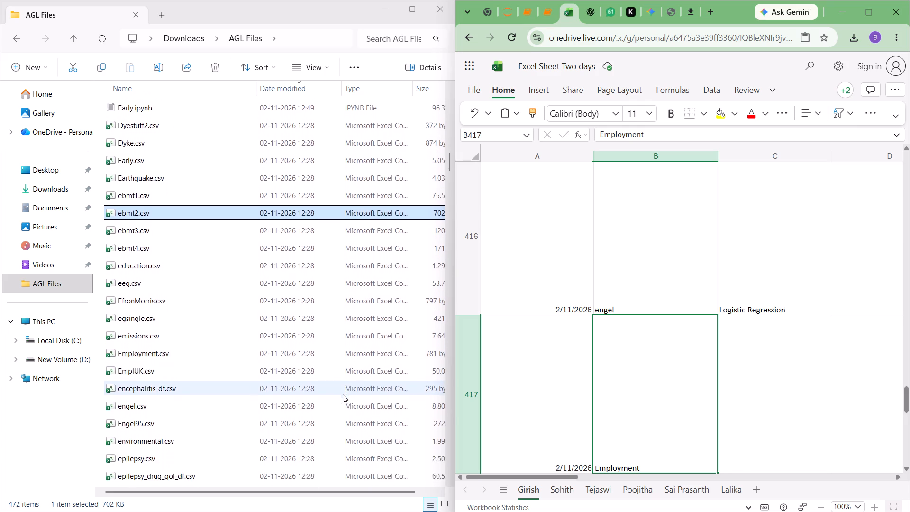
scroll(343, 394, "down", 1)
scroll(343, 394, "up", 3)
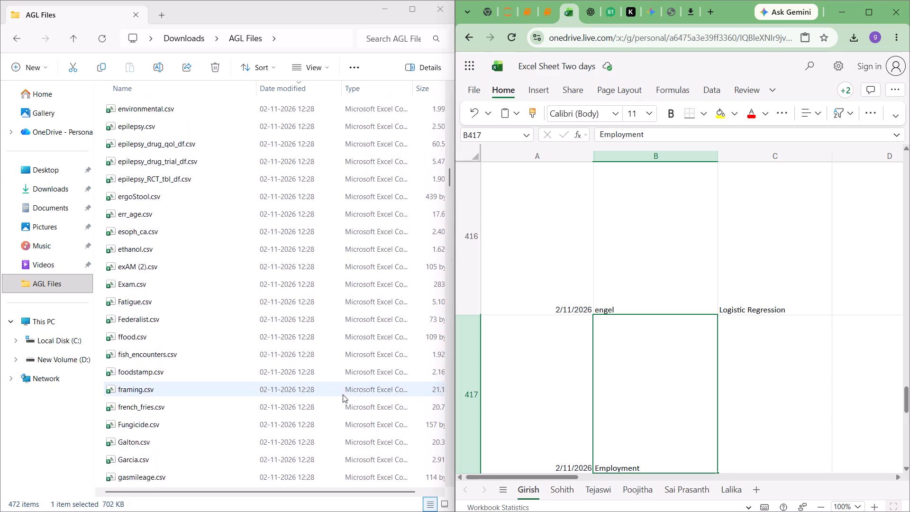
scroll(343, 394, "up", 2)
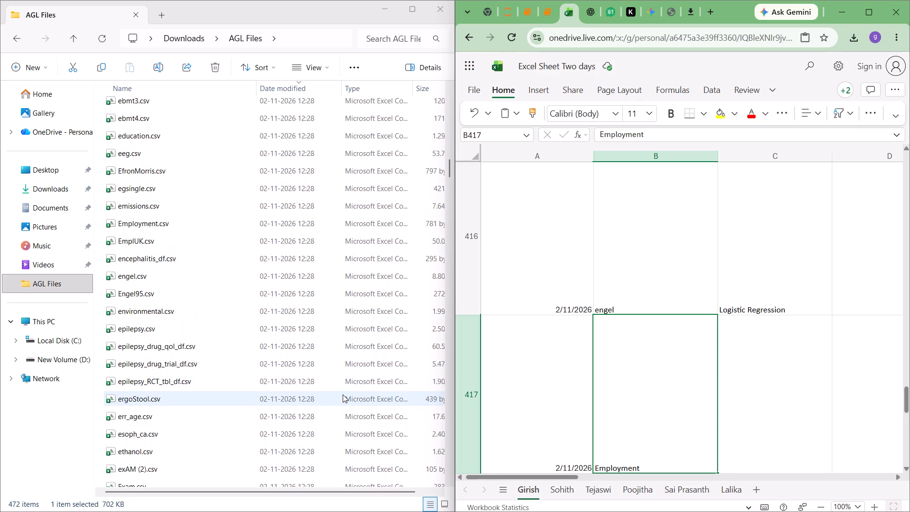
key("Down")
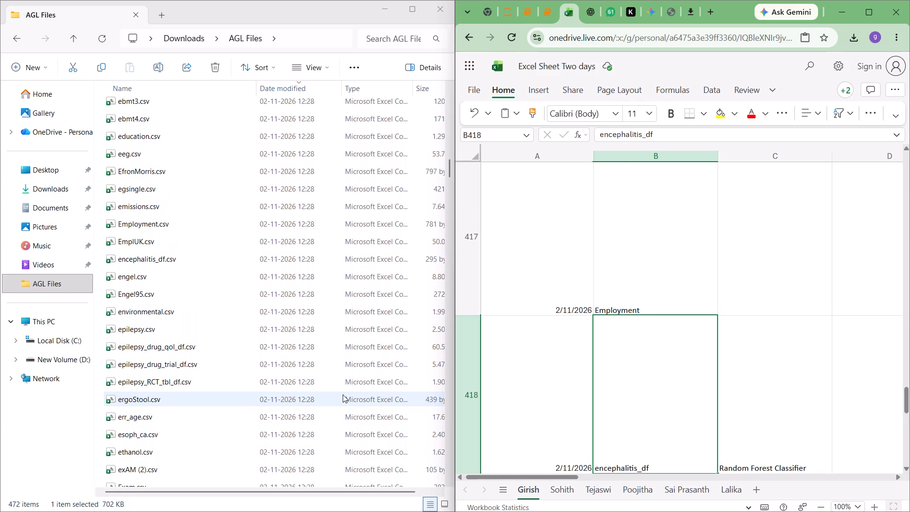
key("Down")
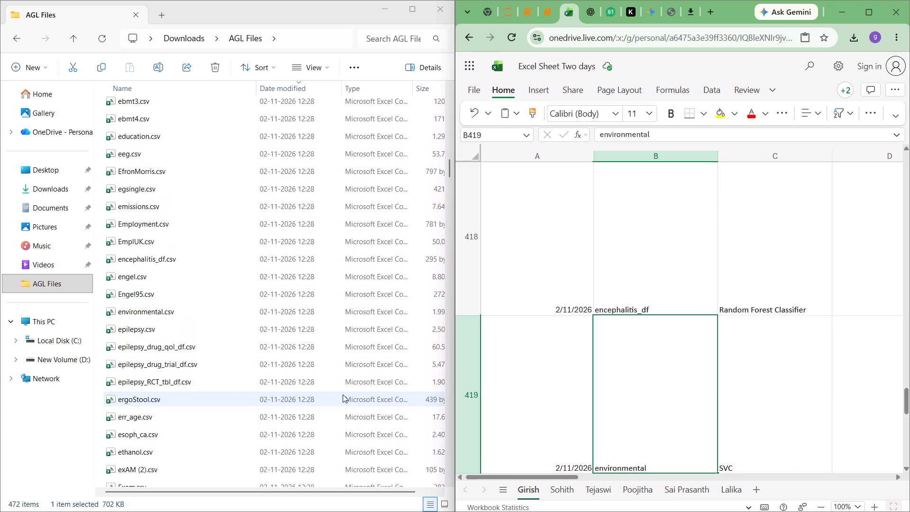
key("Down")
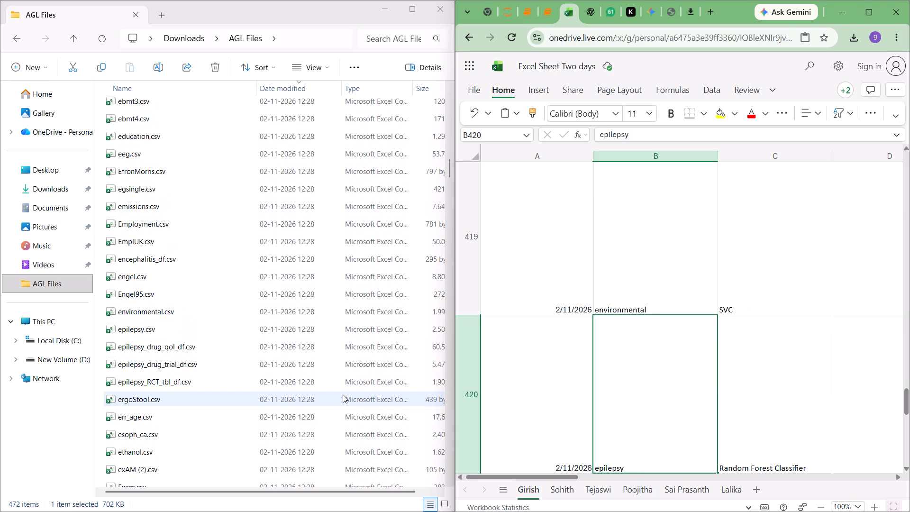
key("Down")
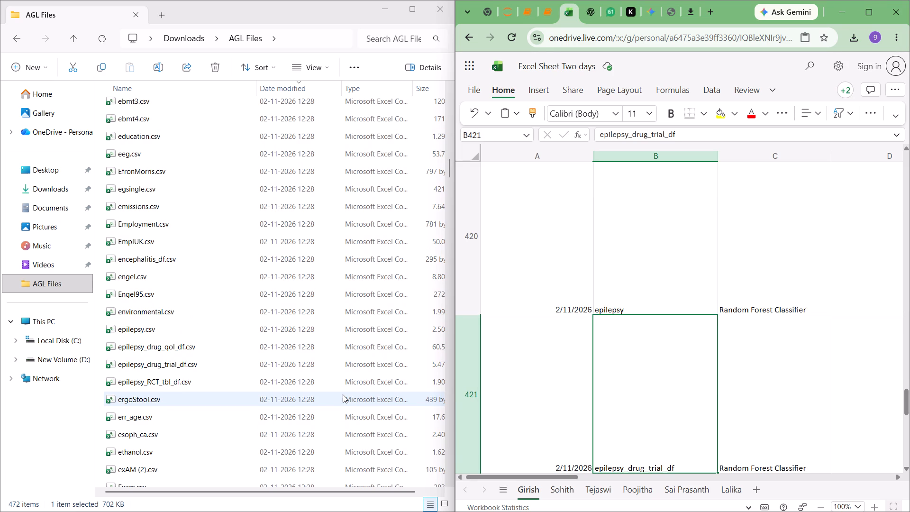
key("Down")
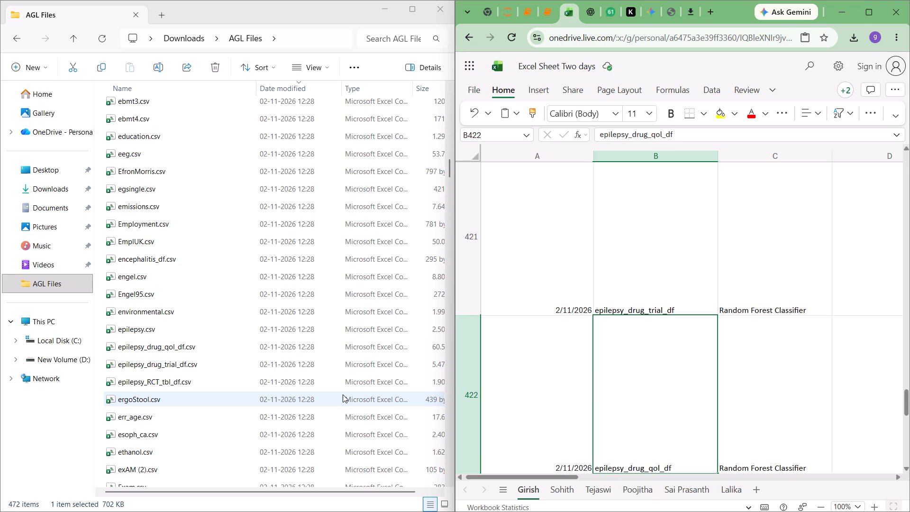
key("Down")
key("Down")
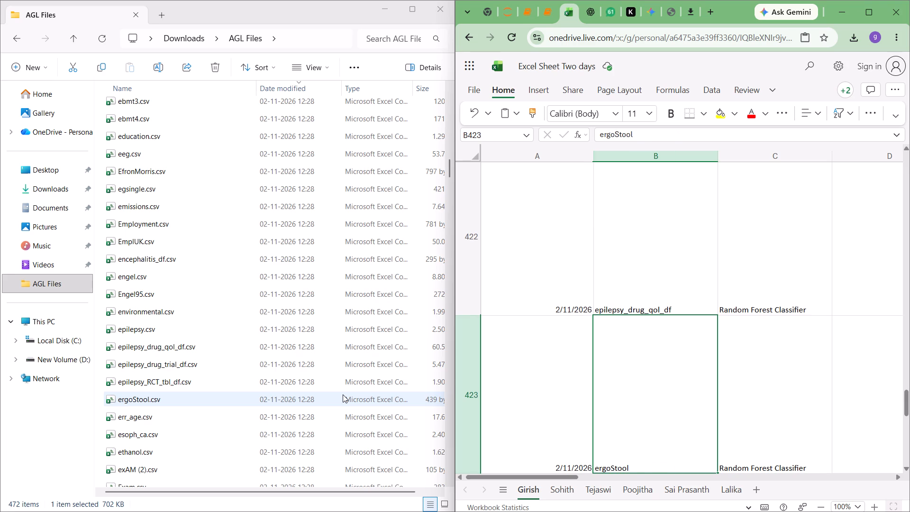
Go back over column B's dataset names from epilepsy_drug_qol_df up to education, comparing them with the folder's CSV files.
key("Up")
key("Up")
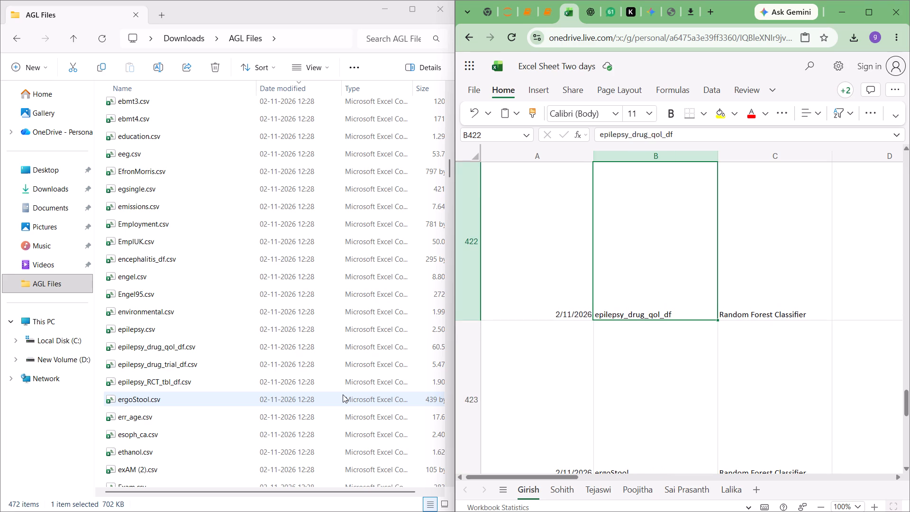
key("Up")
key("Up")
key("Up")
key("Up")
key("Up")
key("Up")
key("Up")
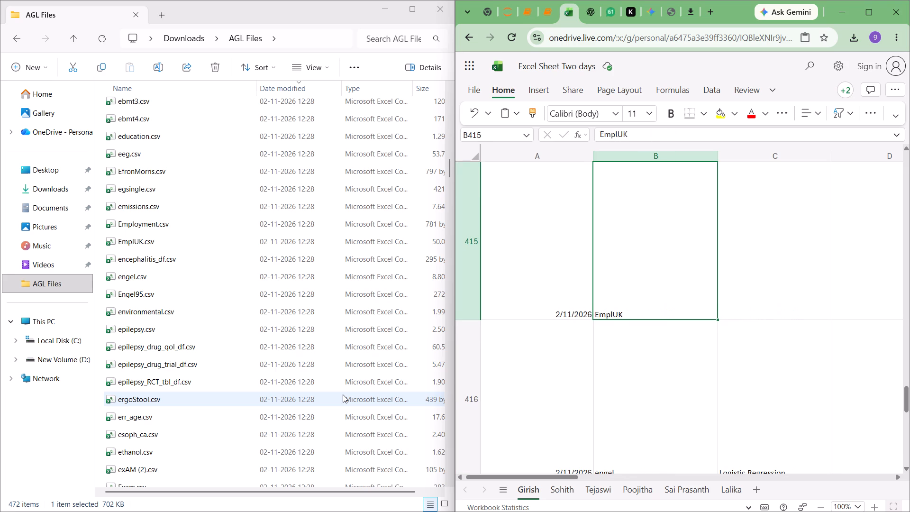
key("Down")
key("Down")
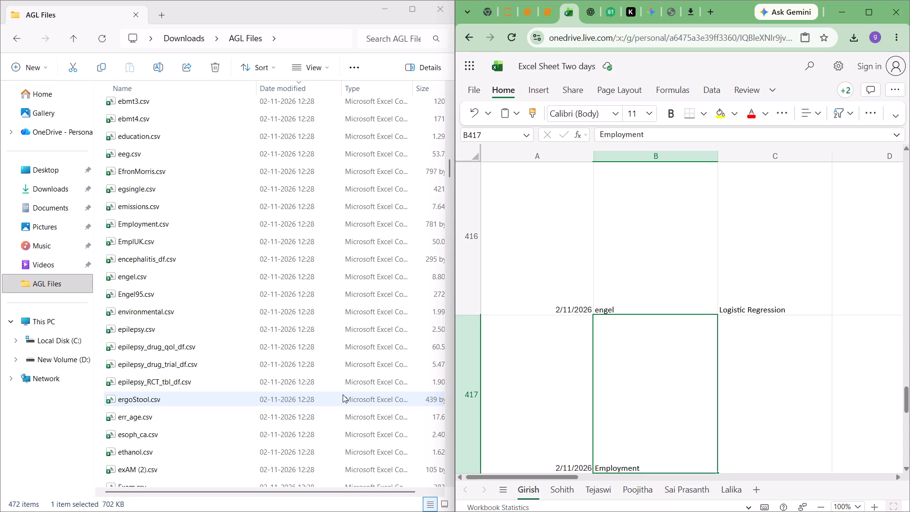
key("Up")
key("Up")
key("Up")
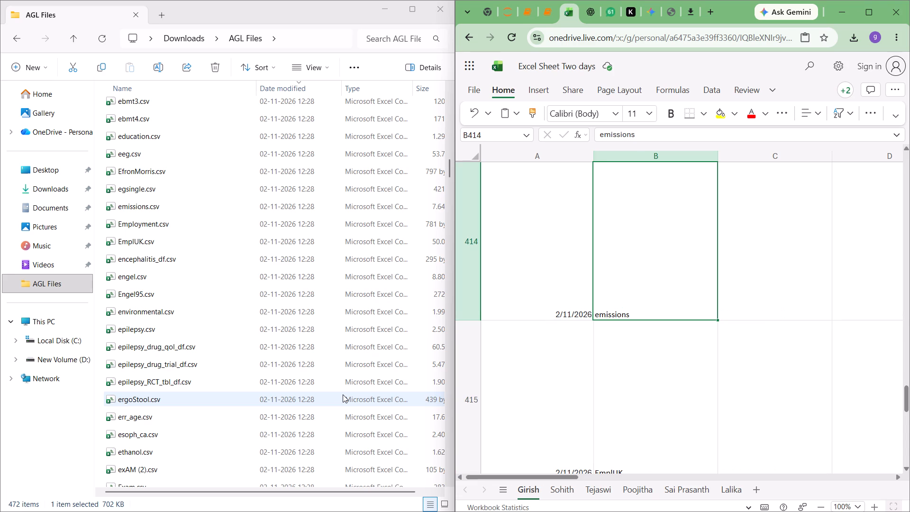
key("Up")
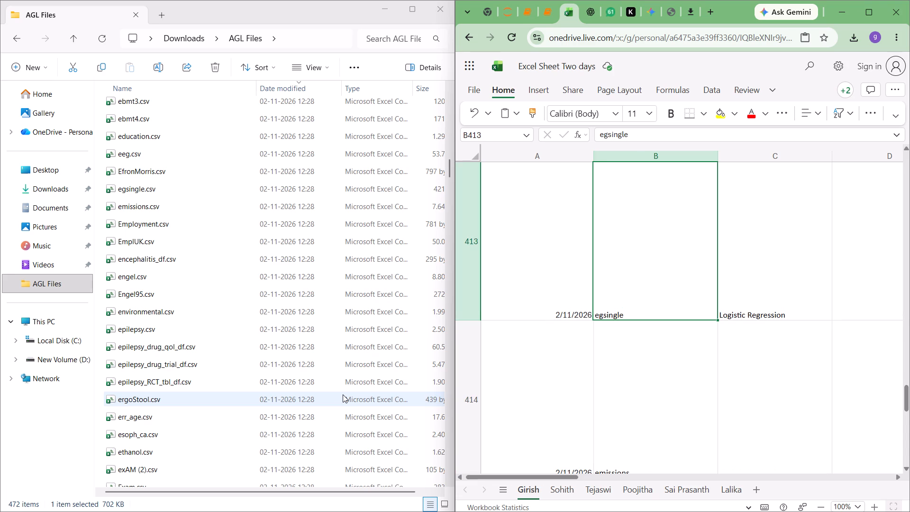
key("Up")
key("Up")
key("Up")
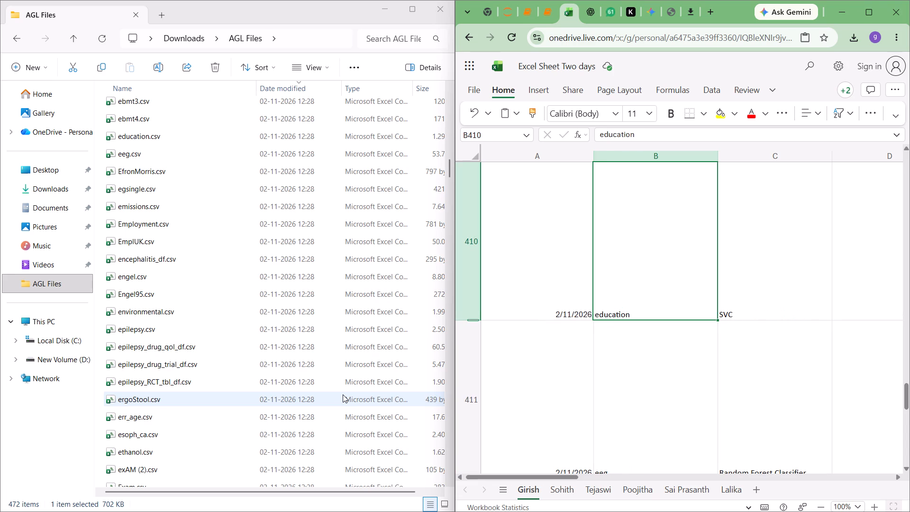
Recheck column B's dataset names from eeg through epilepsy_drug_qol_df one by one against the AGL Files CSV list.
key("Down")
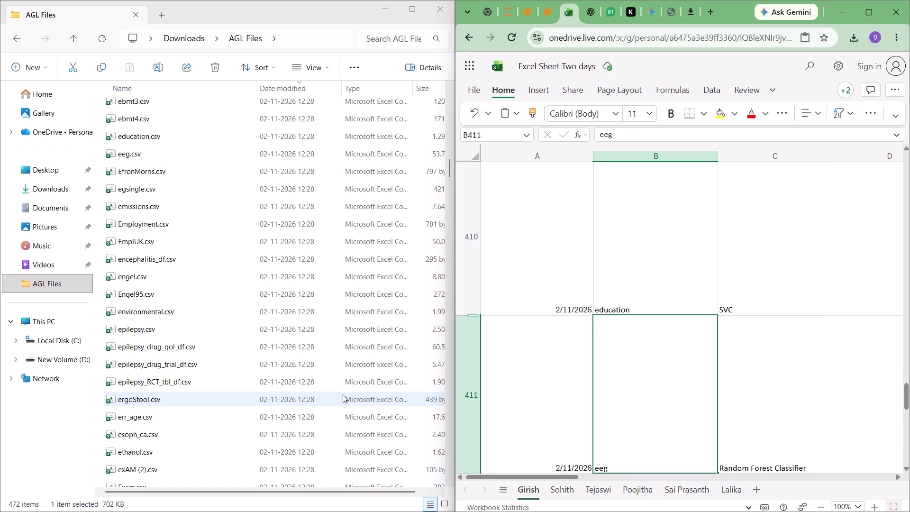
key("Down")
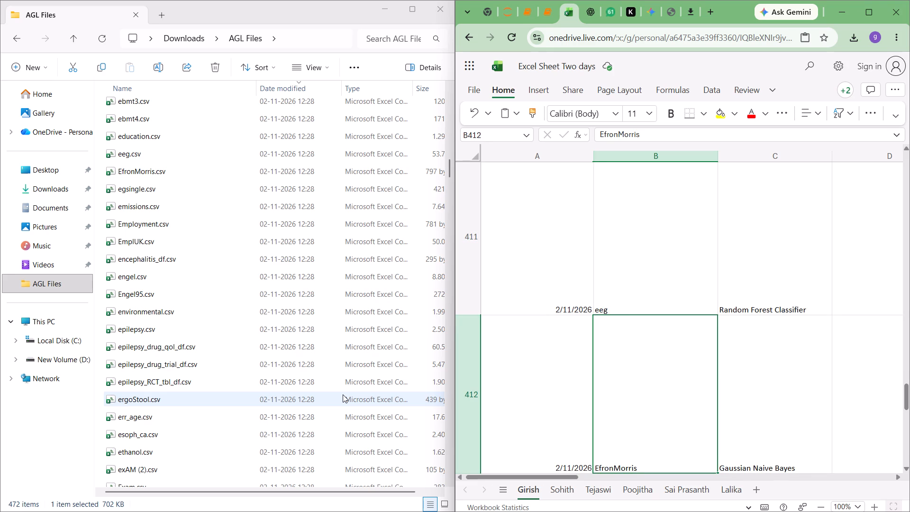
key("Down")
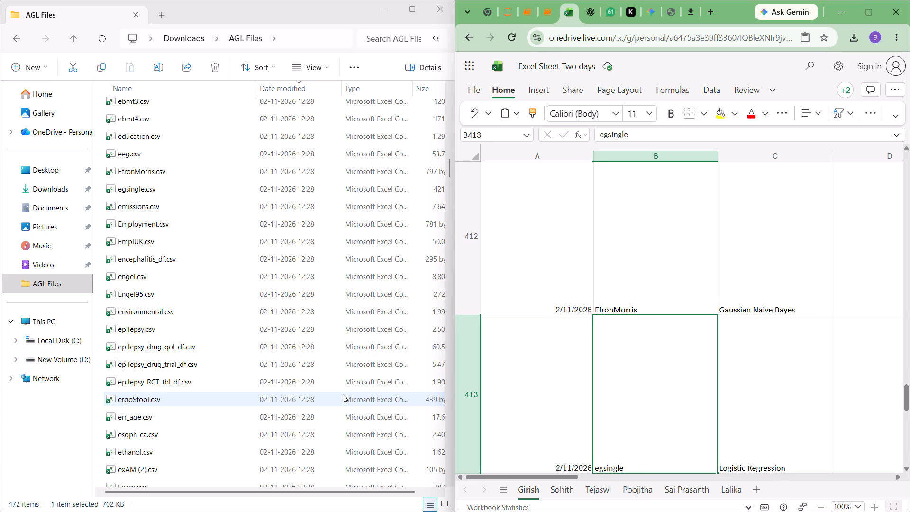
key("Down")
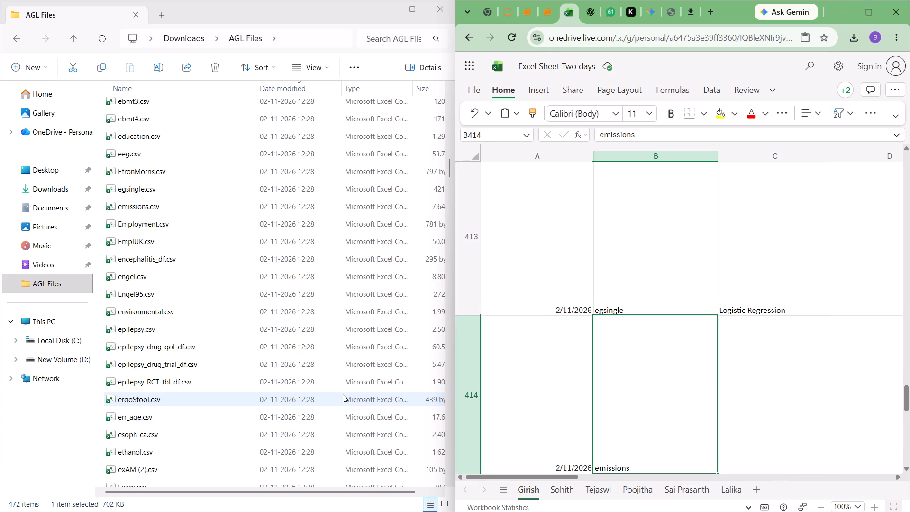
key("Down")
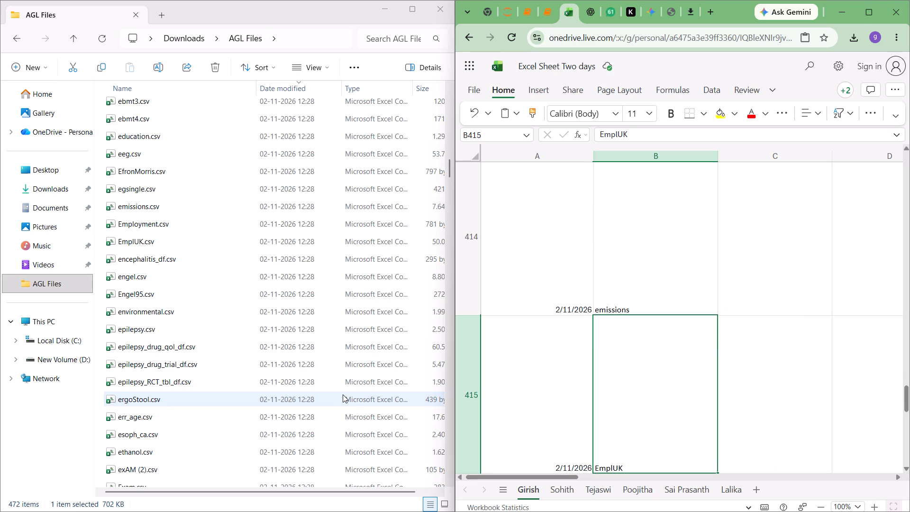
key("Down")
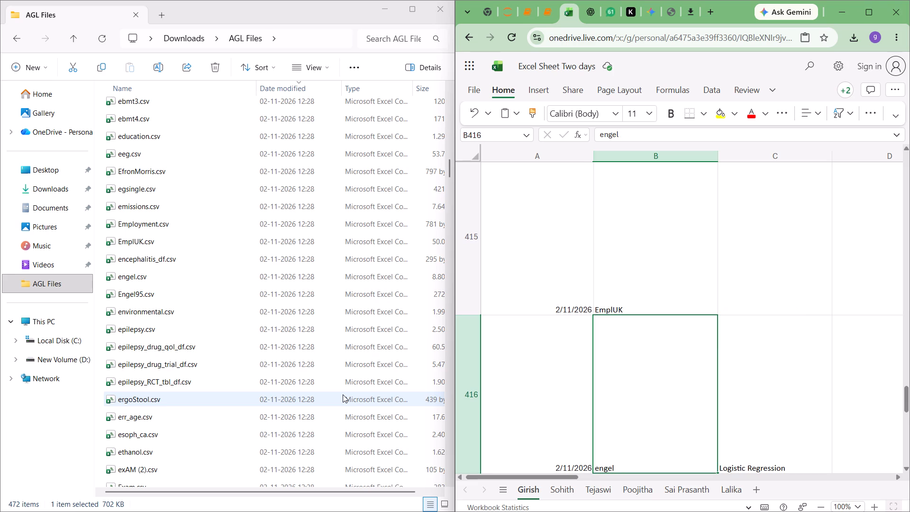
key("Down")
key("Down")
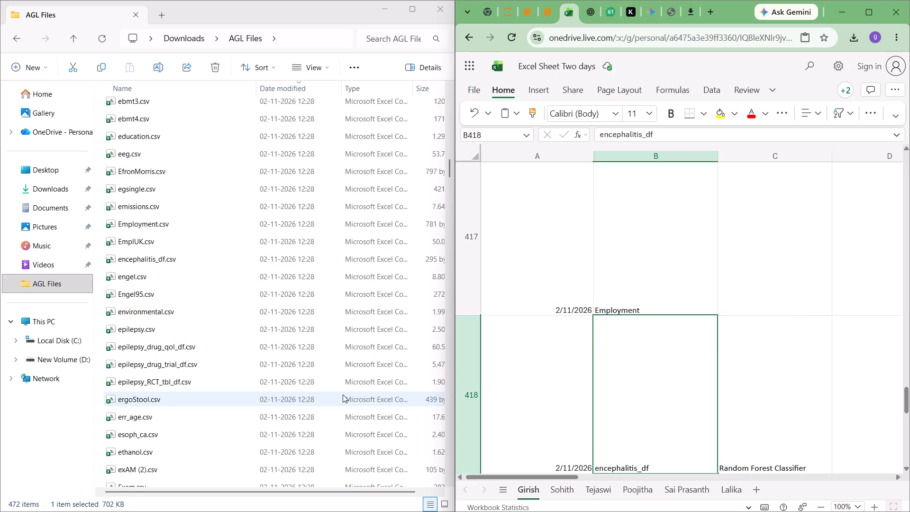
key("Down")
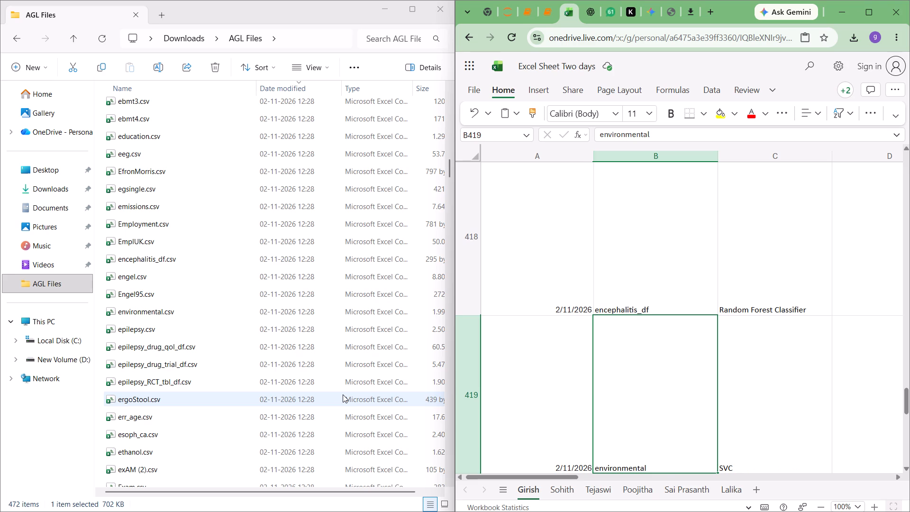
key("Down")
key("Down")
key("Down")
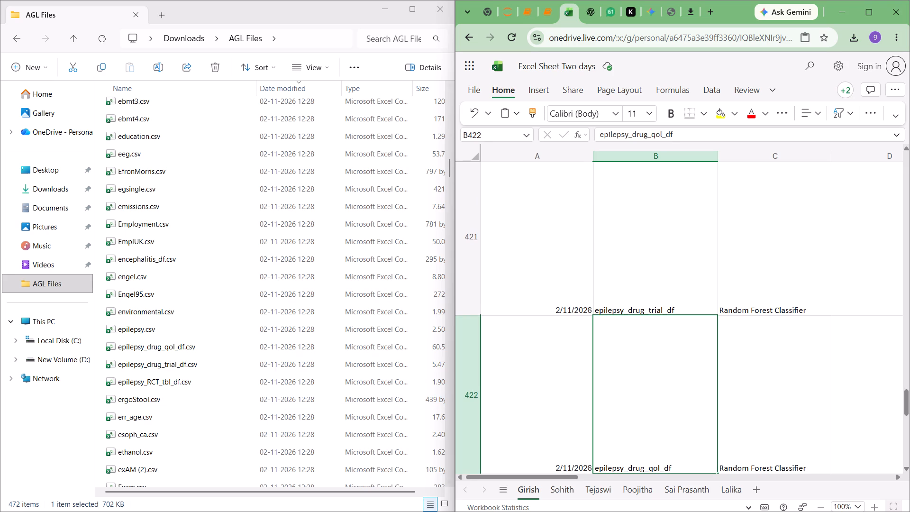
Search the Girish sheet for all occurrences of Engel95, copying the name from Engel95.csv, and close the search.
left_click(556, 243)
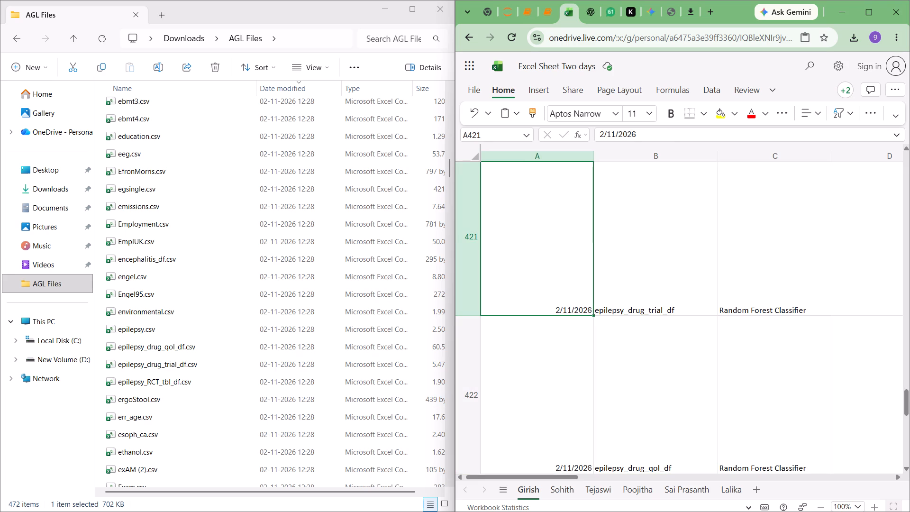
key("ctrl+f")
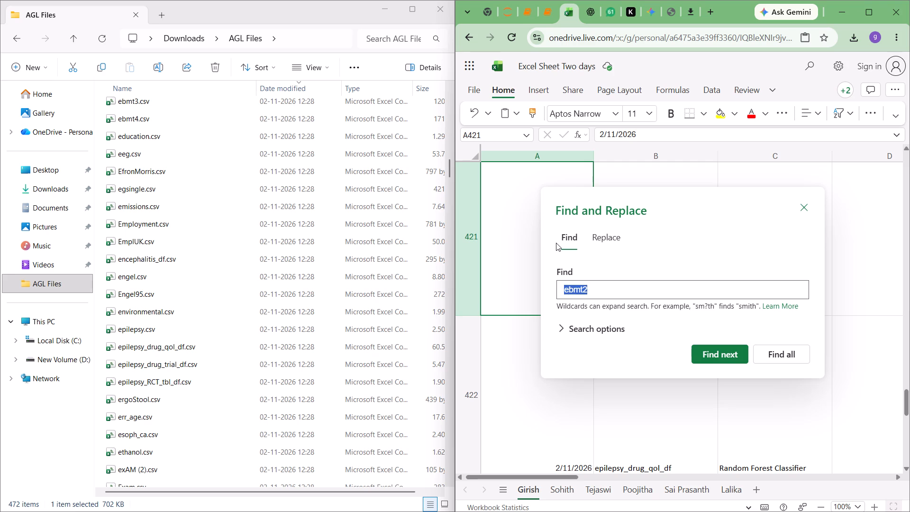
key("BackSpace")
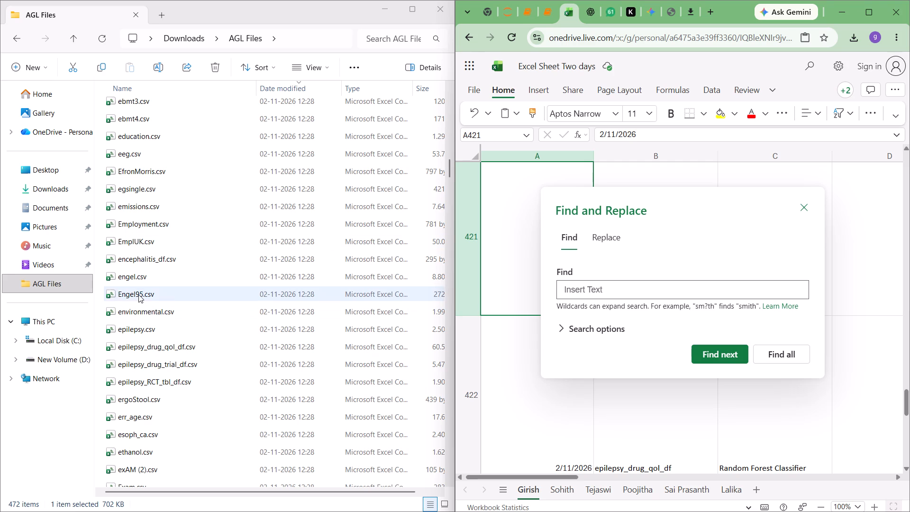
left_click(138, 294)
left_click(167, 297)
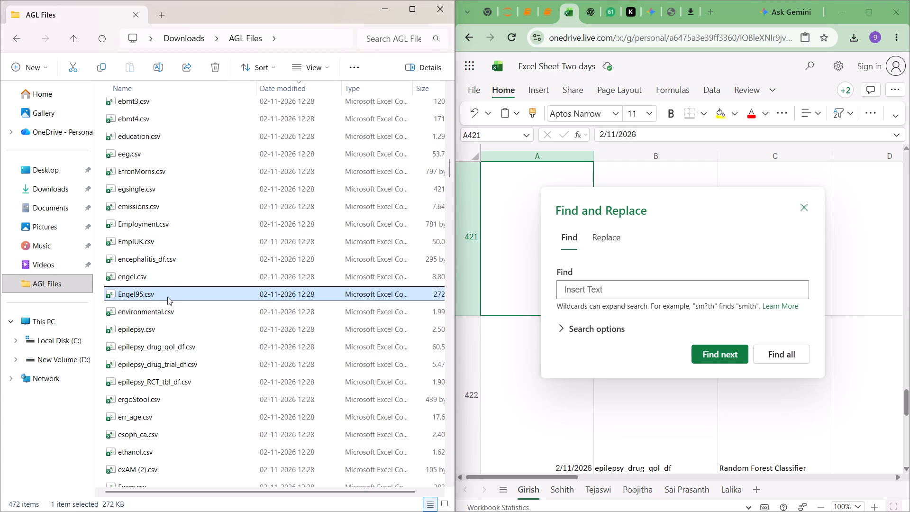
key("ctrl+c")
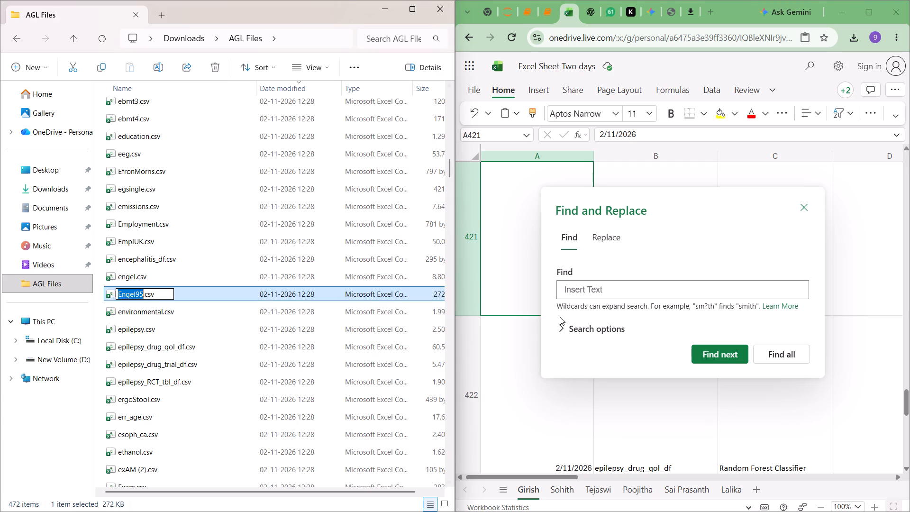
left_click(580, 294)
key("ctrl+v")
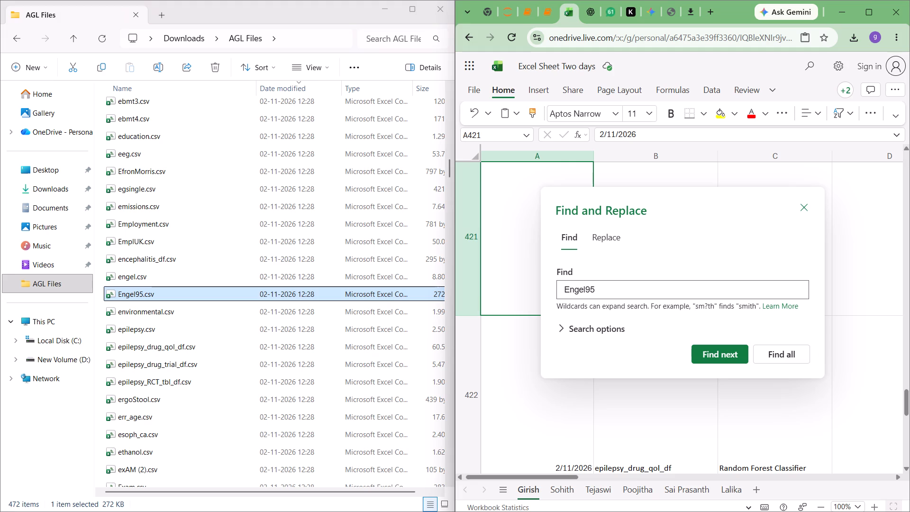
left_click(797, 363)
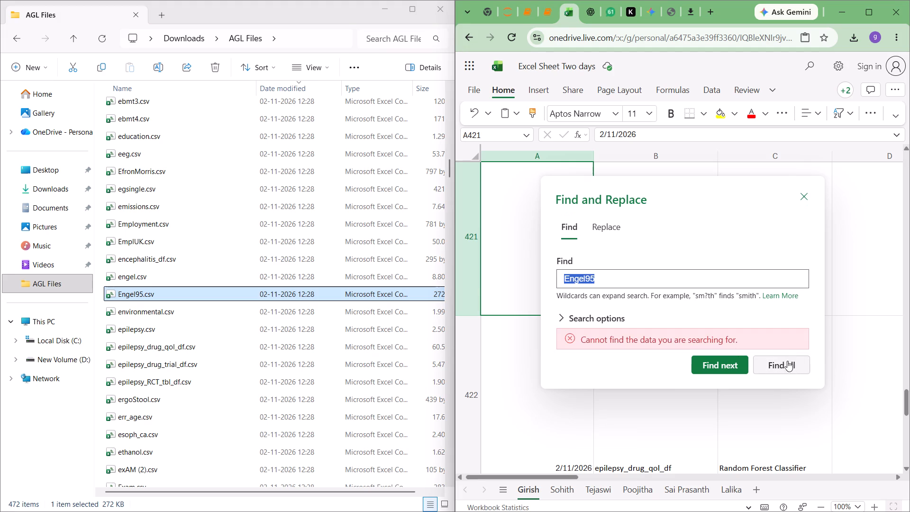
left_click(808, 199)
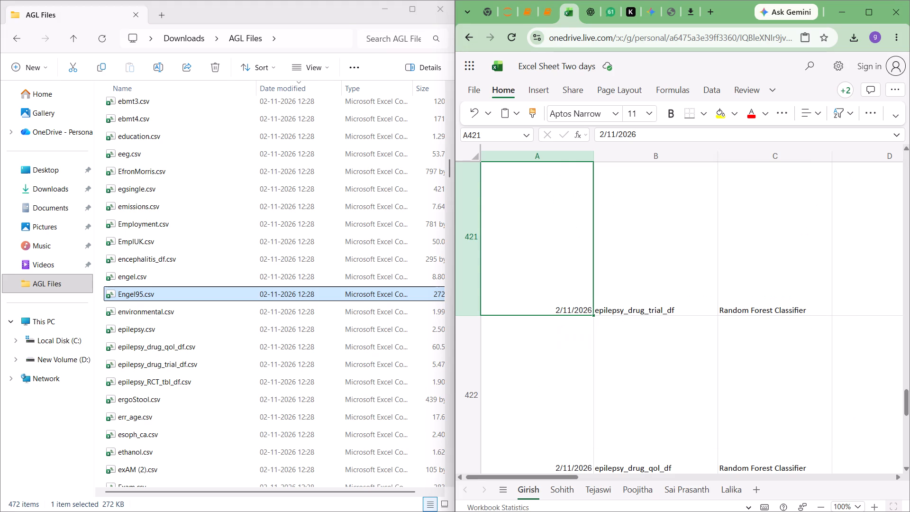
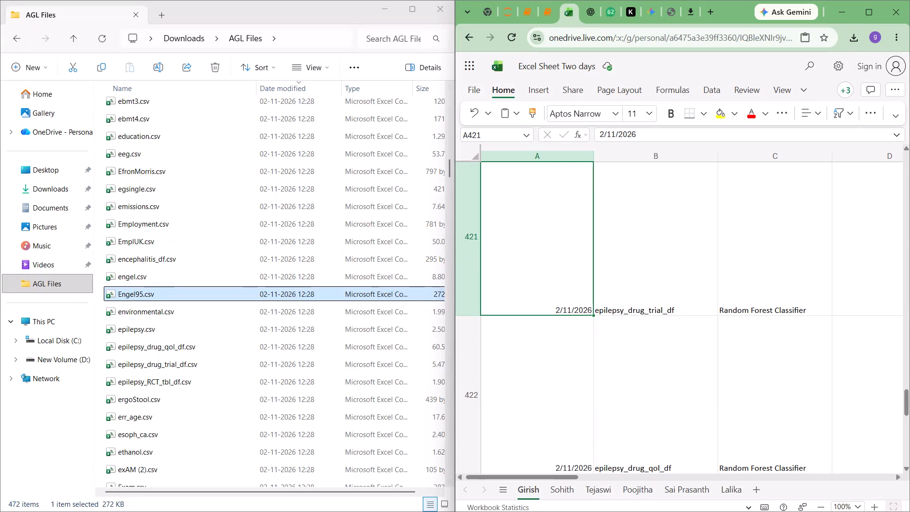
Compare column B's dataset names from ebmt4 through Employment one by one with the CSV files in the AGL Files folder.
scroll(569, 260, "up", 10)
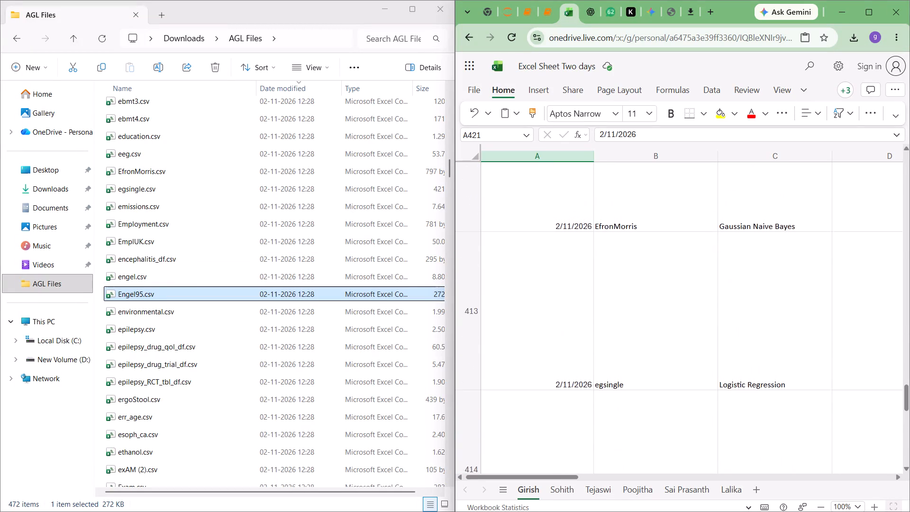
scroll(569, 260, "up", 1)
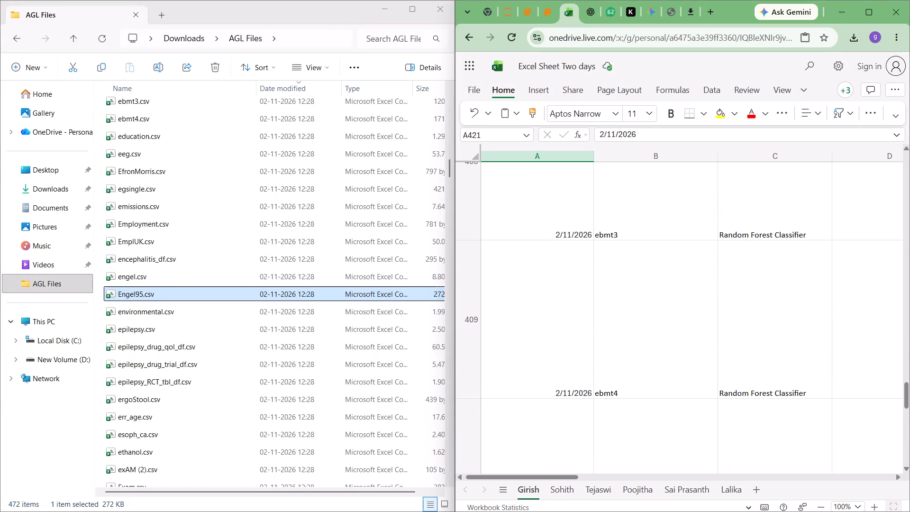
left_click(626, 300)
key("Down")
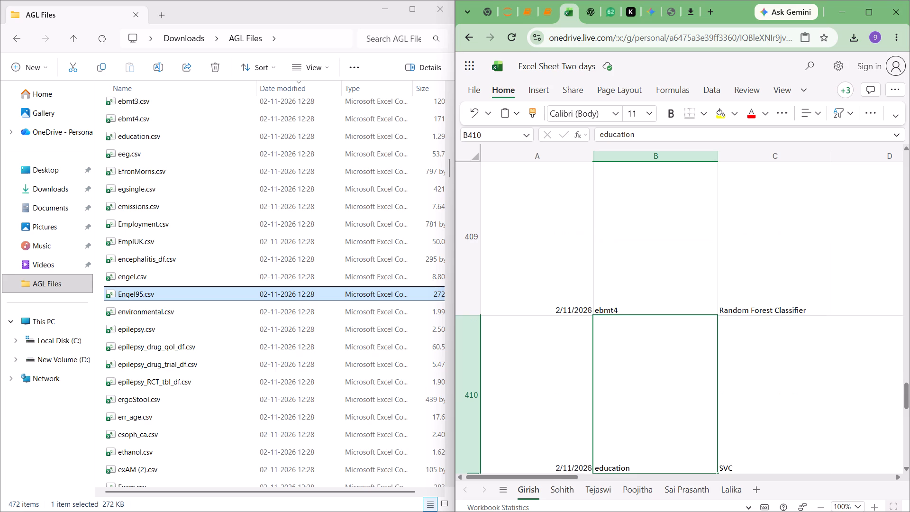
key("Down")
key("Down")
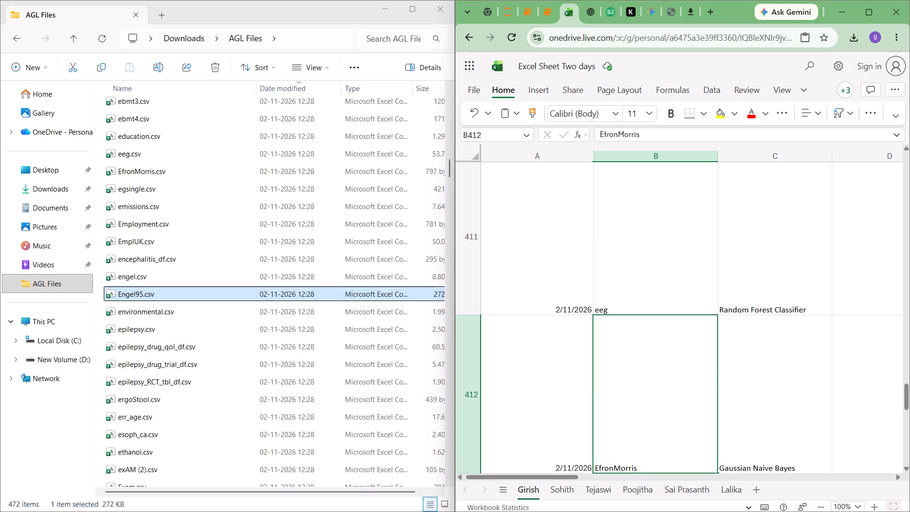
key("Down")
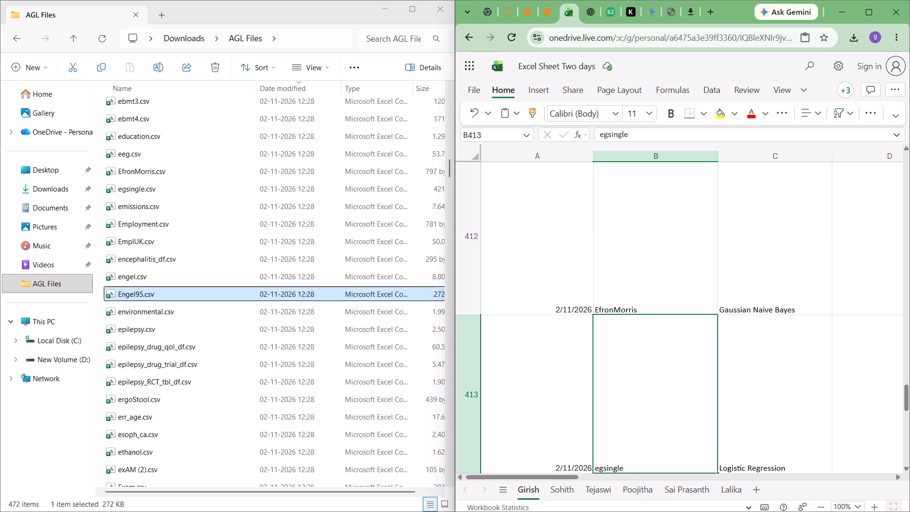
key("Down")
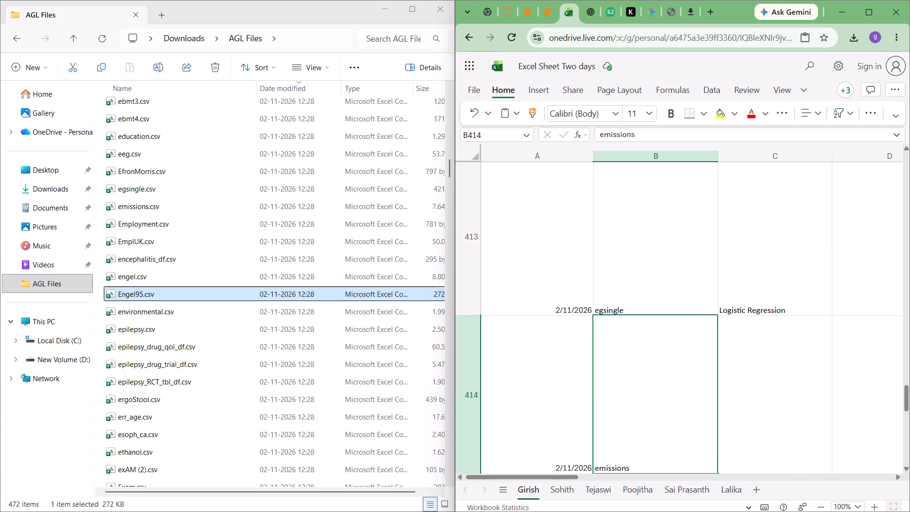
key("Down")
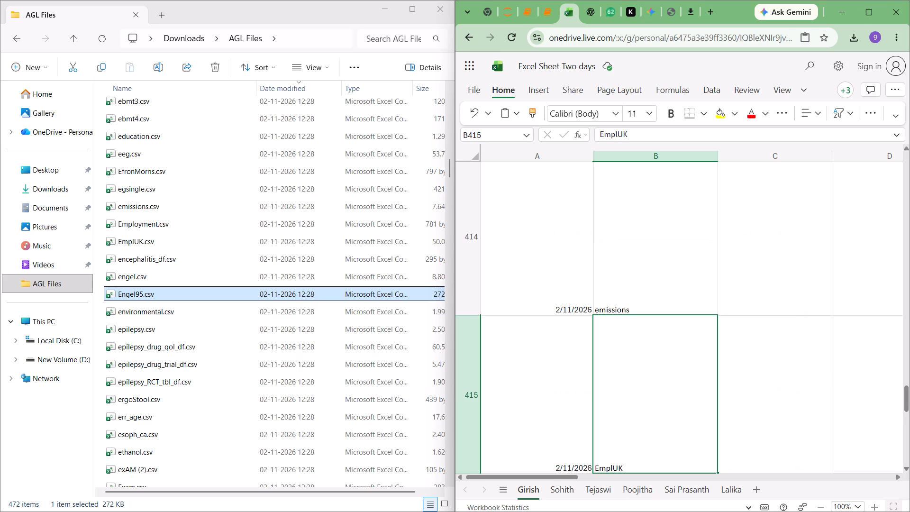
key("Down")
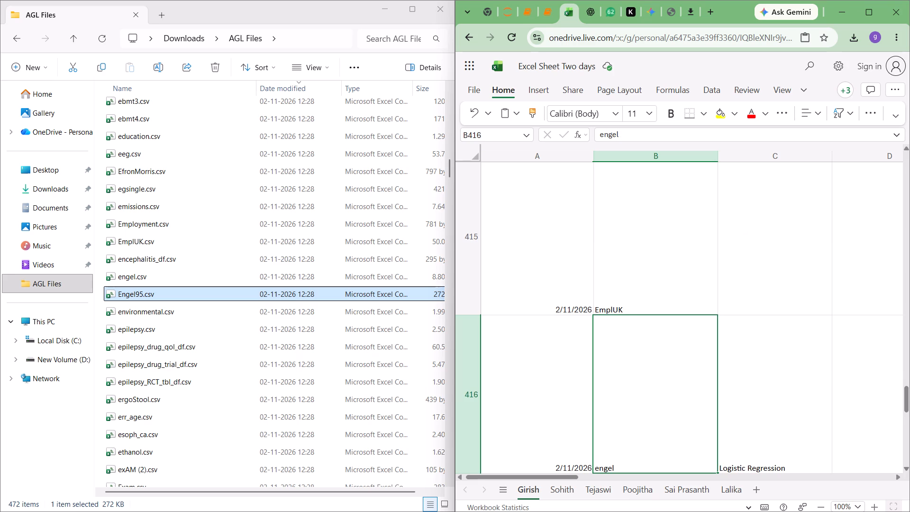
key("Down")
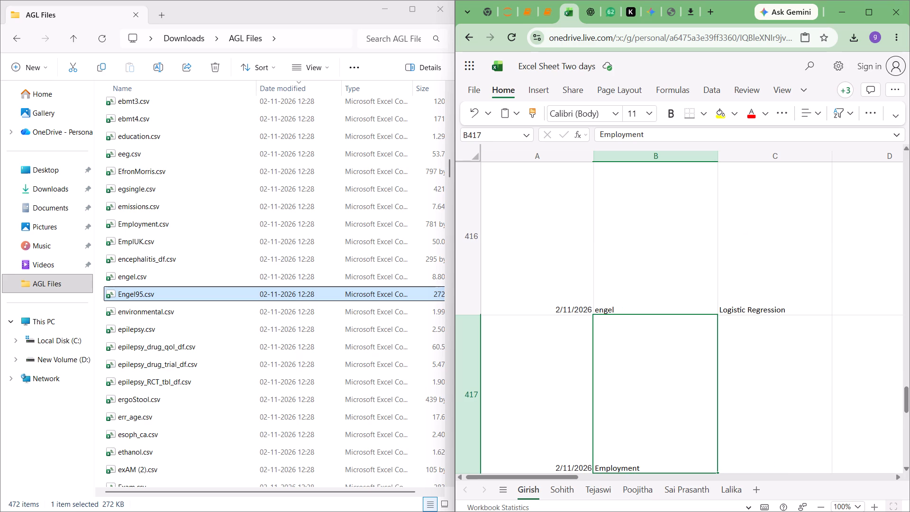
Recheck column B's dataset names from emissions through epilepsy_drug_trial_df against the AGL Files CSV list.
key("Up")
key("Up")
key("Up")
key("Down")
key("Down")
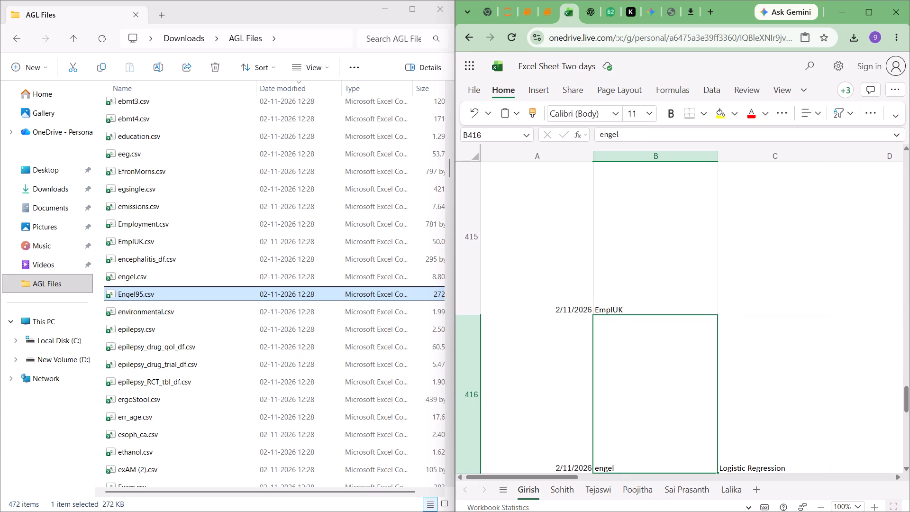
key("Down")
key("Down")
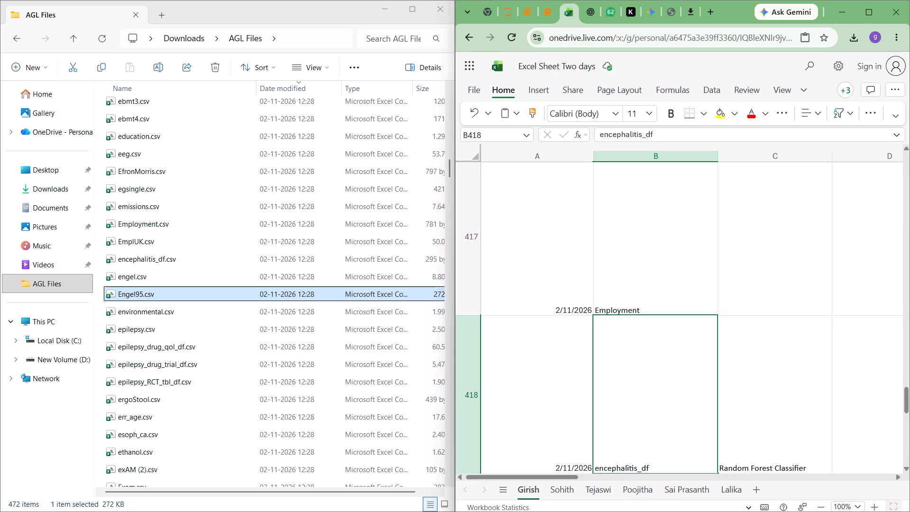
key("Down")
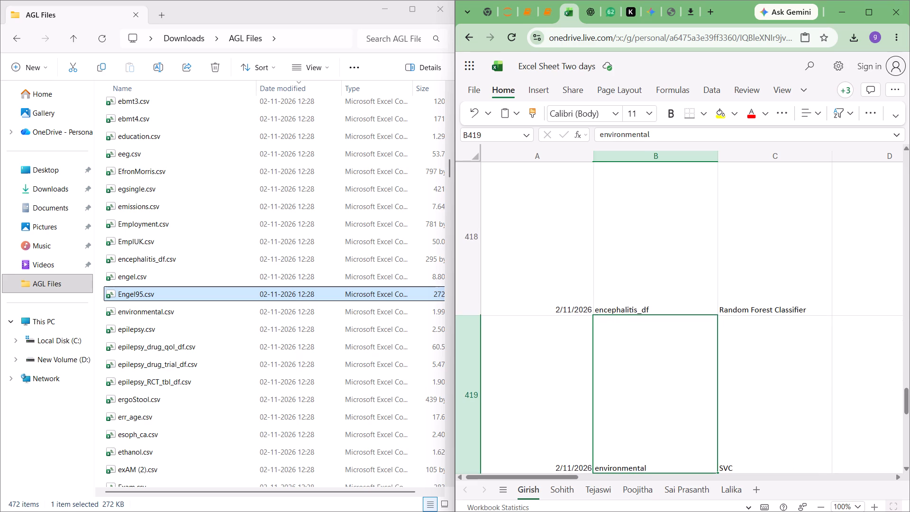
key("Down")
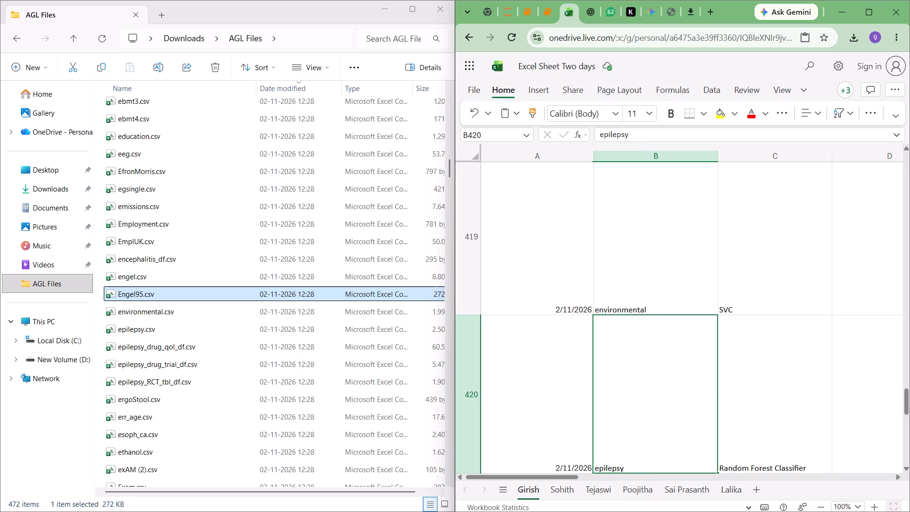
key("Down")
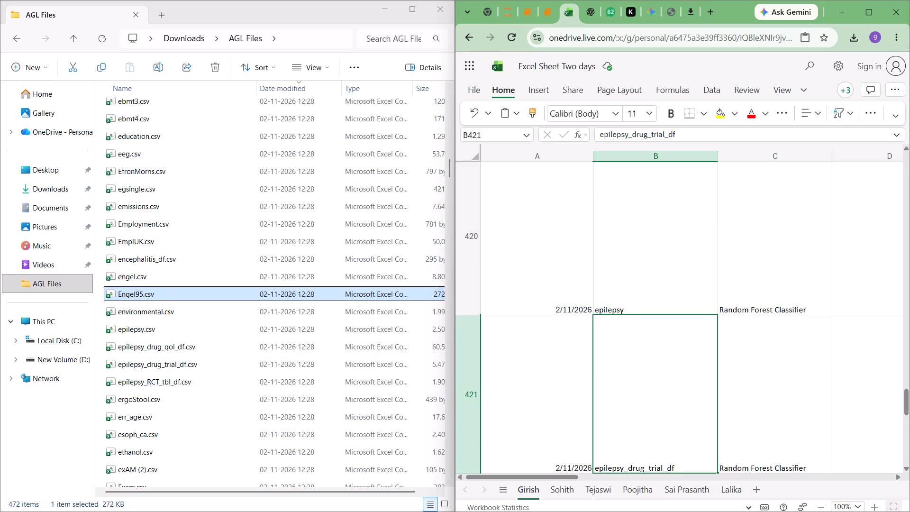
Go back to engel in column B and compare the dataset names from there through ethanol with the folder's CSV files.
key("Up")
key("Up")
key("Up")
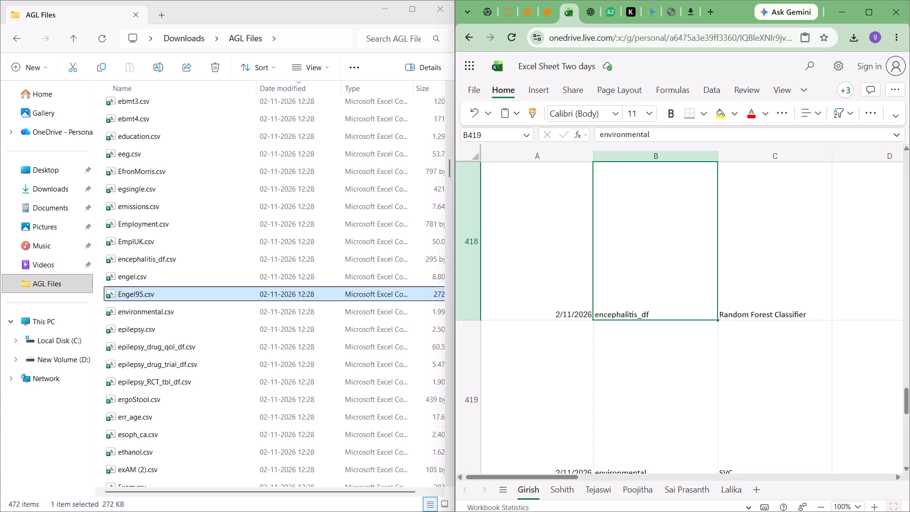
key("Up")
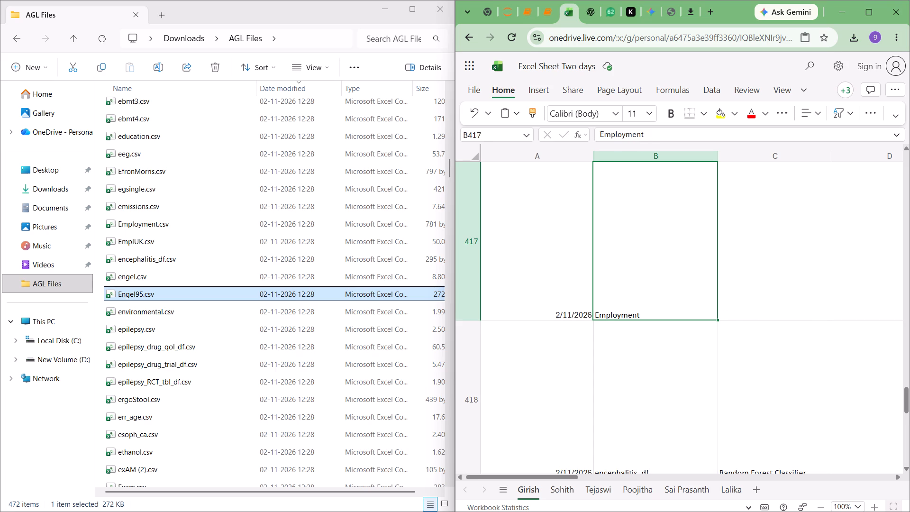
key("Up")
key("Down")
key("Down")
key("Down")
key("Down")
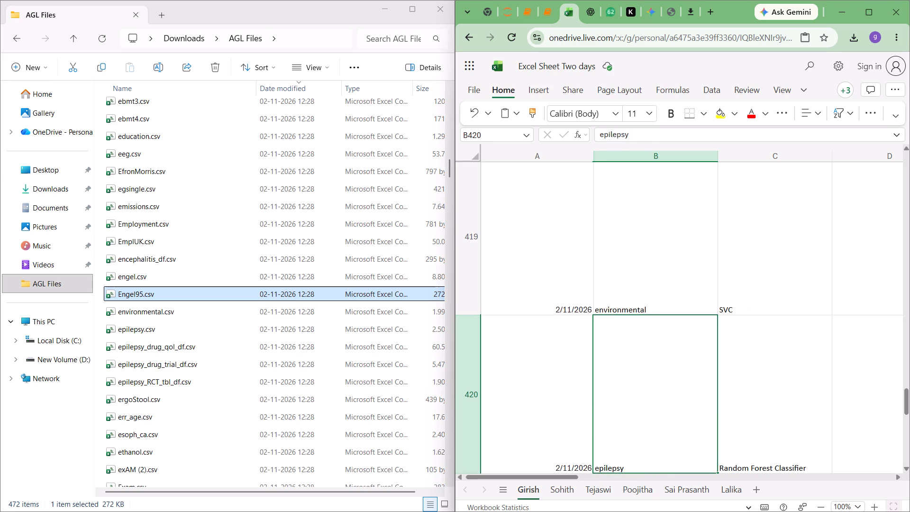
key("Down")
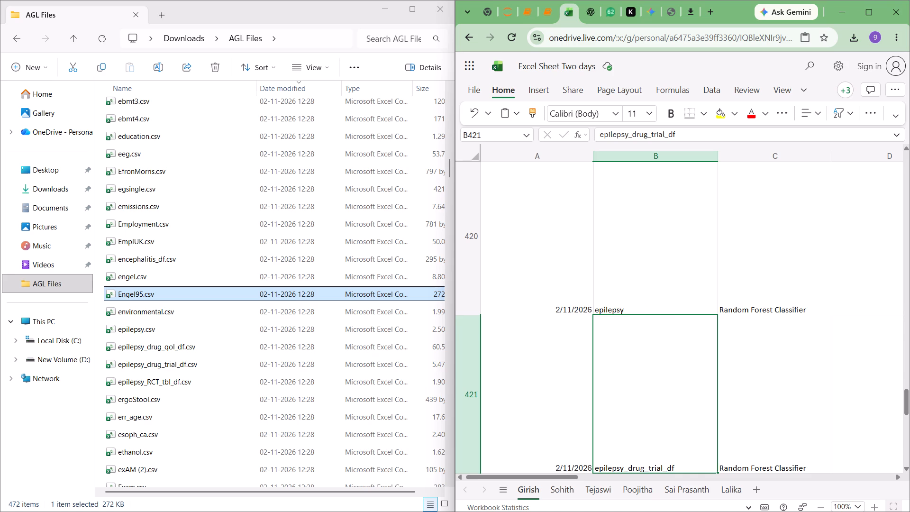
key("Down")
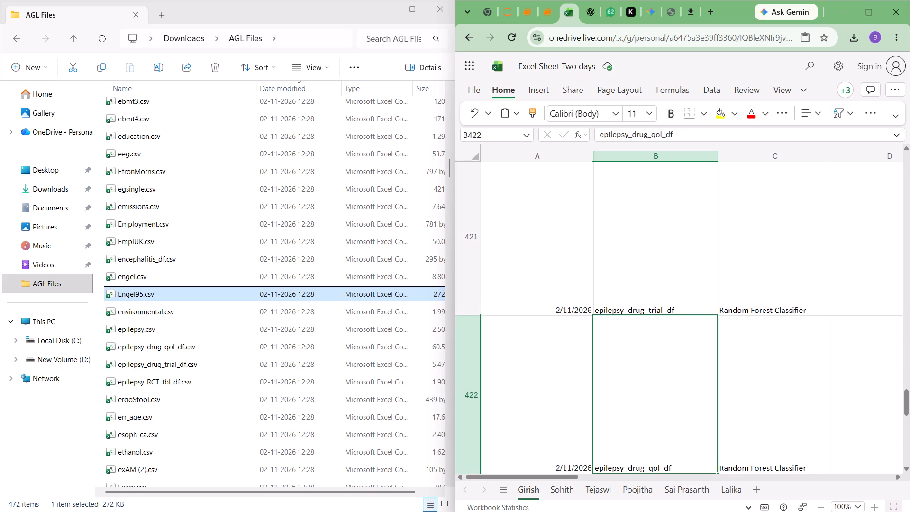
key("Down")
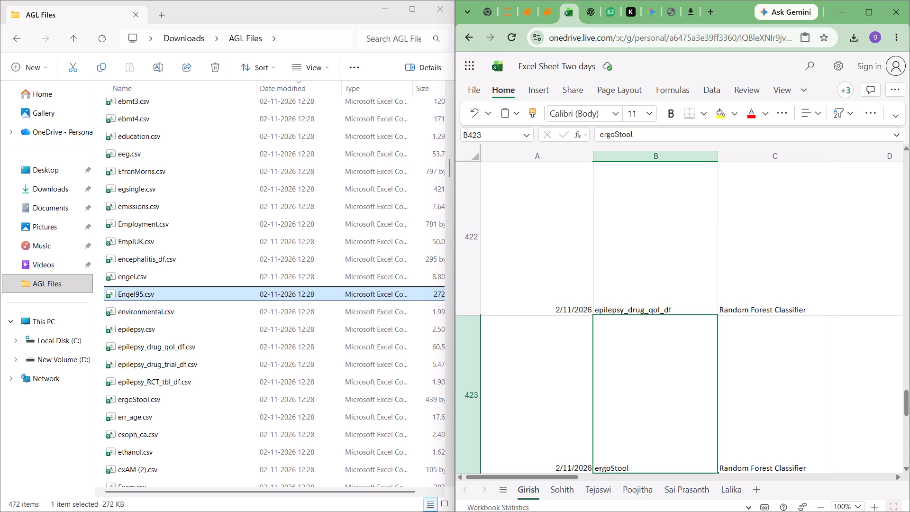
key("Down")
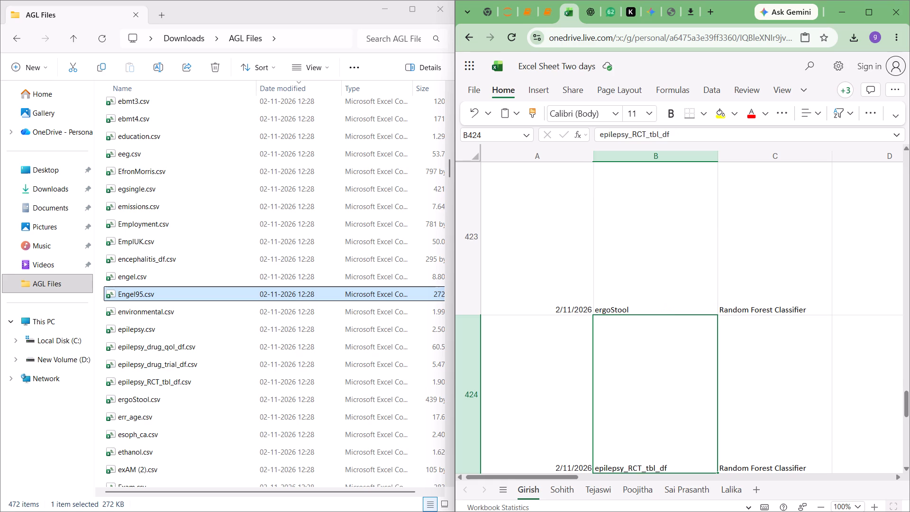
key("Down")
key("Down")
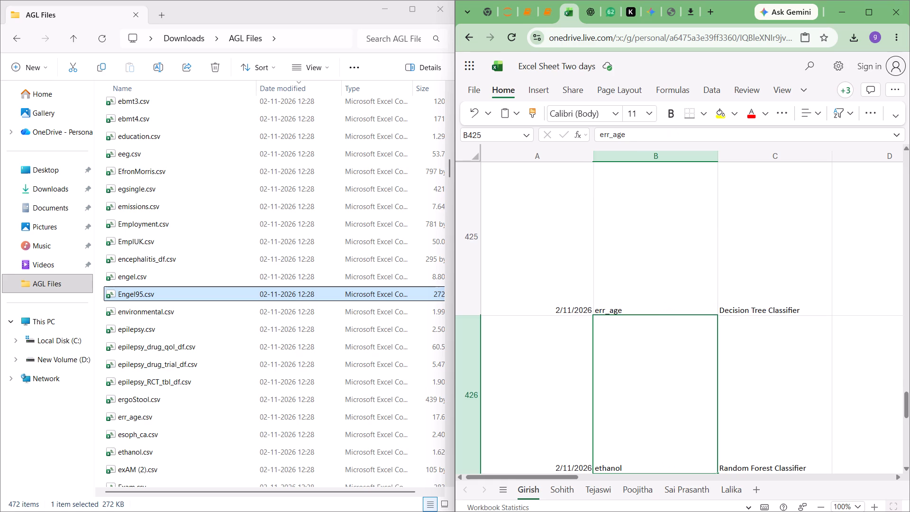
Compare column B's dataset names around err_age, ethanol, exAM (2) and Exam with the matching part of the folder's CSV list.
scroll(334, 328, "down", 1)
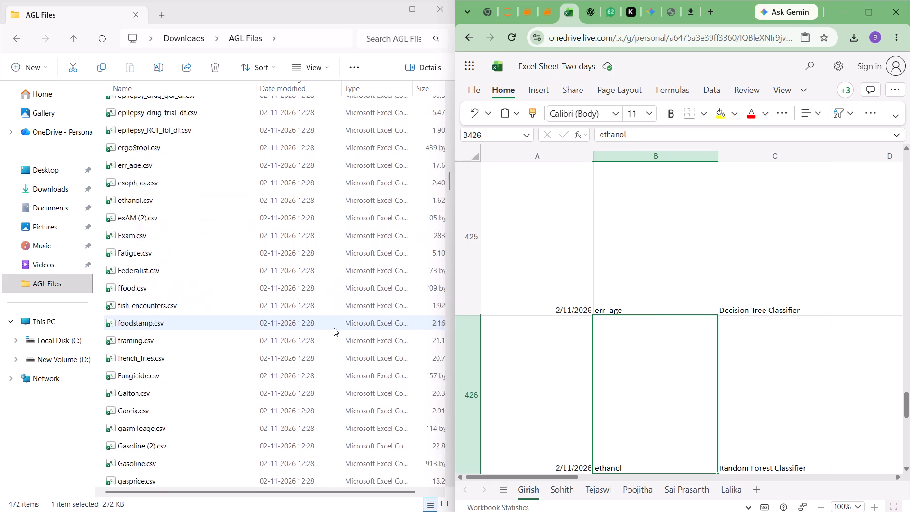
scroll(334, 328, "down", 1)
scroll(334, 328, "up", 3)
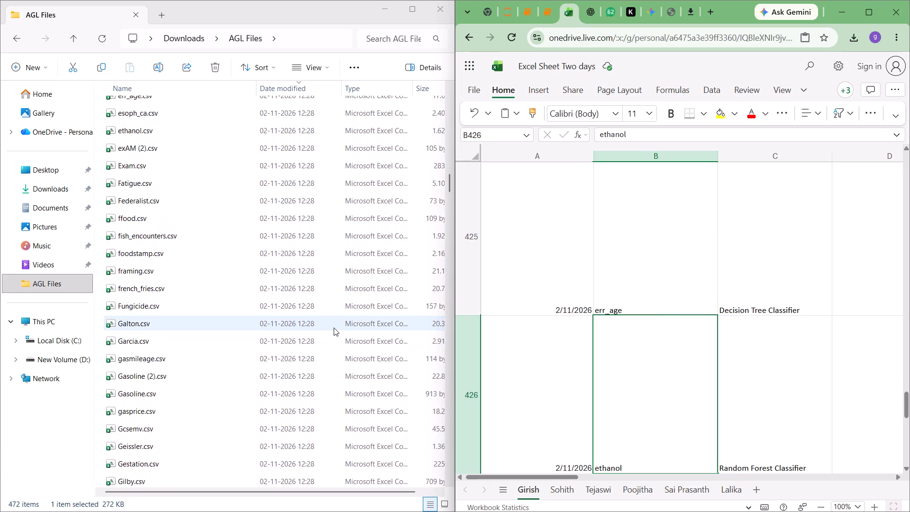
scroll(334, 328, "up", 1)
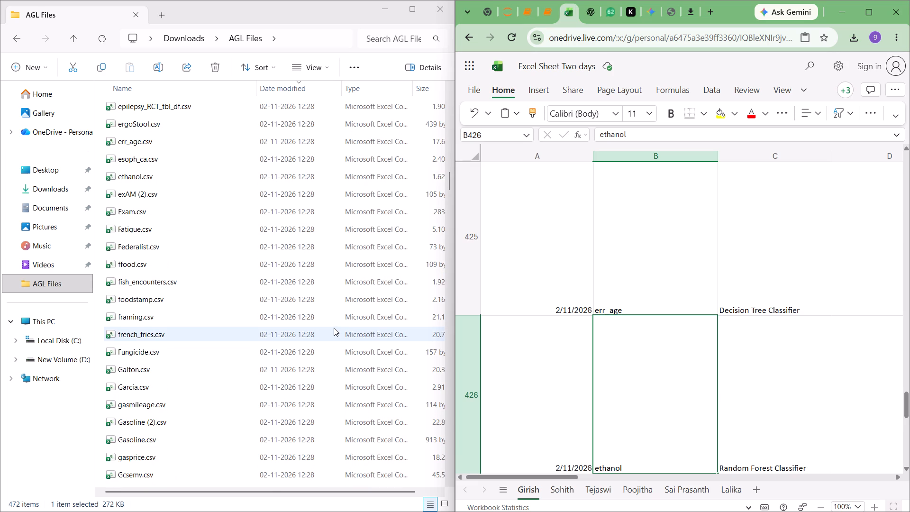
key("Down")
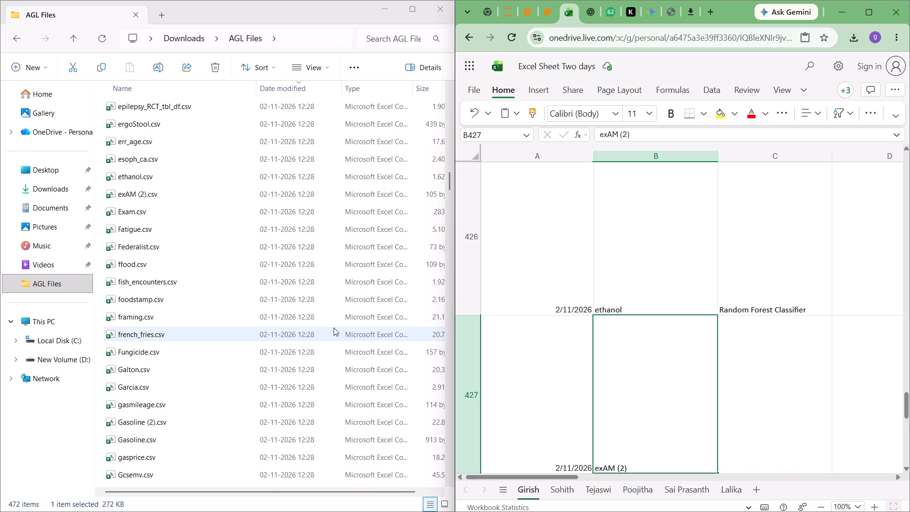
key("Down")
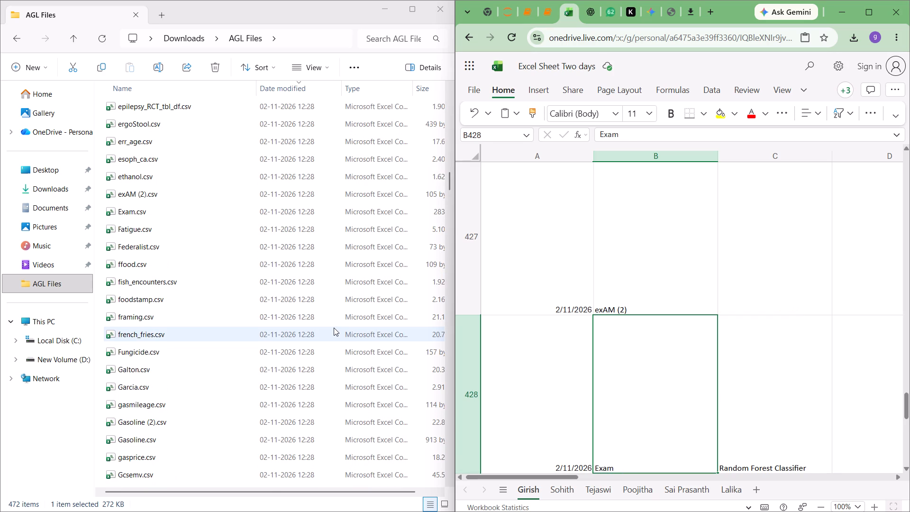
key("Down")
key("Up")
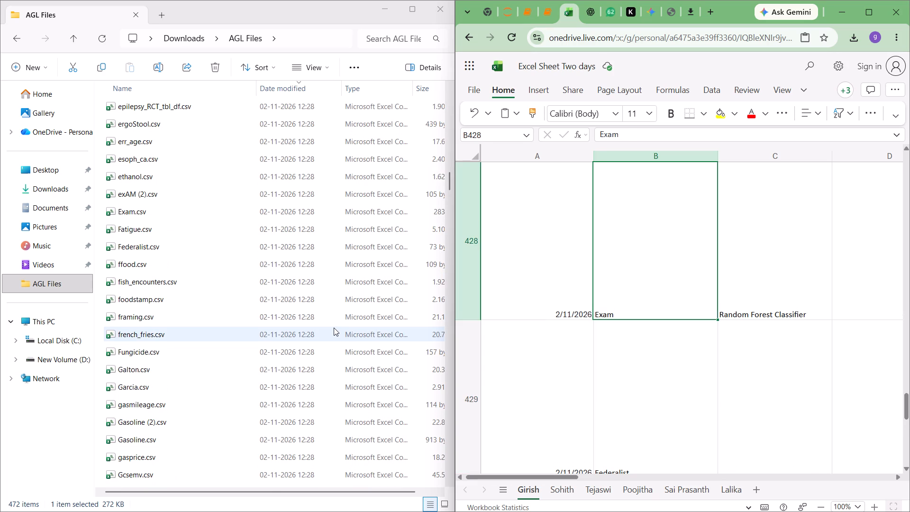
key("Up")
key("Up")
key("Up")
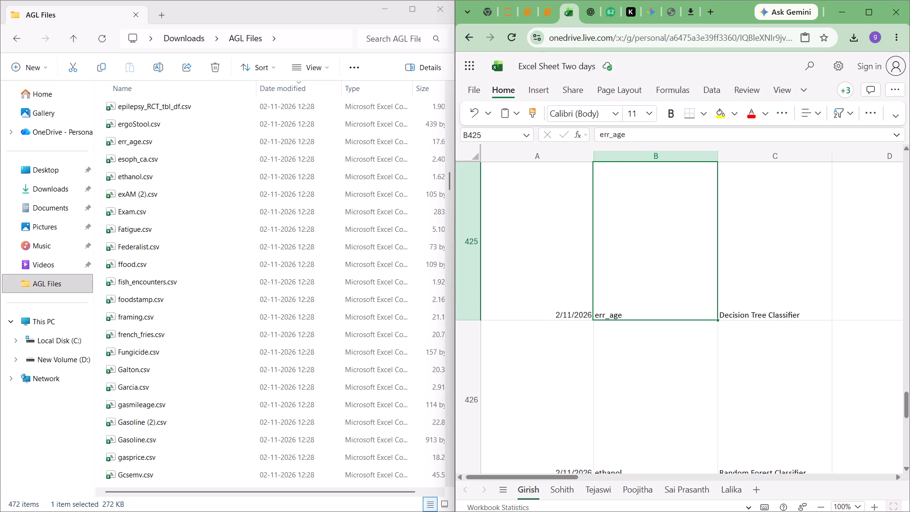
Search the workbook for esoph_ca, using the name copied from esoph_ca.csv in the AGL Files folder.
key("ctrl+f")
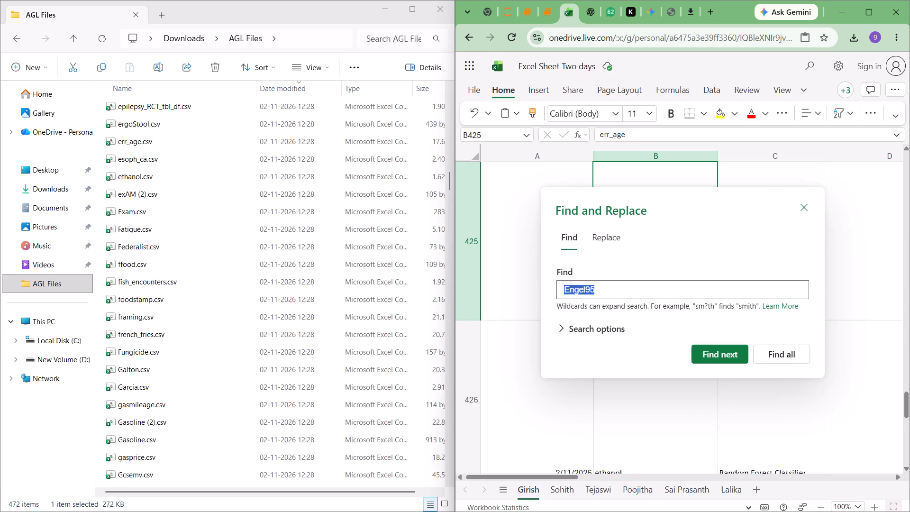
key("BackSpace")
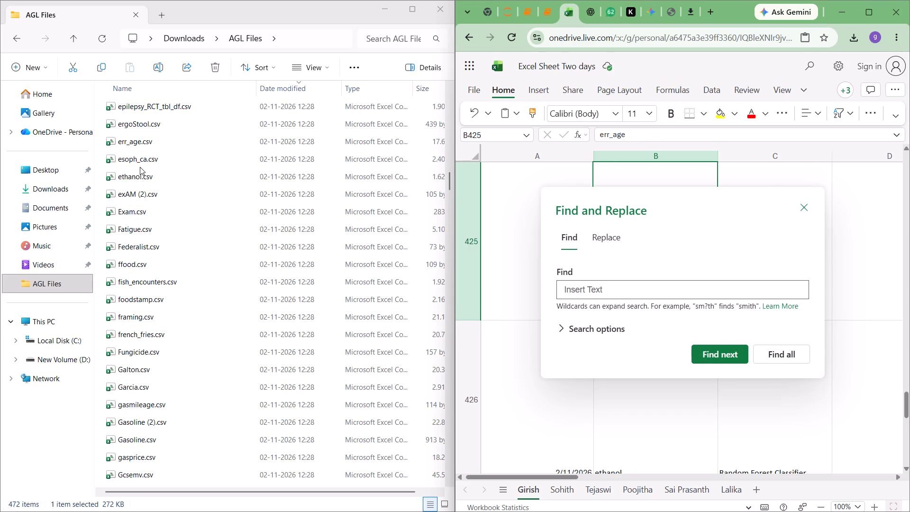
left_click(179, 155)
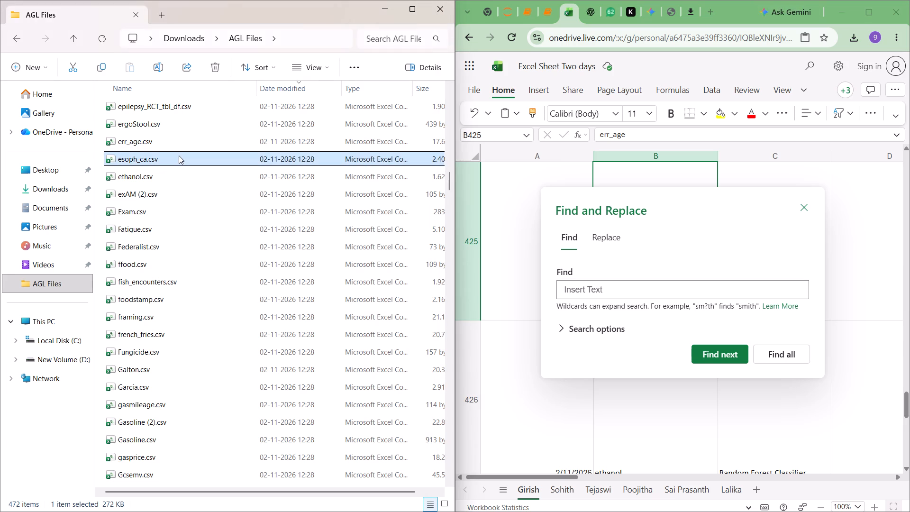
left_click(179, 155)
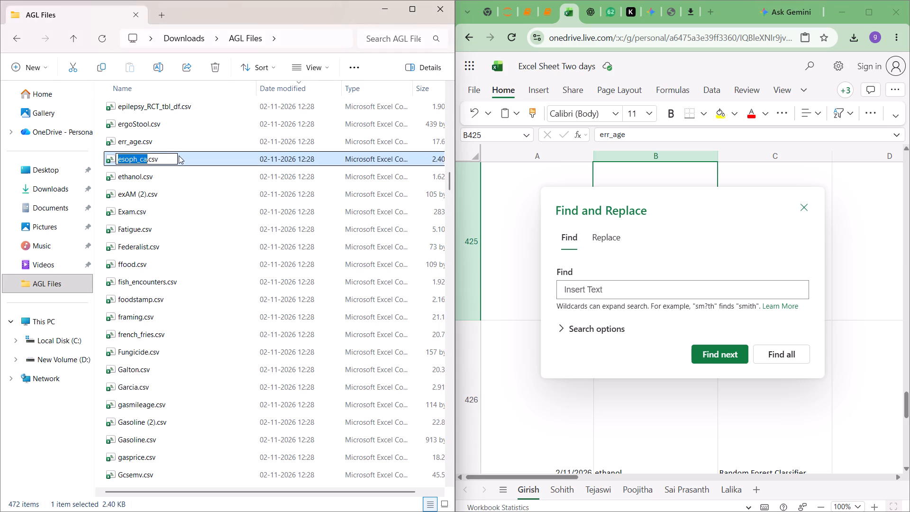
key("ctrl+c")
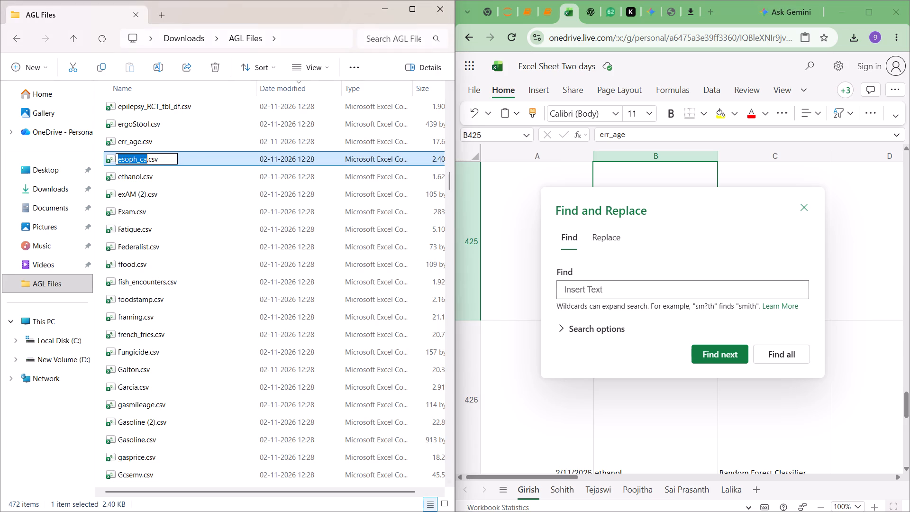
left_click(572, 281)
key("ctrl+v")
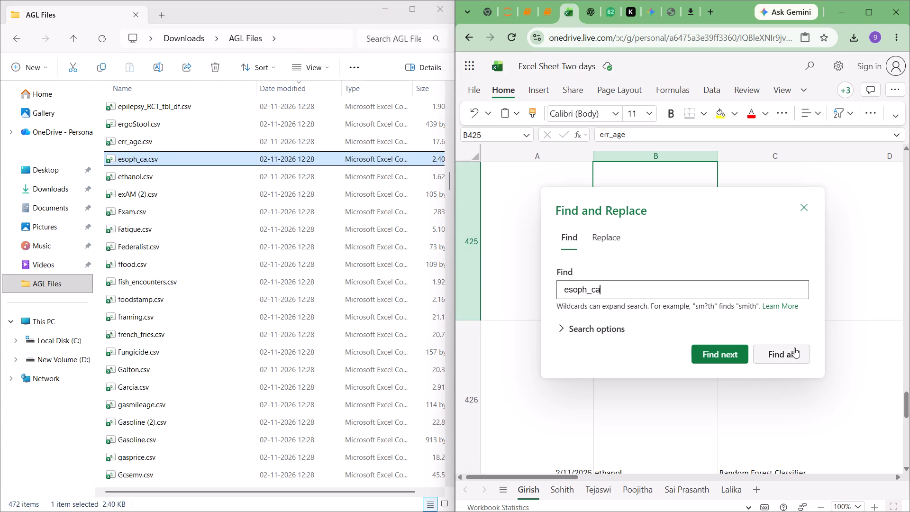
left_click(794, 347)
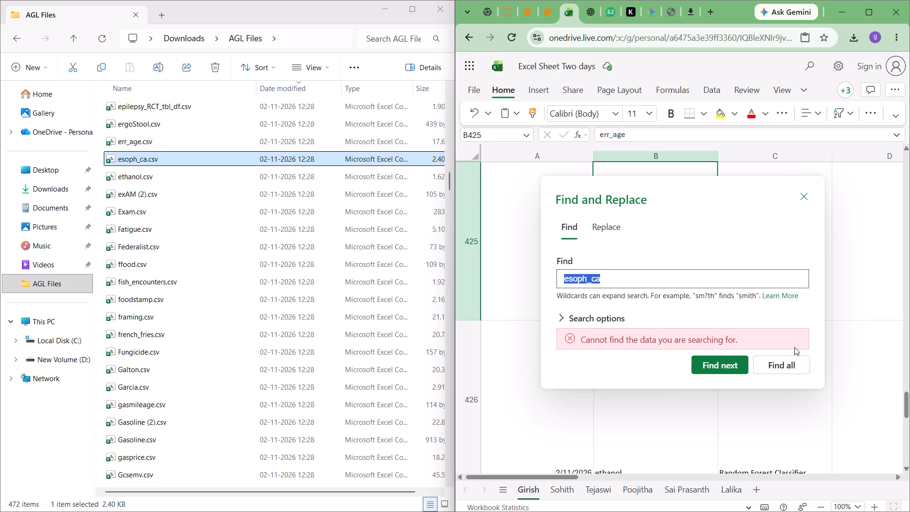
left_click(808, 199)
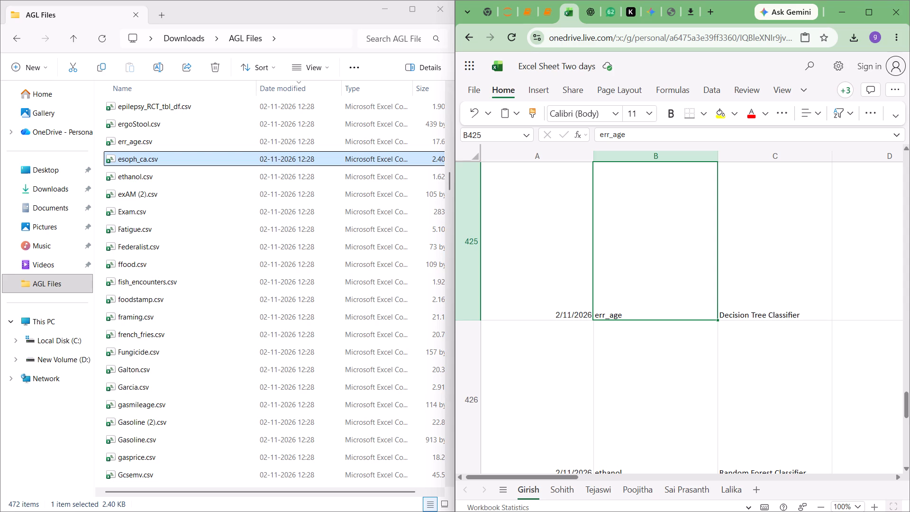
Compare column B's dataset names from ethanol through Galton one by one with the folder's CSV files, then return to foodstamp.
key("Down")
key("Down")
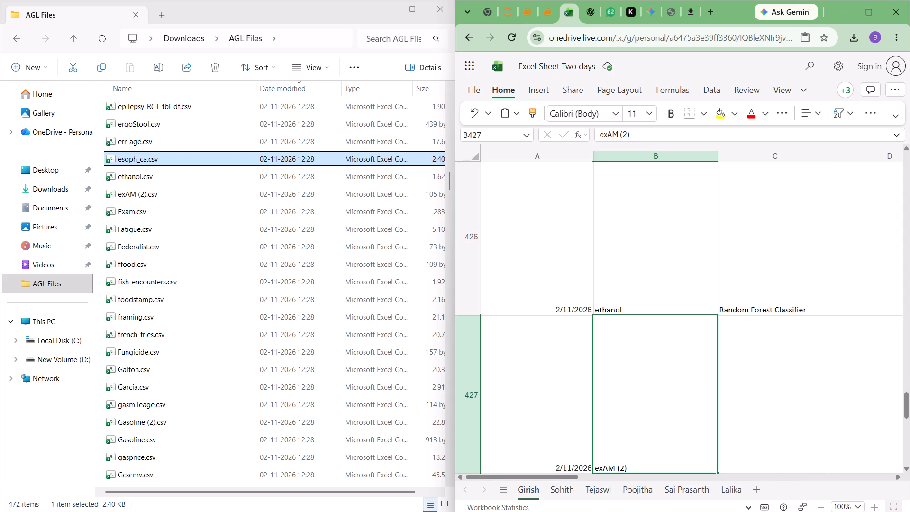
key("Down")
key("Down")
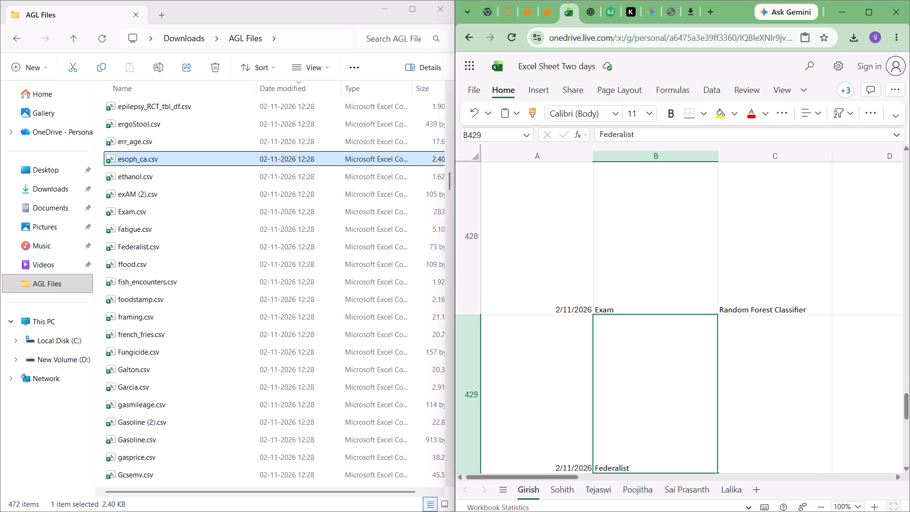
key("Down")
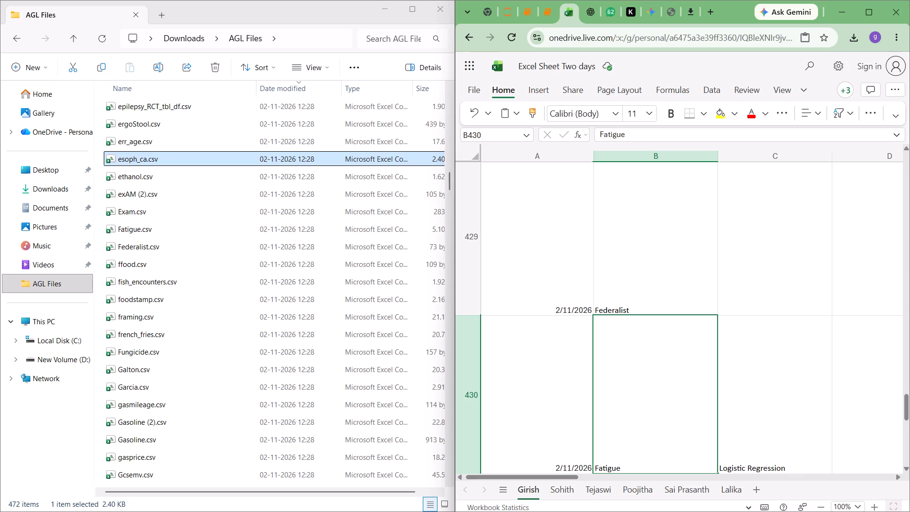
key("Down")
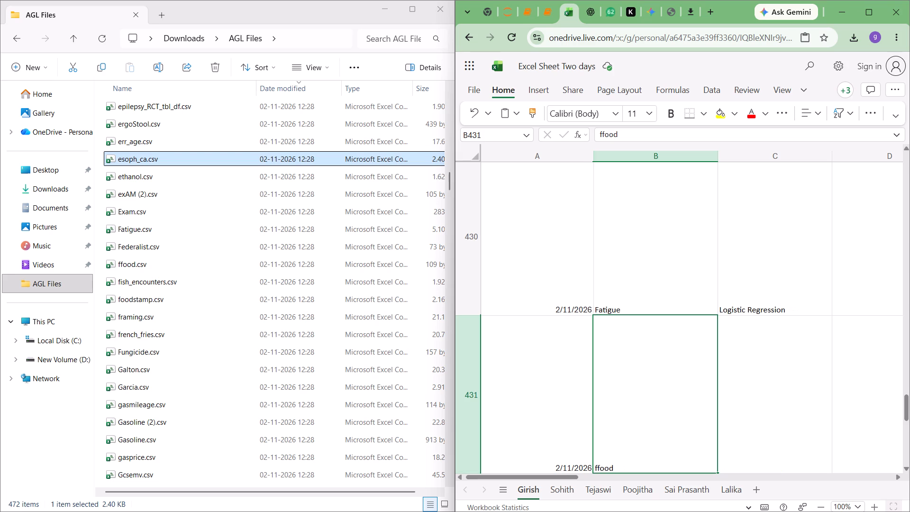
key("Down")
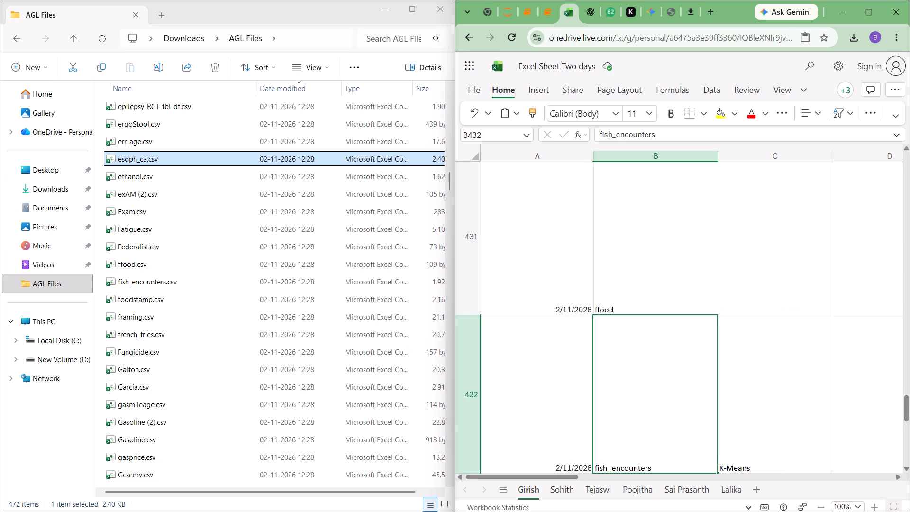
key("Down")
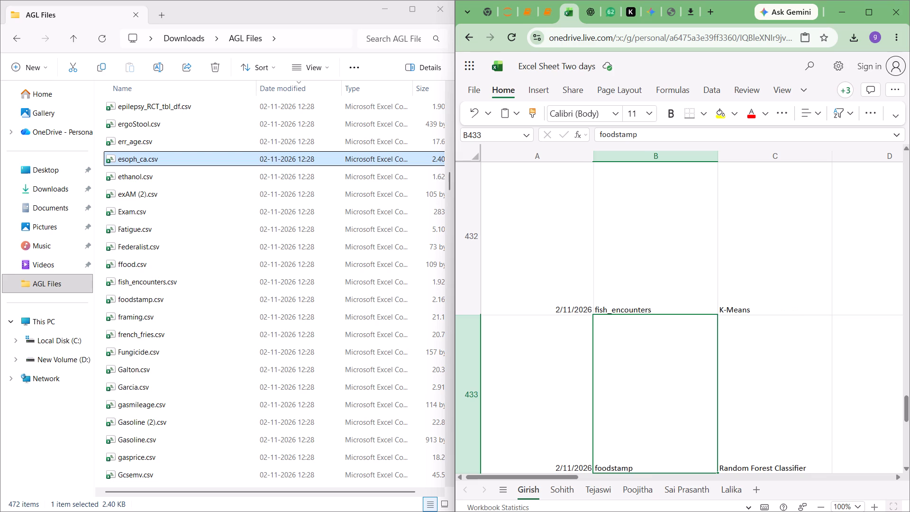
key("Down")
key("Down")
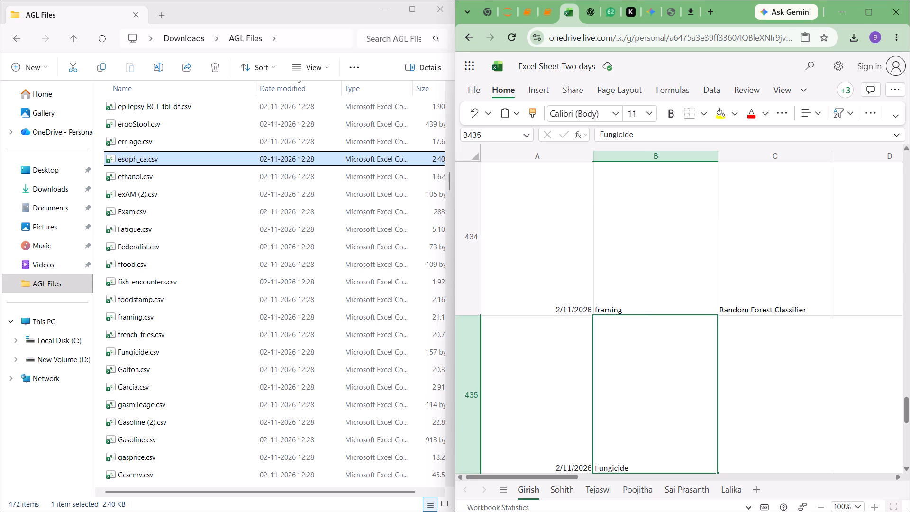
key("Down")
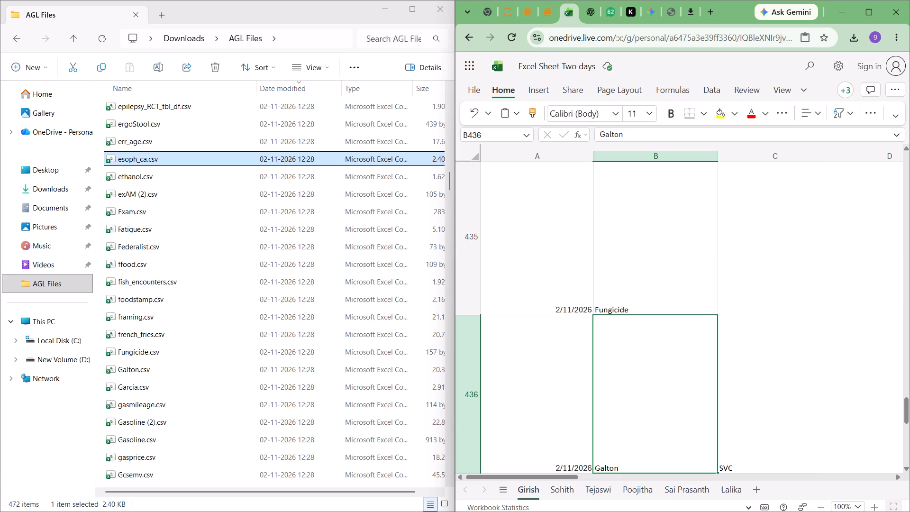
key("Up")
key("Up")
key("Up")
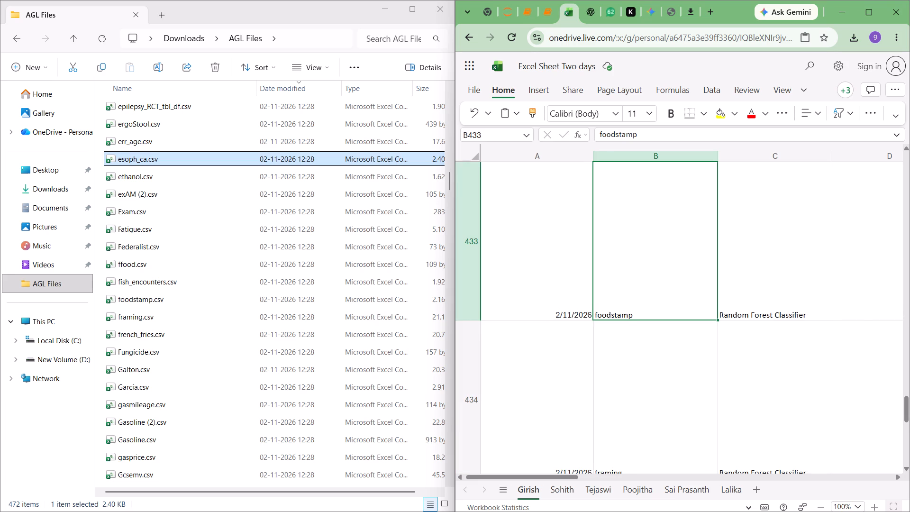
Search the workbook for french_fries, using the name copied from french_fries.csv in the AGL Files folder.
key("ctrl+f")
key("BackSpace")
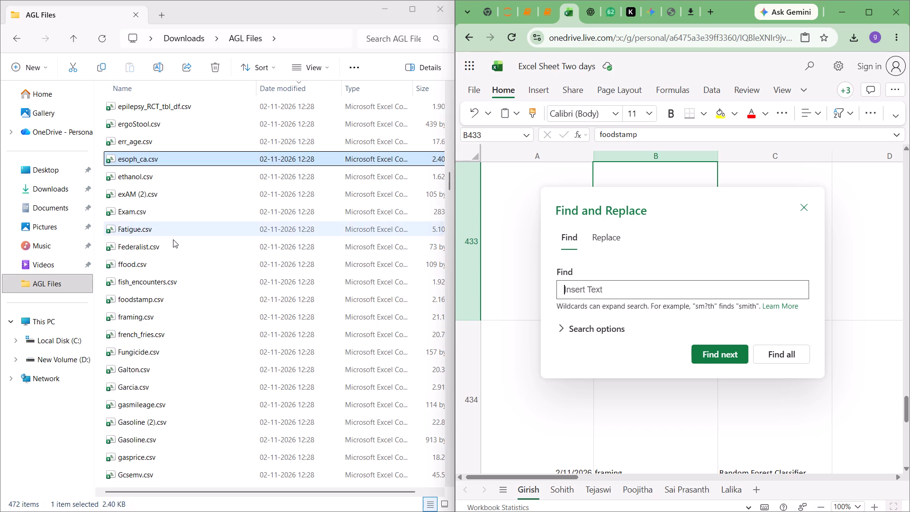
left_click(146, 336)
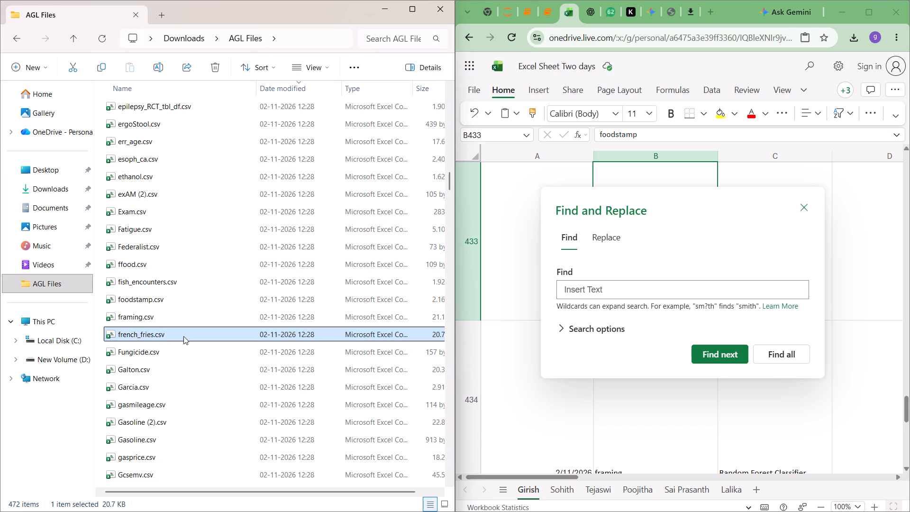
left_click(183, 336)
key("ctrl+c")
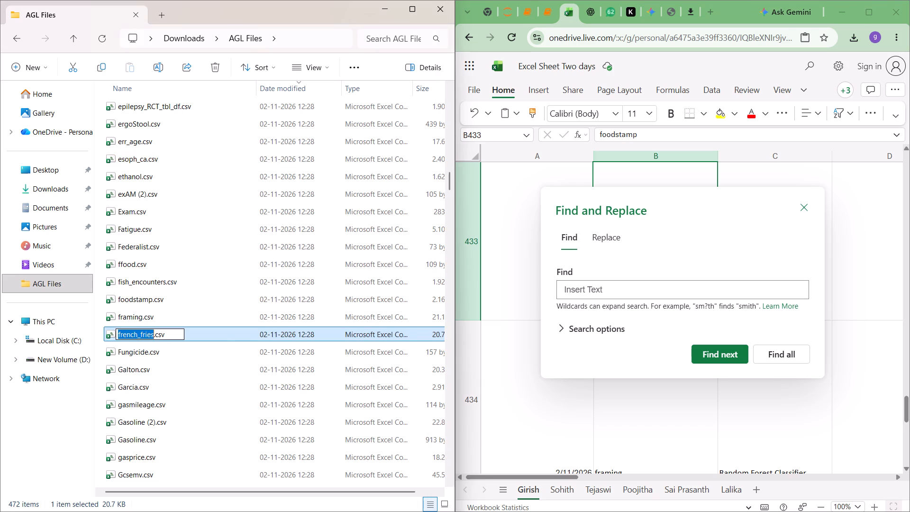
left_click(567, 286)
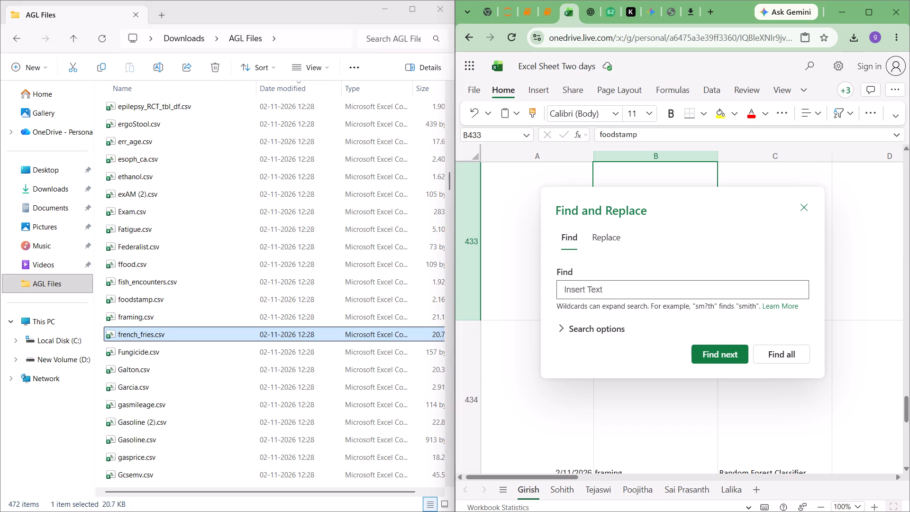
key("ctrl+v")
left_click(763, 350)
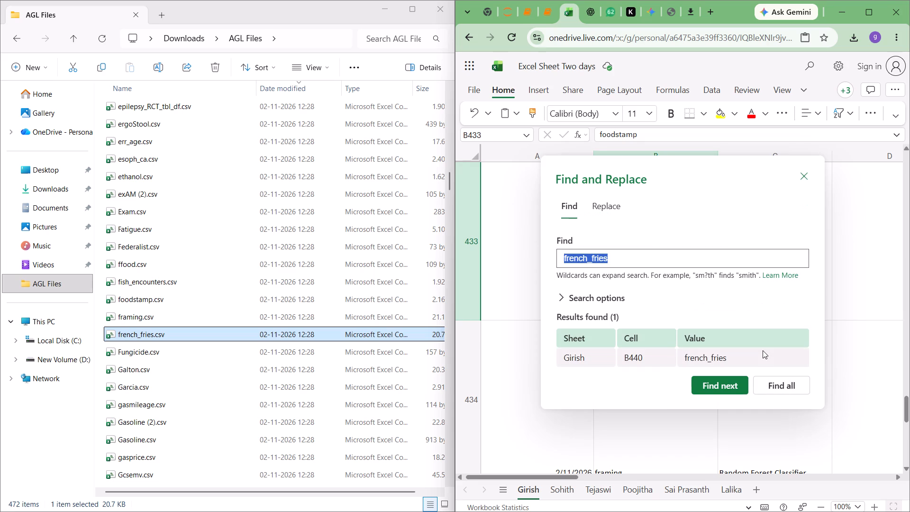
left_click(808, 178)
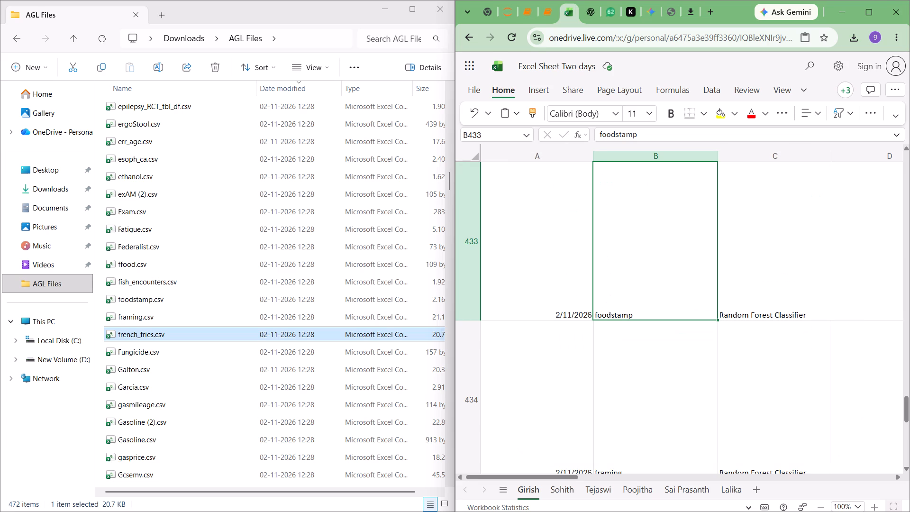
Recheck column B's dataset names between foodstamp and gasmileage against the folder's CSV list, ending at Fungicide.
key("Down")
key("Down")
key("Down")
key("Down")
key("Down")
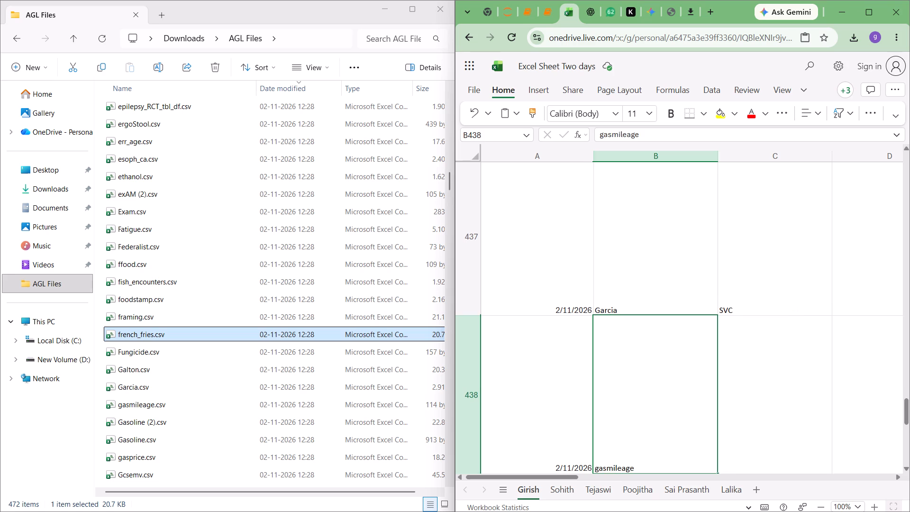
key("Up")
key("Up")
key("Up")
key("Down")
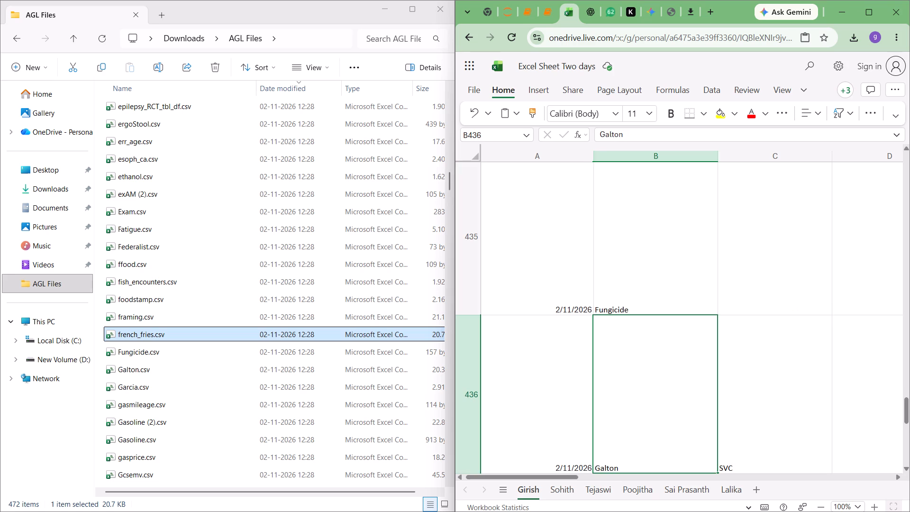
key("Up")
key("Up")
key("Up")
key("Up")
key("Down")
key("Down")
key("Down")
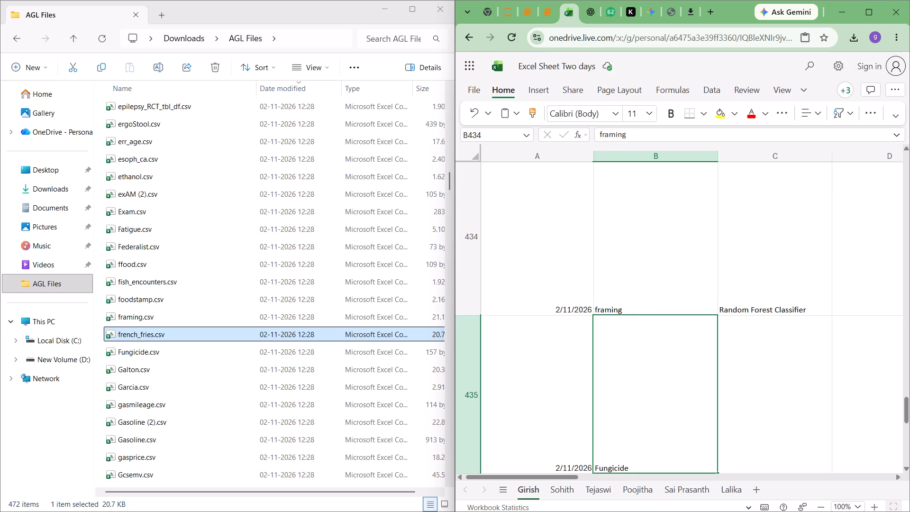
key("Down")
key("Up")
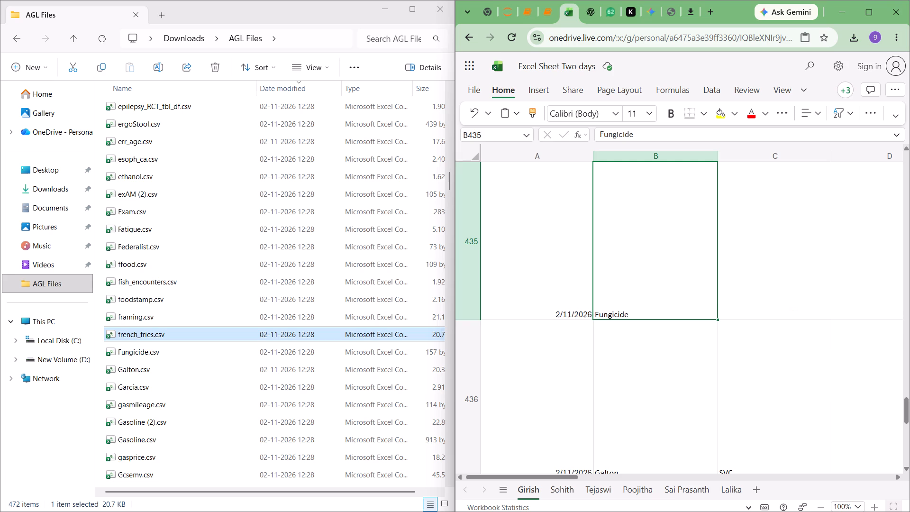
Search the workbook again for all occurrences of french_fries.
key("ctrl+f")
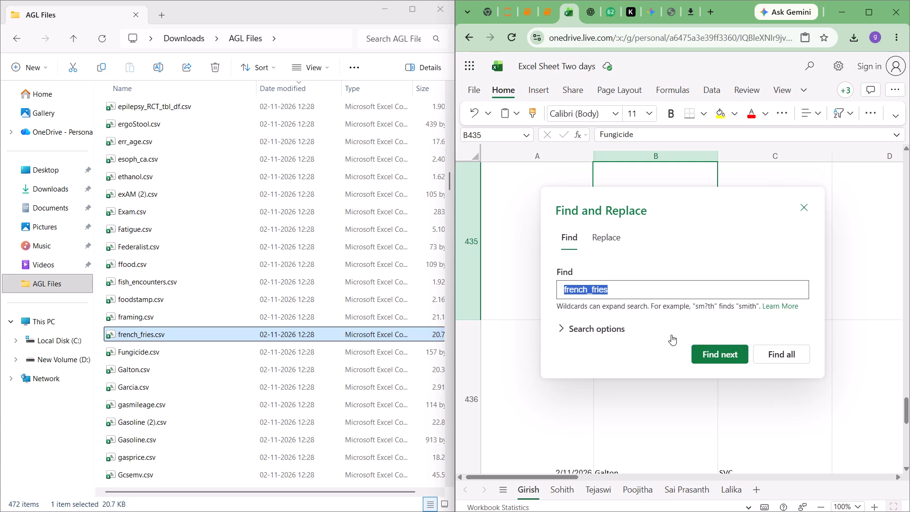
left_click(789, 355)
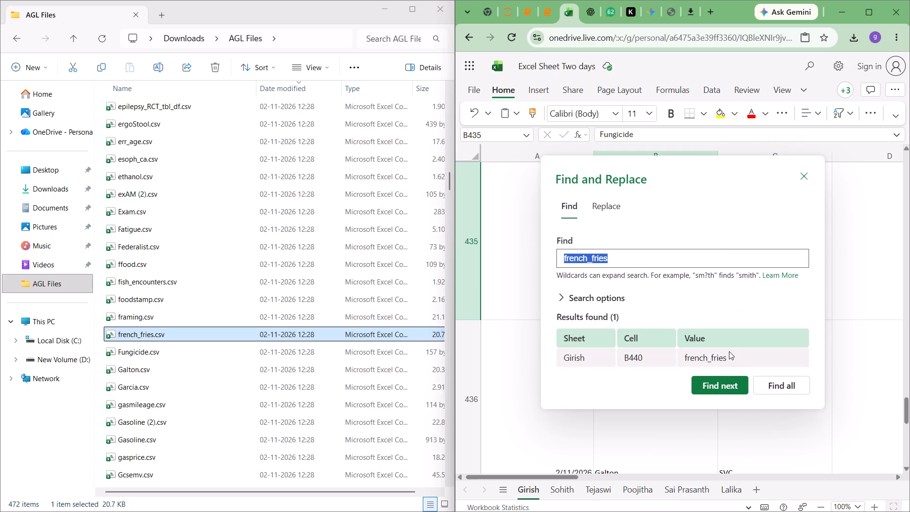
left_click(807, 175)
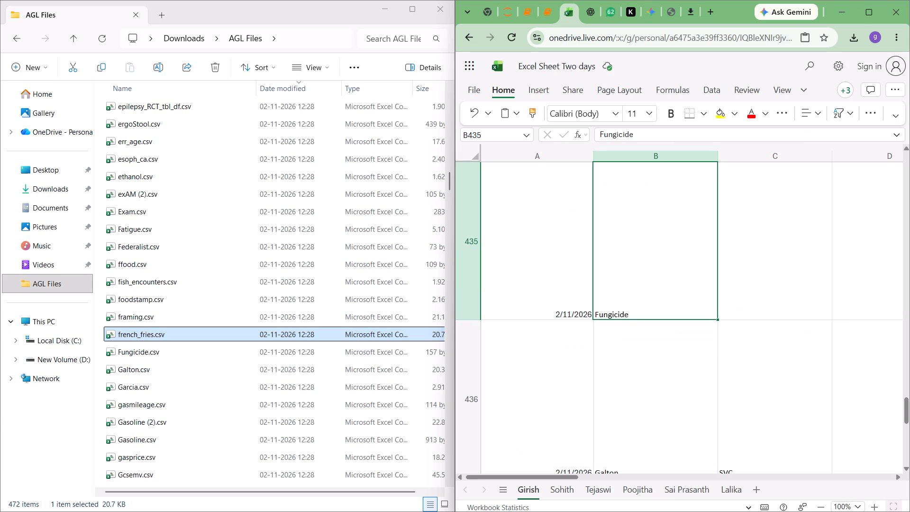
Examine the rows from Fungicide down to french_fries and compare their order with the folder's CSV list.
left_click(547, 266)
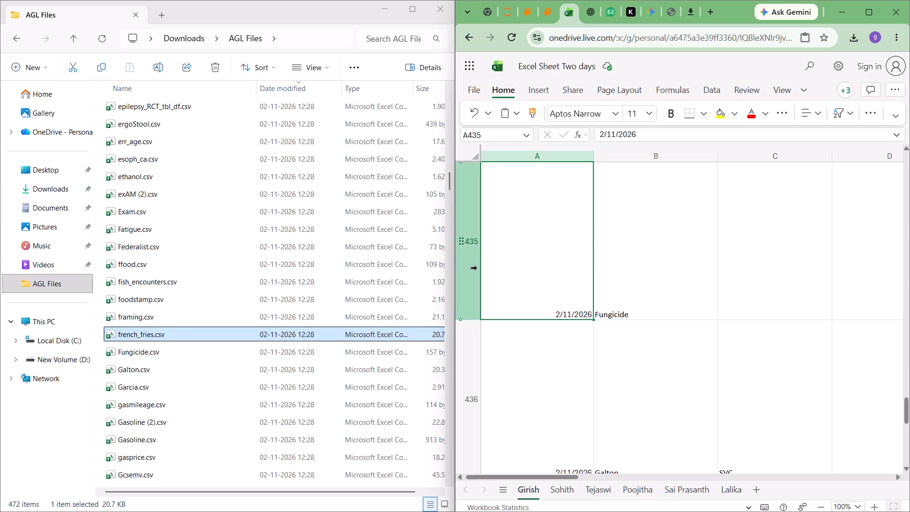
left_click(476, 267)
left_click(525, 271)
left_click(620, 279)
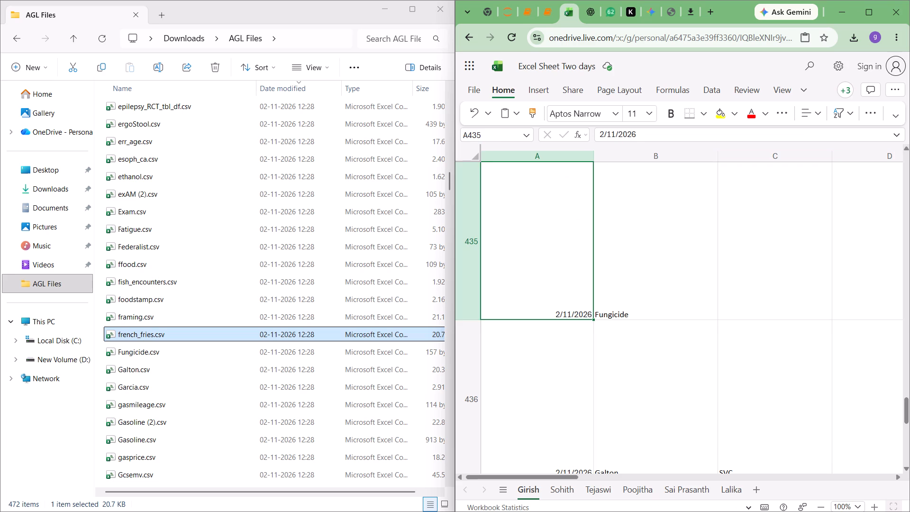
scroll(620, 279, "down", 5)
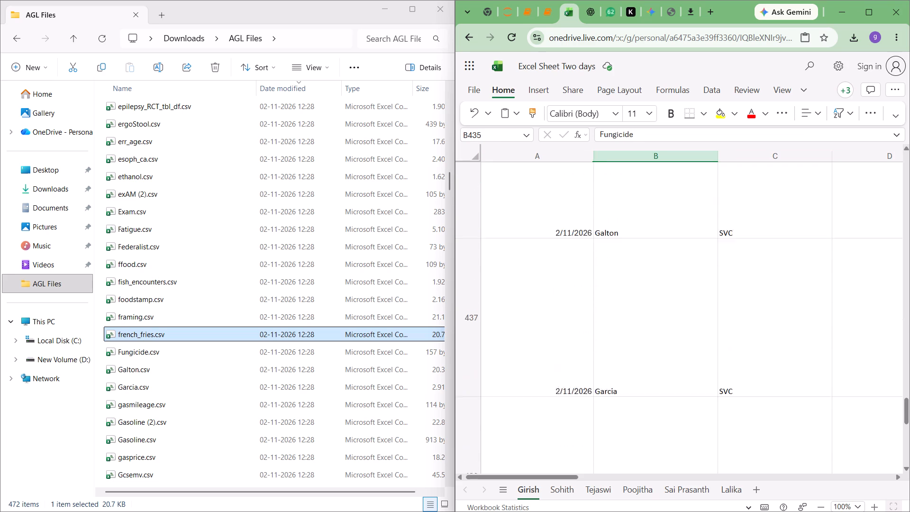
scroll(620, 279, "down", 3)
scroll(620, 279, "up", 1)
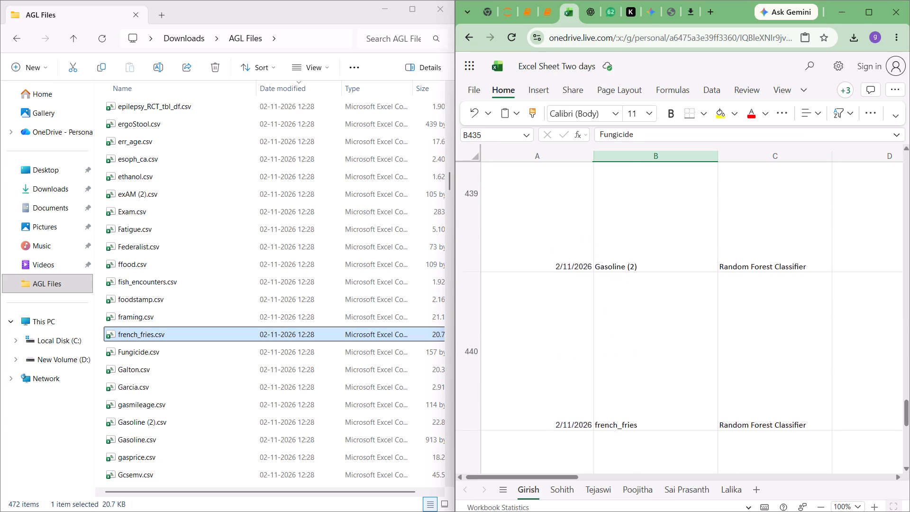
scroll(620, 279, "up", 3)
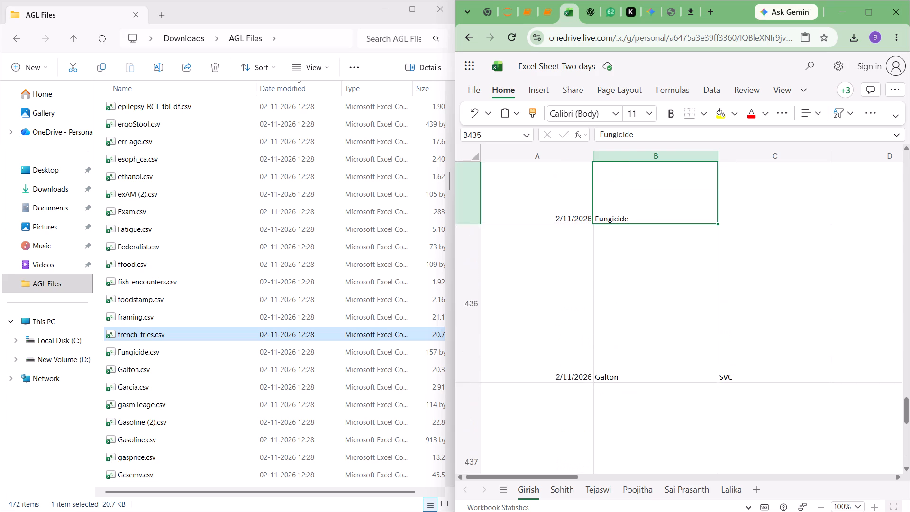
Compare column B's dataset names from Galton down to Gcsemv with the CSV list in the AGL Files folder.
scroll(620, 279, "up", 1)
left_click(620, 279)
scroll(296, 363, "down", 1)
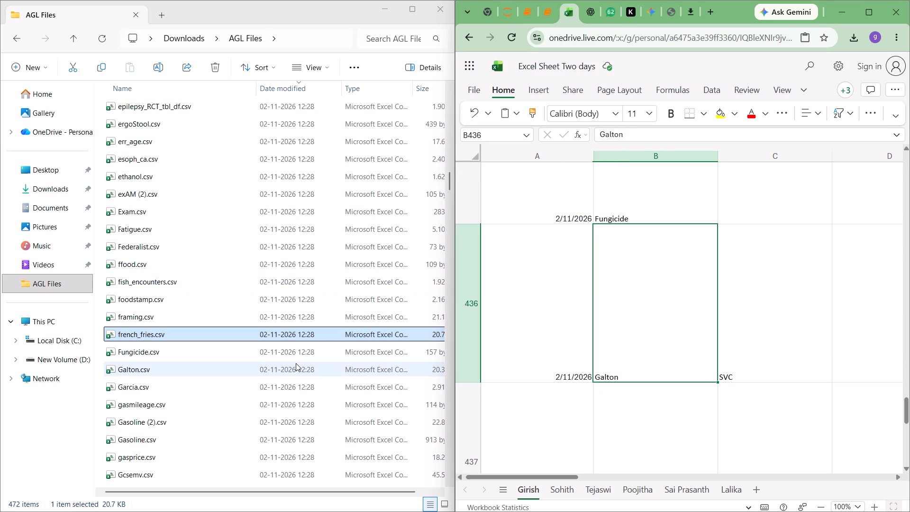
scroll(296, 363, "down", 3)
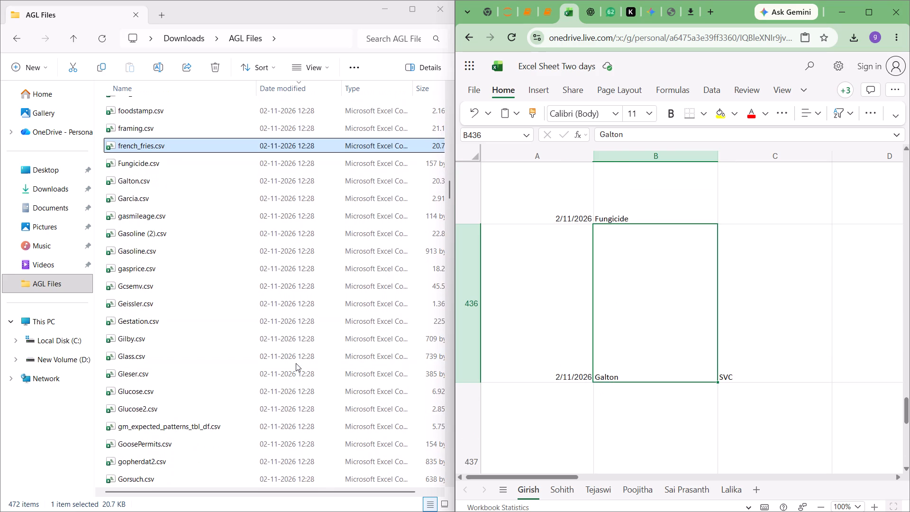
key("Down")
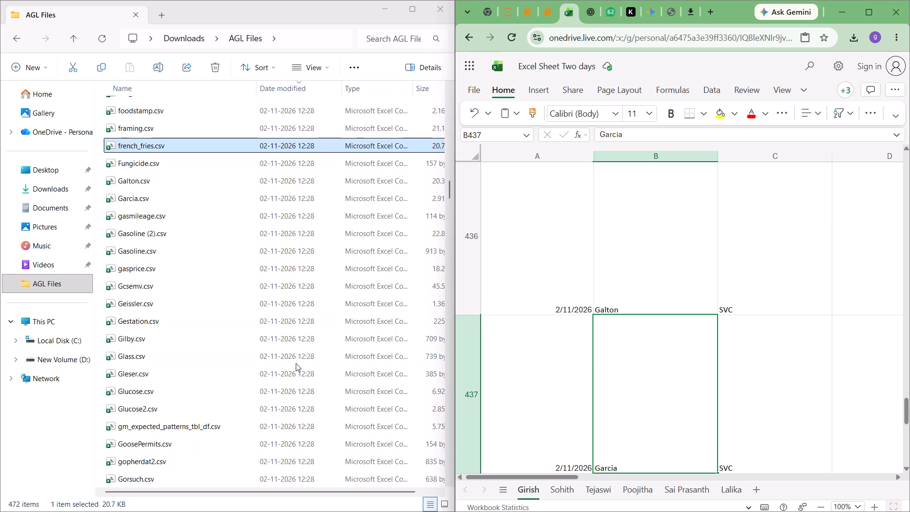
key("Down")
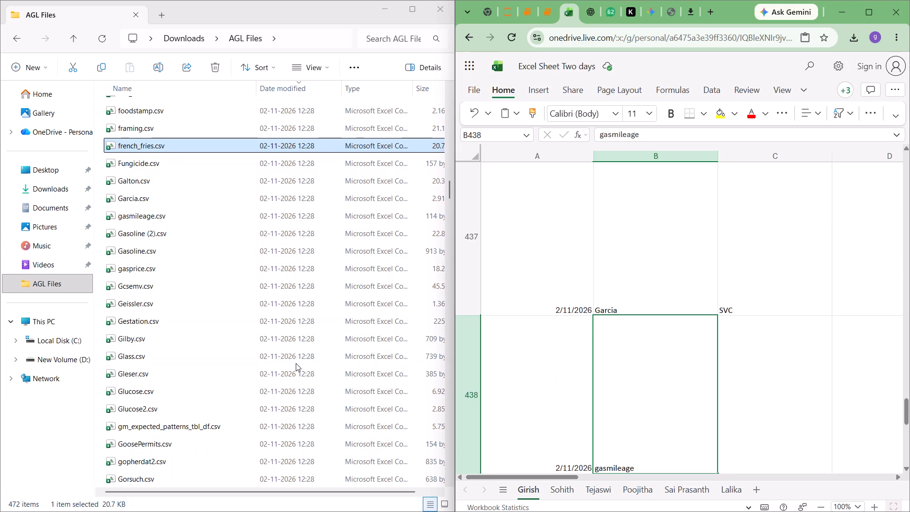
key("Down")
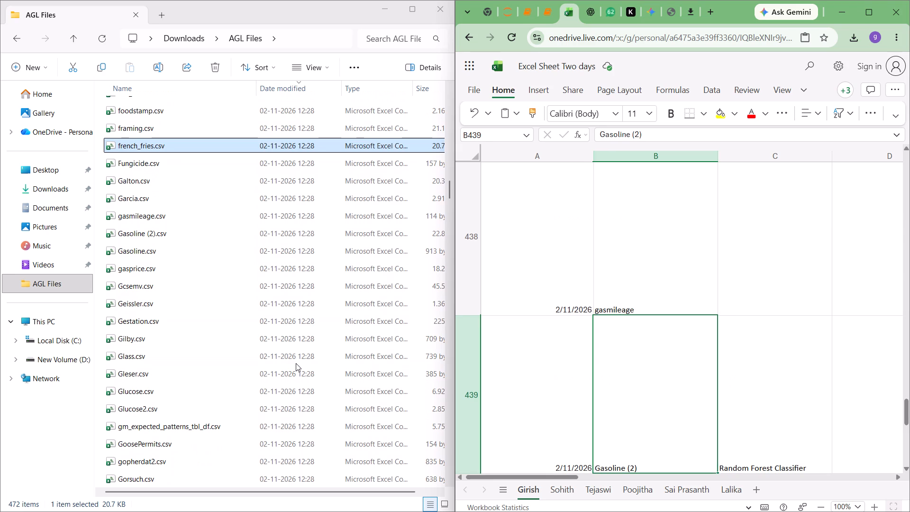
key("Down")
key("Down")
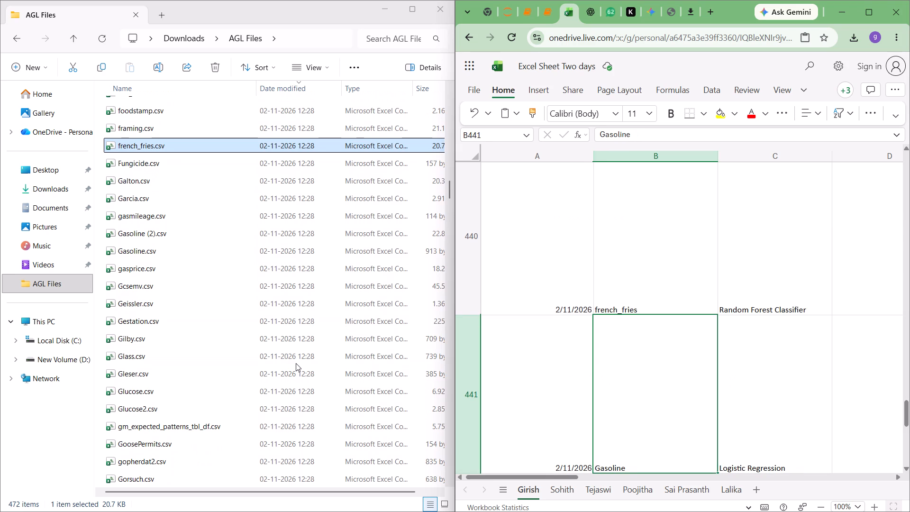
key("Down")
key("Down")
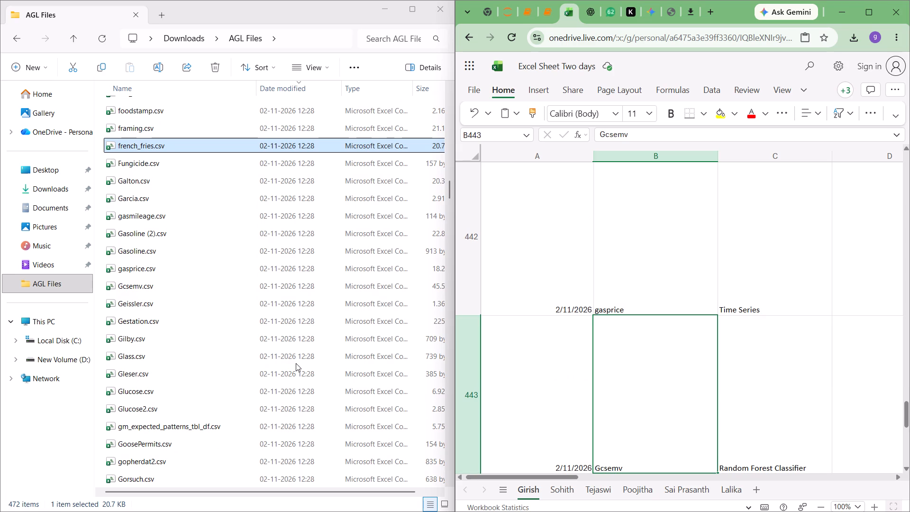
Compare column B's dataset names from Gestation down to guineapig_neuro_df with the folder's CSV list.
key("Down")
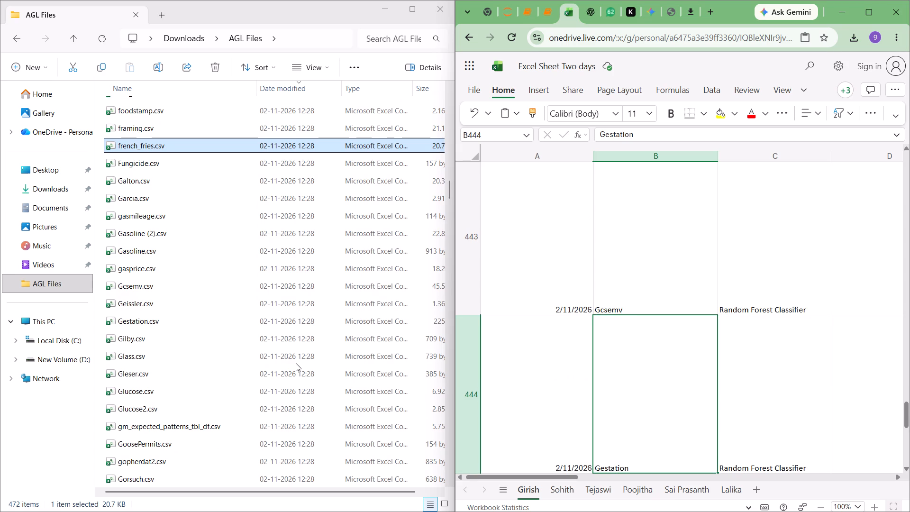
key("Down")
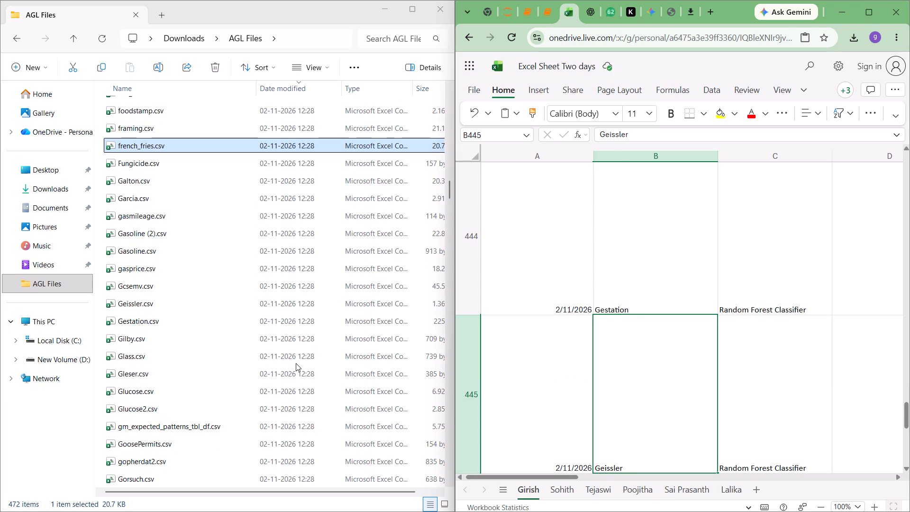
key("Down")
key("Down")
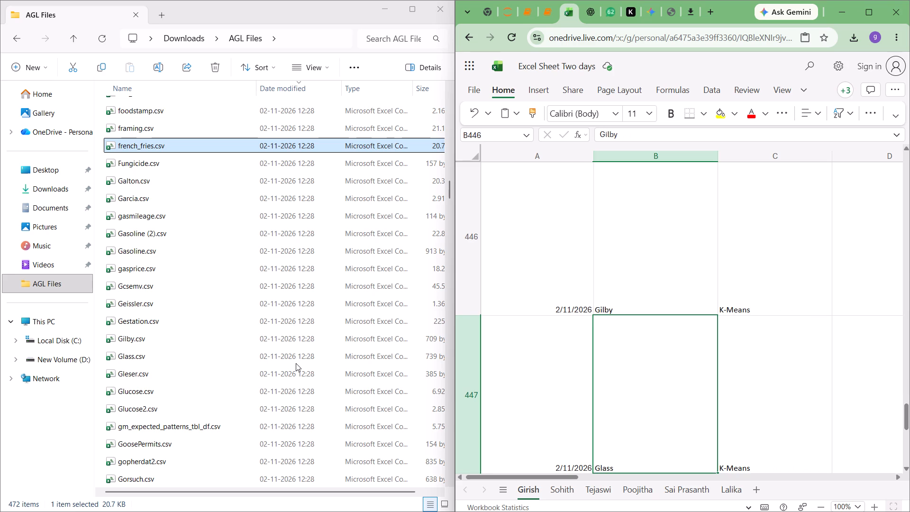
key("Down")
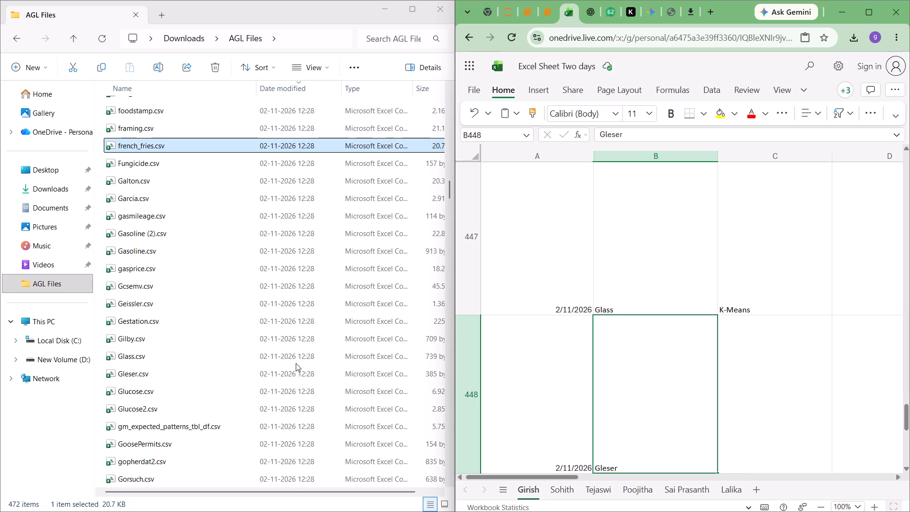
key("Down")
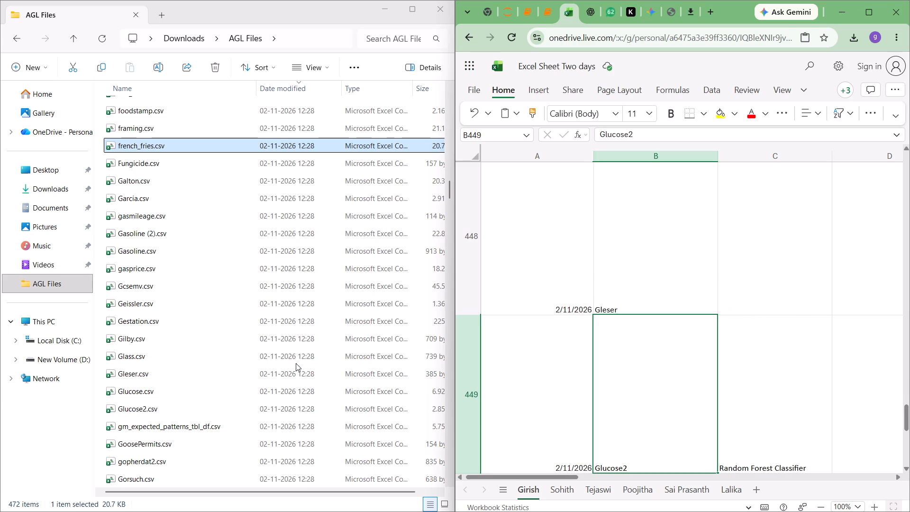
key("Down")
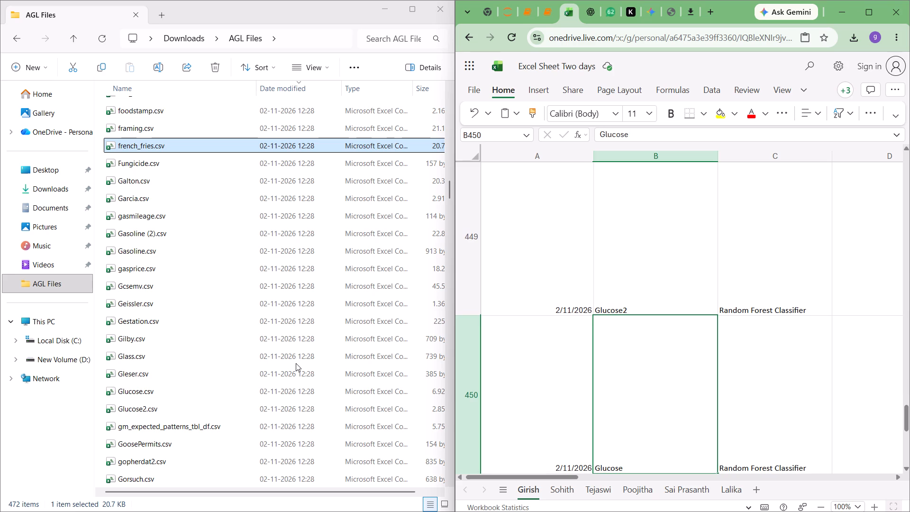
key("Down")
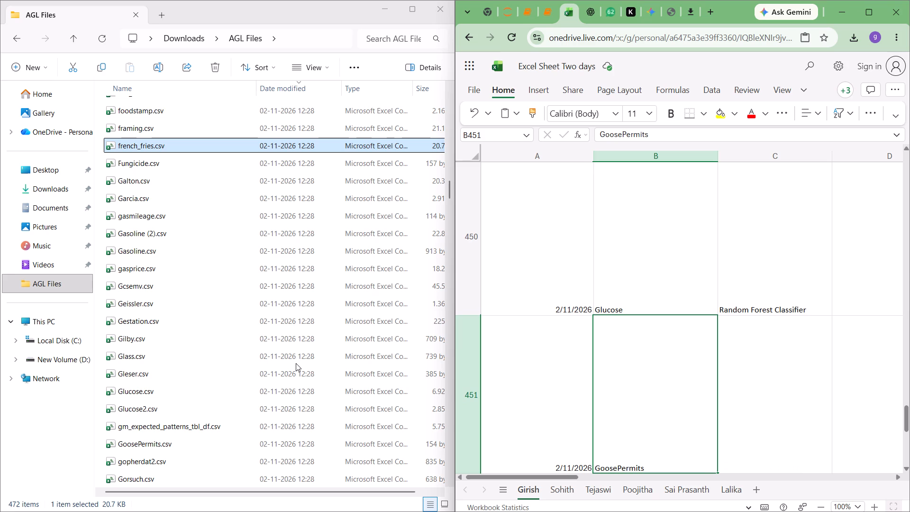
key("Down")
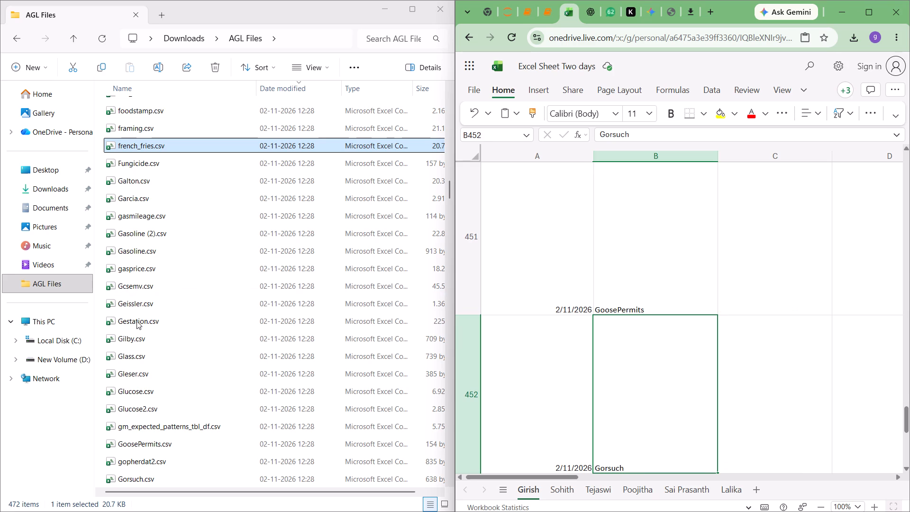
scroll(136, 321, "down", 2)
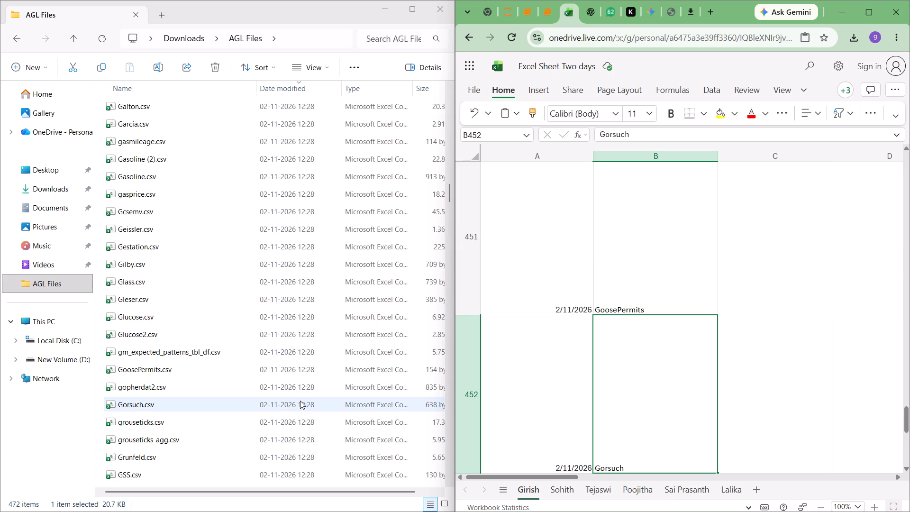
key("Down")
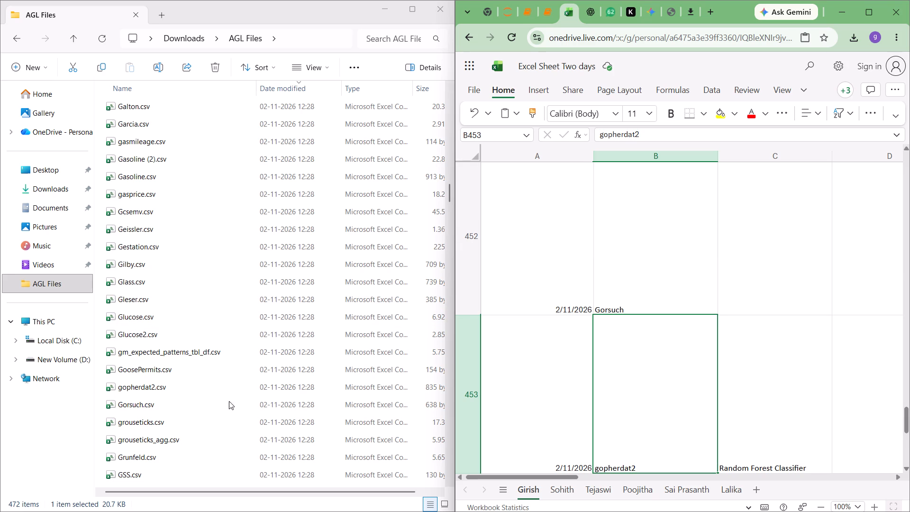
key("Down")
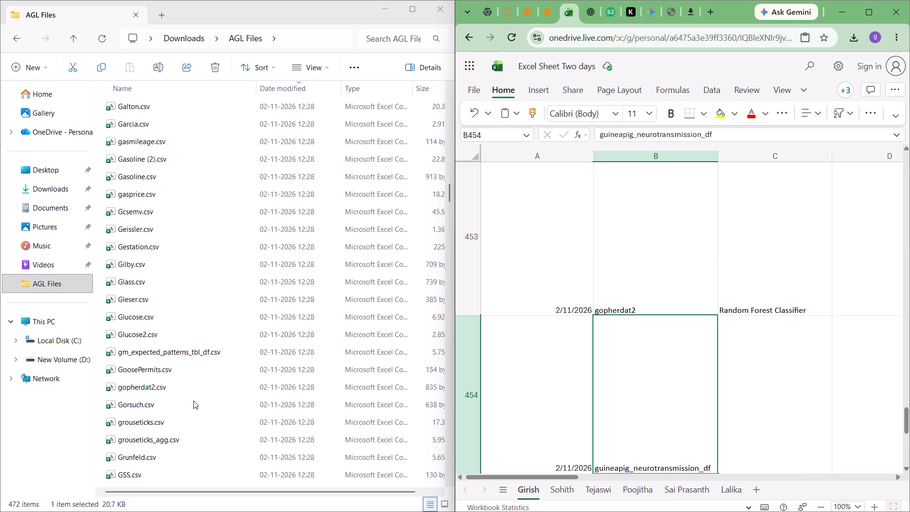
key("Down")
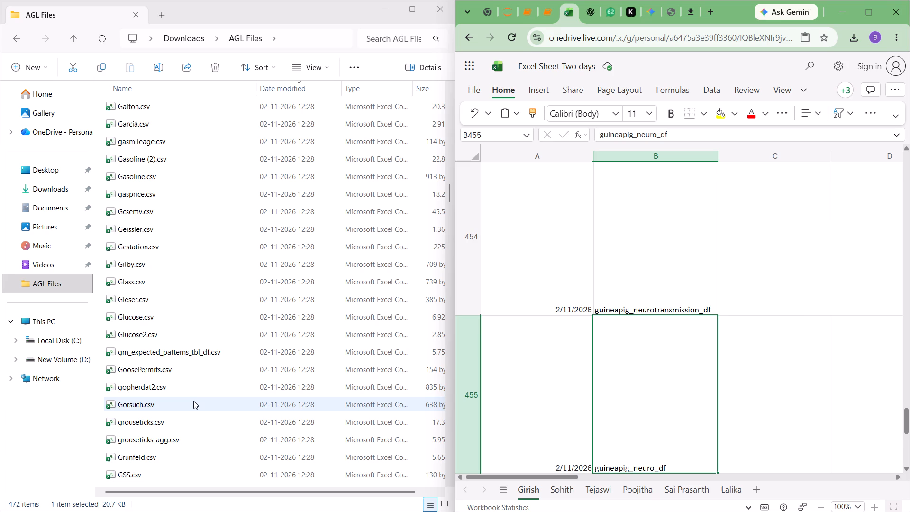
Recheck column B's dataset names between Gleser and Gorsuch against the folder's CSV list.
key("Up")
key("Up")
key("Up")
key("Up")
key("Up")
key("Up")
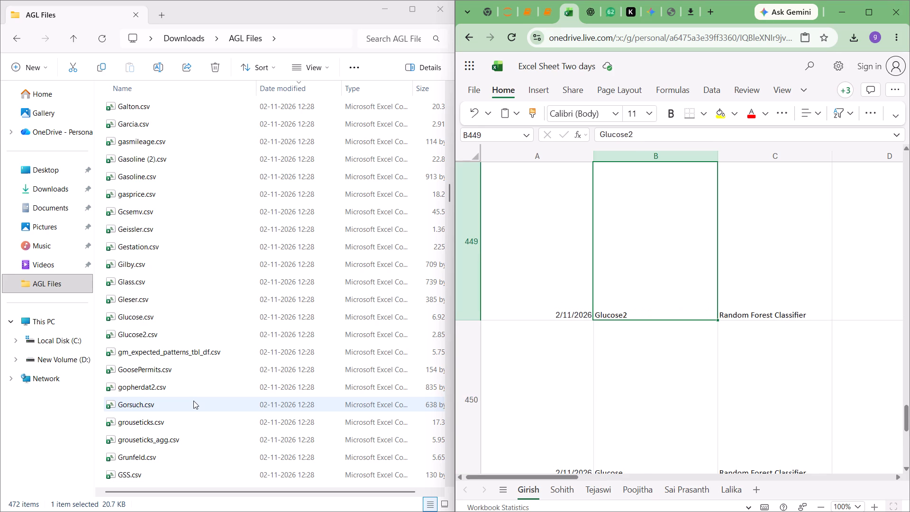
key("Up")
key("Down")
key("Down")
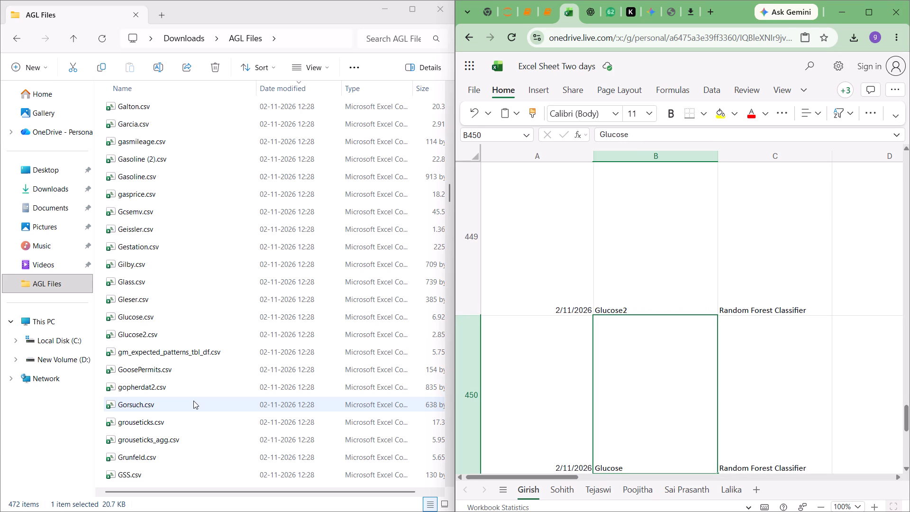
key("Down")
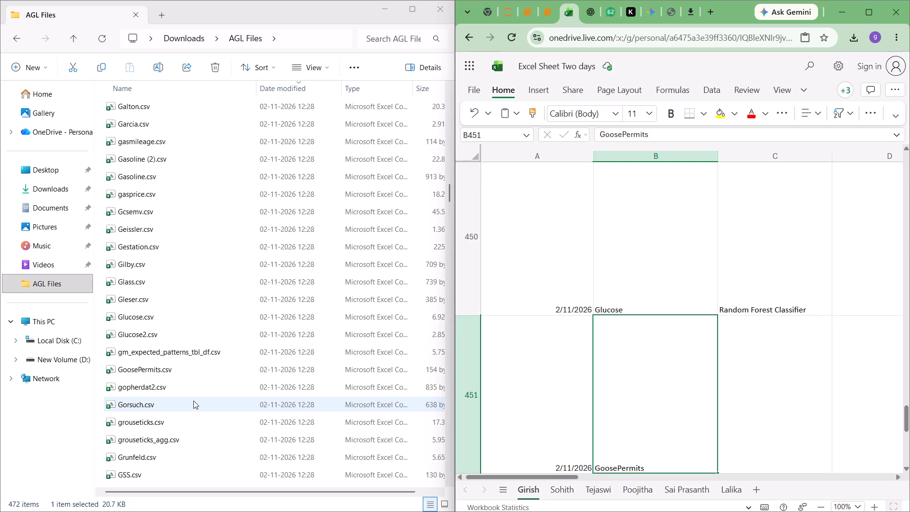
key("Down")
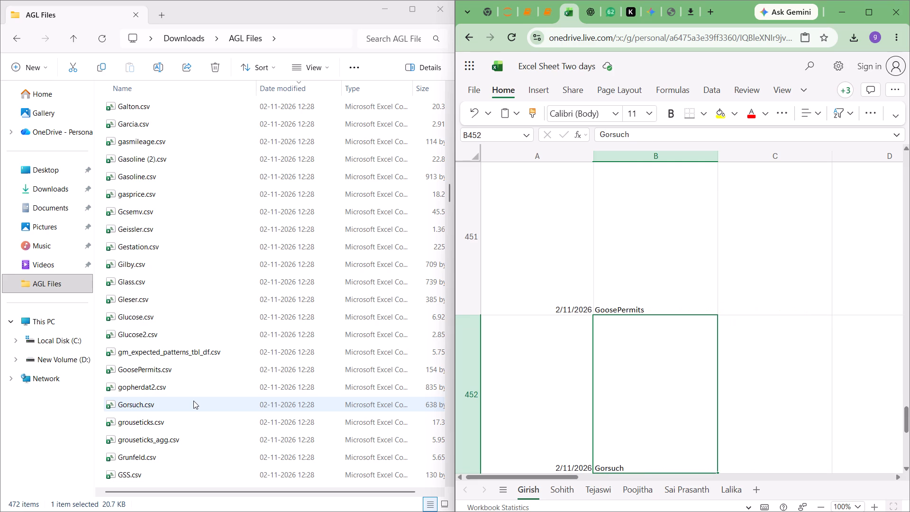
Recheck column B's rows between Gestation and guineapig_neurotransmission_df against the folder's CSV list, ending at Gleser.
key("Up")
key("Up")
key("Up")
key("Up")
key("Up")
key("Up")
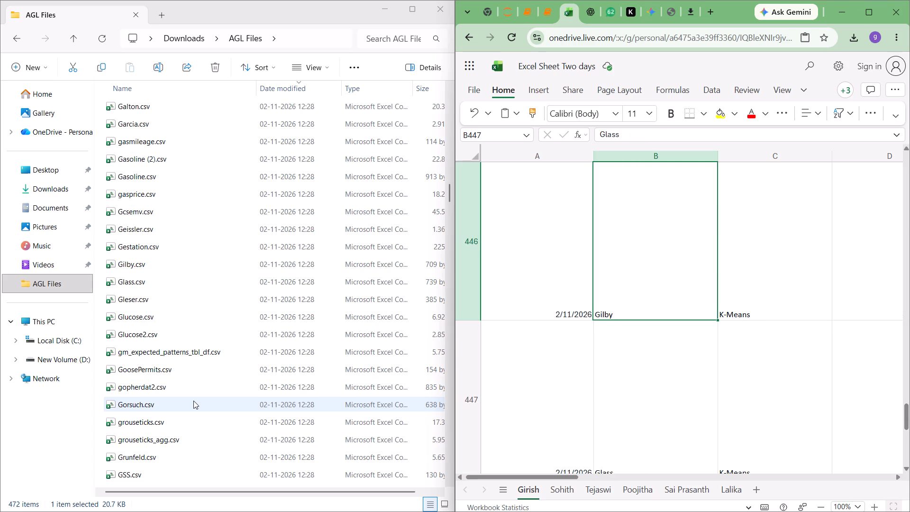
key("Up")
key("Up")
key("Down")
key("Down")
key("Down")
key("Down")
key("Down")
key("Down")
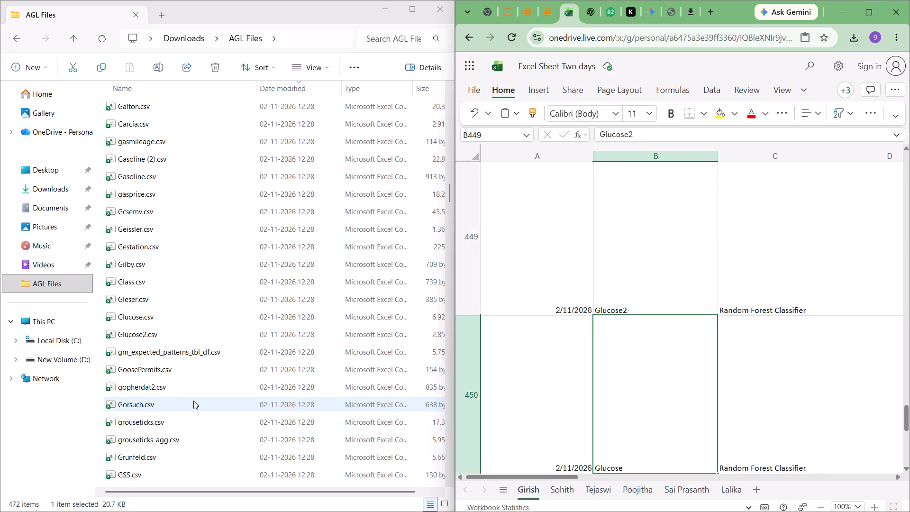
key("Down")
key("Down")
key("Down")
key("Down")
key("Up")
key("Up")
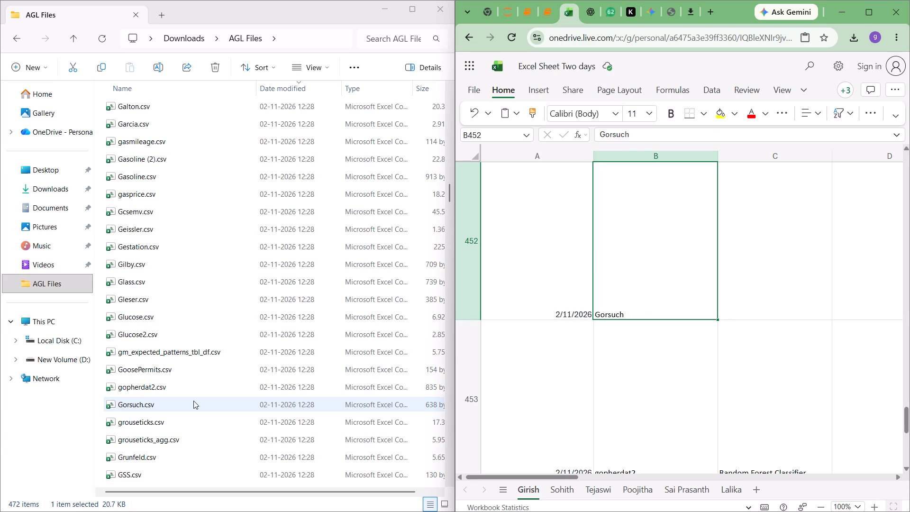
key("Up")
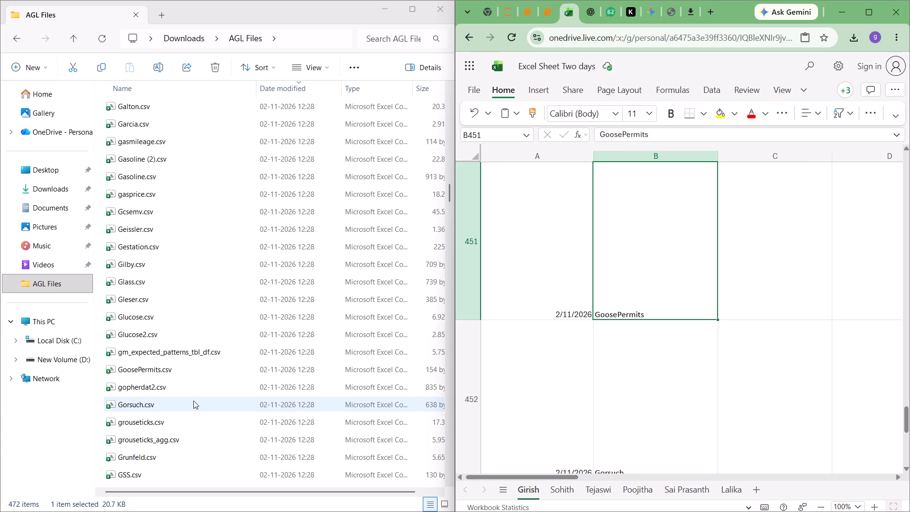
key("Up")
key("Up")
key("Up")
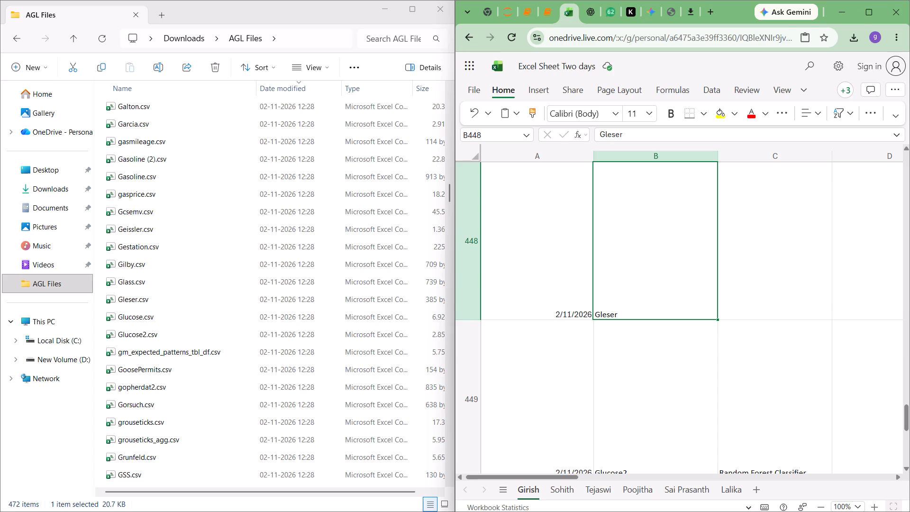
Search the workbook for all occurrences of gm_expected_patterns_tbl_df, using the name copied from its CSV file in the AGL Files folder.
key("ctrl+f")
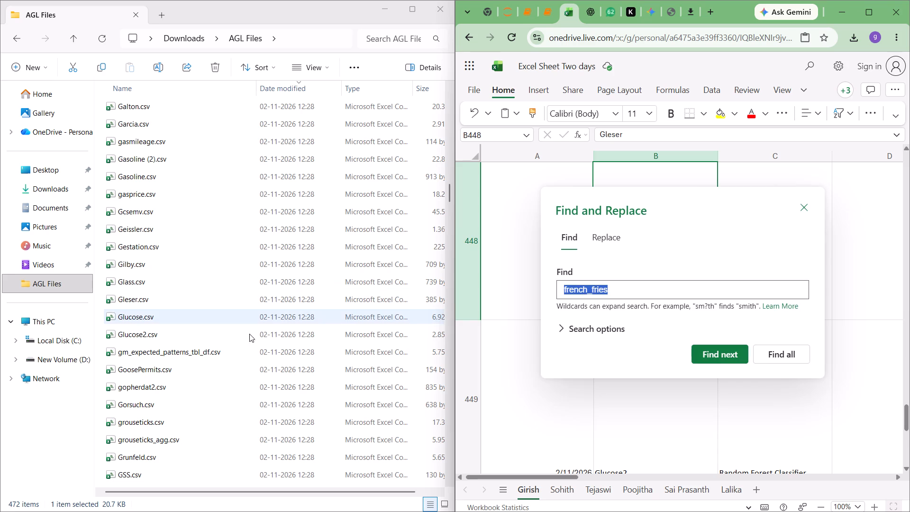
left_click(232, 350)
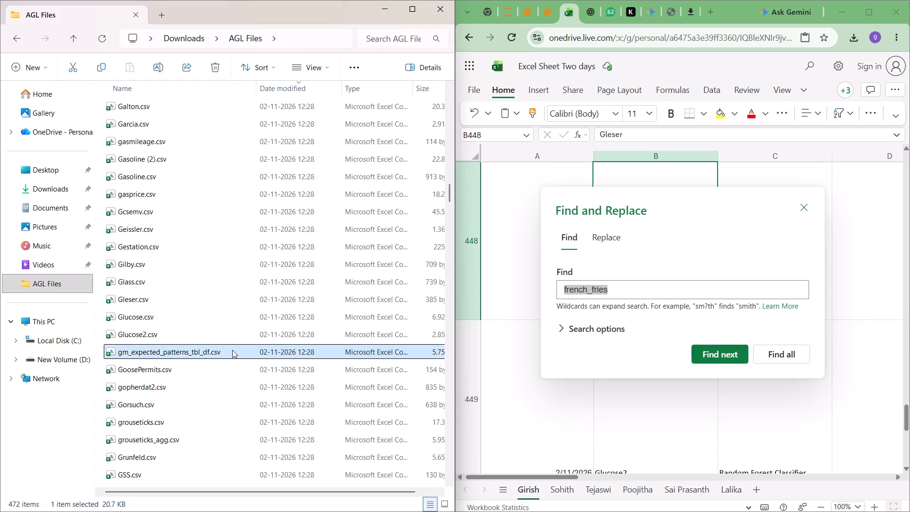
left_click(232, 350)
key("ctrl+c")
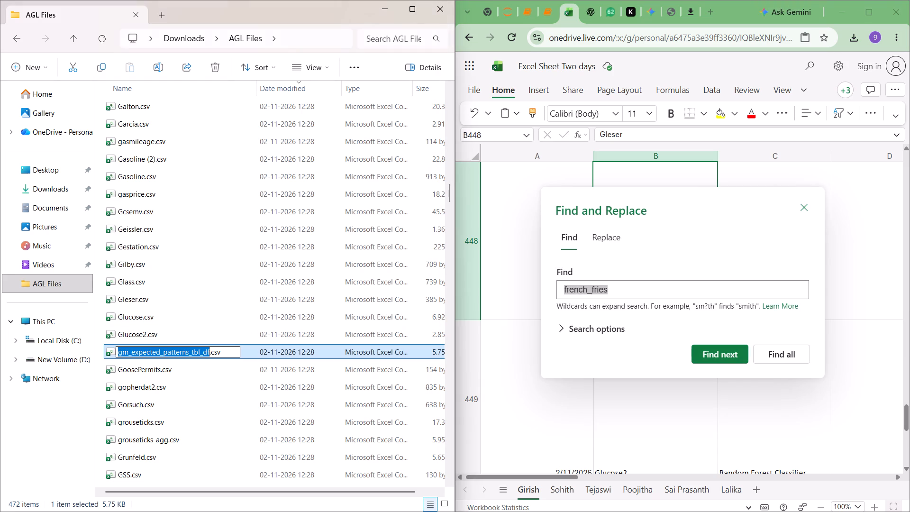
triple_click(625, 291)
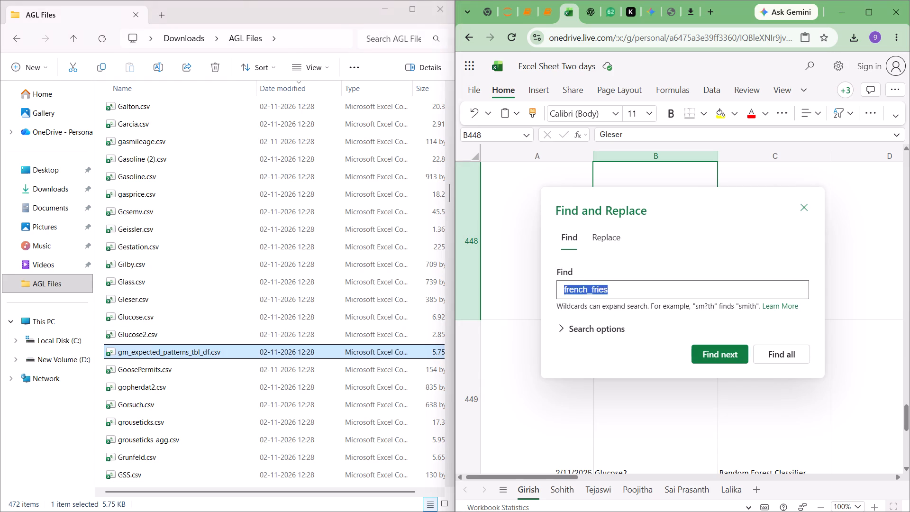
key("BackSpace")
key("ctrl+v")
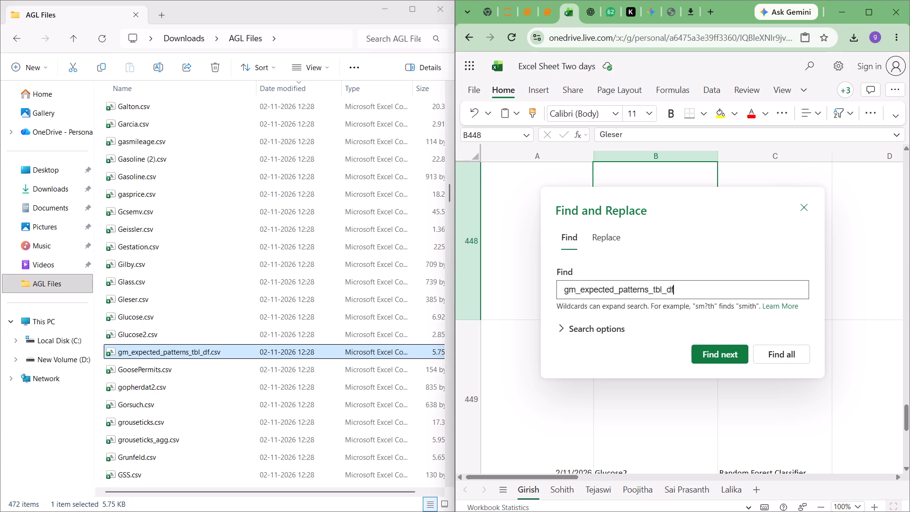
left_click(791, 353)
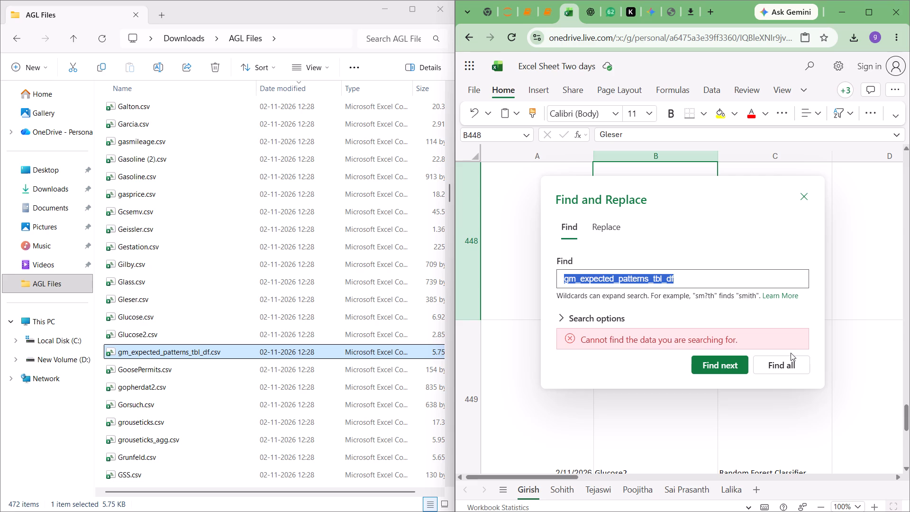
left_click(805, 197)
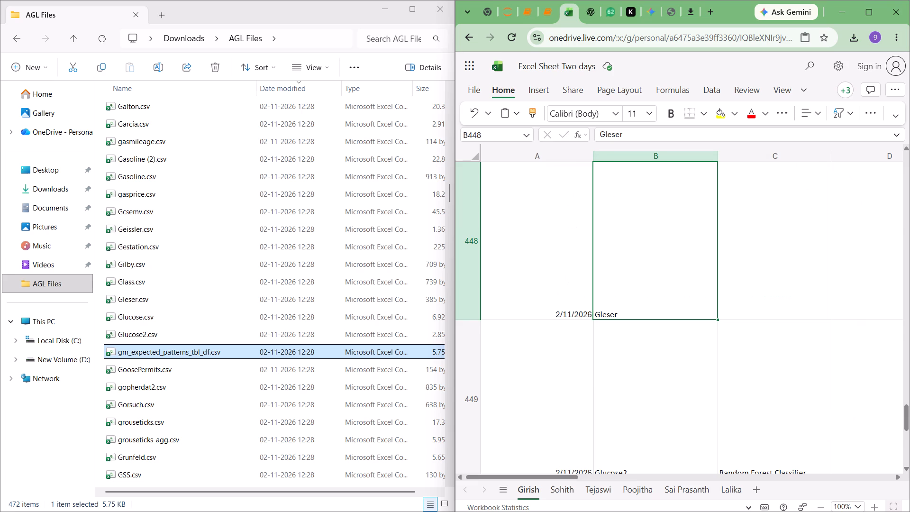
Continue comparing column B's names from Glucose2 to Gorsuch with the folder's CSV files, including those after Gorsuch.csv.
left_click(622, 350)
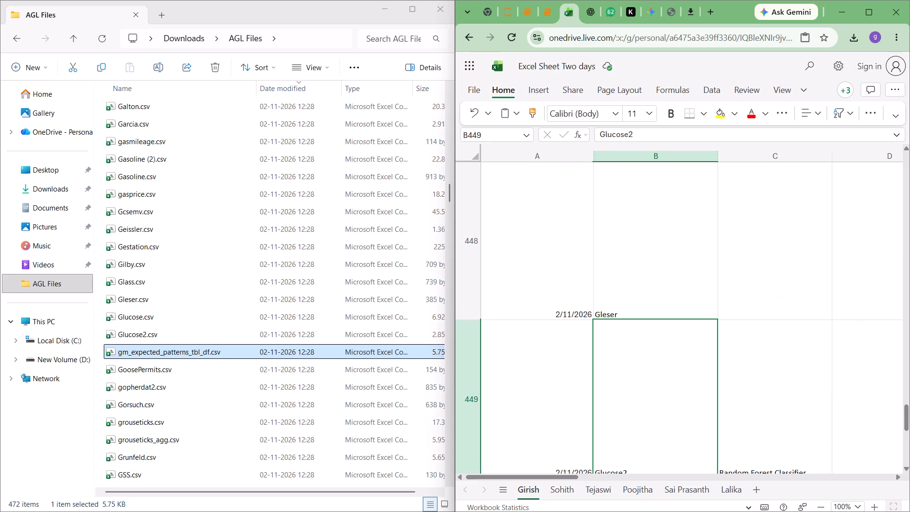
key("Down")
key("Down")
key("Down")
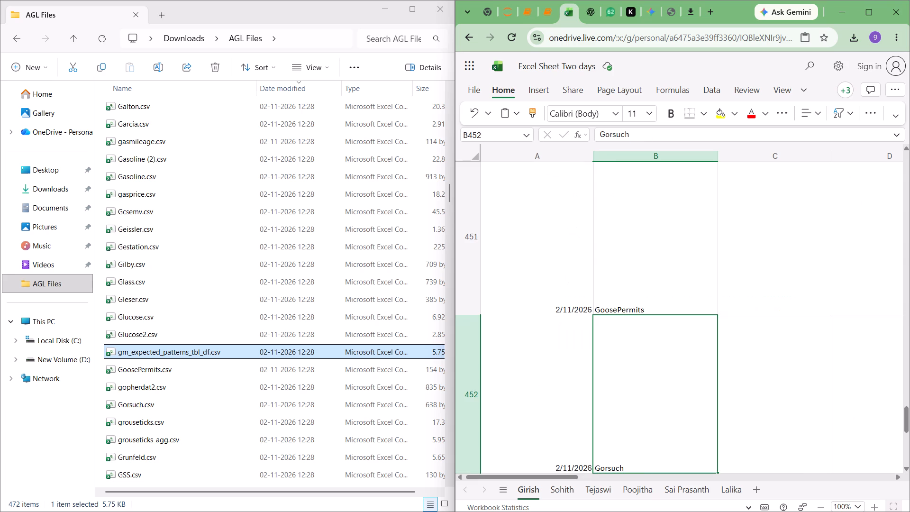
scroll(371, 387, "down", 2)
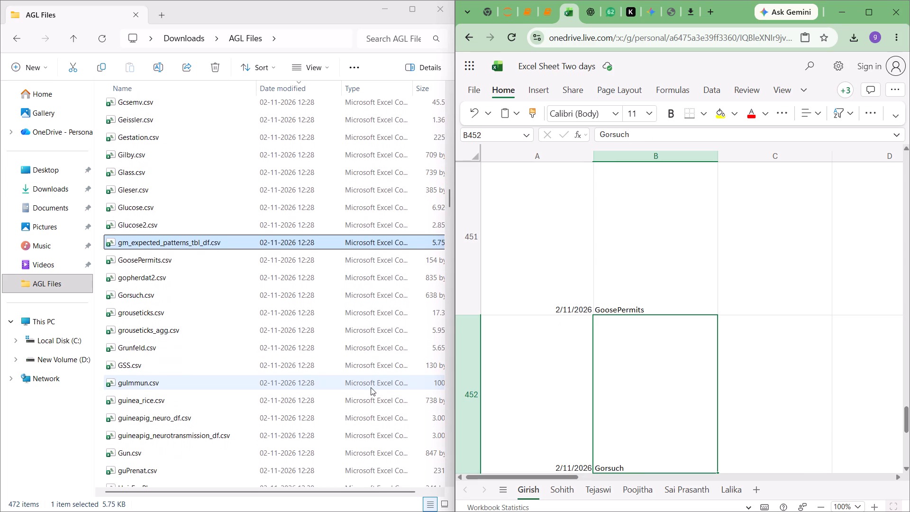
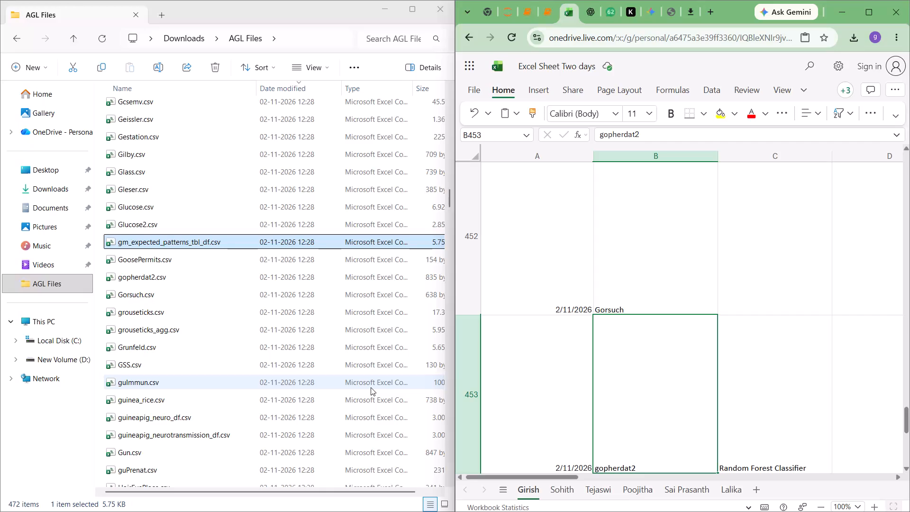
Compare column B's dataset names from guineapig_neurotransmission_df down to HairEyePlace with the CSV files in the AGL Files folder.
key("Down")
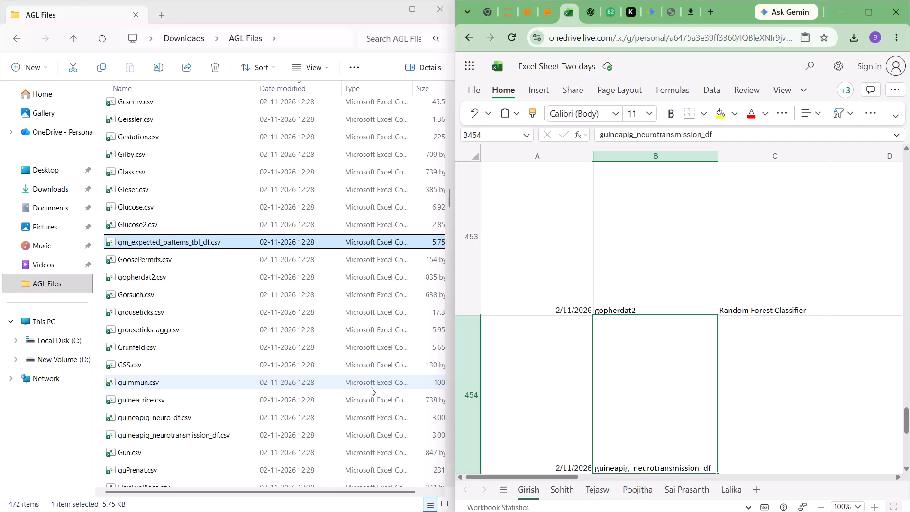
scroll(233, 334, "down", 2)
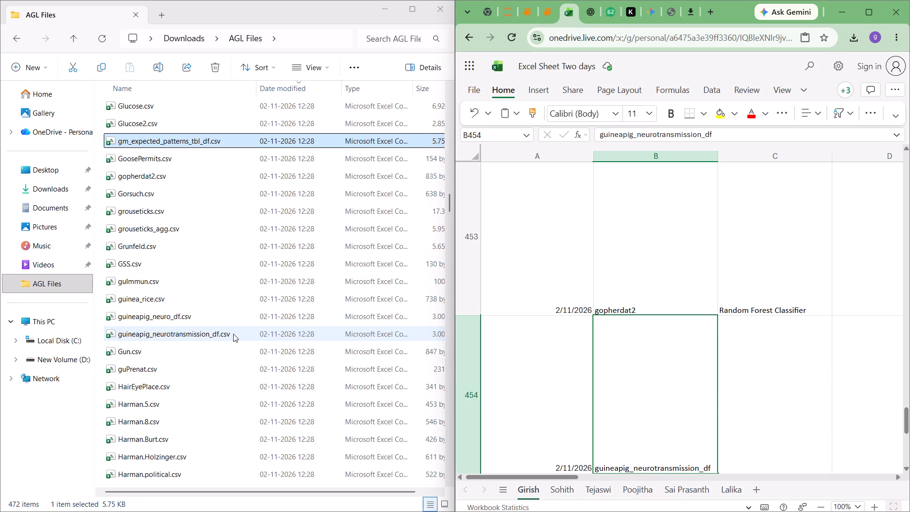
key("Down")
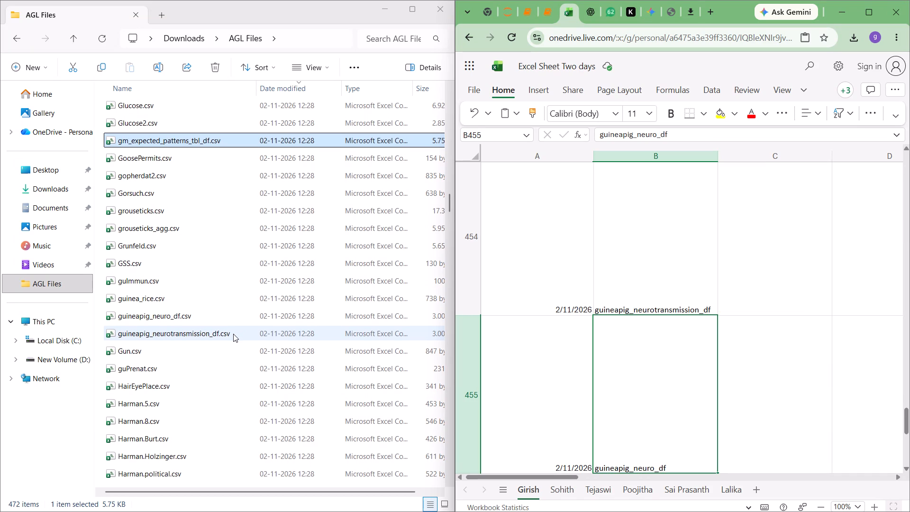
key("Down")
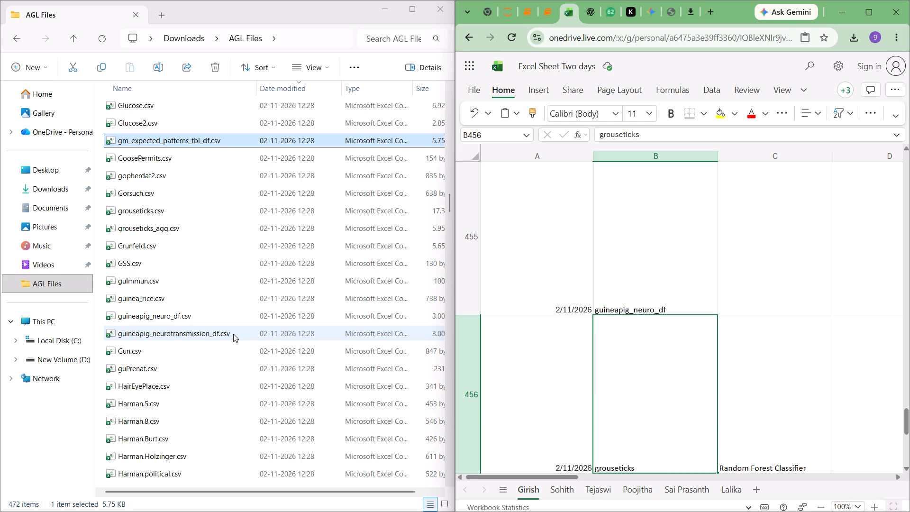
key("Down")
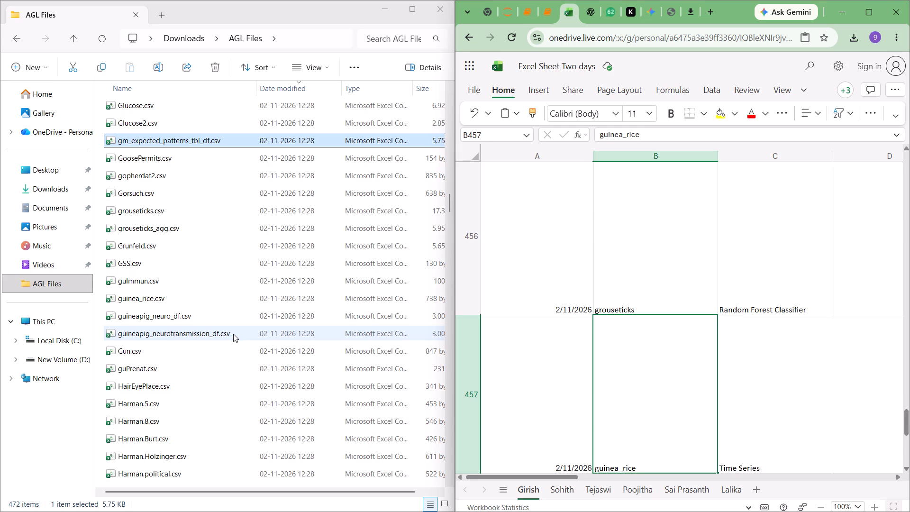
key("Down")
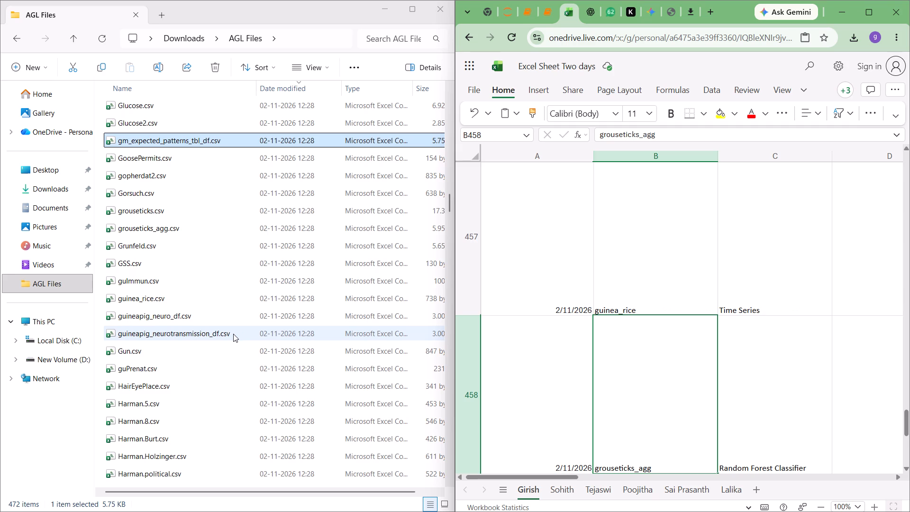
key("Down")
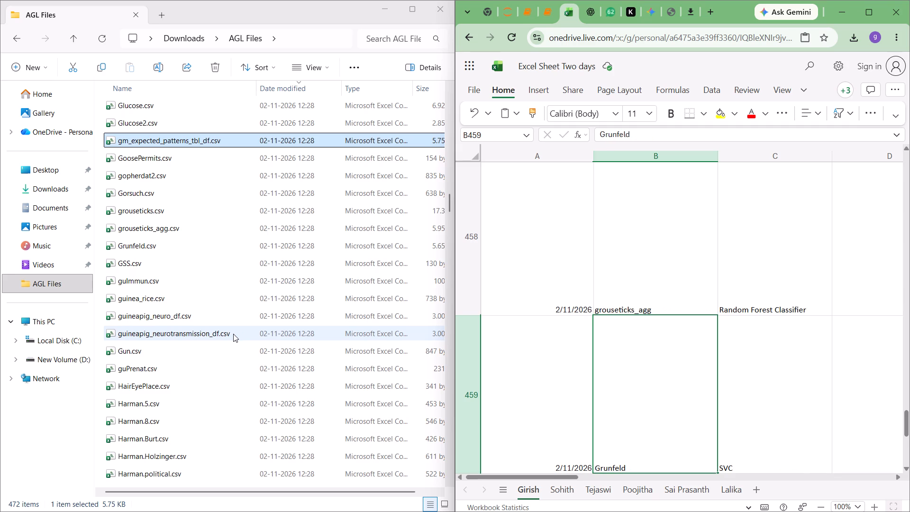
key("Down")
key("Down")
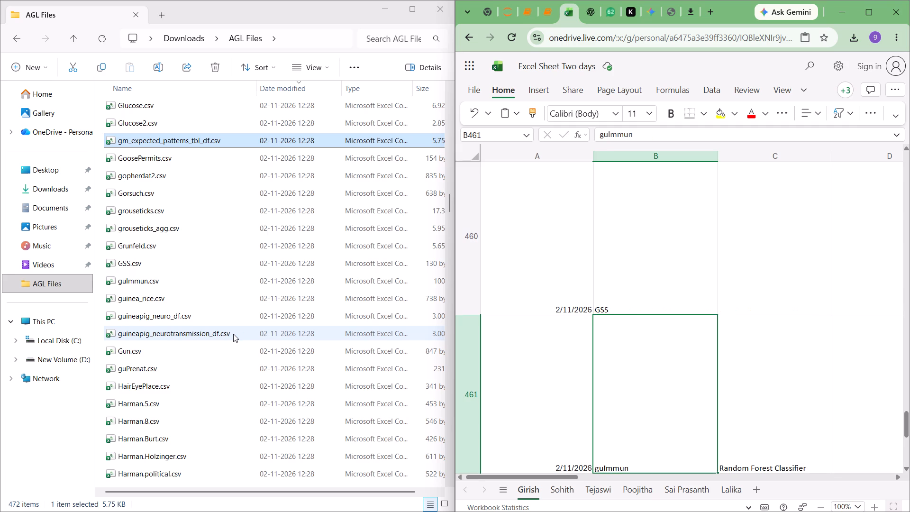
key("Down")
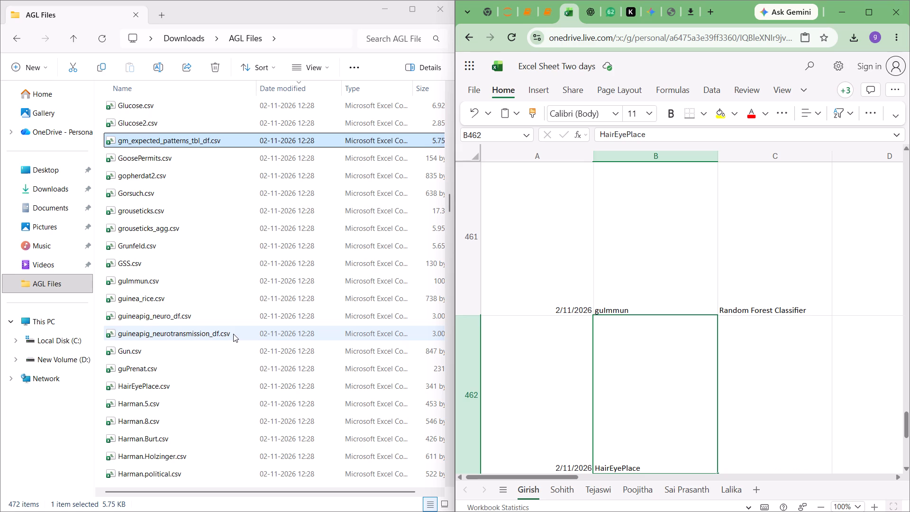
scroll(233, 334, "down", 1)
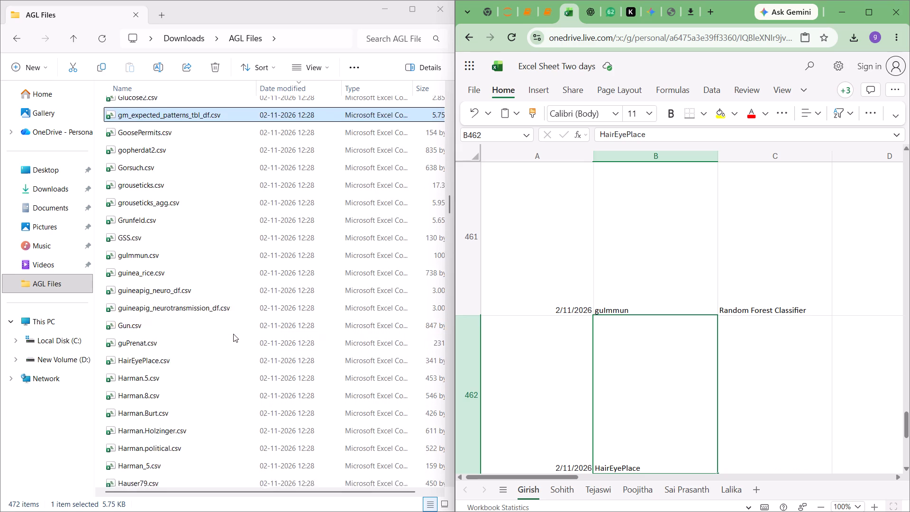
scroll(233, 334, "down", 1)
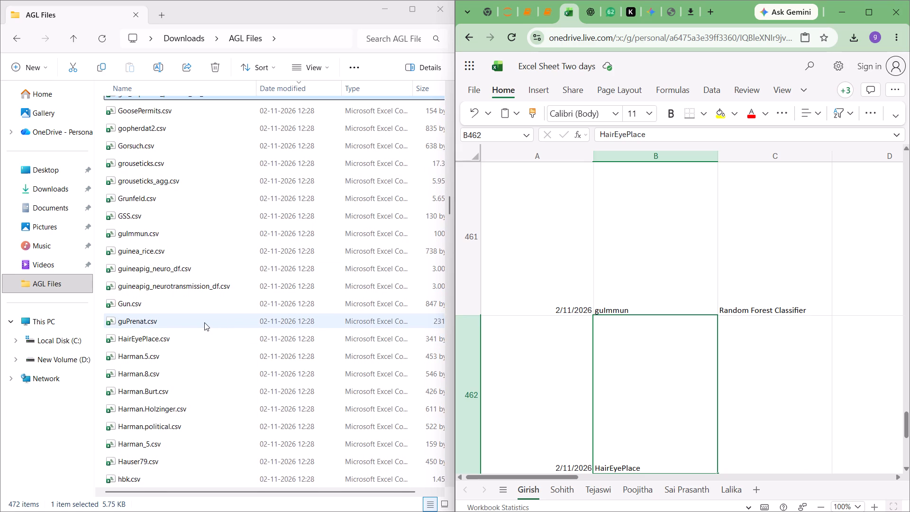
Search the workbook for all occurrences of guPrenat.
left_click(542, 260)
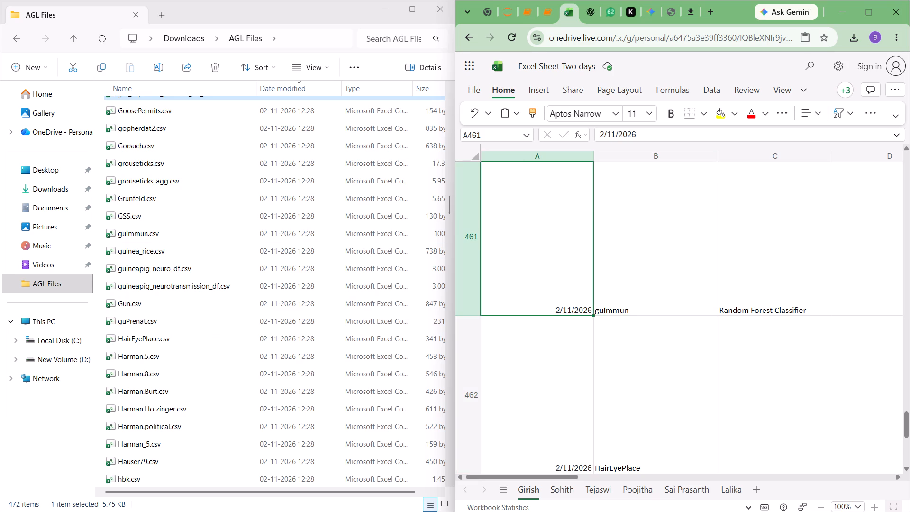
key("ctrl+f")
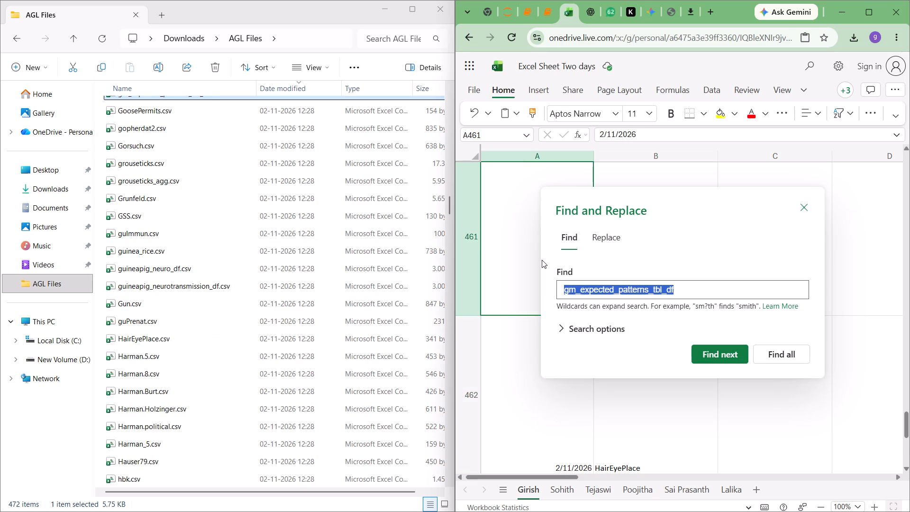
type("gu")
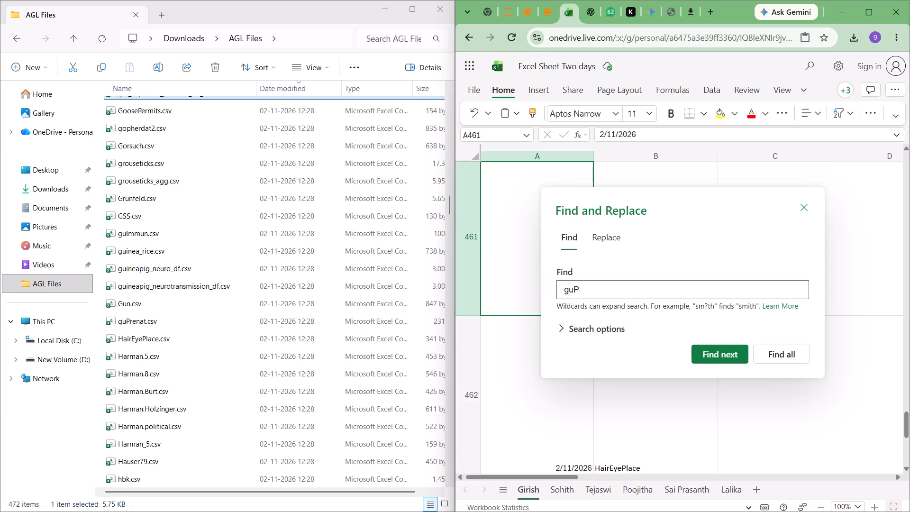
type("renat")
key("Return")
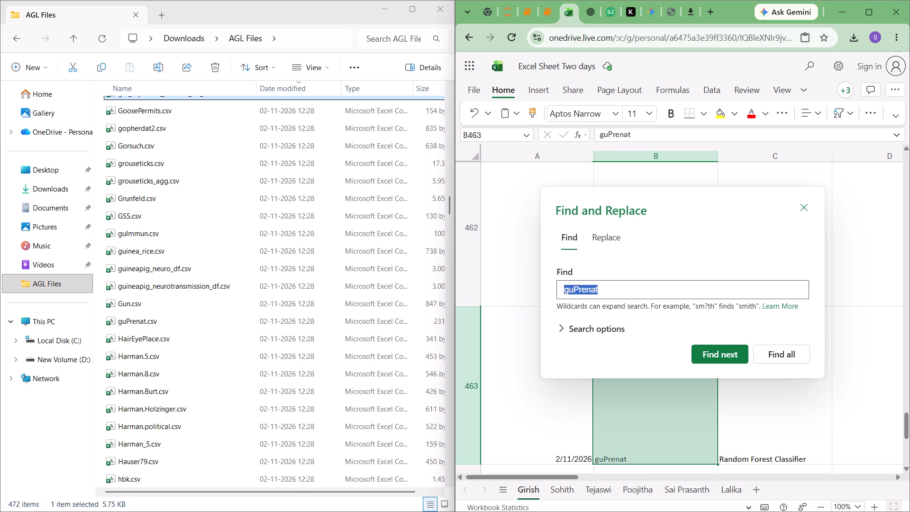
left_click(780, 349)
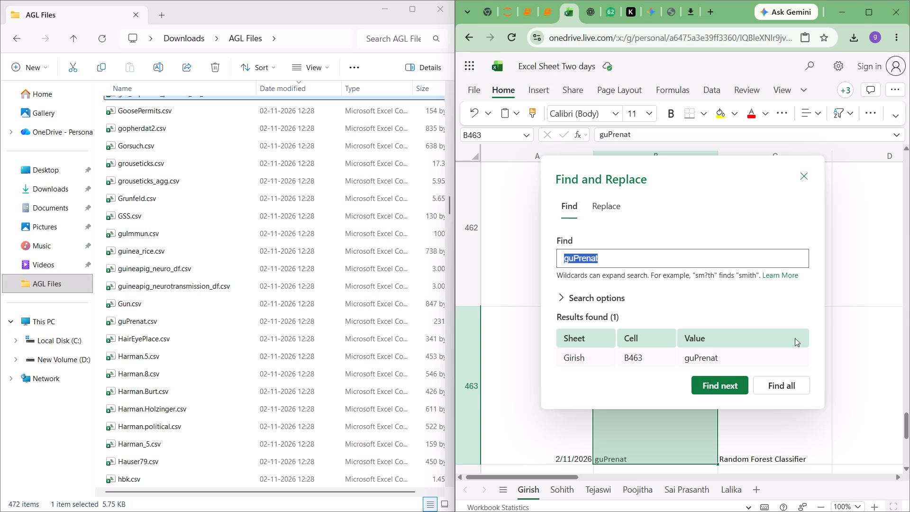
left_click(804, 179)
Search the workbook for all occurrences of the dataset name Gun.
left_click(664, 251)
scroll(664, 251, "up", 1)
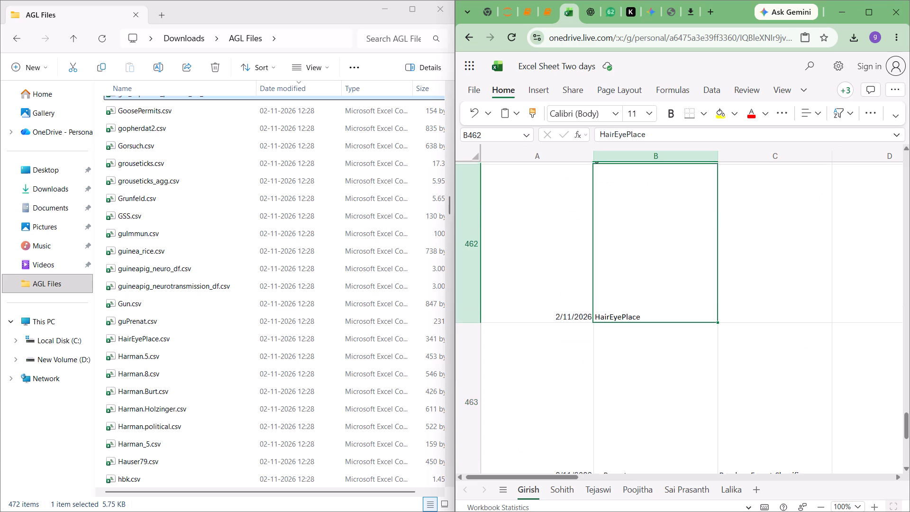
scroll(664, 251, "up", 1)
scroll(373, 361, "right", 1)
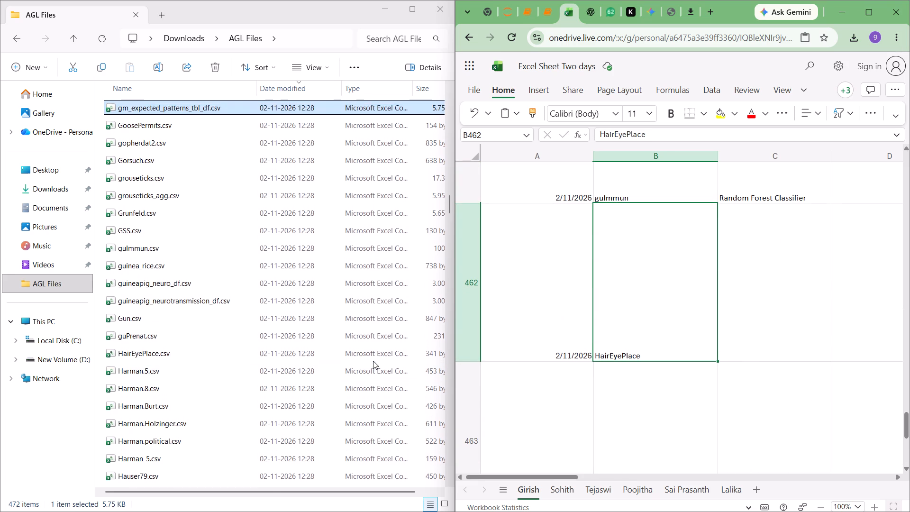
scroll(373, 361, "right", 1)
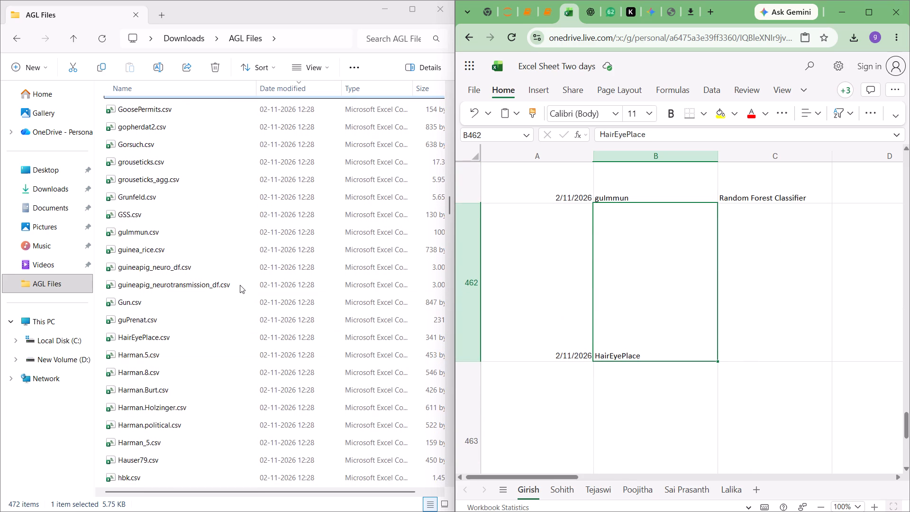
left_click(573, 246)
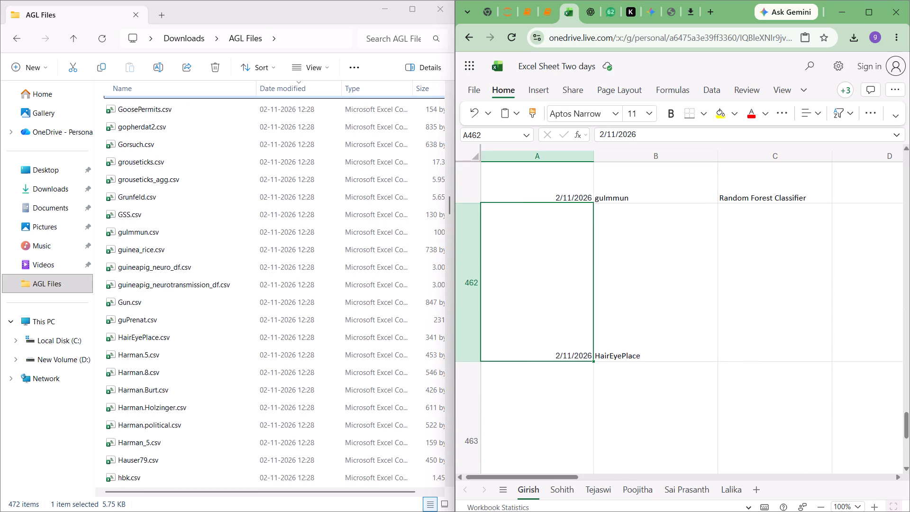
key("ctrl+f")
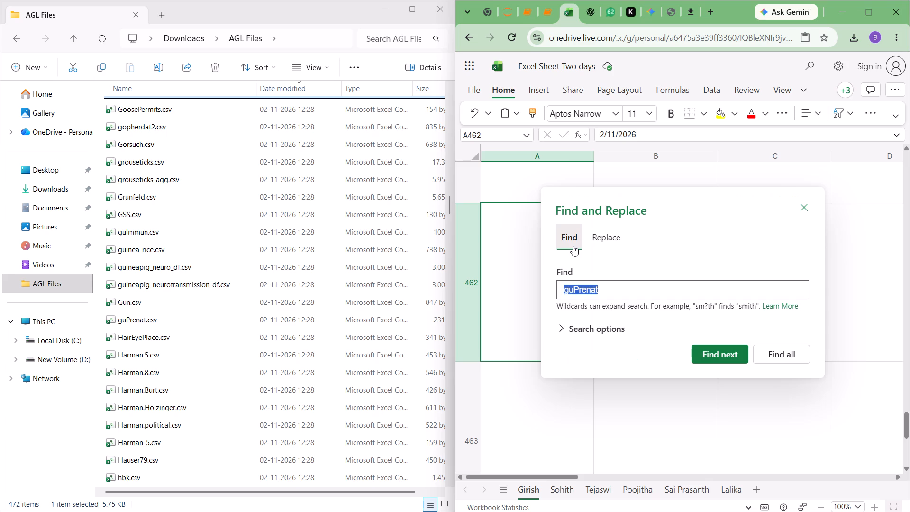
key("BackSpace")
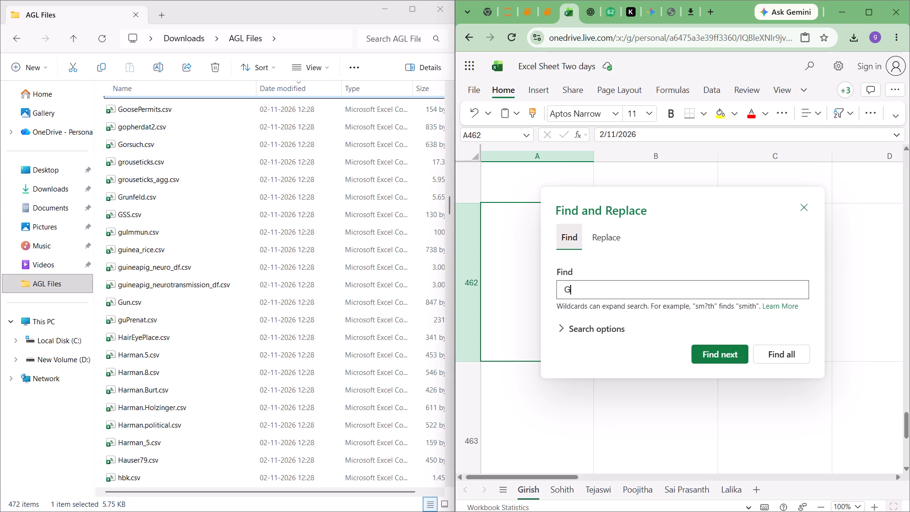
type("un")
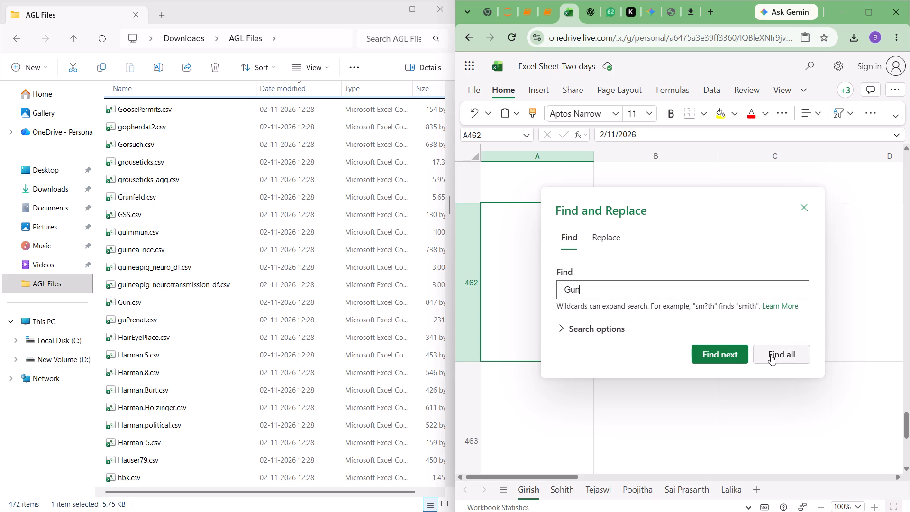
left_click(771, 355)
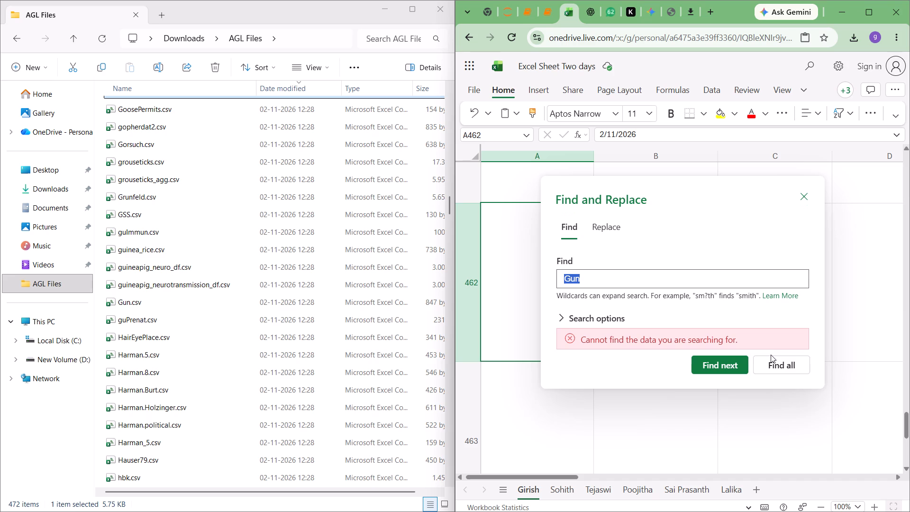
left_click(801, 199)
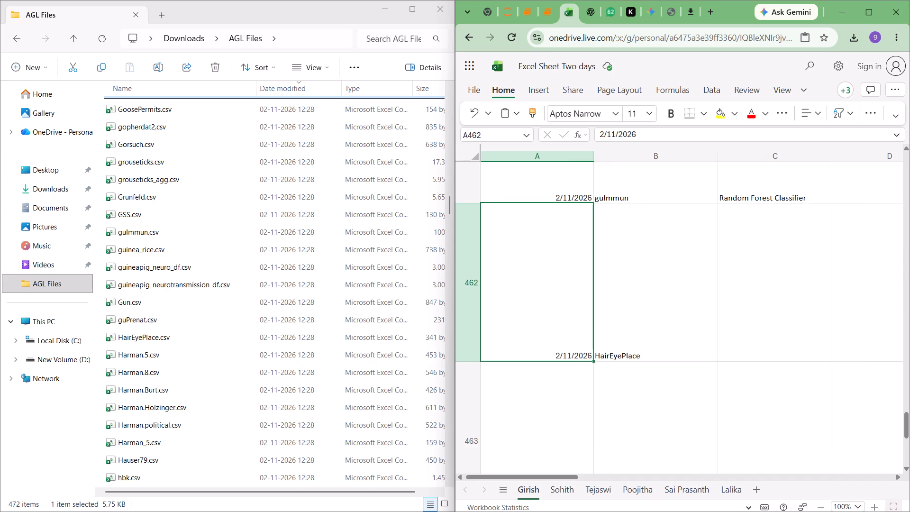
Compare the column B entries guImmun and HairEyePlace with the CSV file names in the AGL Files folder.
left_click(715, 335)
scroll(715, 335, "up", 2)
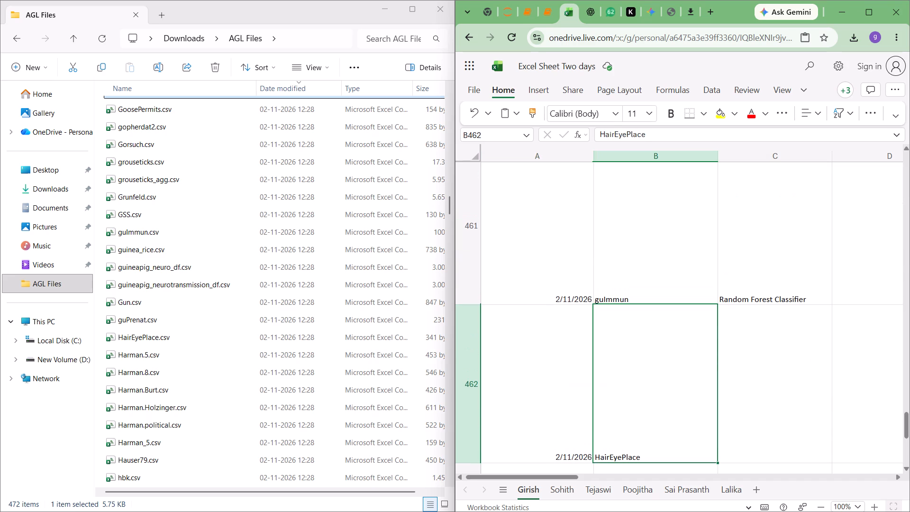
left_click(681, 310)
left_click(677, 284)
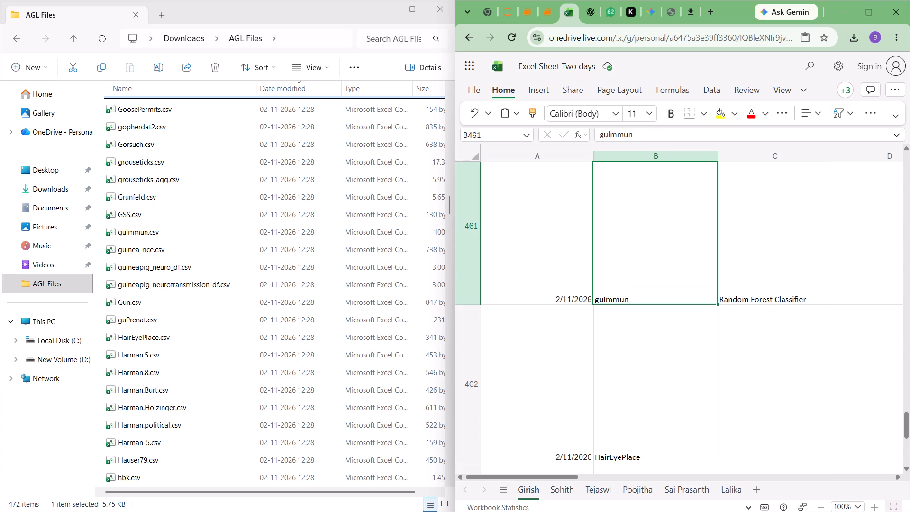
left_click(660, 375)
scroll(660, 375, "down", 1)
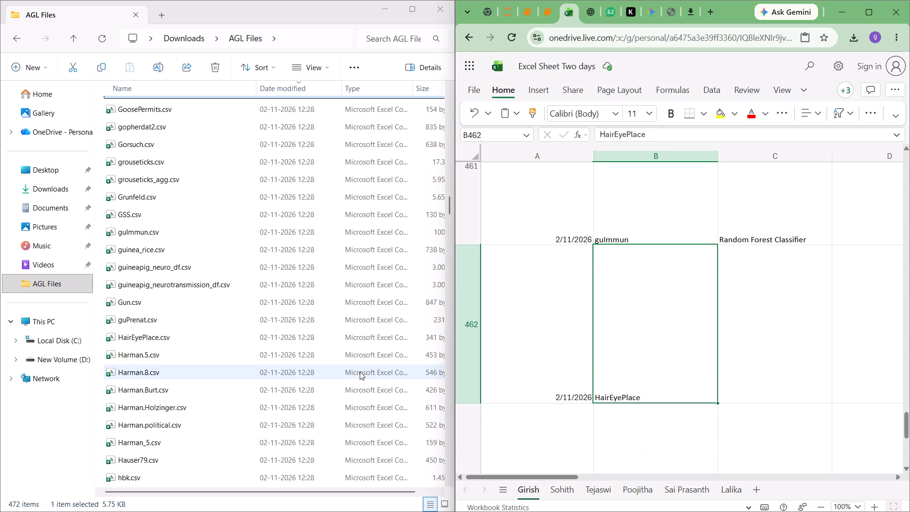
scroll(360, 372, "down", 4)
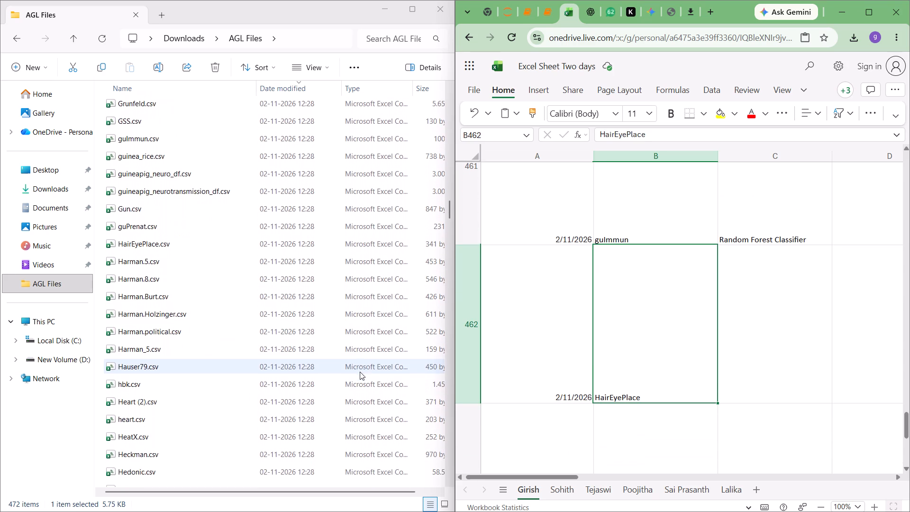
scroll(360, 372, "down", 1)
scroll(684, 267, "down", 1)
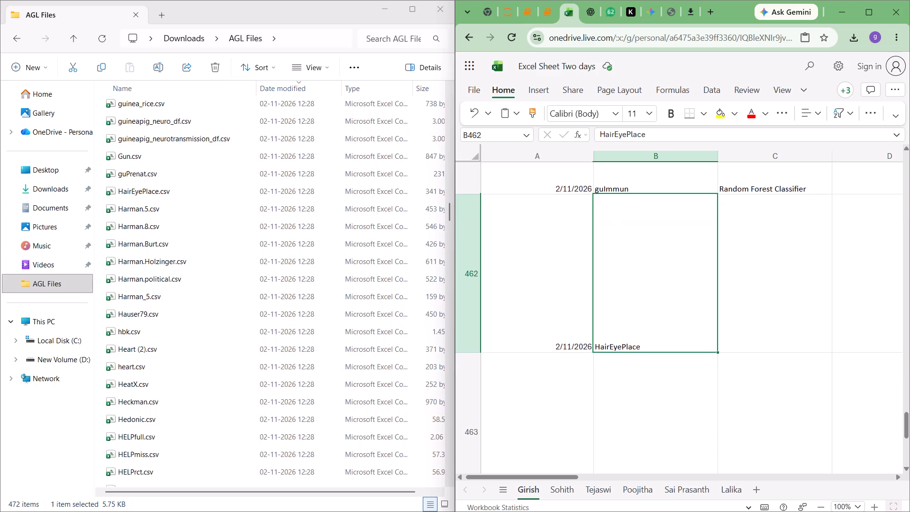
Compare the column B entries guPrenat, Harman.8 and HeatX with the CSV file names in the AGL Files folder.
scroll(684, 267, "down", 4)
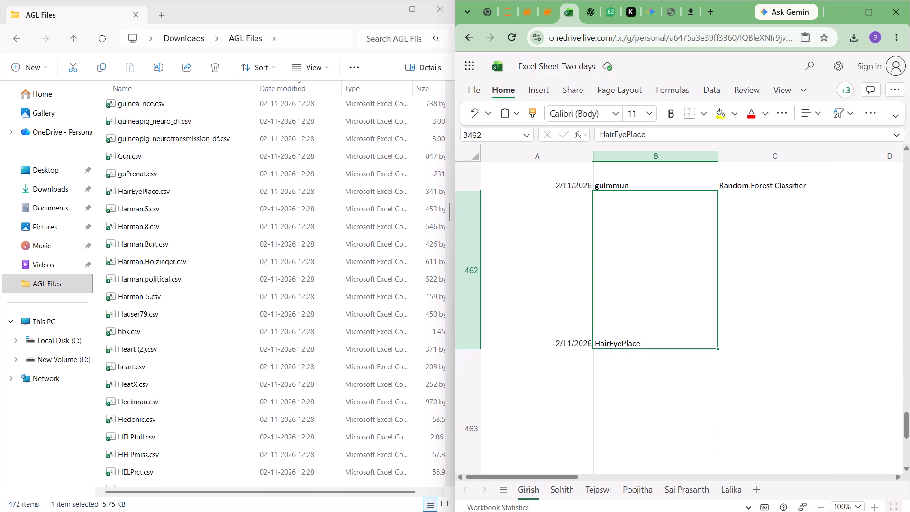
scroll(684, 267, "down", 2)
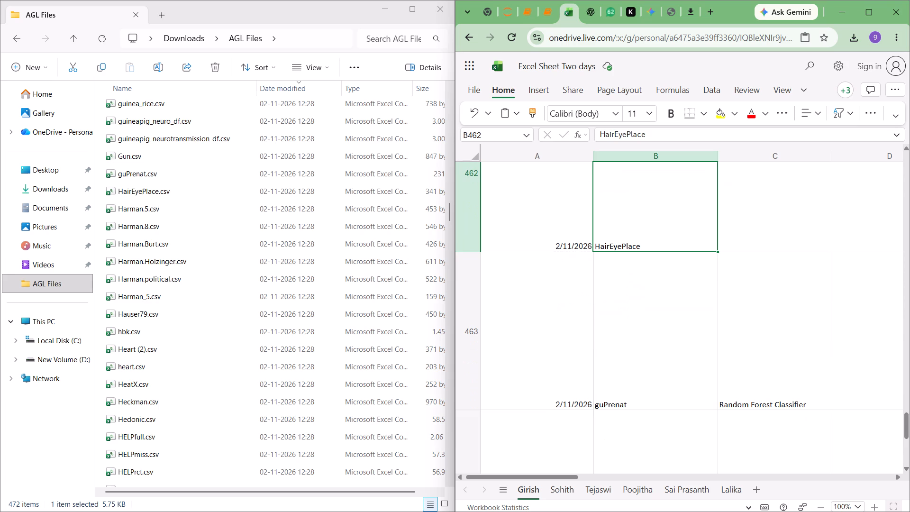
key("Down")
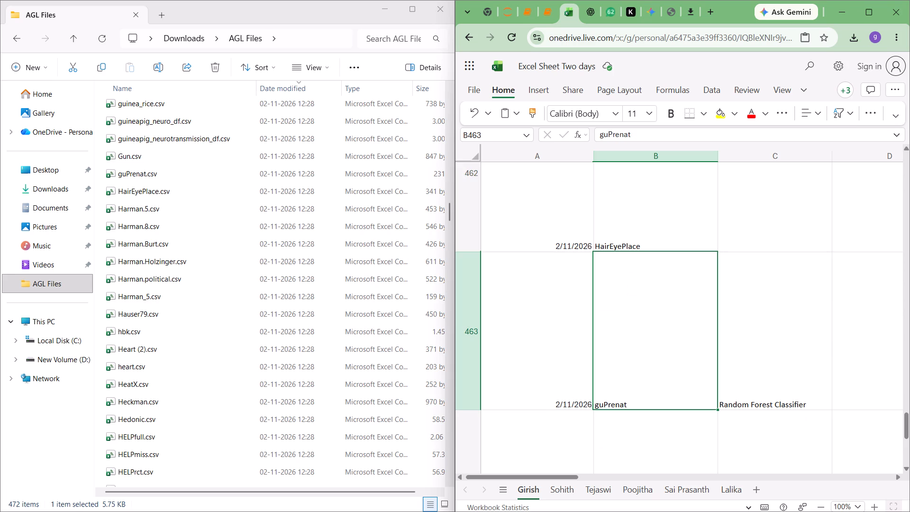
key("Down")
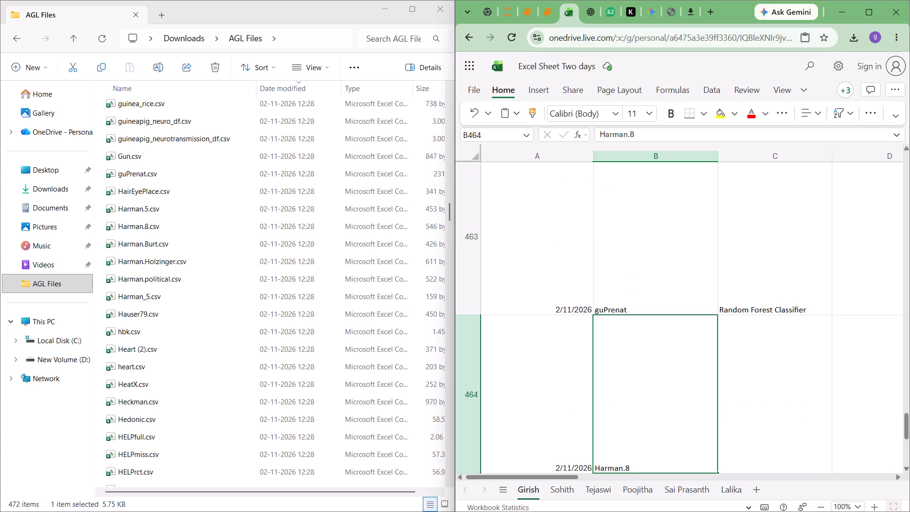
key("Down")
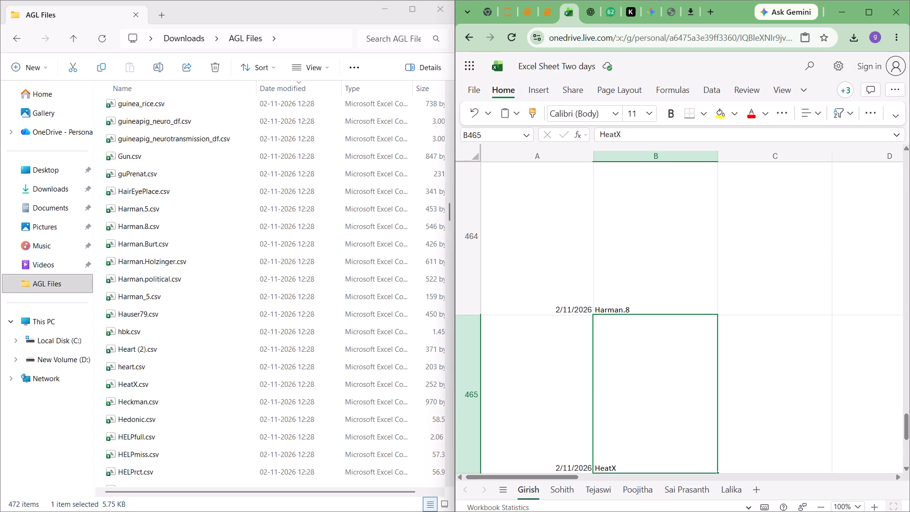
scroll(274, 307, "right", 1)
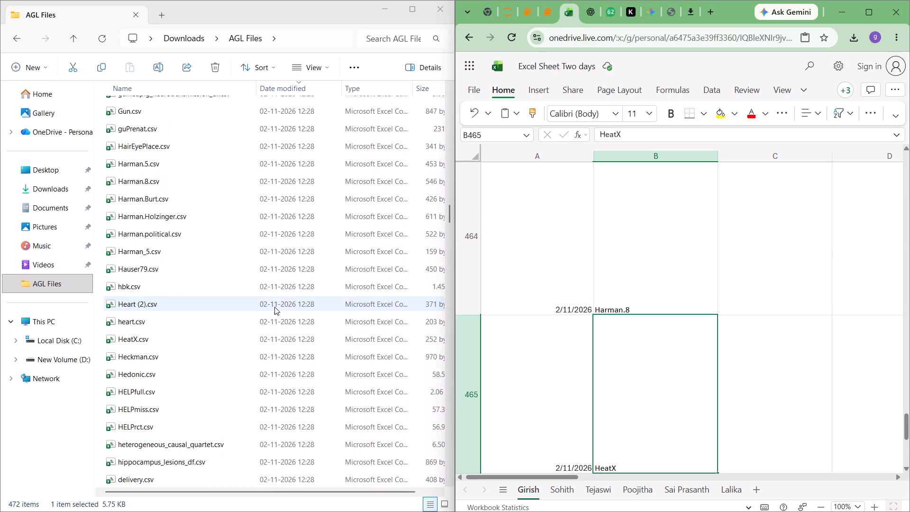
scroll(274, 307, "right", 1)
scroll(274, 307, "up", 1)
Set the date in A462, the HairEyePlace row, to 3/11/2026.
left_click(592, 255)
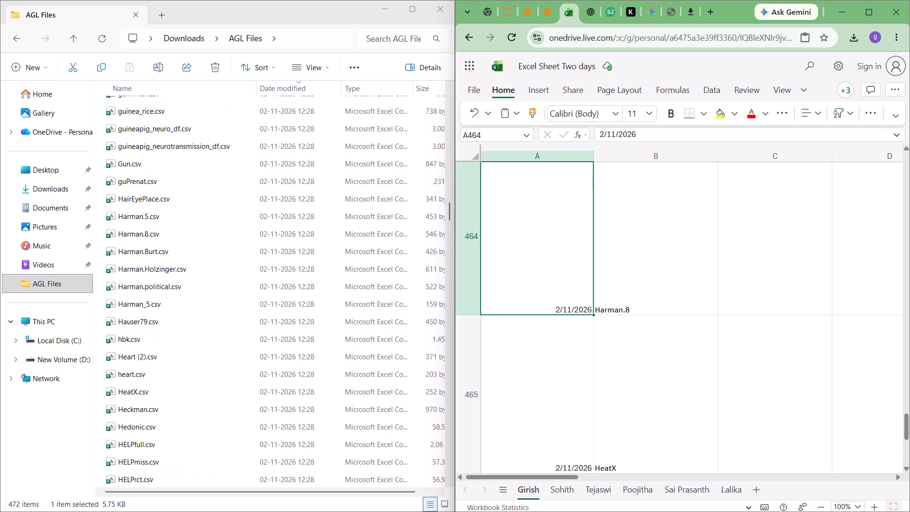
scroll(592, 255, "up", 4)
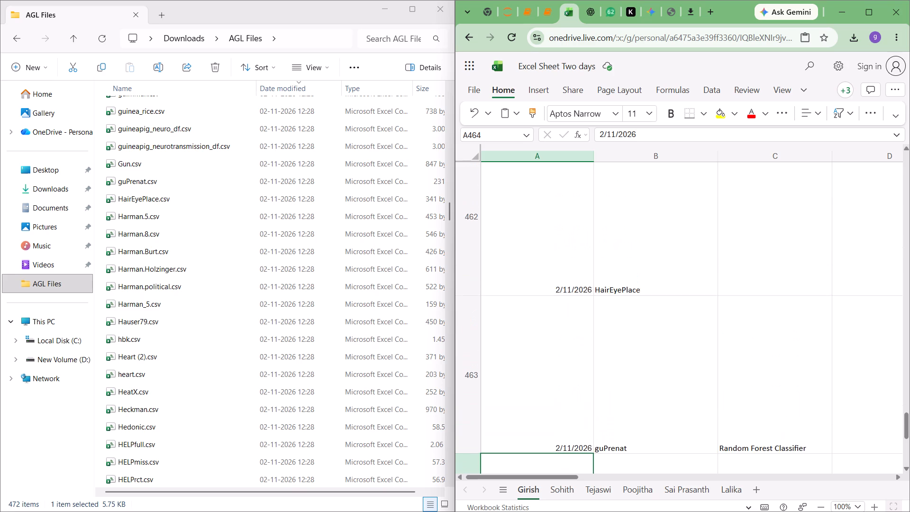
scroll(592, 255, "up", 3)
scroll(592, 255, "down", 1)
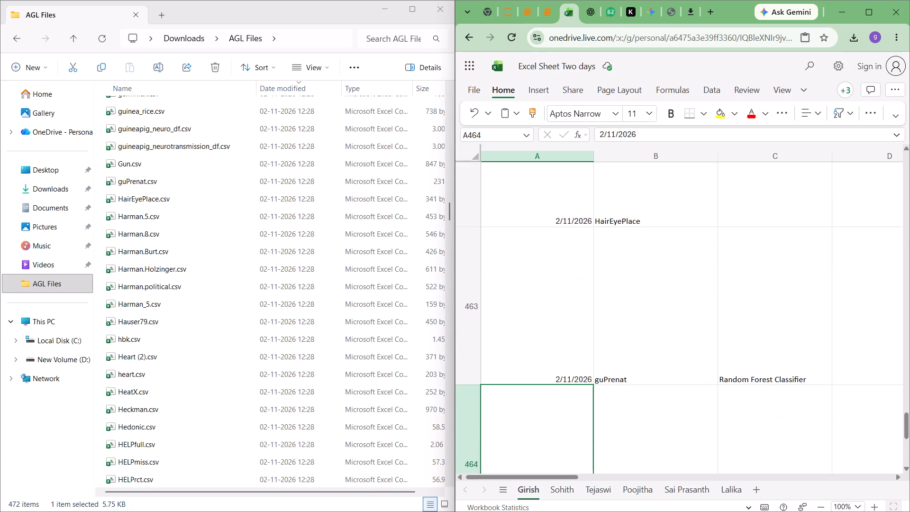
left_click(570, 228)
left_click(573, 201)
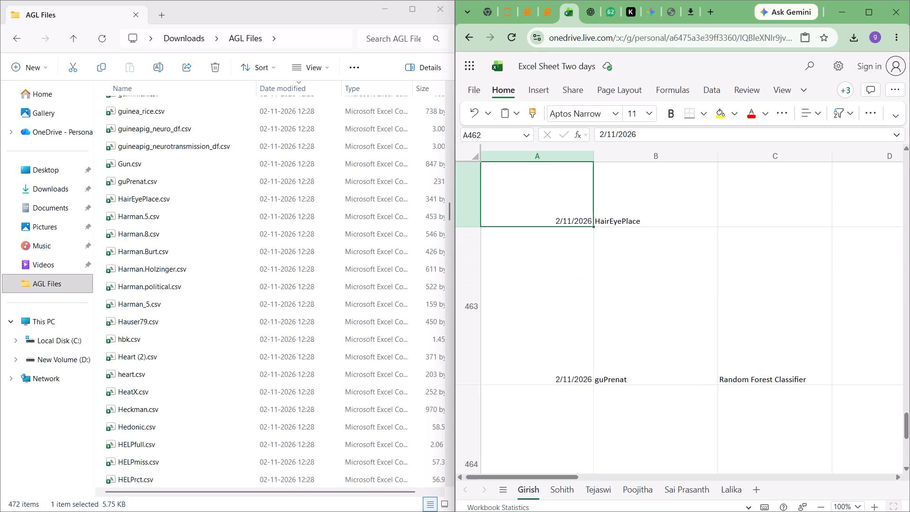
left_click(558, 223)
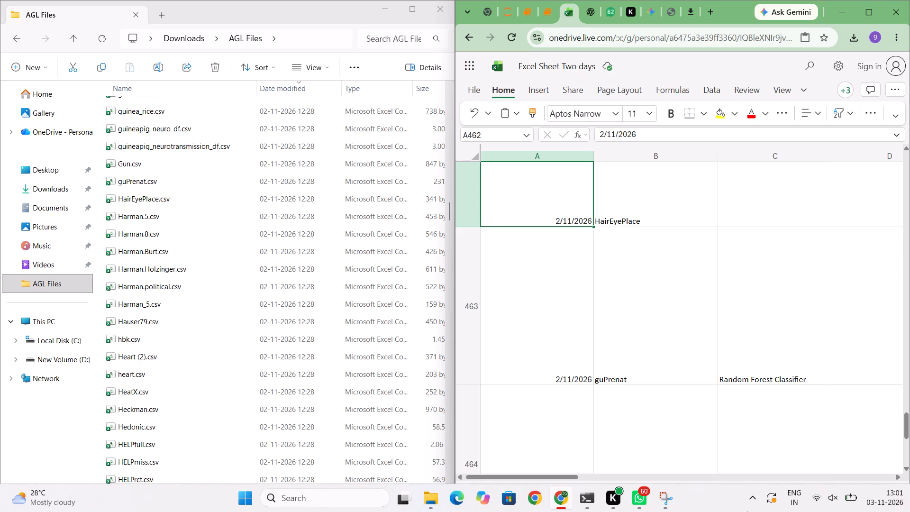
left_click(604, 134)
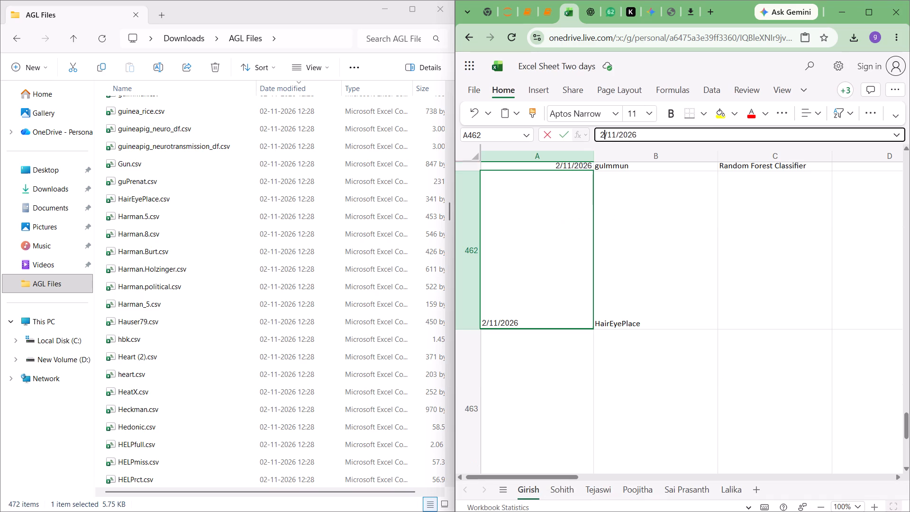
key("BackSpace")
key("3")
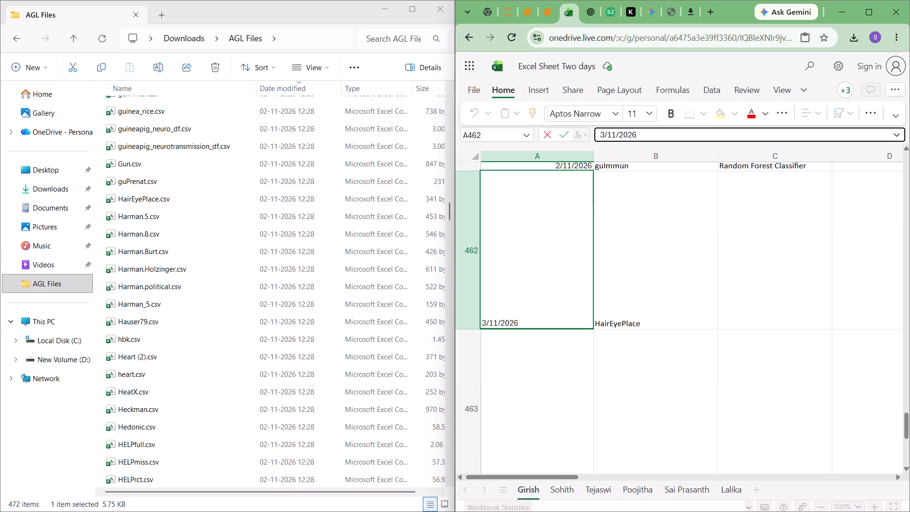
scroll(538, 372, "down", 2)
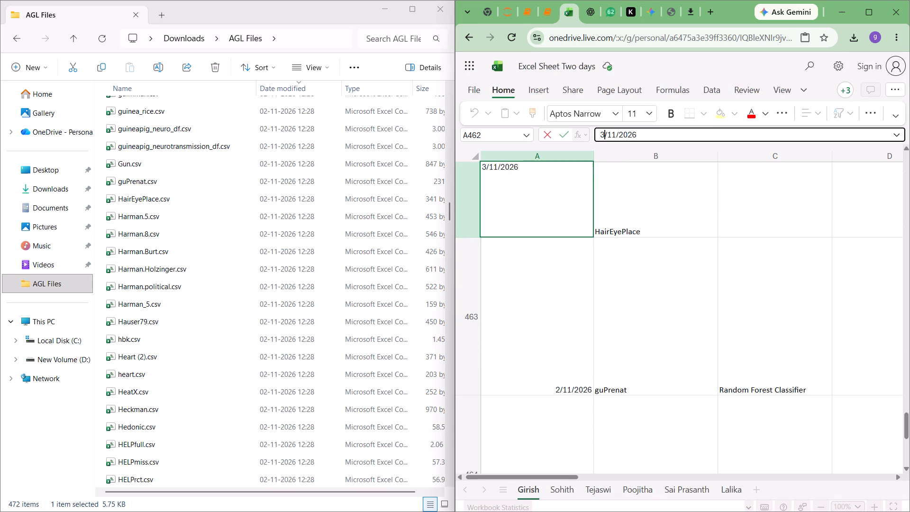
Set the date in A463, the guPrenat row, to 3/11/2026.
left_click(538, 372)
left_click(605, 134)
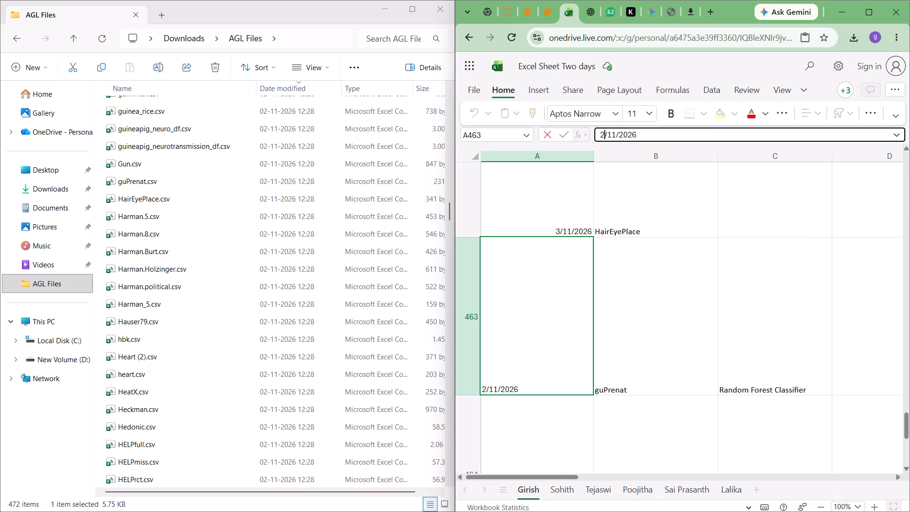
key("BackSpace")
key("3")
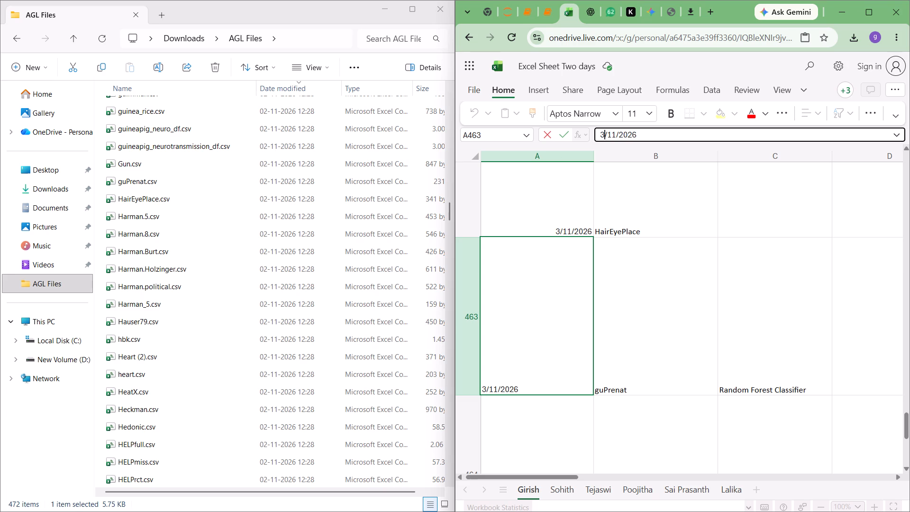
Fill the 3/11/2026 date from A462:A463 down column A through the Dimes row, 489.
left_click_drag(559, 205, 570, 325)
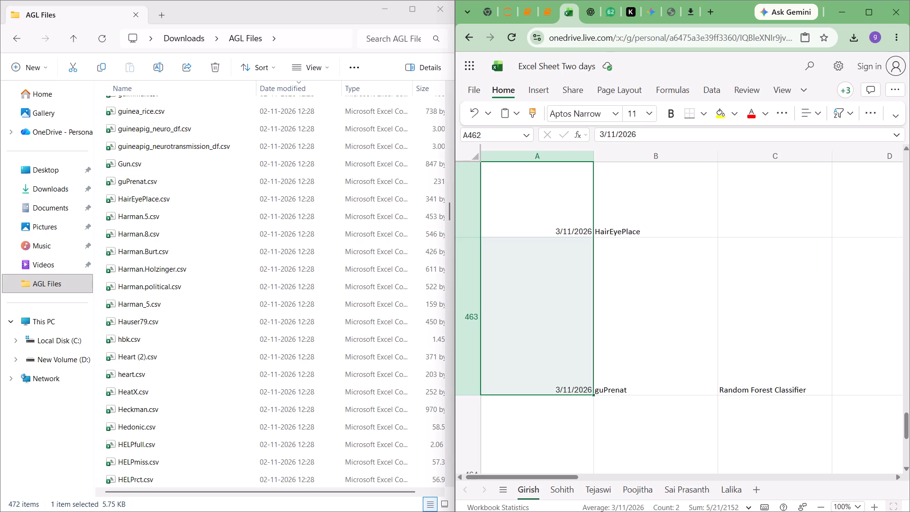
left_click_drag(592, 395, 591, 477)
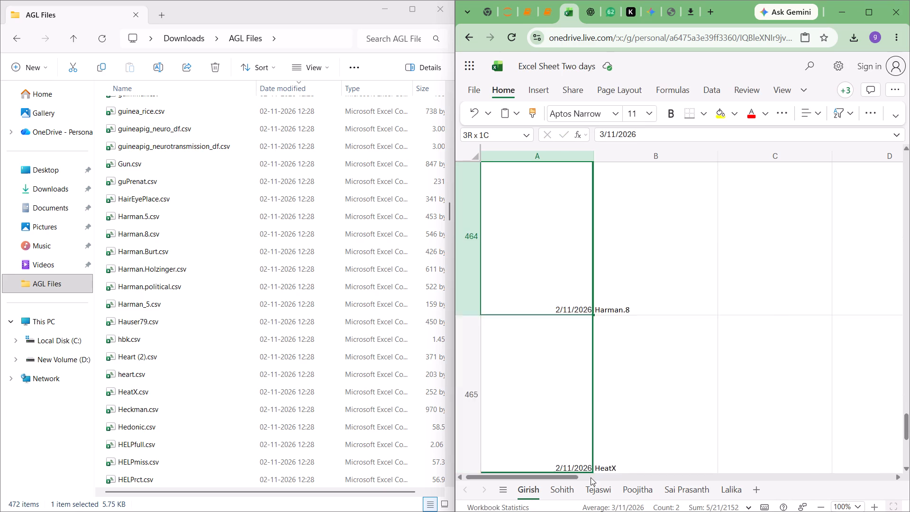
left_click_drag(591, 477, 588, 320)
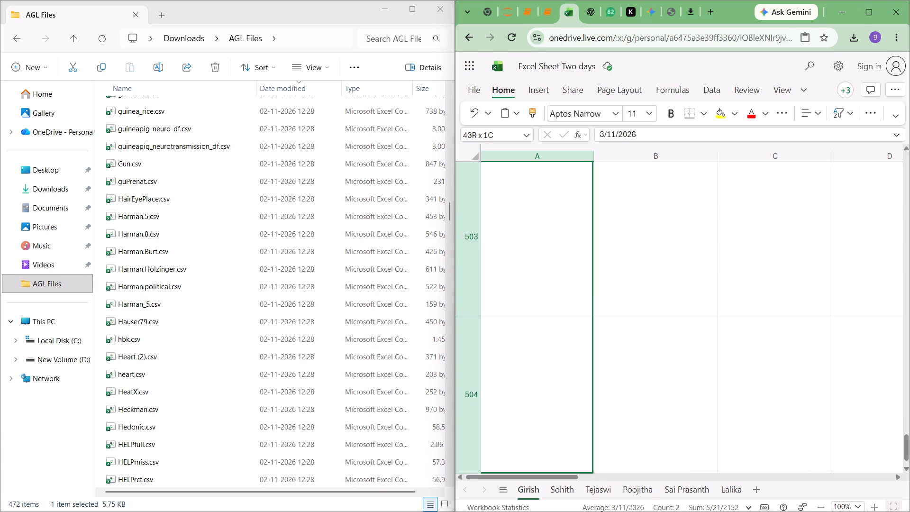
left_click_drag(588, 320, 566, 219)
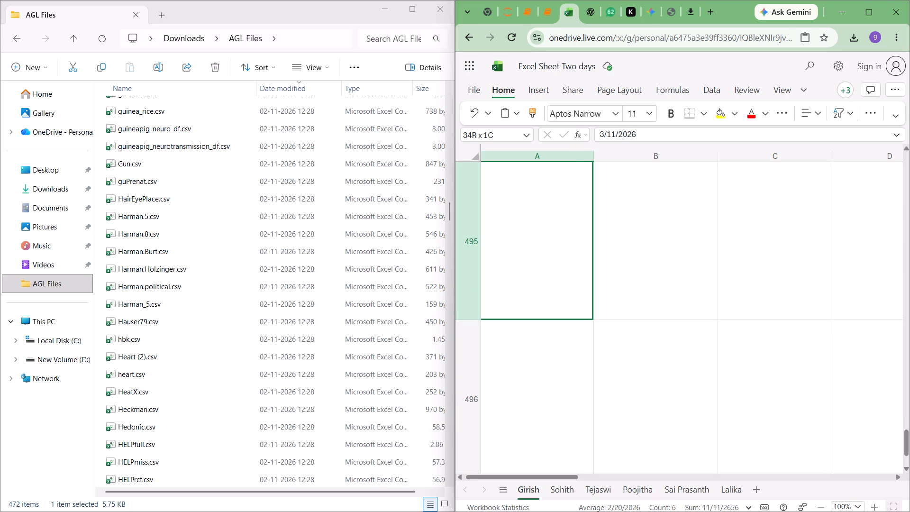
left_click_drag(566, 219, 579, 453)
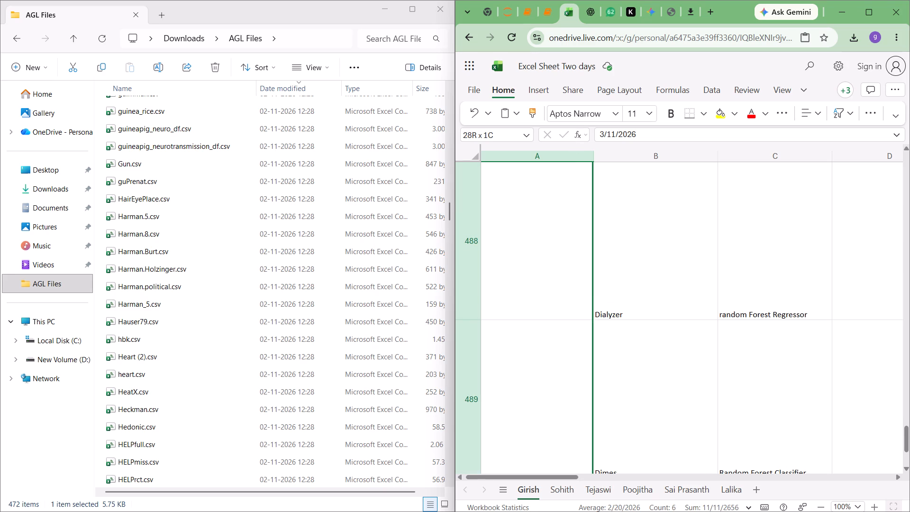
left_click_drag(579, 453, 580, 457)
scroll(569, 380, "down", 4)
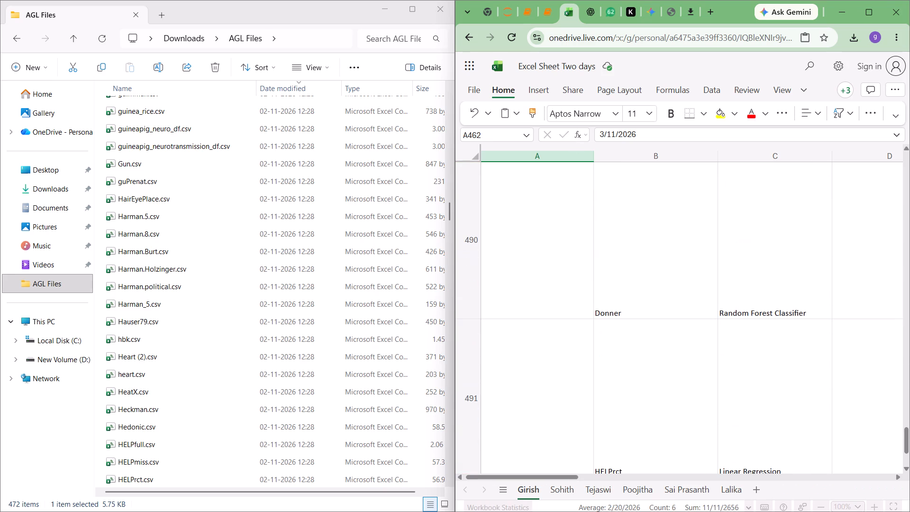
Fill the 3/11/2026 date from A488:A489 down column A through row 505 and review the filled rows around hippocampus_lesions_df.
left_click(555, 248)
scroll(555, 248, "up", 5)
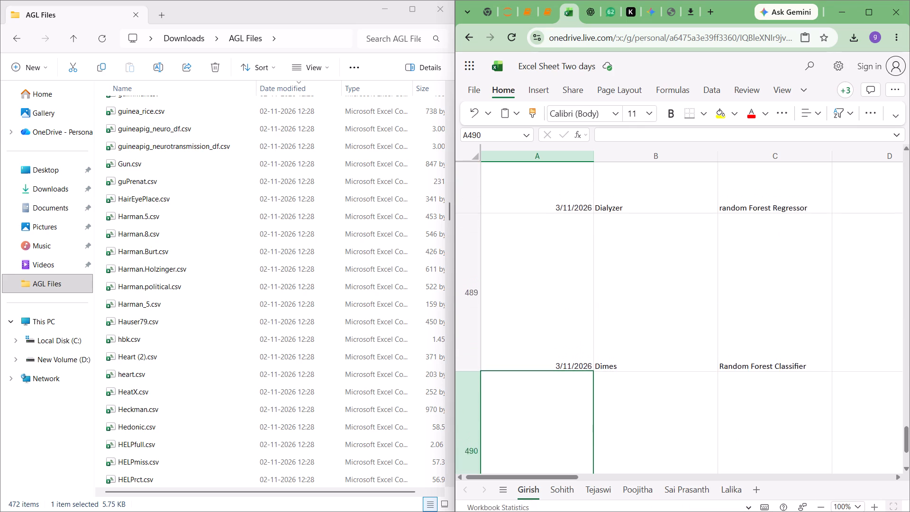
left_click_drag(547, 173, 571, 324)
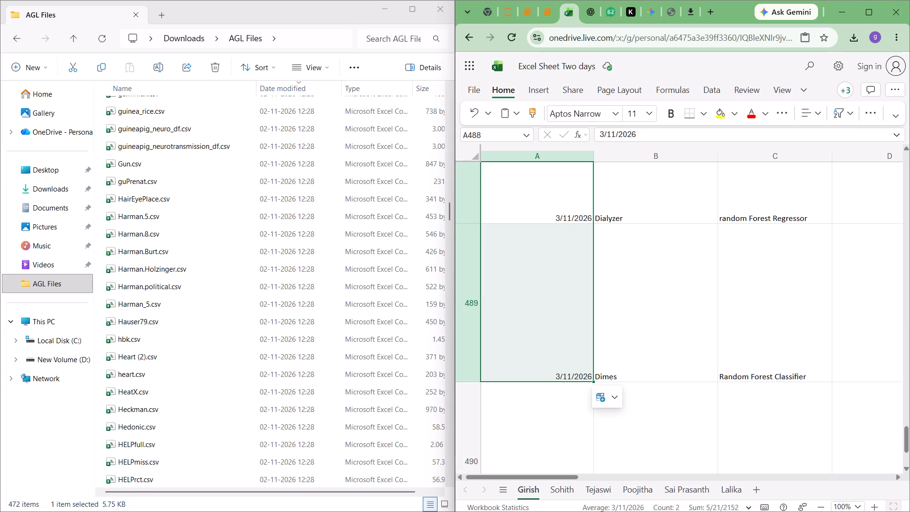
left_click_drag(593, 382, 589, 439)
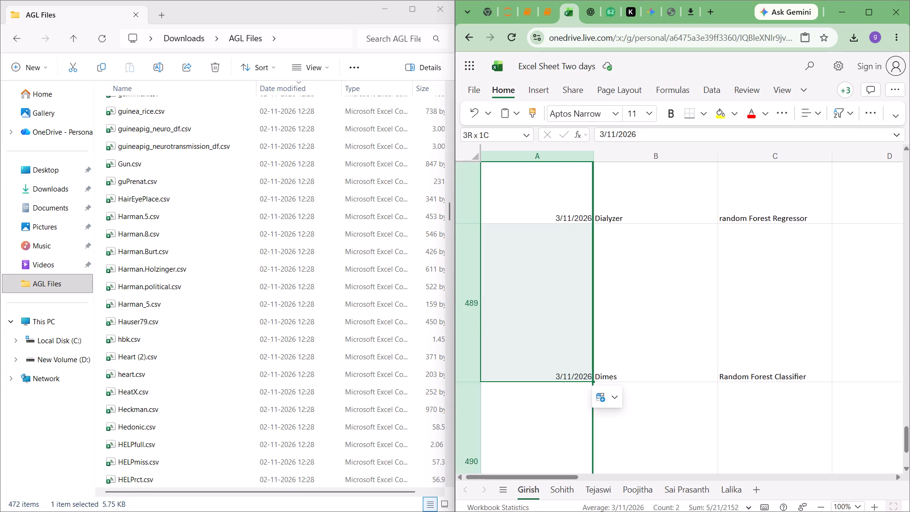
left_click_drag(589, 439, 574, 475)
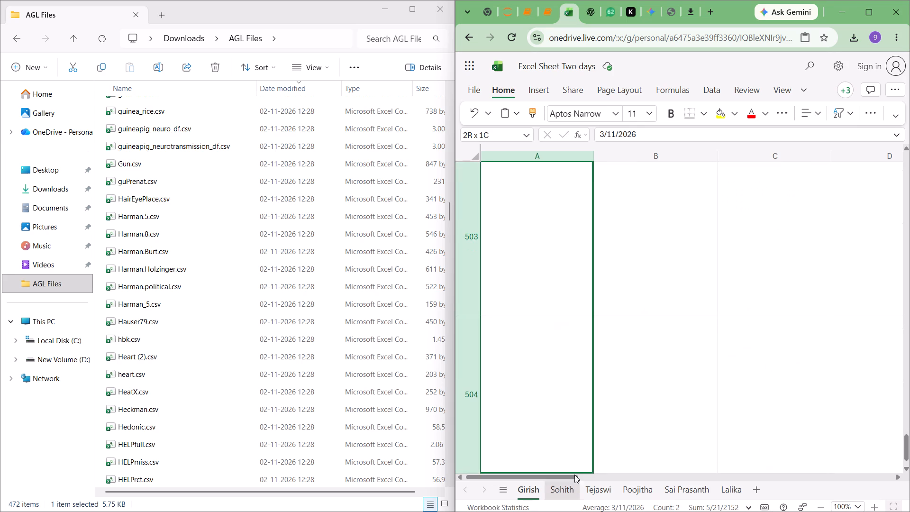
left_click_drag(574, 475, 575, 297)
scroll(575, 297, "up", 4)
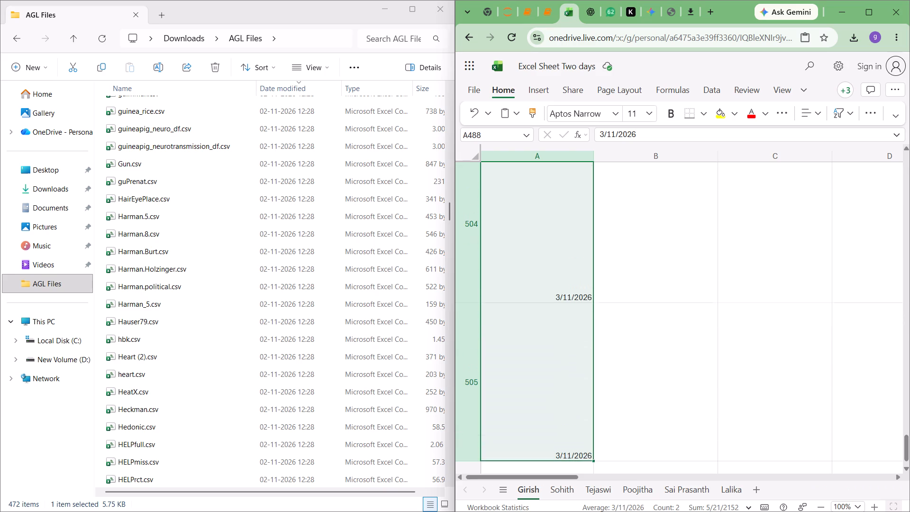
scroll(575, 297, "up", 8)
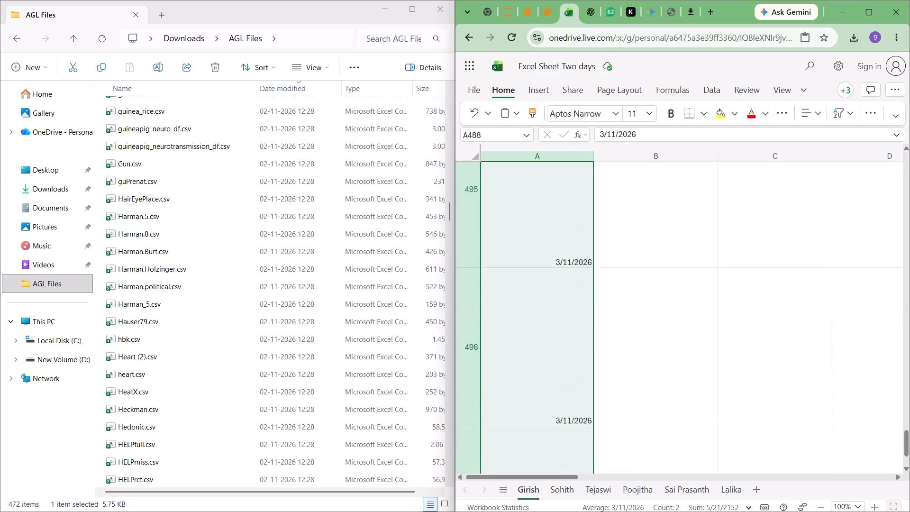
scroll(575, 297, "up", 2)
scroll(575, 297, "down", 4)
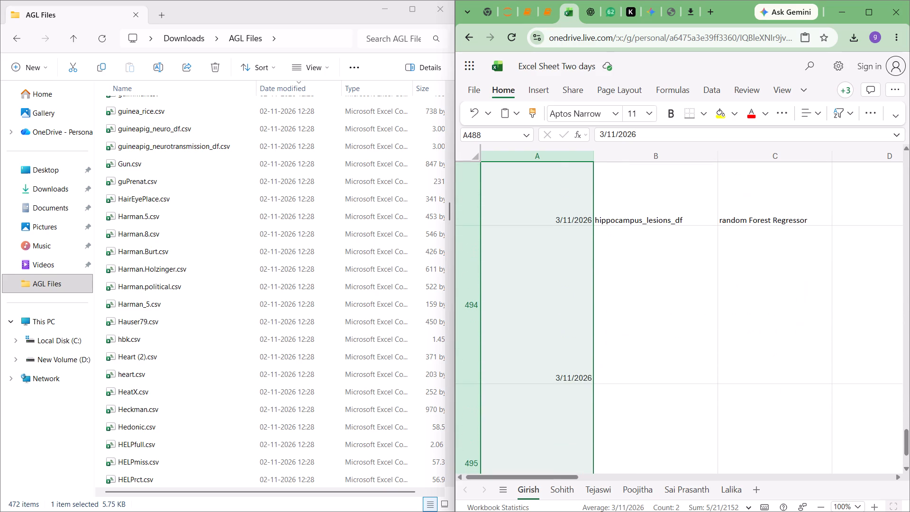
Delete the surplus dates from cells A494 through A497, below the hippocampus_lesions_df row.
left_click(575, 297)
key("BackSpace")
key("Down")
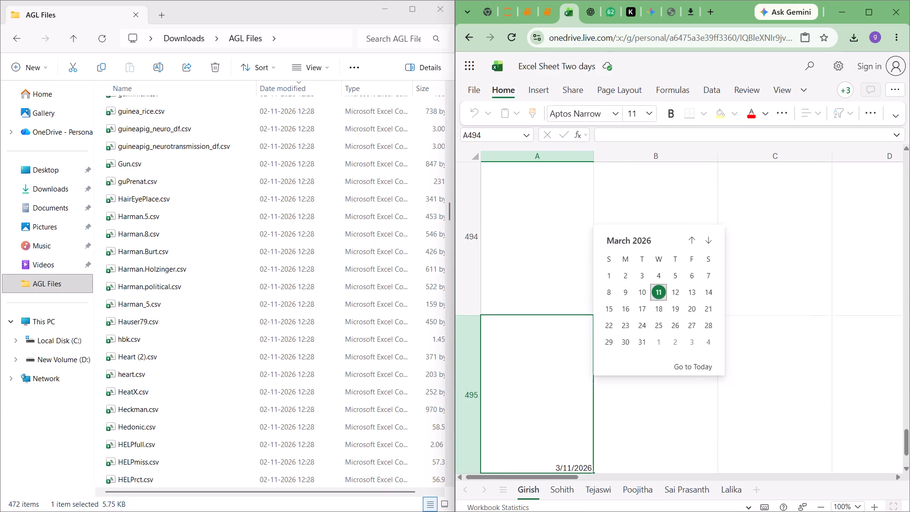
key("BackSpace")
key("Down")
key("BackSpace")
key("Down")
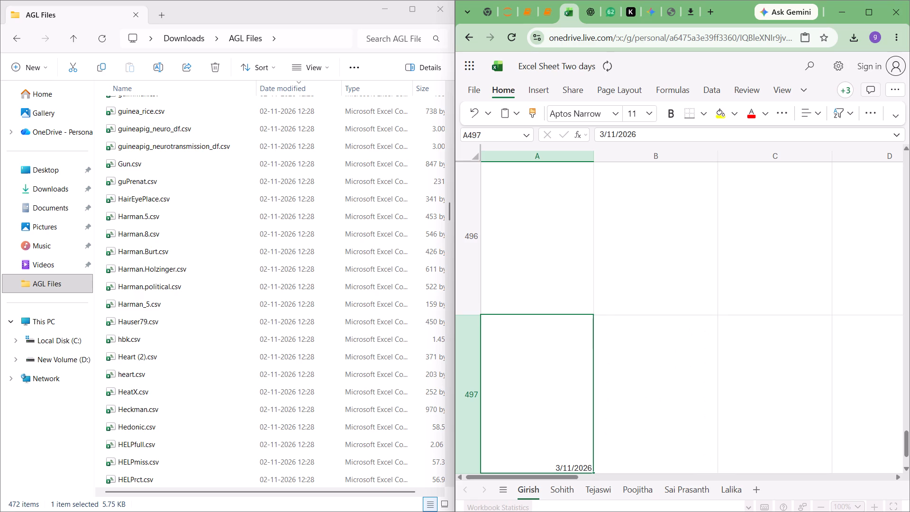
key("BackSpace")
scroll(575, 297, "down", 2)
scroll(533, 335, "up", 1)
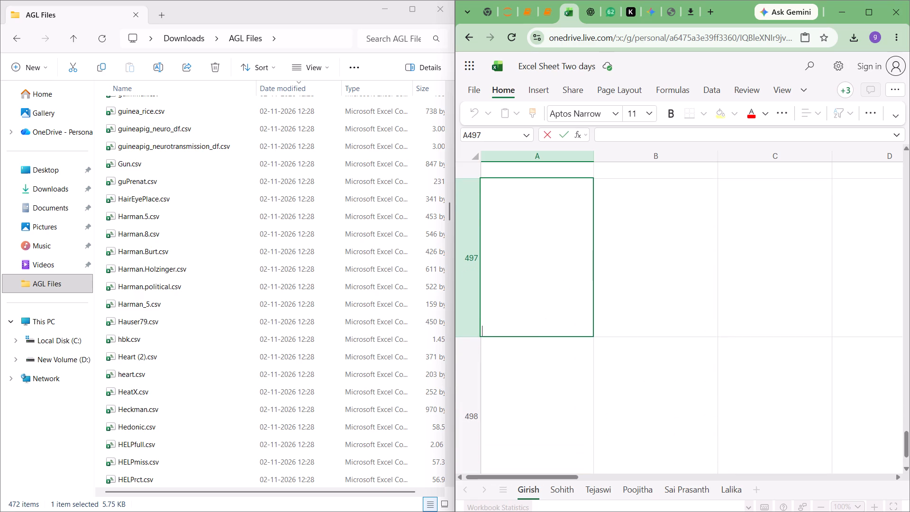
scroll(533, 335, "up", 1)
scroll(533, 335, "down", 2)
Delete the surplus dates from cells A498, A499 and A500 in the empty rows.
left_click(537, 395)
scroll(537, 395, "down", 2)
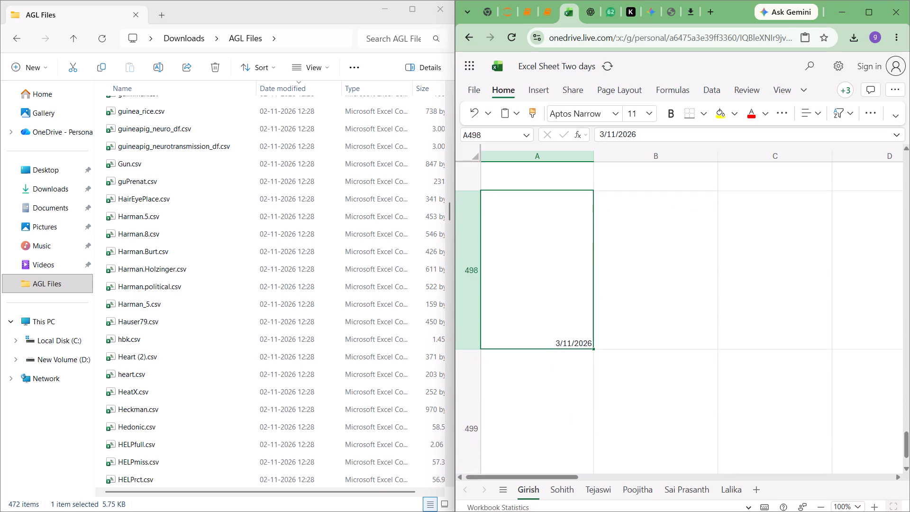
key("BackSpace")
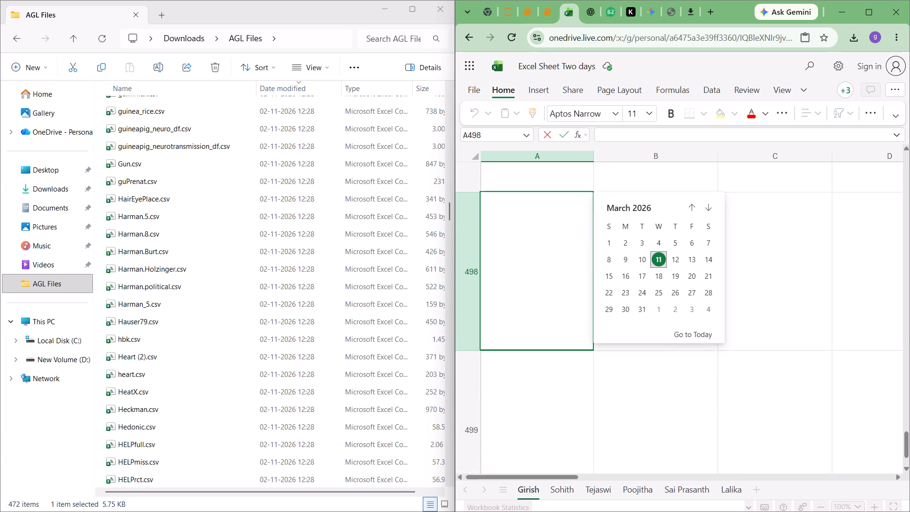
left_click(528, 413)
scroll(528, 413, "down", 2)
key("BackSpace")
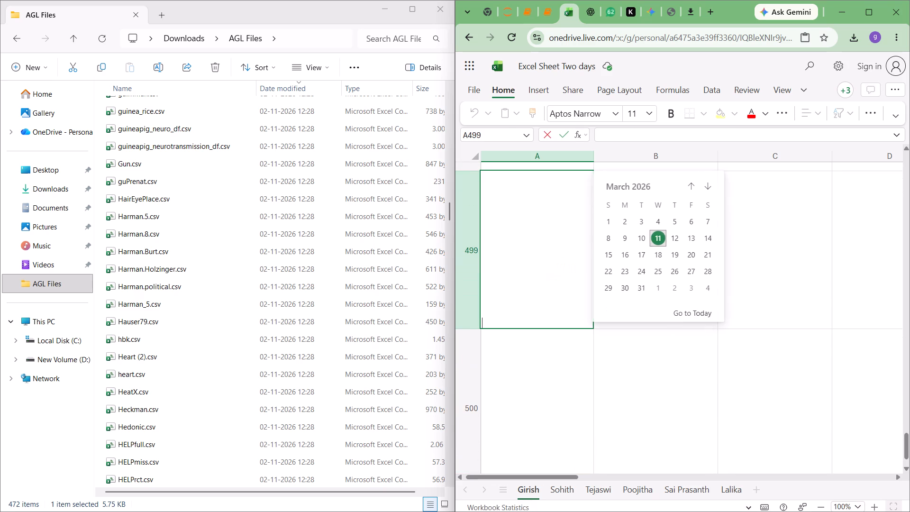
key("Down")
key("BackSpace")
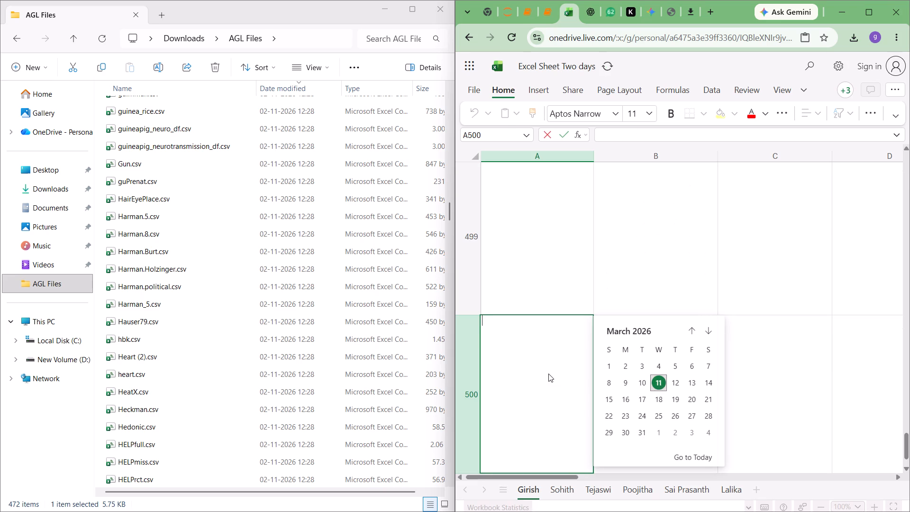
scroll(547, 373, "down", 3)
left_click(539, 343)
Delete the surplus dates from cells A501 and A502 in the empty rows.
scroll(539, 343, "down", 4)
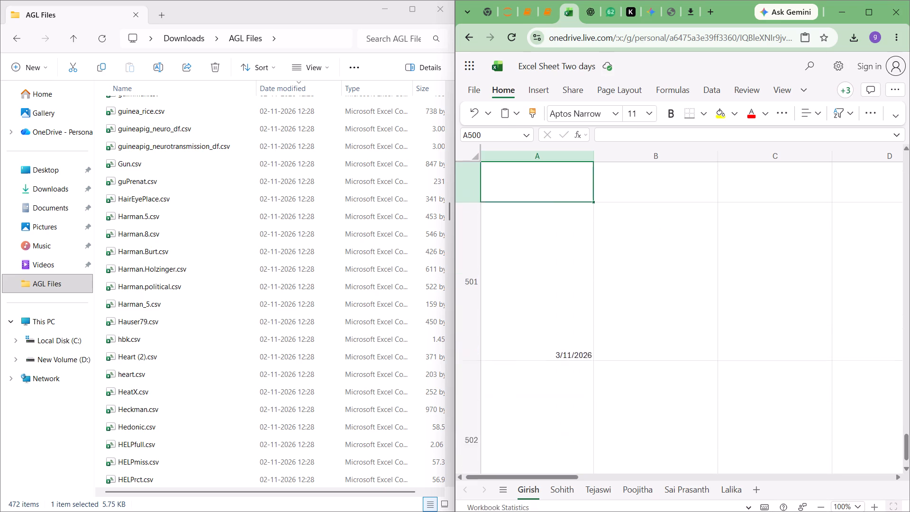
scroll(539, 343, "down", 1)
left_click(563, 265)
key("BackSpace")
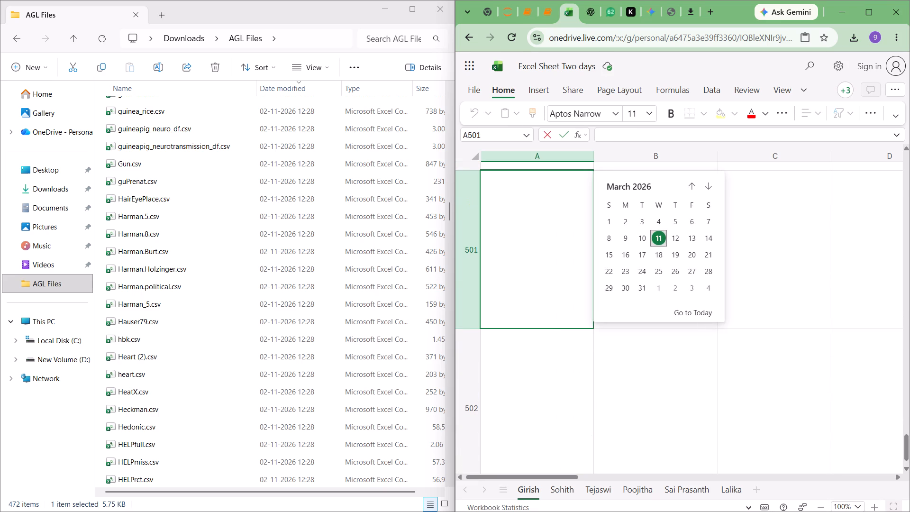
left_click(577, 392)
scroll(577, 392, "down", 2)
left_click_drag(542, 241, 555, 484)
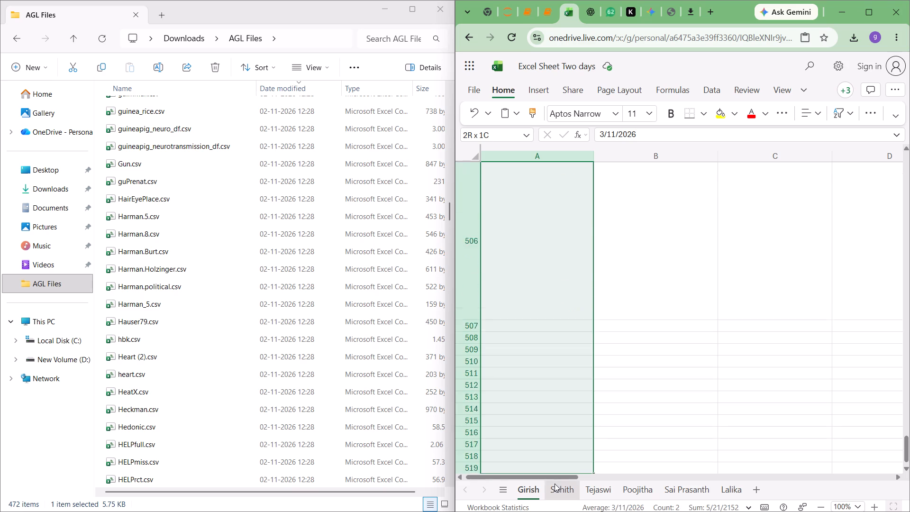
left_click_drag(555, 484, 572, 254)
key("BackSpace")
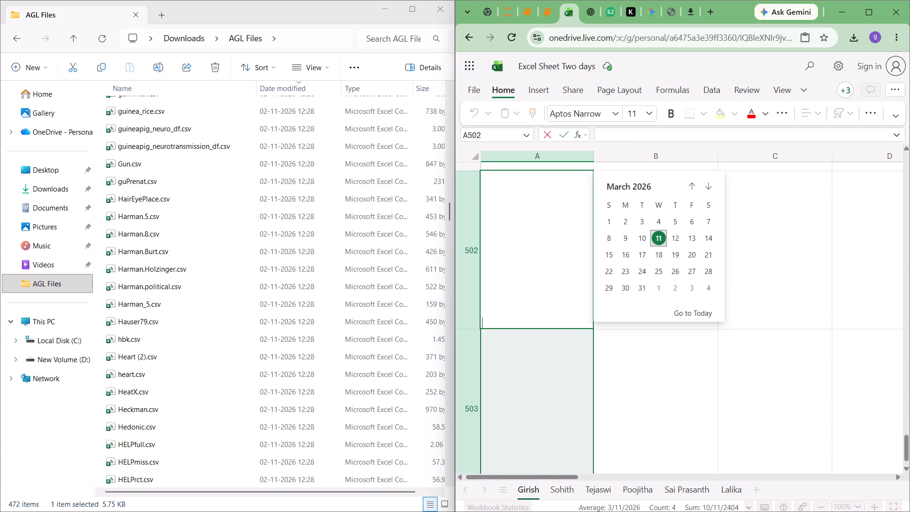
left_click(556, 389)
Review the dated dataset rows from 491 back up to 482, and switch to the AGL Files folder window.
scroll(556, 389, "up", 14)
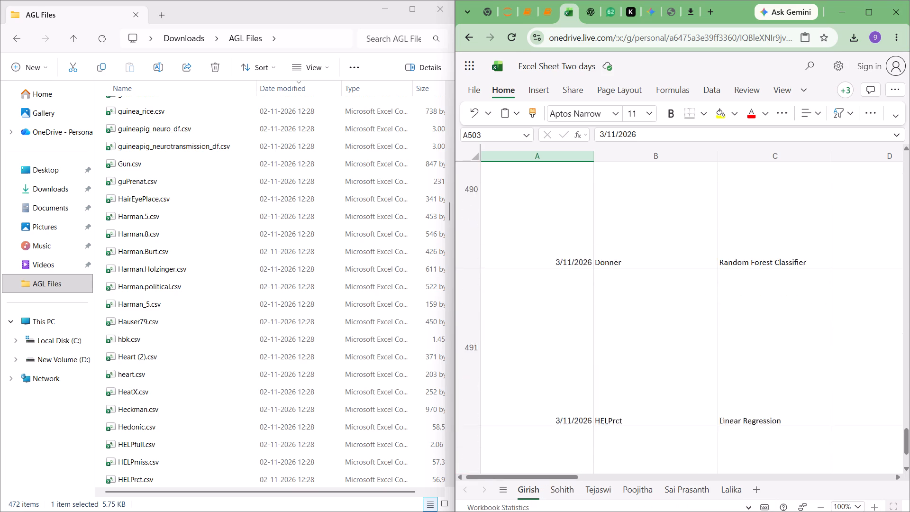
scroll(556, 389, "up", 1)
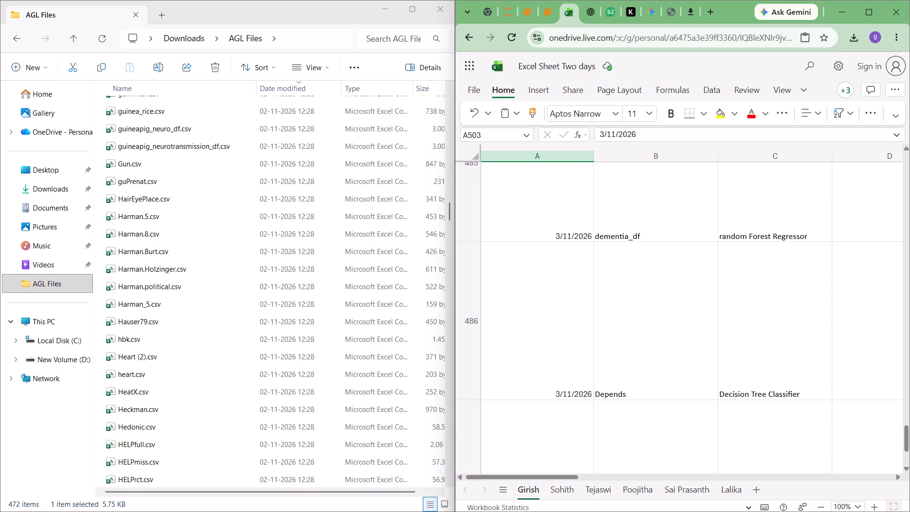
scroll(556, 389, "up", 2)
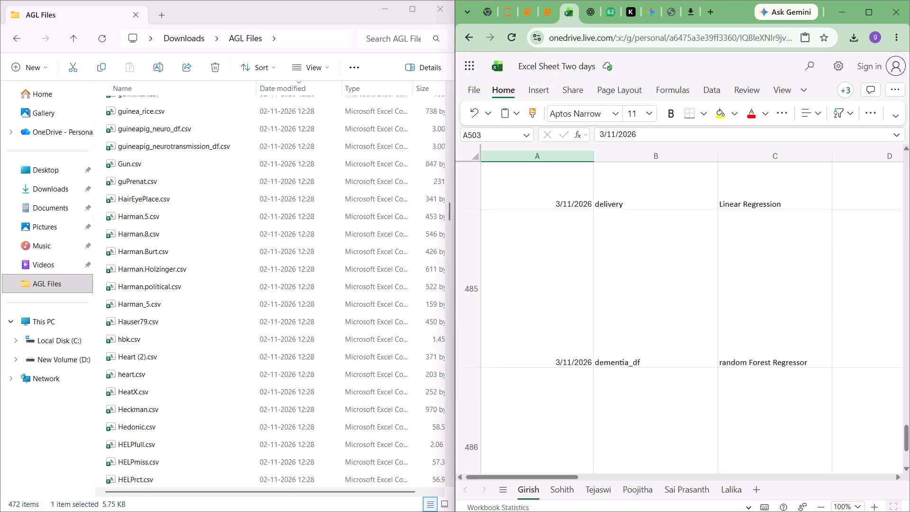
scroll(556, 389, "up", 2)
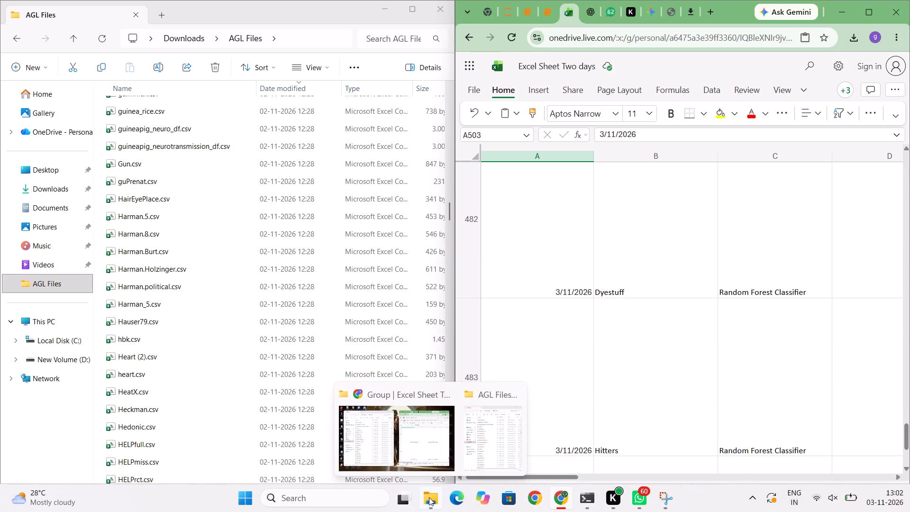
left_click(429, 497)
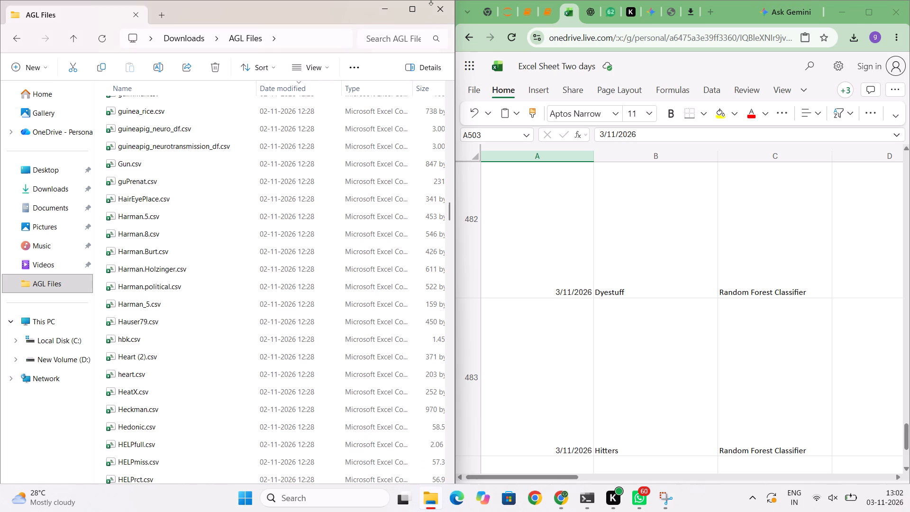
Close the File Explorer window showing the AGL Files folder.
left_click(438, 4)
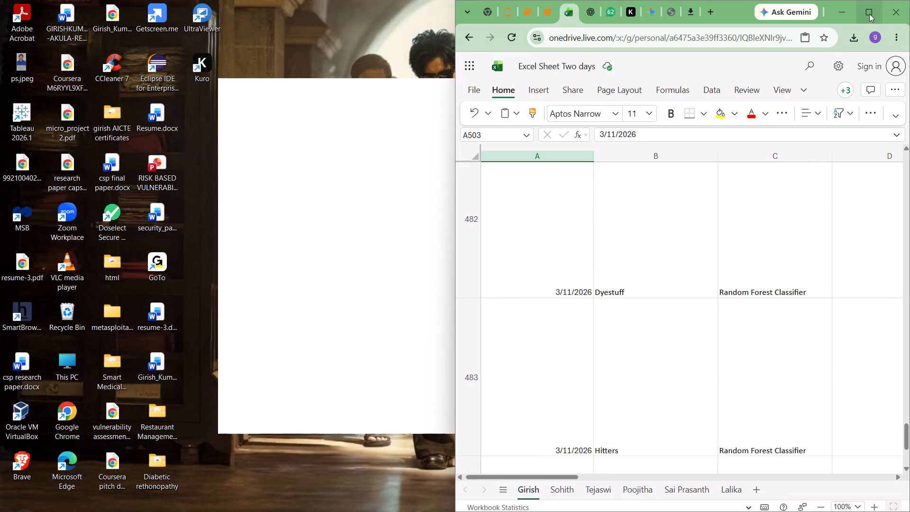
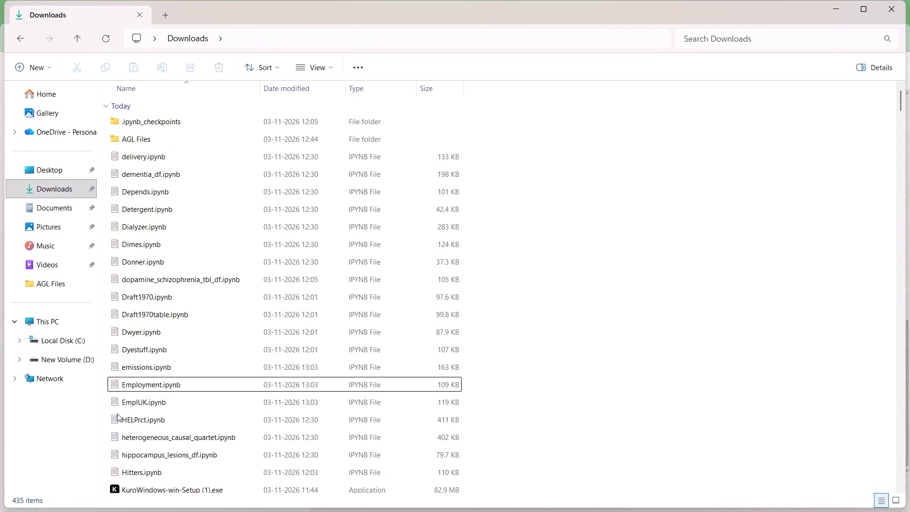
Copy emissions.ipynb, Employment.ipynb and EmplUK.ipynb from Downloads and select the AGL Files folder as their destination.
left_click(164, 384, "ctrl")
left_click(161, 393, "ctrl")
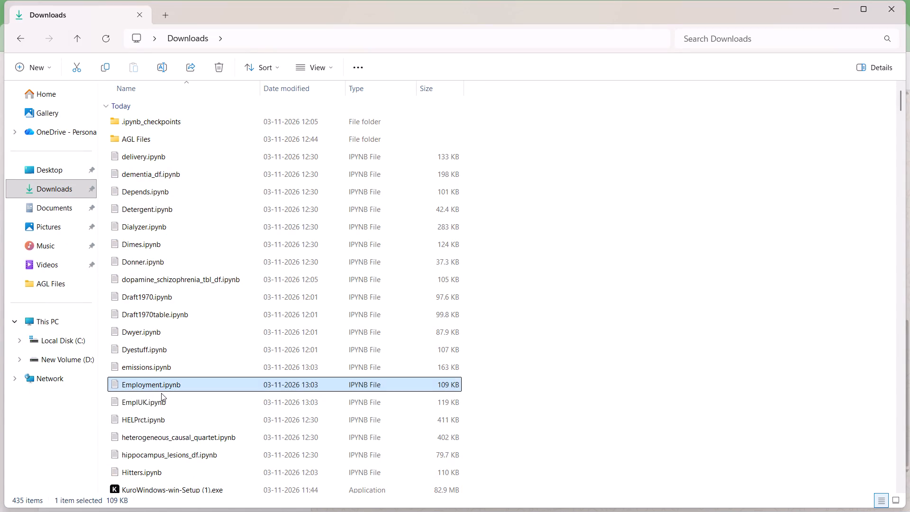
left_click(161, 400, "ctrl")
left_click(170, 363, "ctrl")
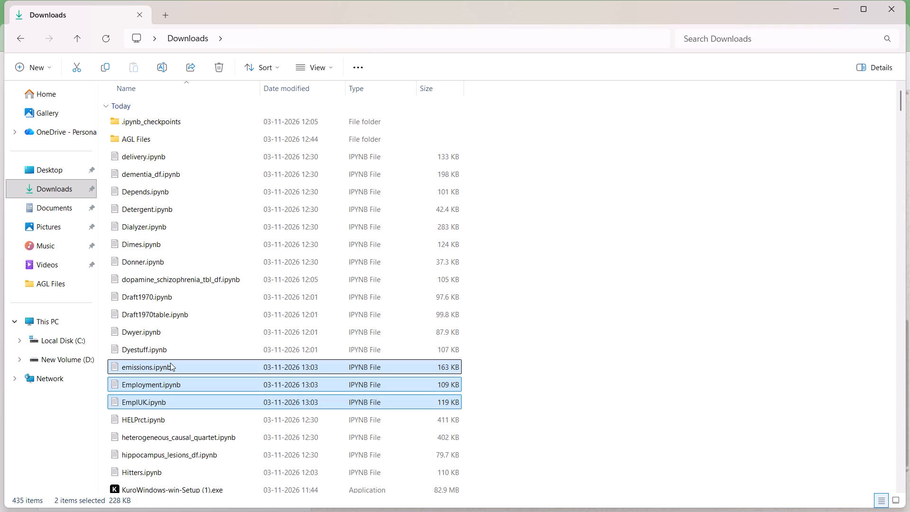
key("ctrl+c")
left_click(101, 71)
left_click(133, 139)
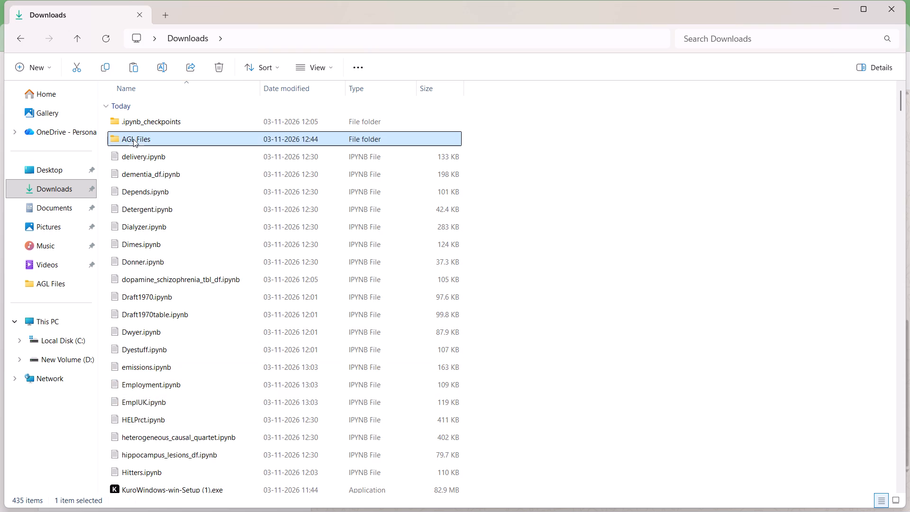
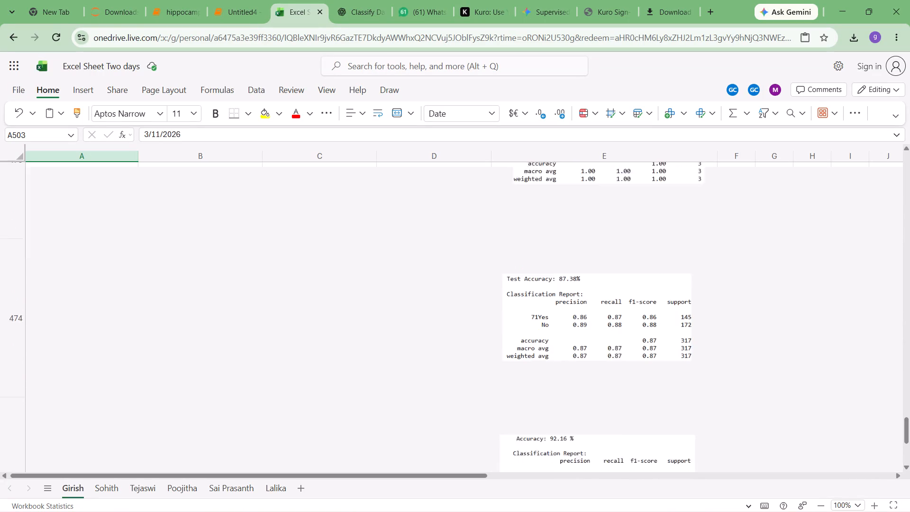
Review the dated entries in the Girish sheet around rows 460 to 480 for missing data.
scroll(434, 350, "down", 1)
left_click(376, 334)
scroll(376, 334, "down", 5)
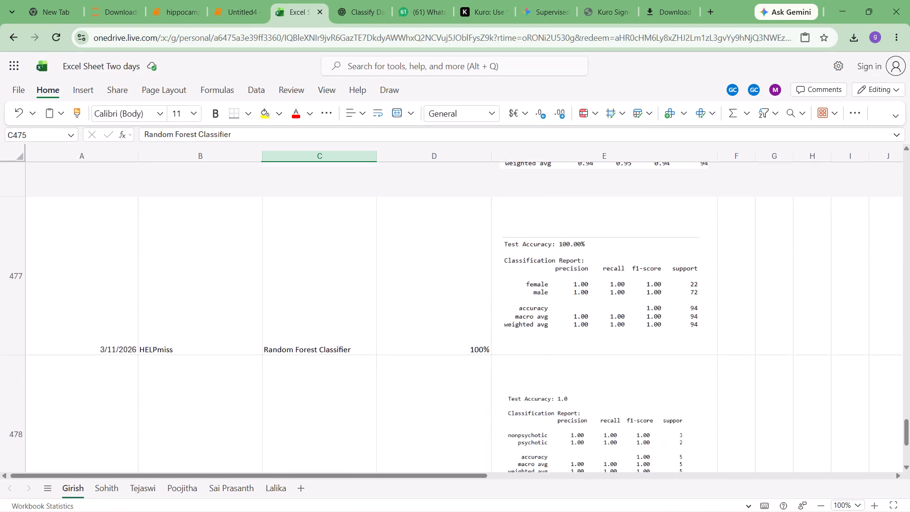
left_click(326, 309)
scroll(326, 309, "down", 3)
scroll(326, 309, "up", 1)
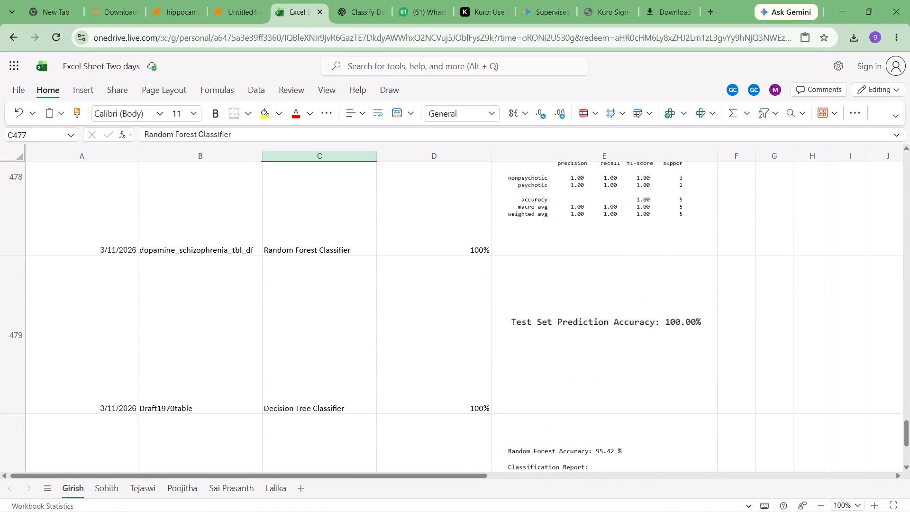
scroll(326, 309, "up", 3)
scroll(326, 309, "down", 1)
scroll(326, 309, "up", 7)
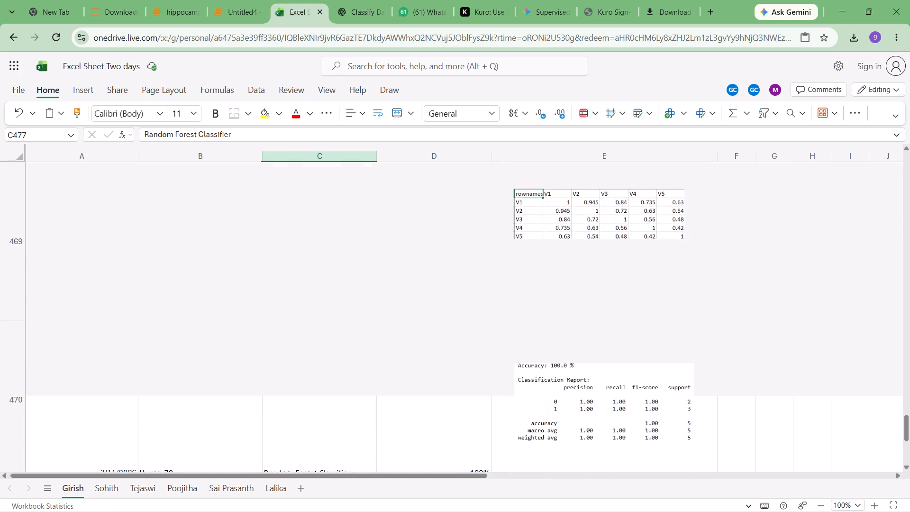
scroll(326, 309, "up", 3)
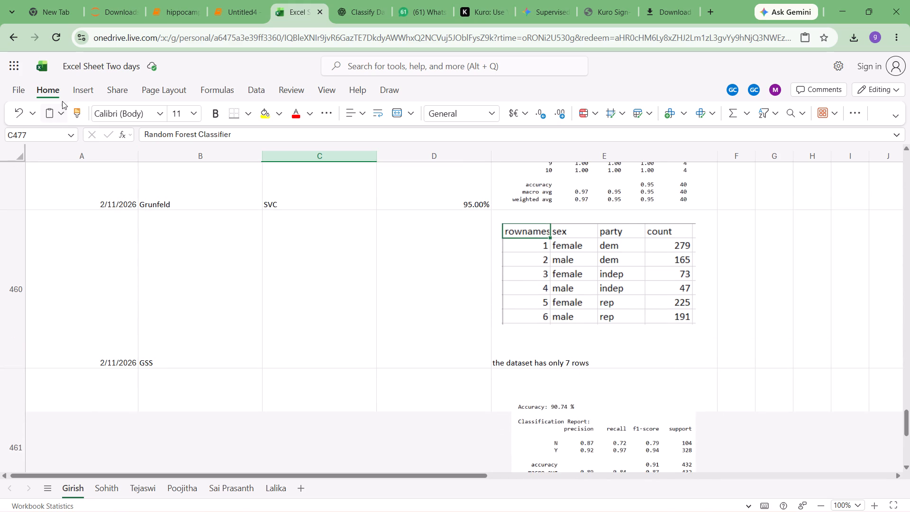
Reload the workbook and check the 2/11/2026 rows upward to the Employment row for incomplete entries.
left_click(64, 42)
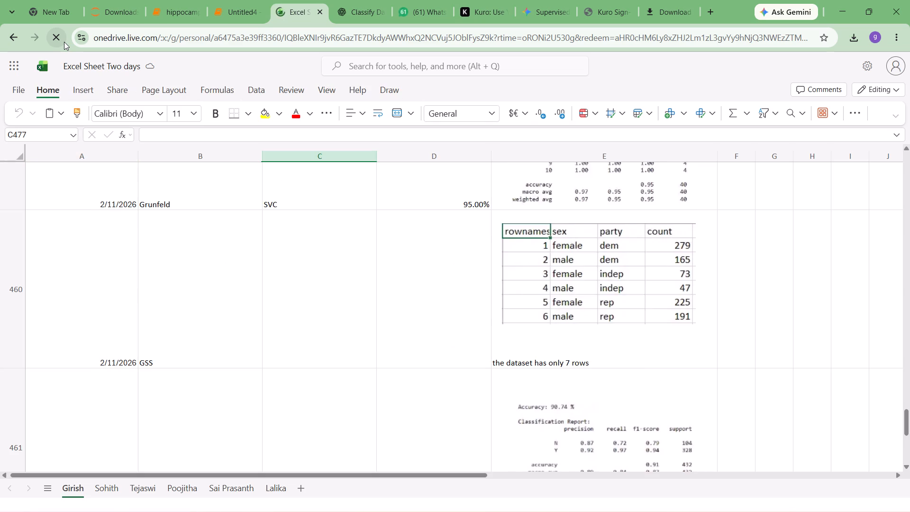
scroll(255, 236, "up", 2)
scroll(255, 236, "down", 1)
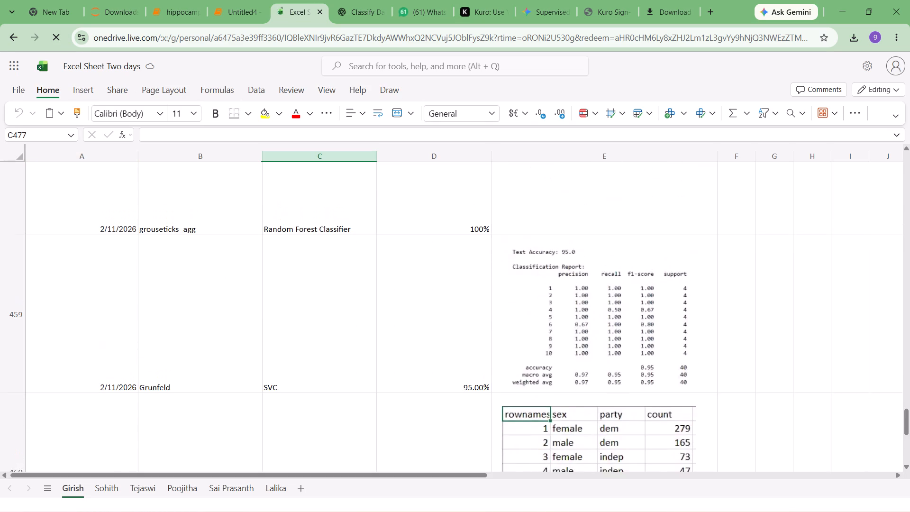
scroll(255, 236, "down", 1)
scroll(255, 236, "up", 4)
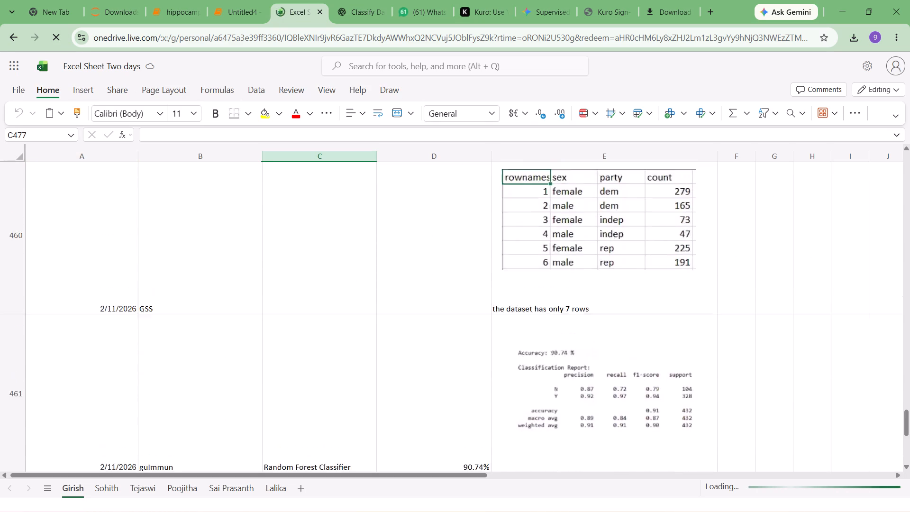
scroll(255, 236, "up", 11)
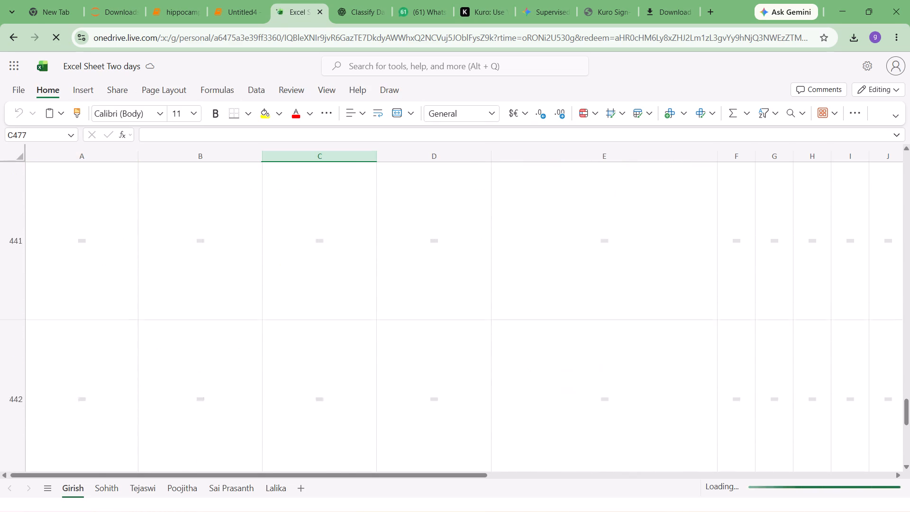
scroll(255, 236, "up", 7)
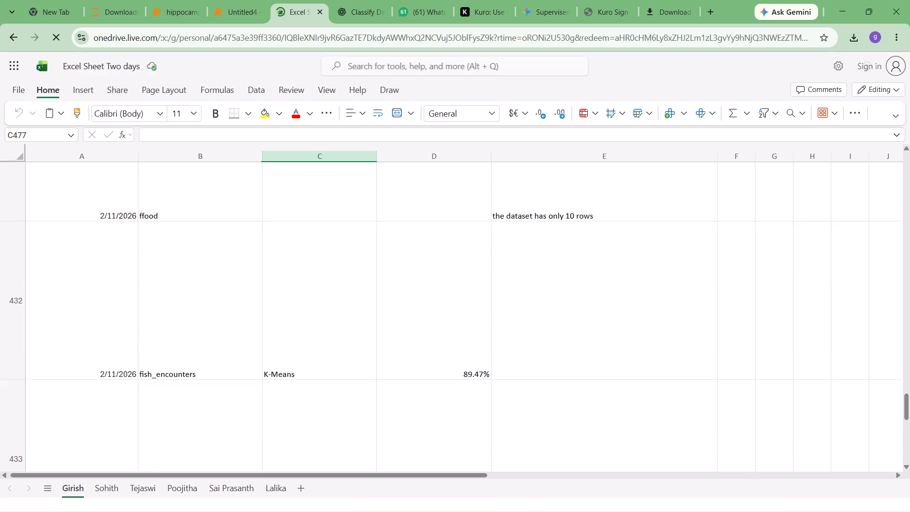
scroll(255, 236, "up", 3)
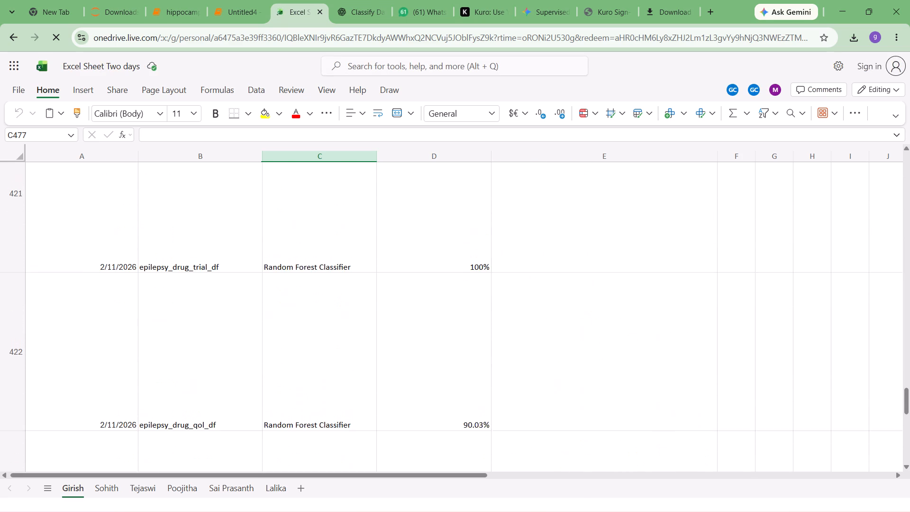
scroll(255, 236, "up", 3)
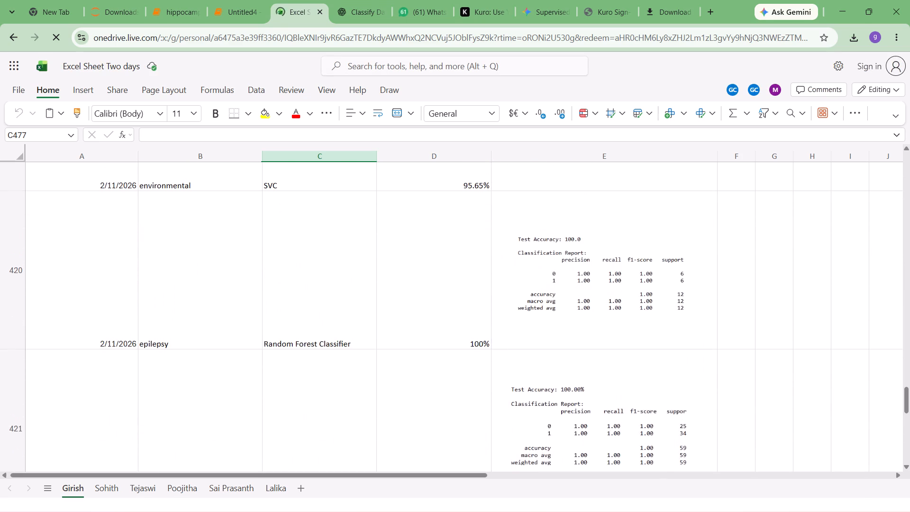
scroll(255, 236, "up", 3)
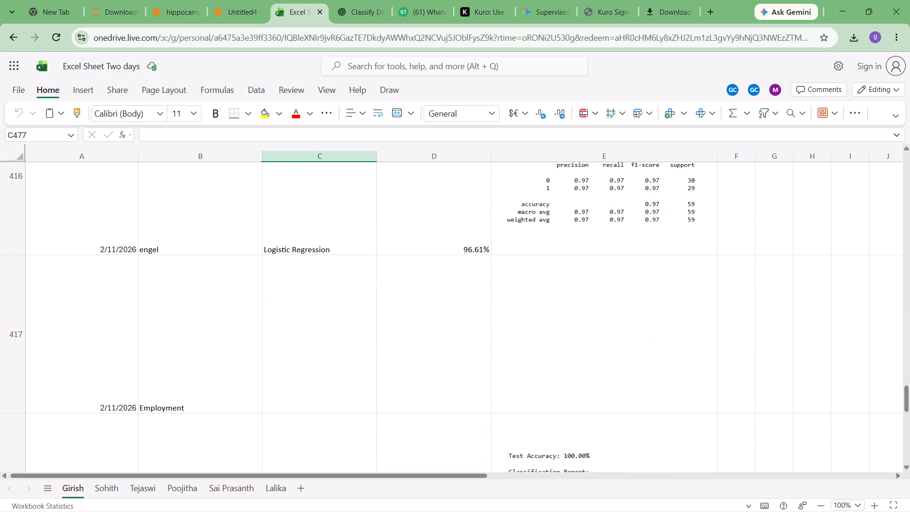
left_click(388, 363)
left_click(336, 364)
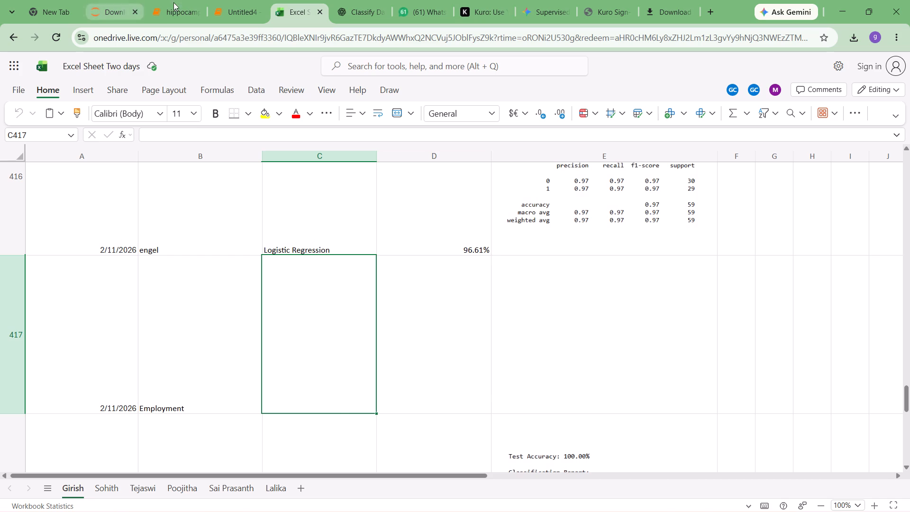
Save the hippocampus_lesions_df notebook and close it.
left_click(192, 13)
key("ctrl+s")
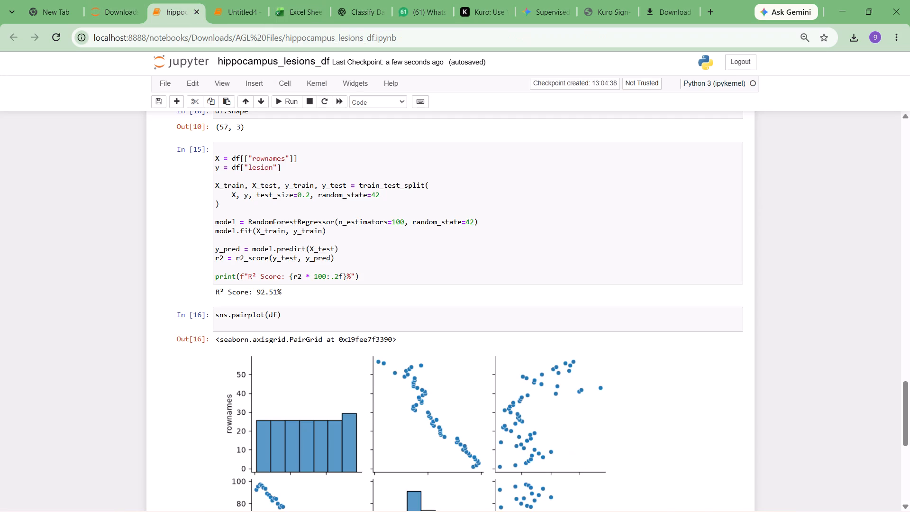
left_click(198, 9)
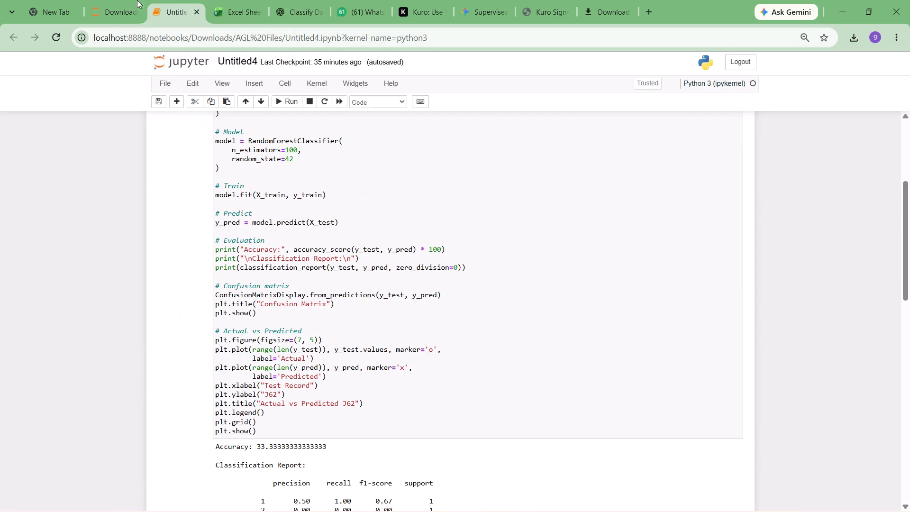
Open Employment.ipynb from the AGL Files folder in Jupyter.
left_click(124, 0)
scroll(339, 316, "up", 6)
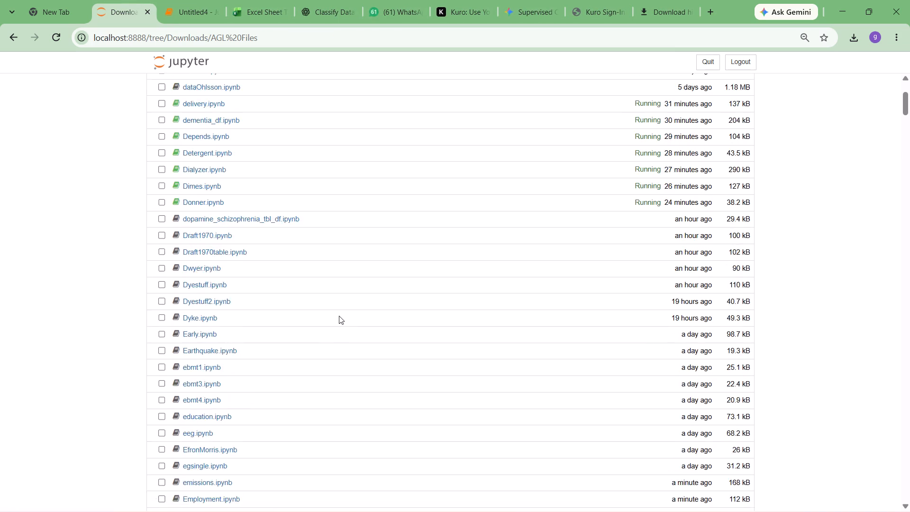
scroll(339, 316, "up", 6)
scroll(339, 316, "down", 6)
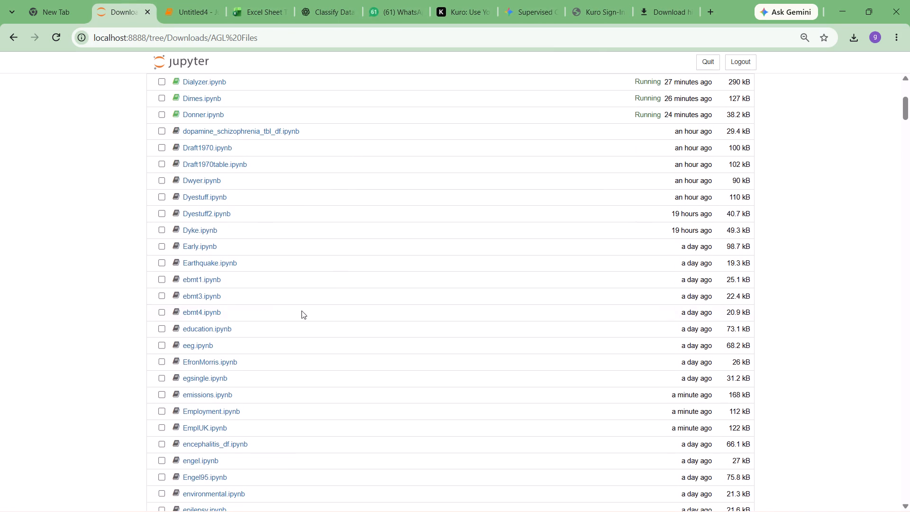
left_click(214, 410)
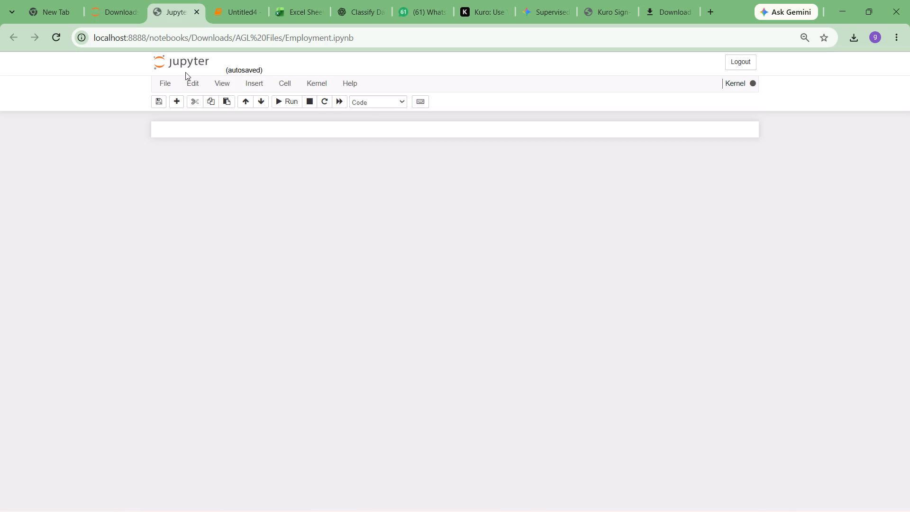
Capture the Employment notebook's accuracy output and place the screenshot mid-cell in column E of the Employment row in Excel.
scroll(383, 375, "down", 13)
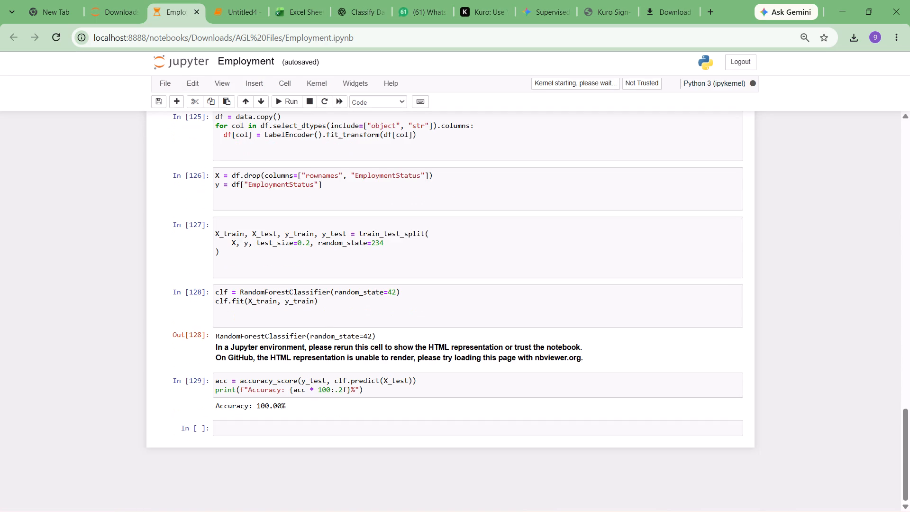
left_click(667, 500)
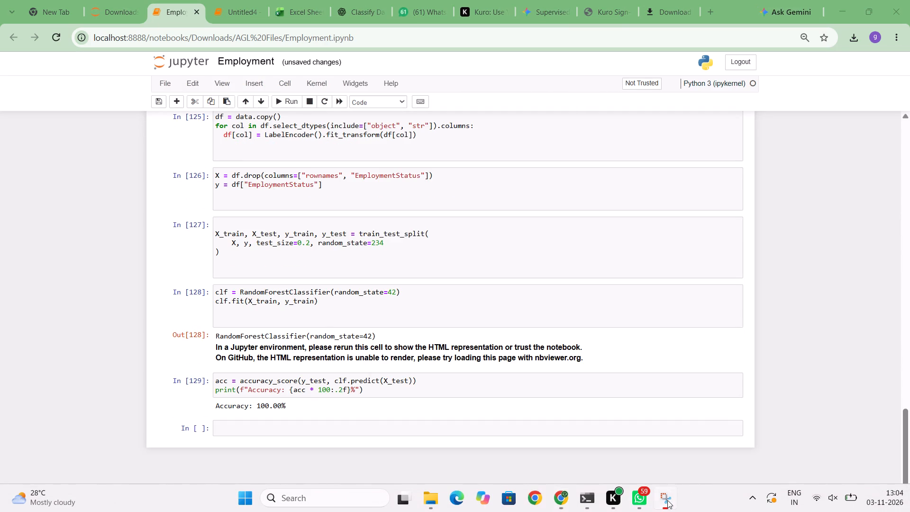
left_click(330, 206)
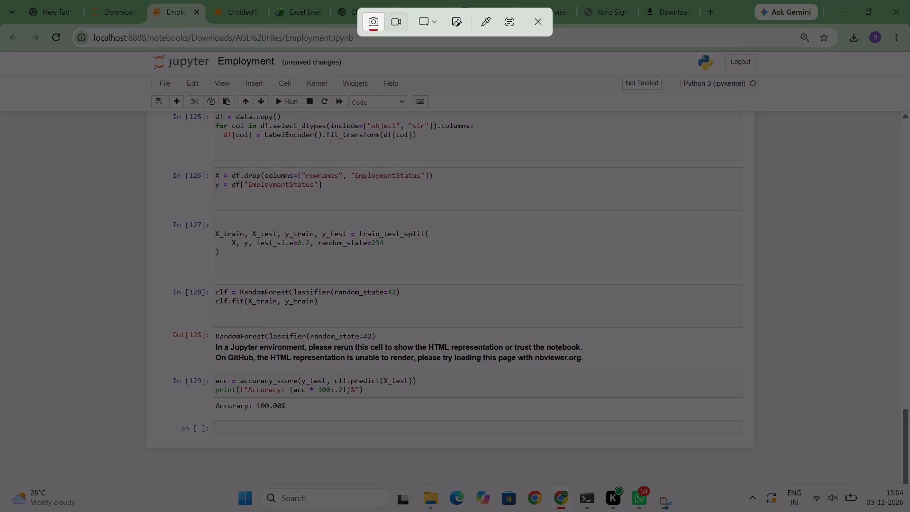
left_click_drag(214, 400, 286, 410)
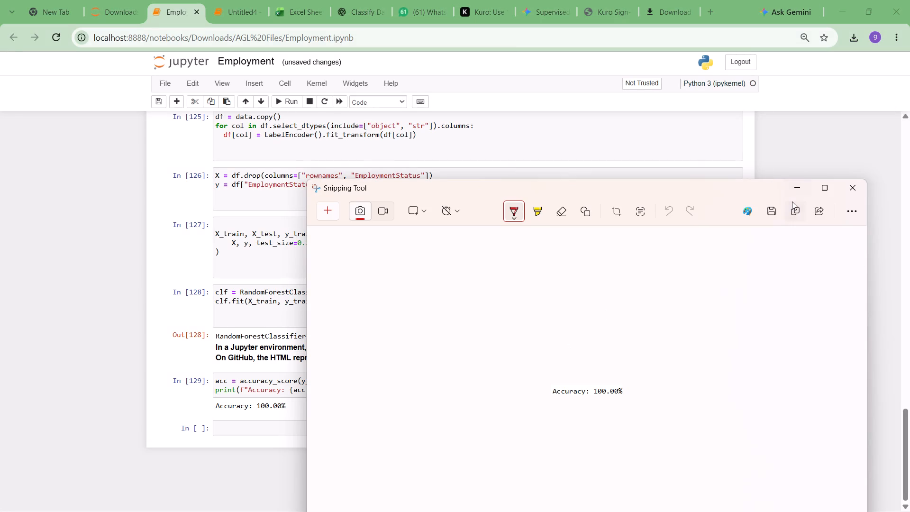
left_click(792, 201)
left_click(289, 0)
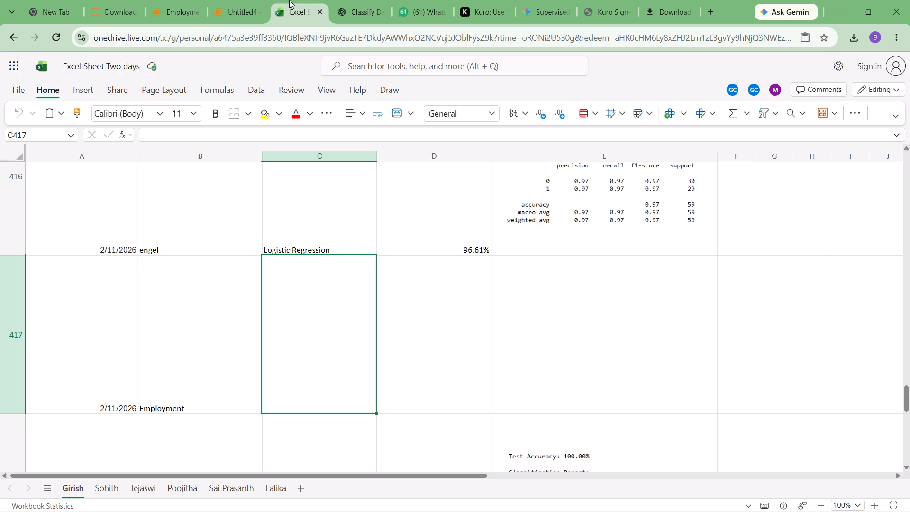
left_click(585, 332)
key("ctrl+v")
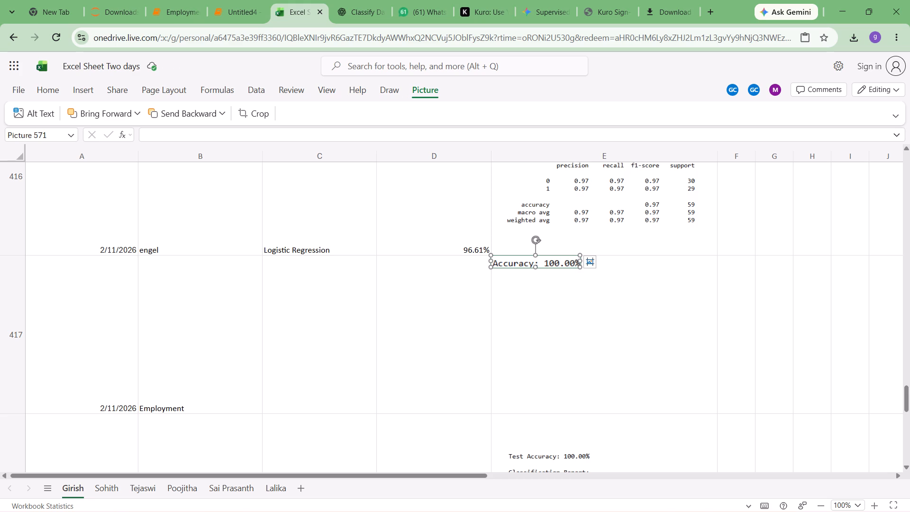
left_click_drag(539, 262, 601, 338)
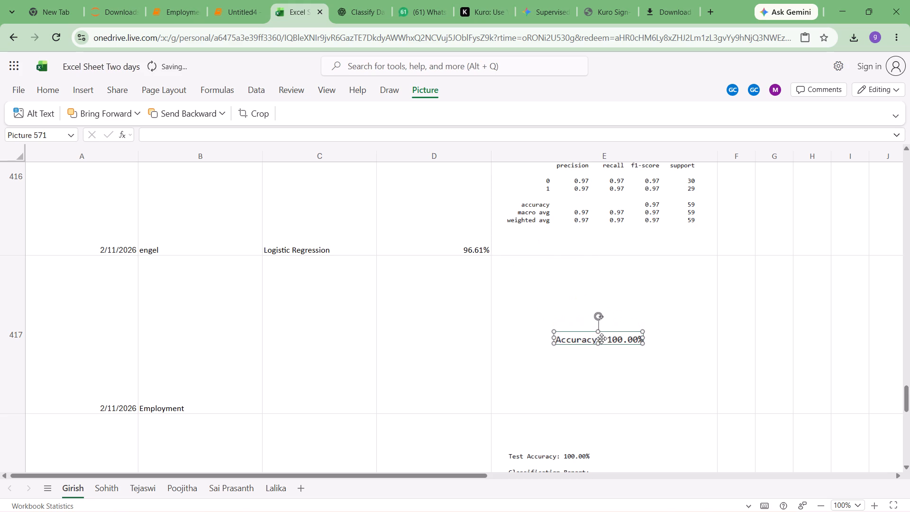
Enter 100% as the score in column D of the Employment row.
left_click(462, 321)
type("100%")
Check the Employment notebook's code for its model and enter Random Forest Classifier in column C of the Employment row.
left_click(325, 324)
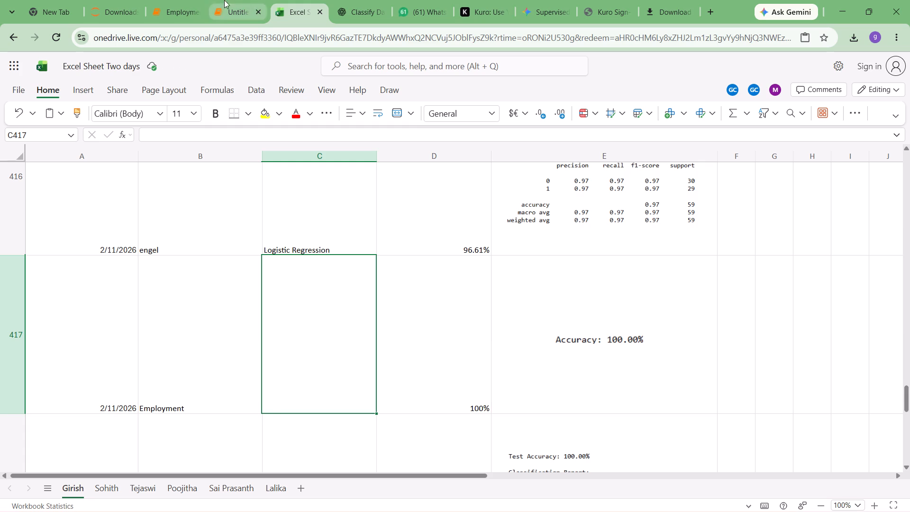
left_click(195, 2)
scroll(384, 343, "up", 1)
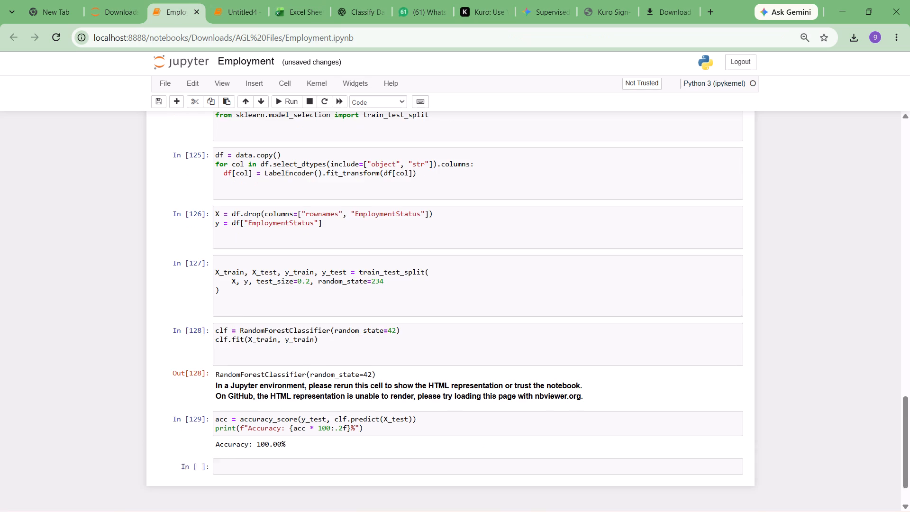
scroll(384, 343, "up", 7)
scroll(384, 343, "down", 12)
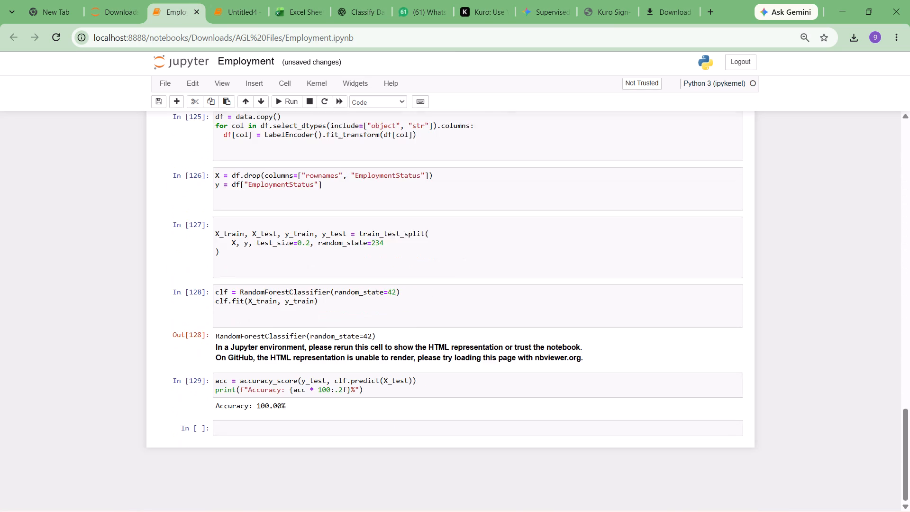
scroll(384, 343, "up", 14)
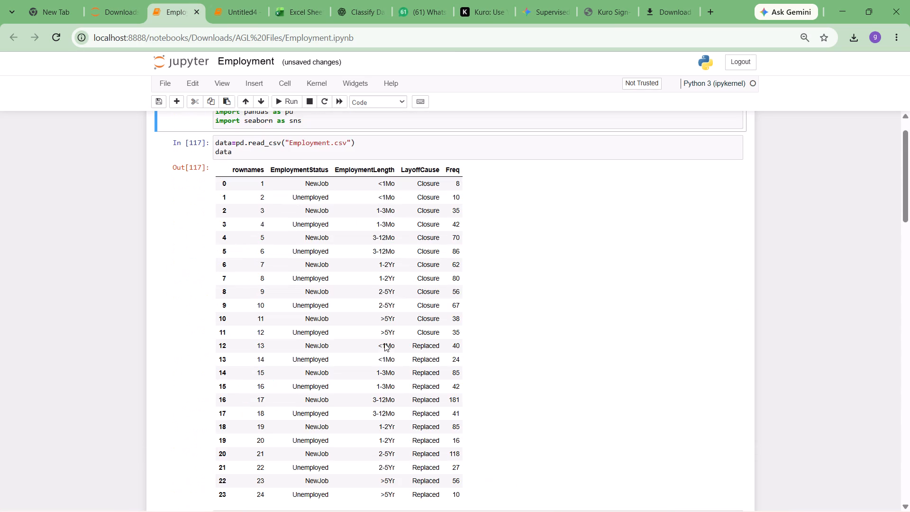
scroll(384, 343, "up", 1)
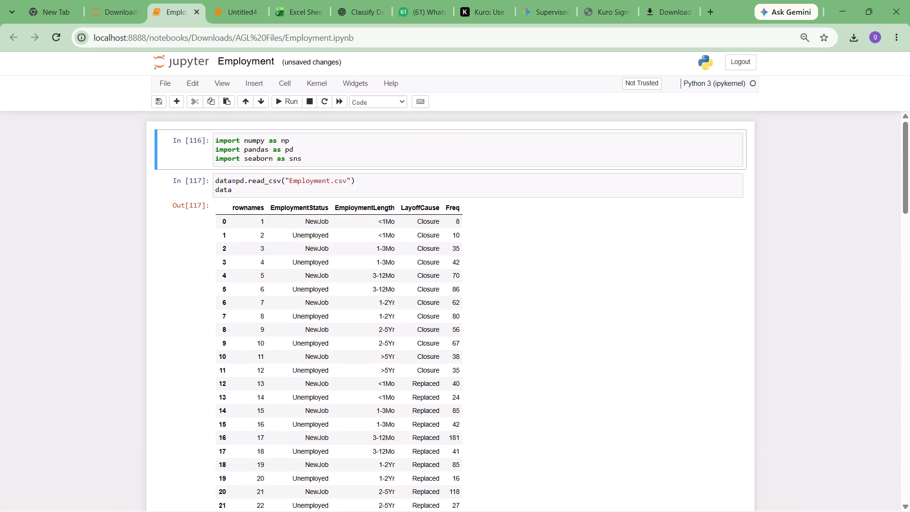
left_click_drag(290, 180, 329, 182)
key("ctrl+c")
left_click(298, 0)
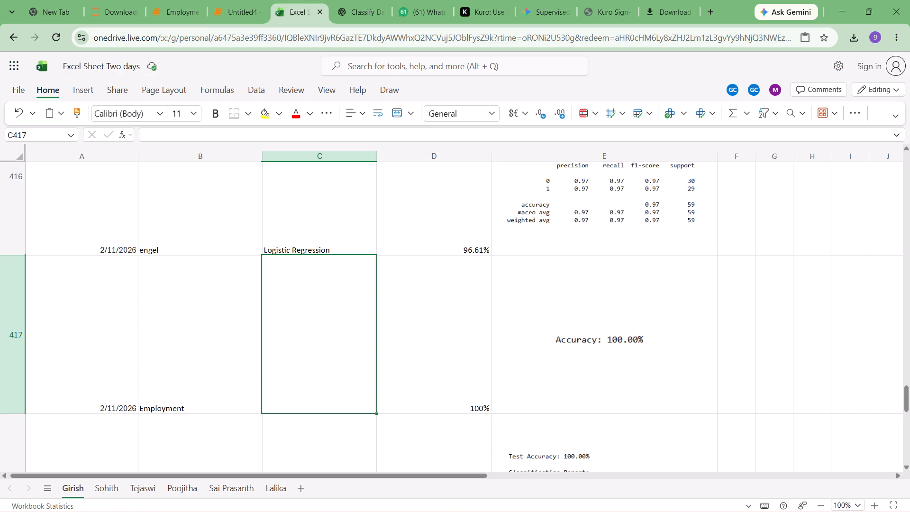
key("r")
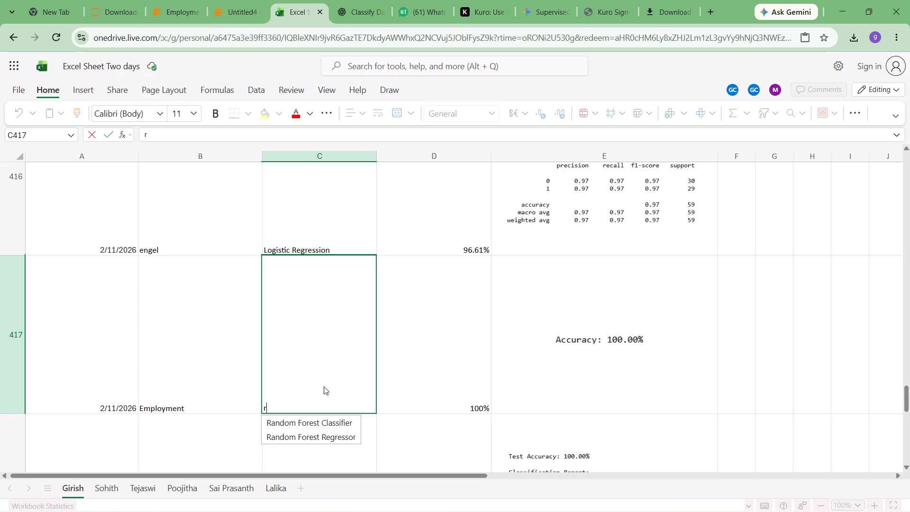
left_click(323, 419)
Look through the dataset rows around Employment for entries still missing a model, score and screenshot.
scroll(323, 419, "down", 4)
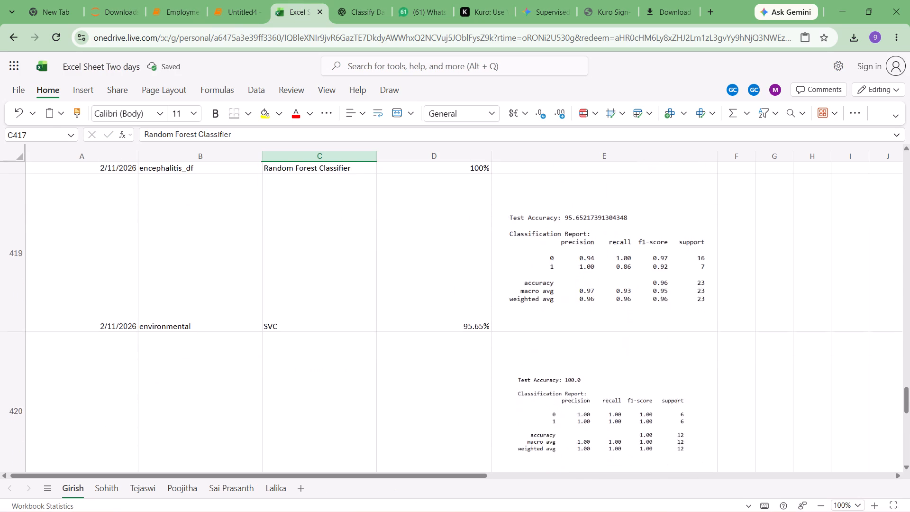
scroll(323, 419, "down", 7)
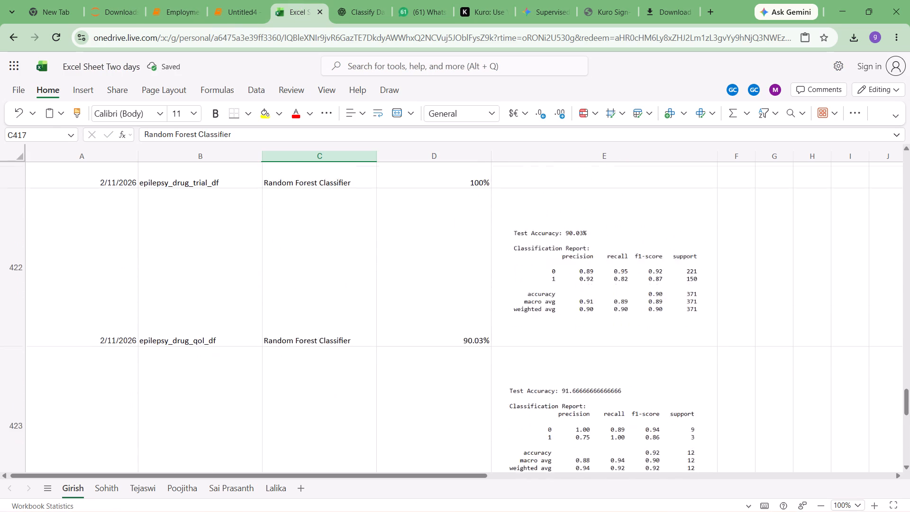
scroll(323, 419, "down", 6)
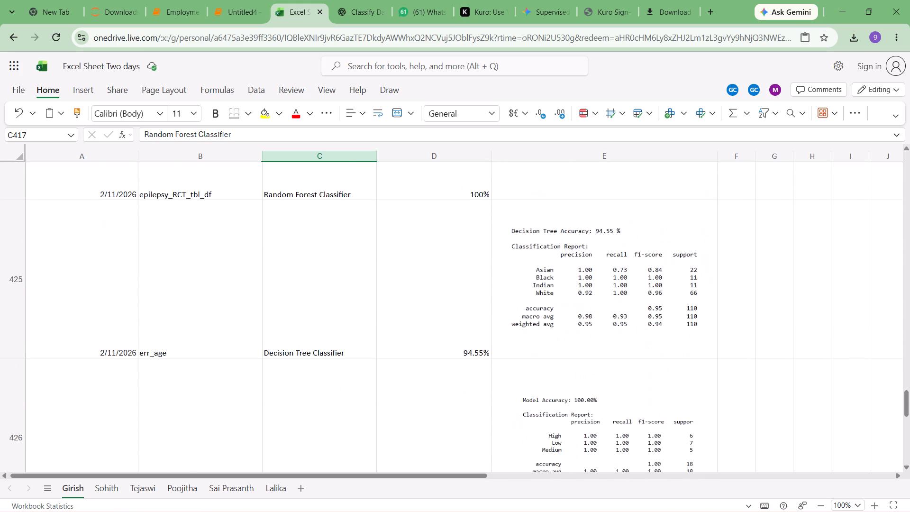
scroll(323, 419, "up", 6)
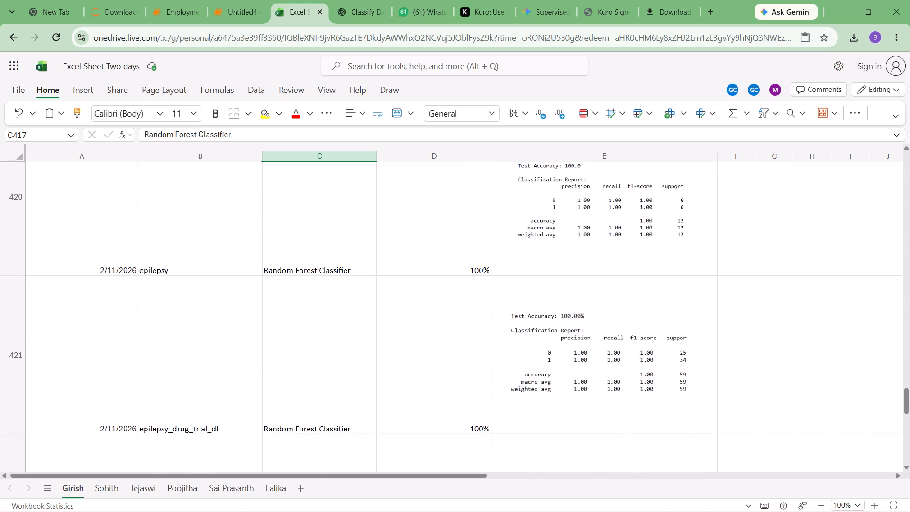
scroll(323, 419, "up", 8)
left_click(300, 356)
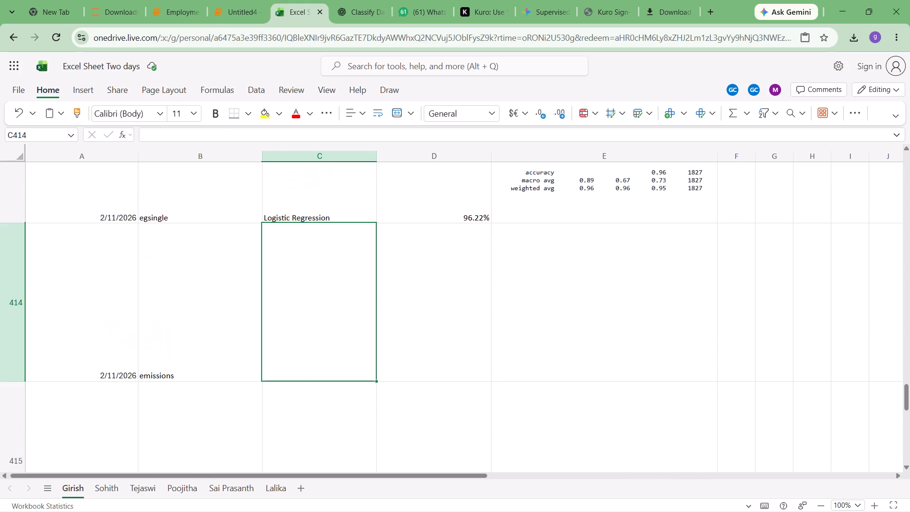
Save the Employment notebook in Jupyter and close it.
left_click(185, 0)
key("ctrl+s")
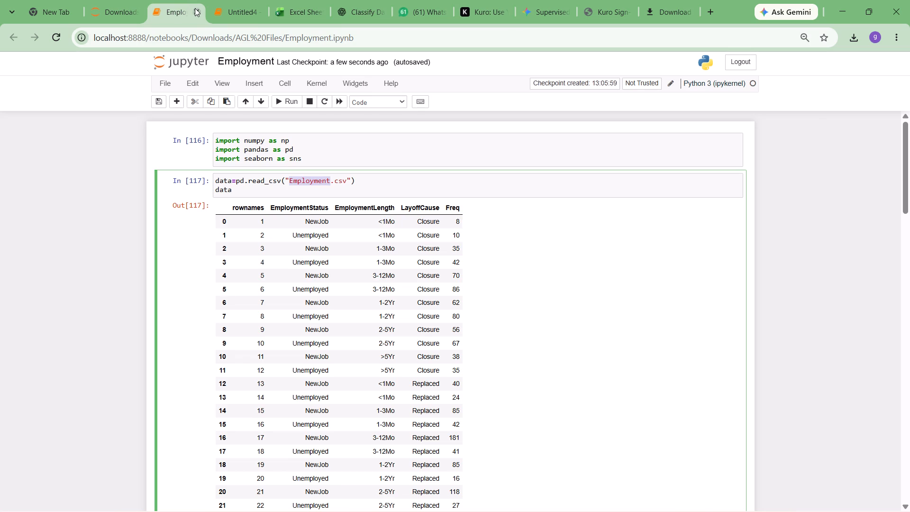
left_click(196, 9)
Open emissions.ipynb from the AGL Files folder in Jupyter.
left_click(134, 0)
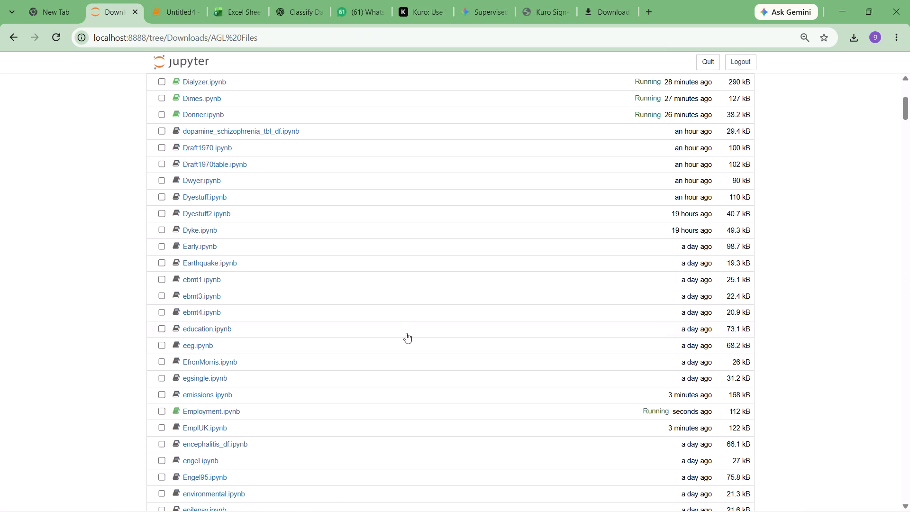
scroll(406, 333, "down", 1)
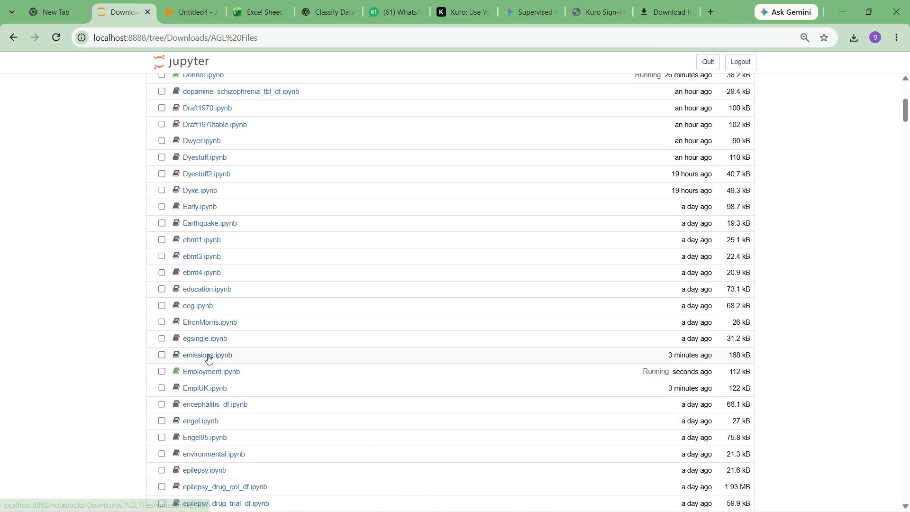
left_click(208, 354)
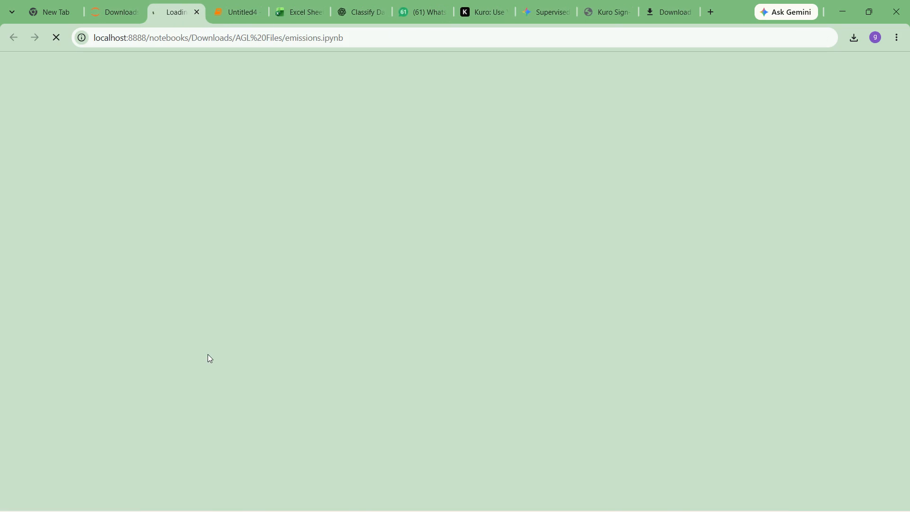
Capture the emissions notebook's model accuracy output and place the screenshot mid-cell in column E of the emissions row in Excel.
scroll(404, 482, "down", 17)
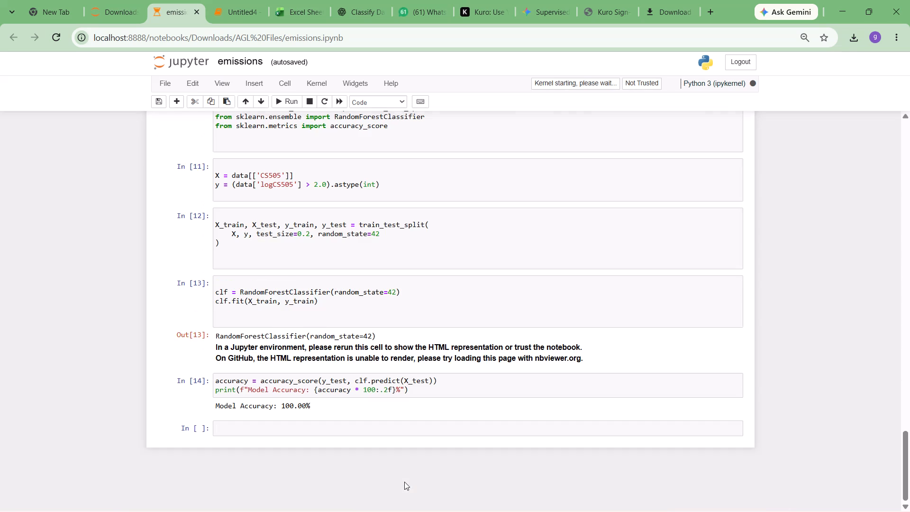
scroll(404, 482, "down", 7)
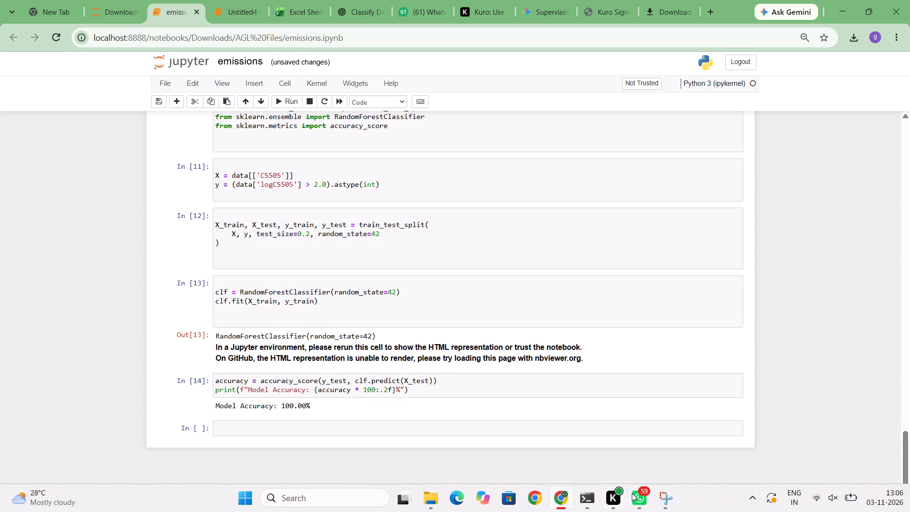
left_click(656, 495)
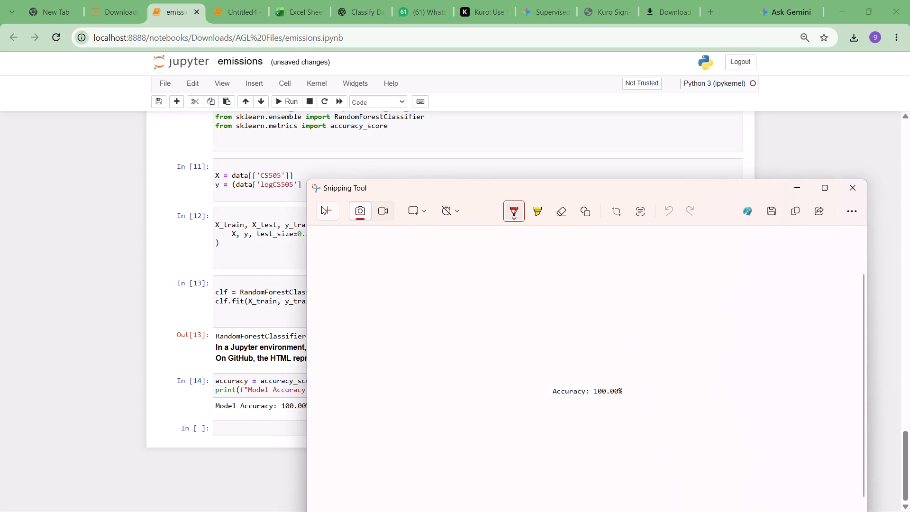
left_click(321, 206)
left_click_drag(210, 400, 312, 412)
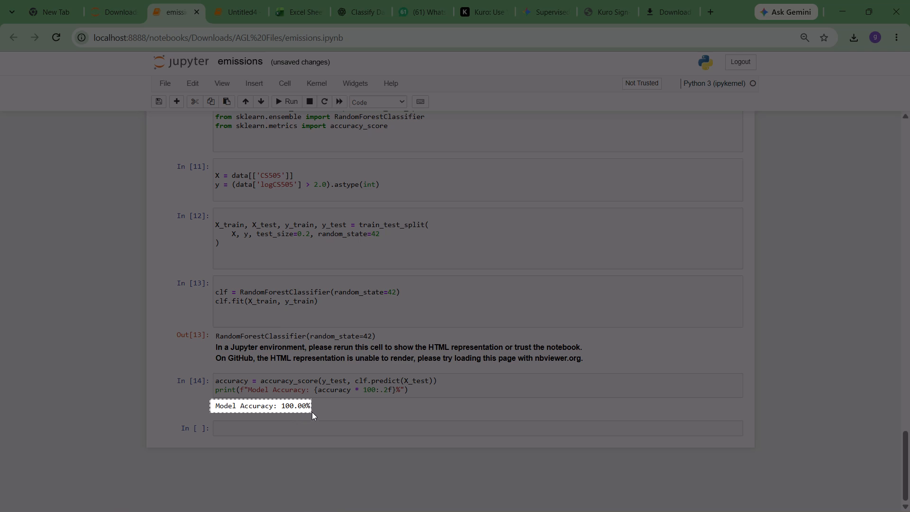
left_click_drag(312, 412, 313, 411)
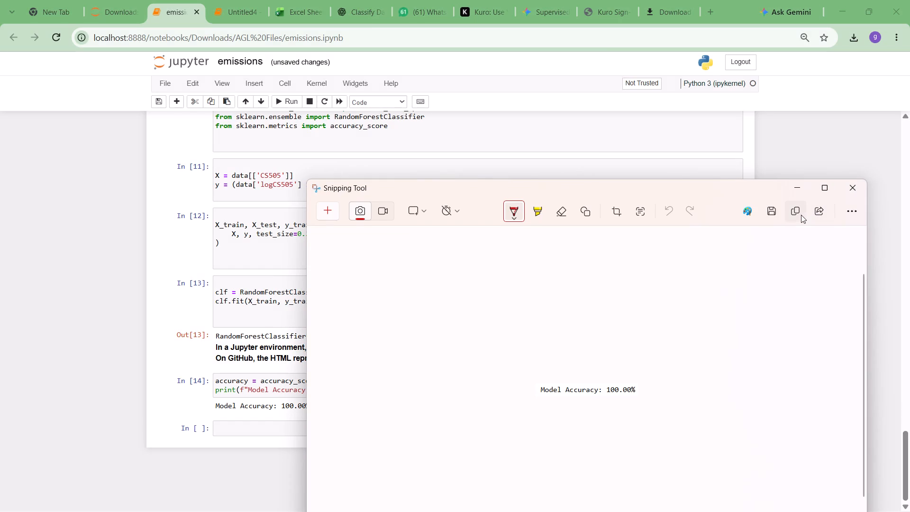
left_click(801, 215)
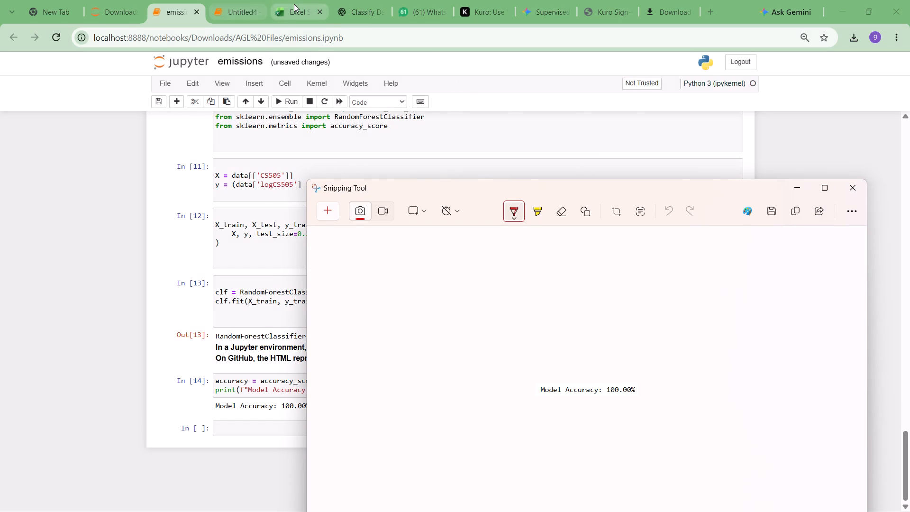
left_click(294, 4)
left_click(580, 294)
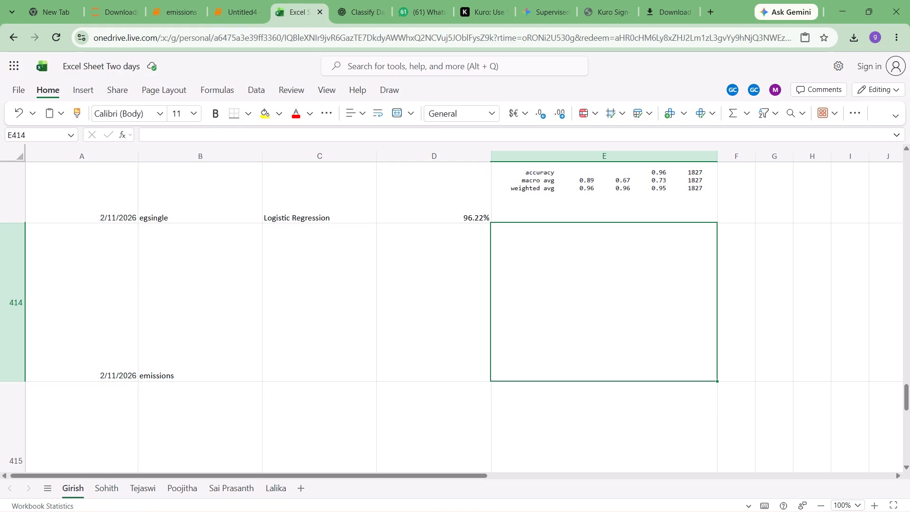
key("ctrl+v")
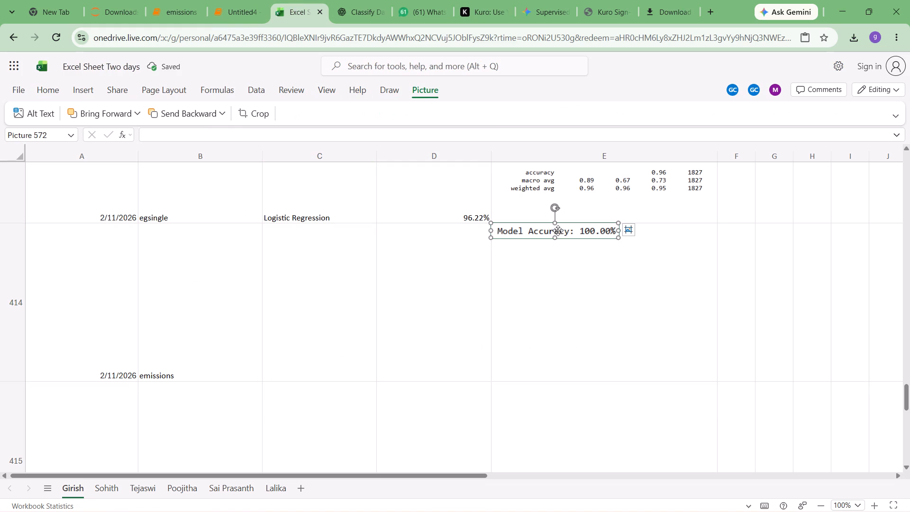
left_click_drag(558, 230, 599, 302)
Enter 100% as the score in column D and Random Forest Classifier as the model in column C of the emissions row.
left_click(440, 329)
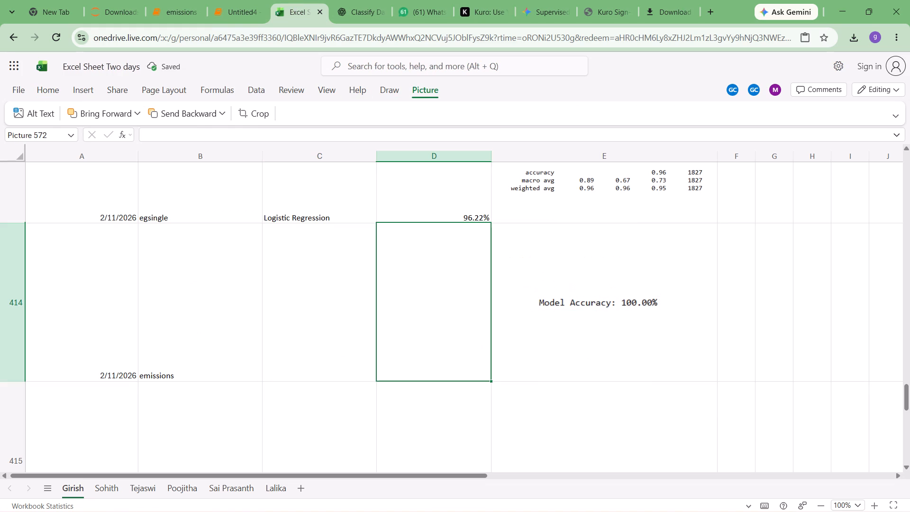
type("100%")
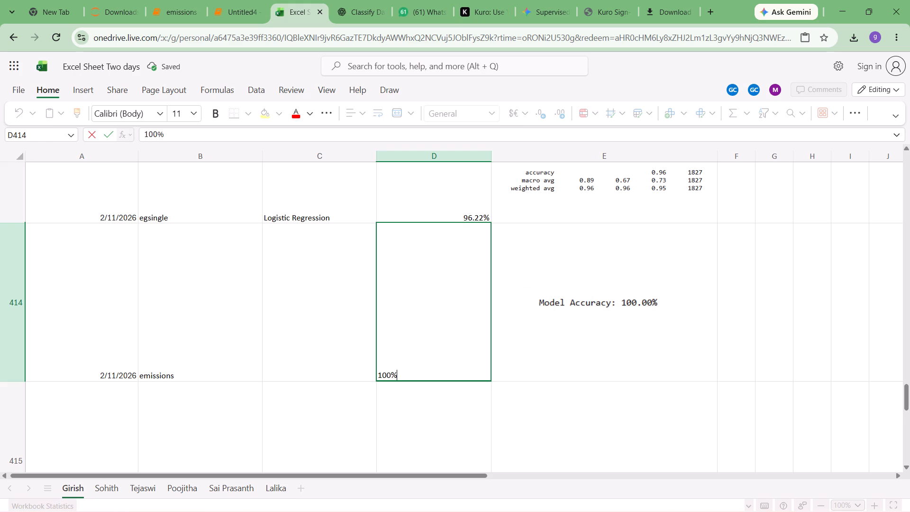
left_click(357, 324)
key("r")
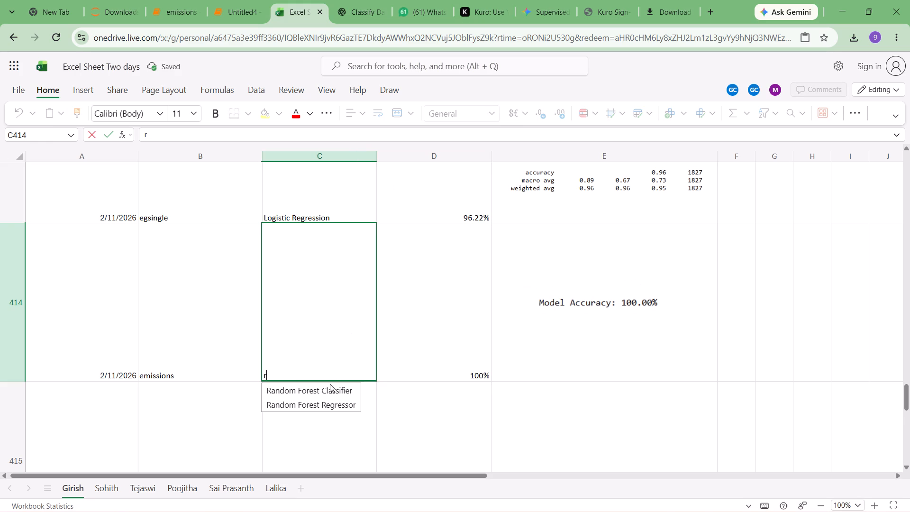
left_click(328, 388)
Close the emissions notebook and open EmplUK.ipynb from the AGL Files folder for the next incomplete row.
scroll(328, 388, "down", 2)
left_click(328, 388)
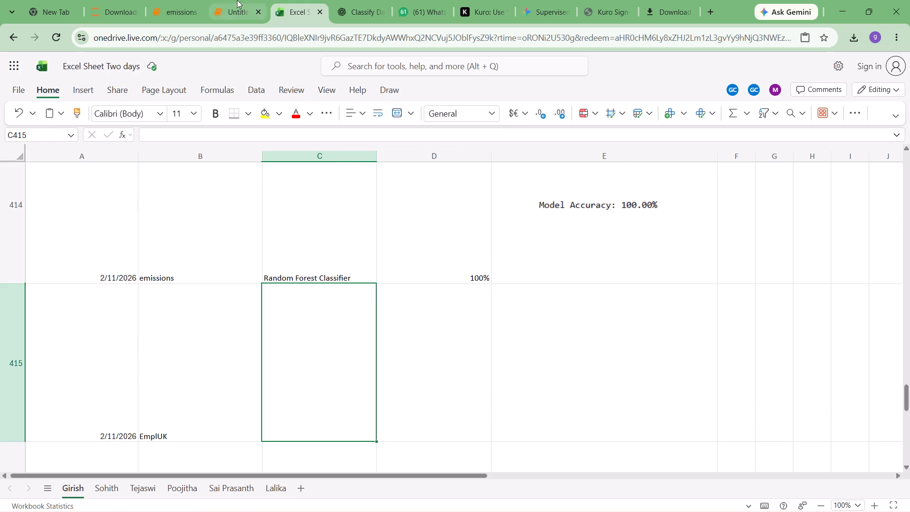
left_click(200, 0)
left_click(197, 10)
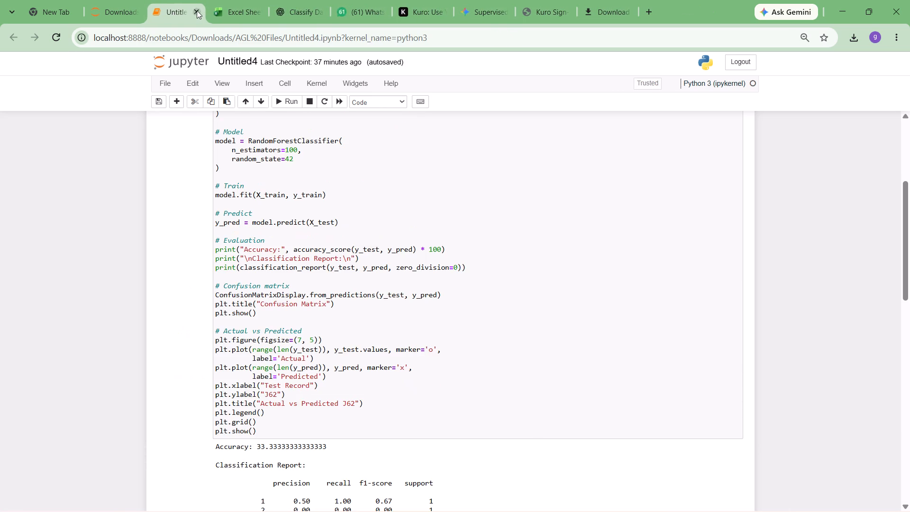
left_click(125, 0)
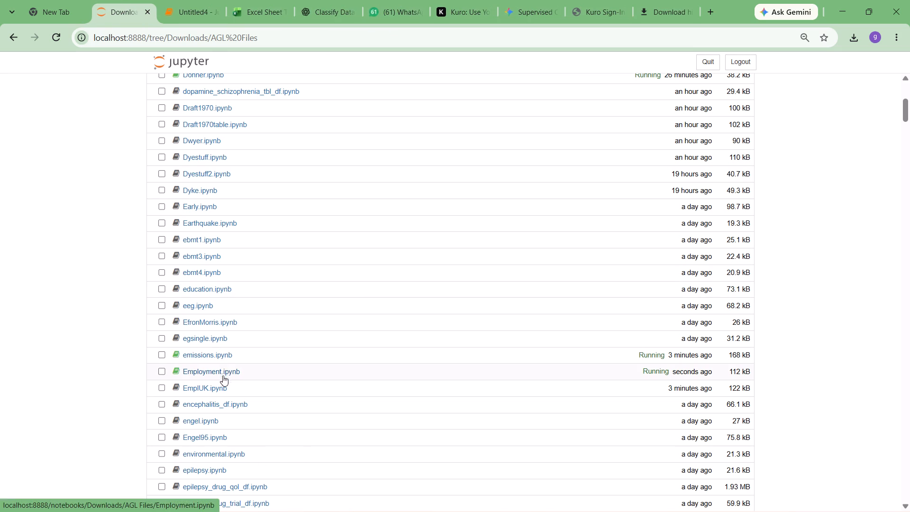
left_click(218, 387)
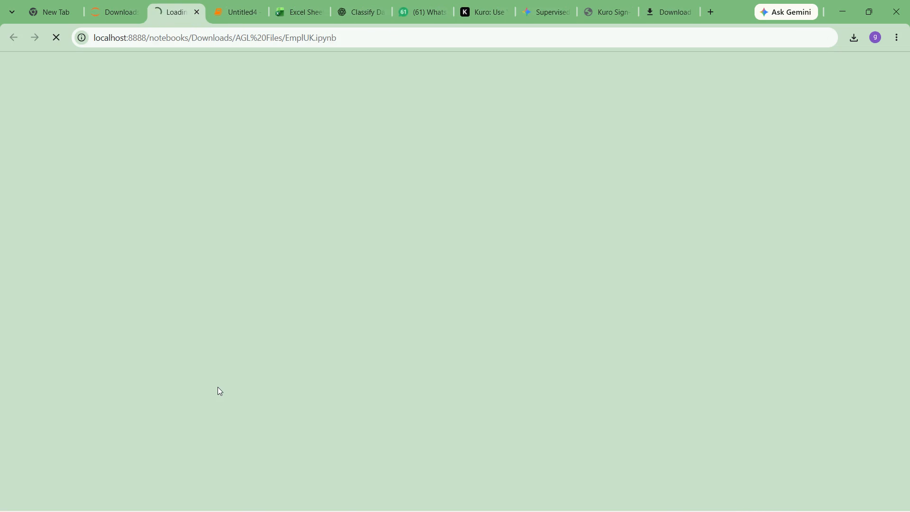
Capture the EmplUK notebook's model accuracy output as a screenshot.
scroll(218, 387, "down", 2)
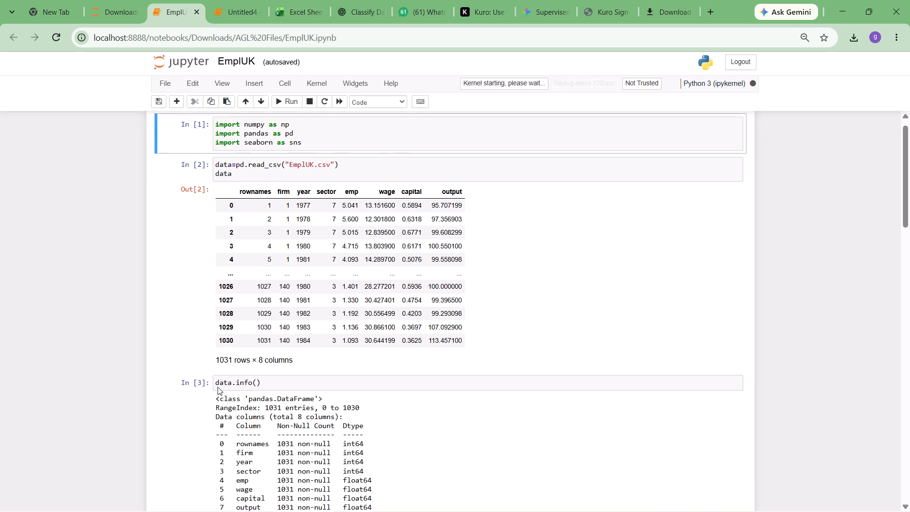
scroll(218, 387, "down", 12)
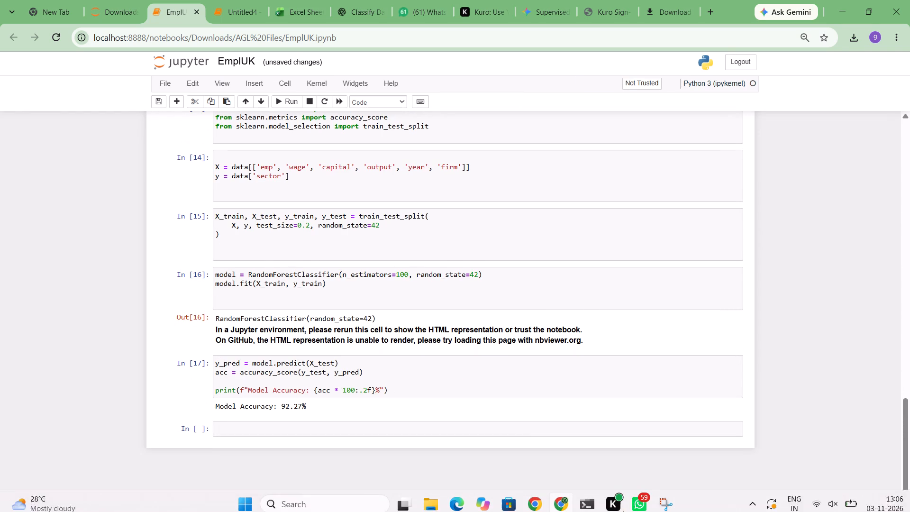
left_click(662, 500)
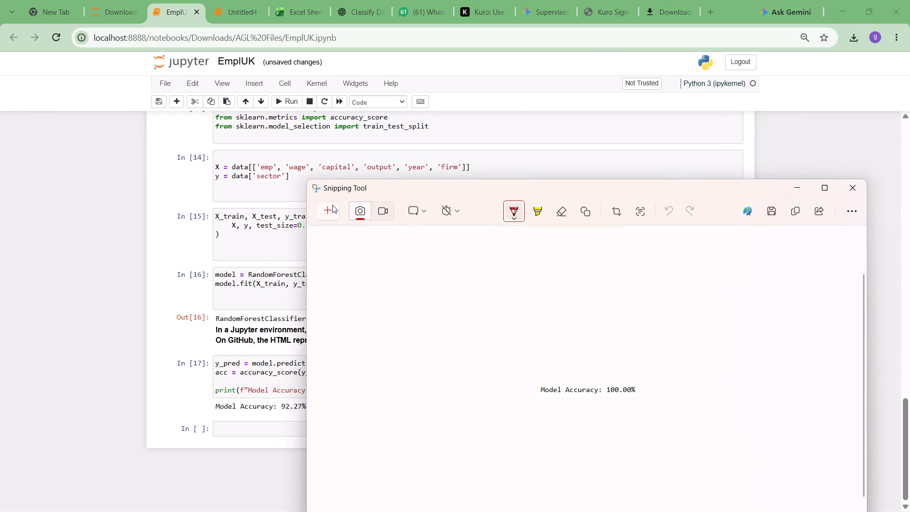
left_click(332, 205)
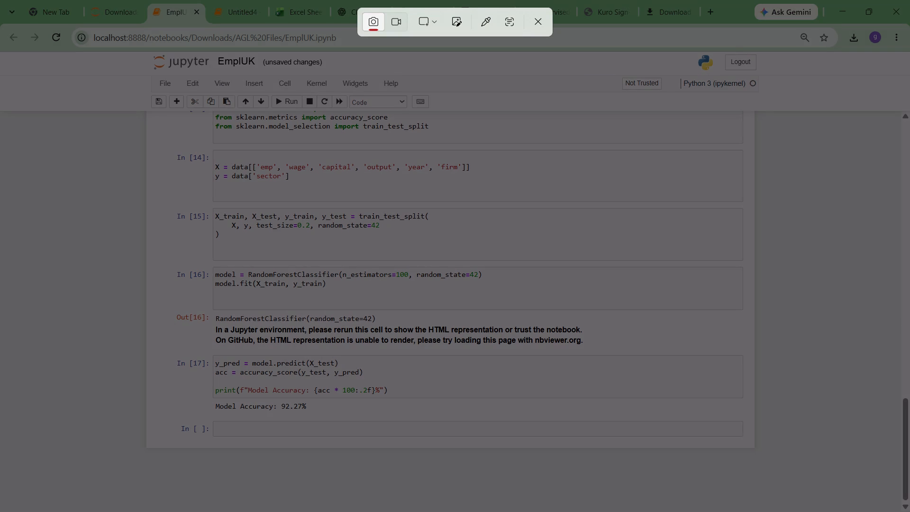
Snip the EmplUK notebook's model accuracy line and place the screenshot mid-cell in column E of the EmplUK row in Excel.
left_click_drag(209, 402, 308, 414)
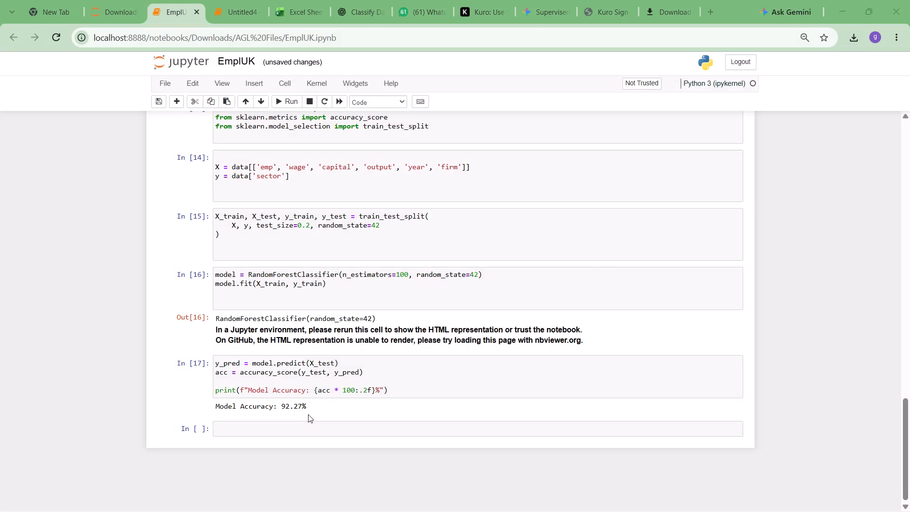
left_click(793, 216)
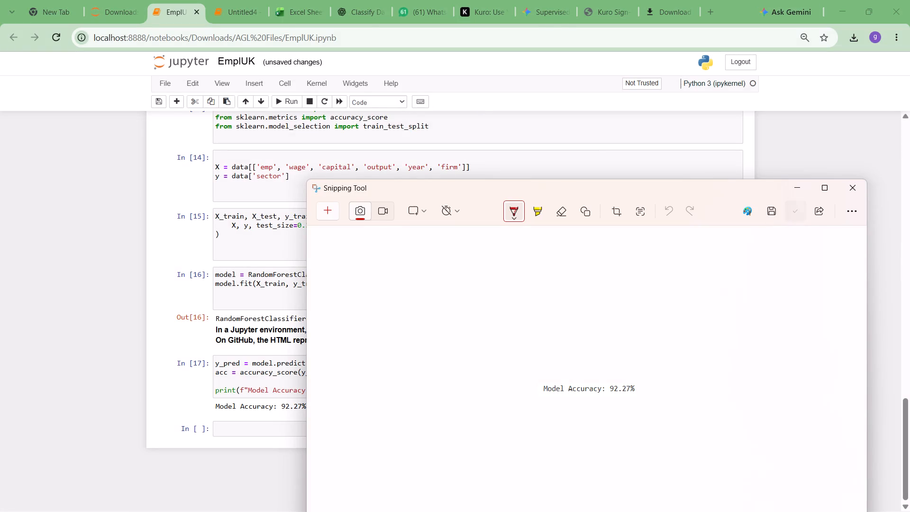
left_click(246, 0)
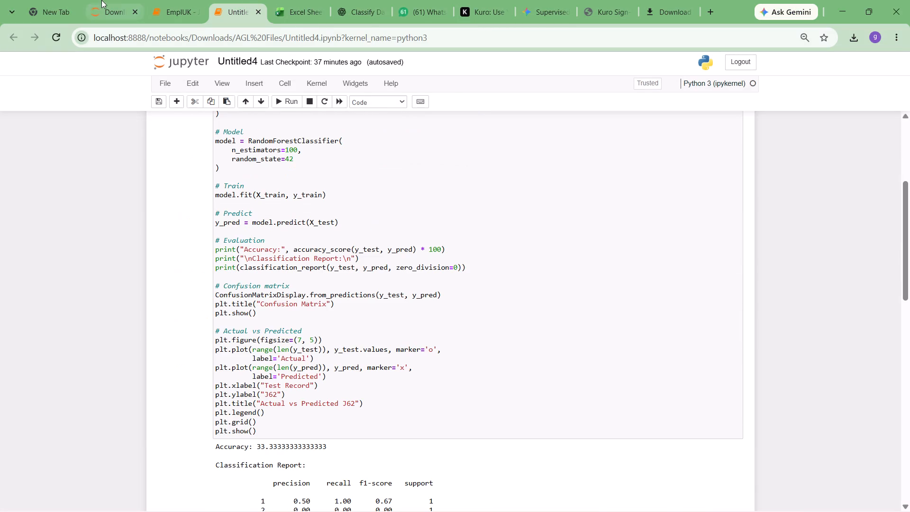
left_click(297, 0)
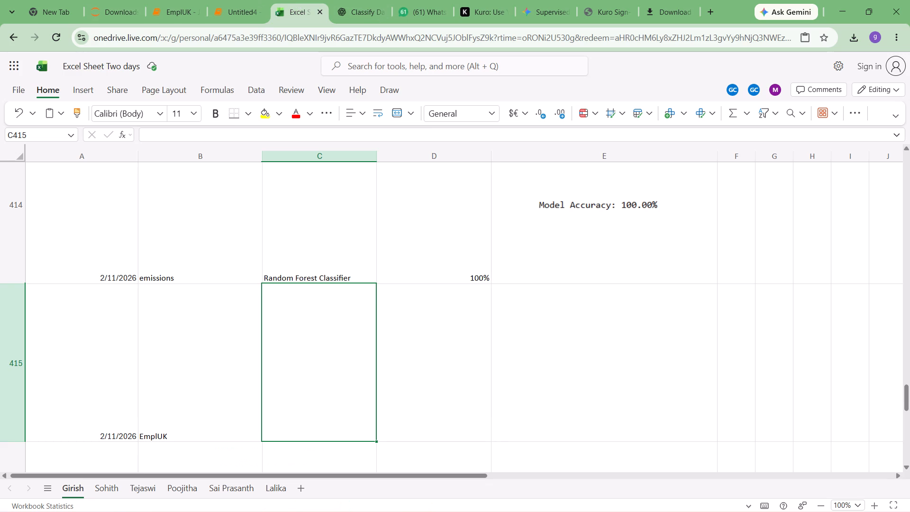
left_click(521, 387)
key("ctrl+v")
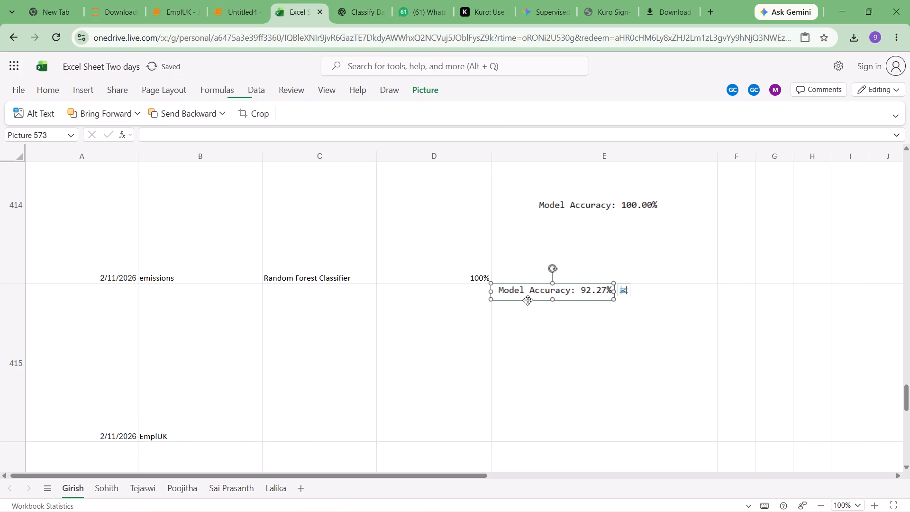
left_click_drag(547, 289, 595, 352)
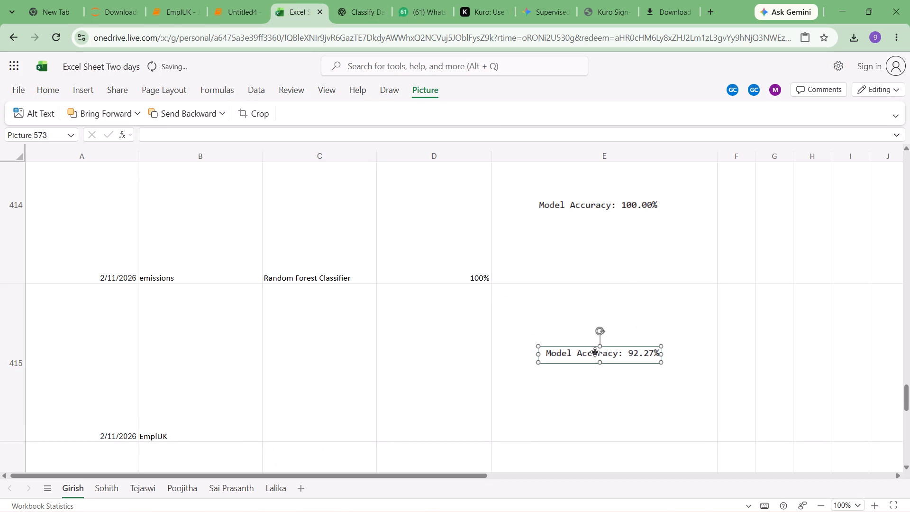
Enter 92.27% as the score in column D and Random Forest Classifier as the model in column C of the EmplUK row.
left_click(416, 375)
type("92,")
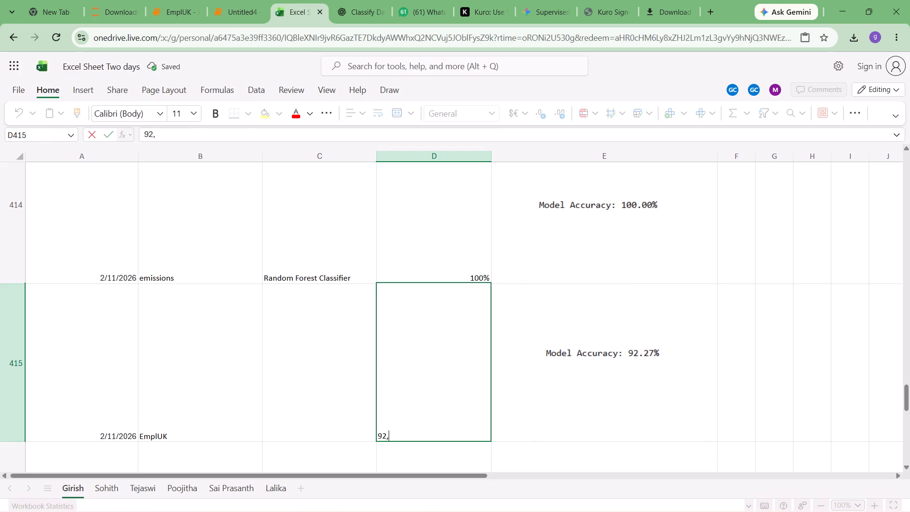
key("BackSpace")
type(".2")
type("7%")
left_click(292, 358)
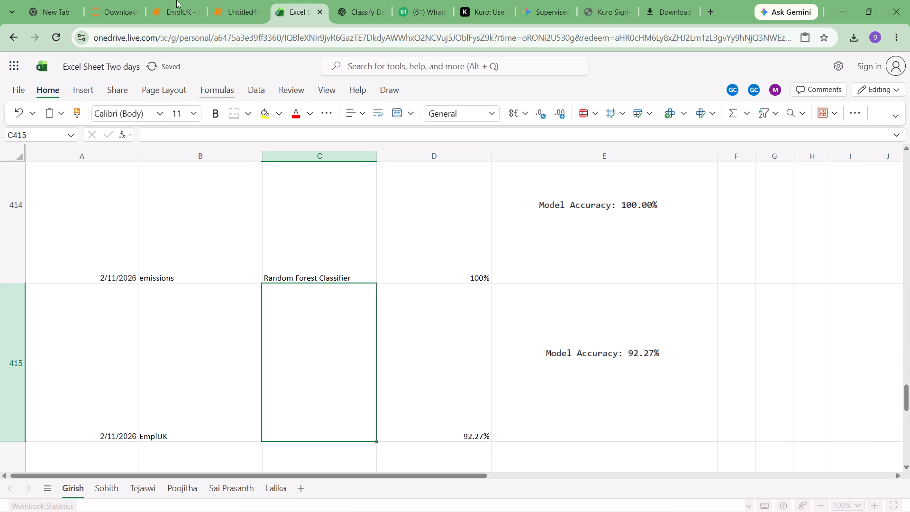
left_click(173, 0)
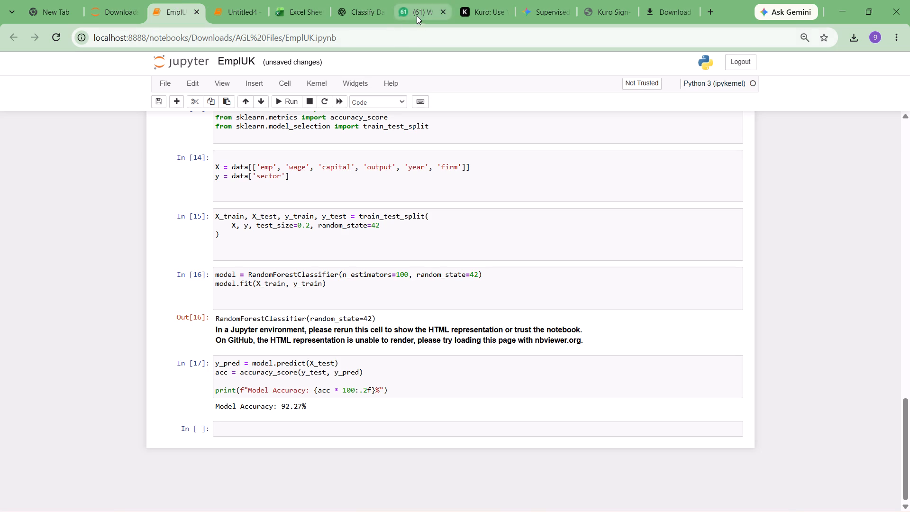
left_click(315, 0)
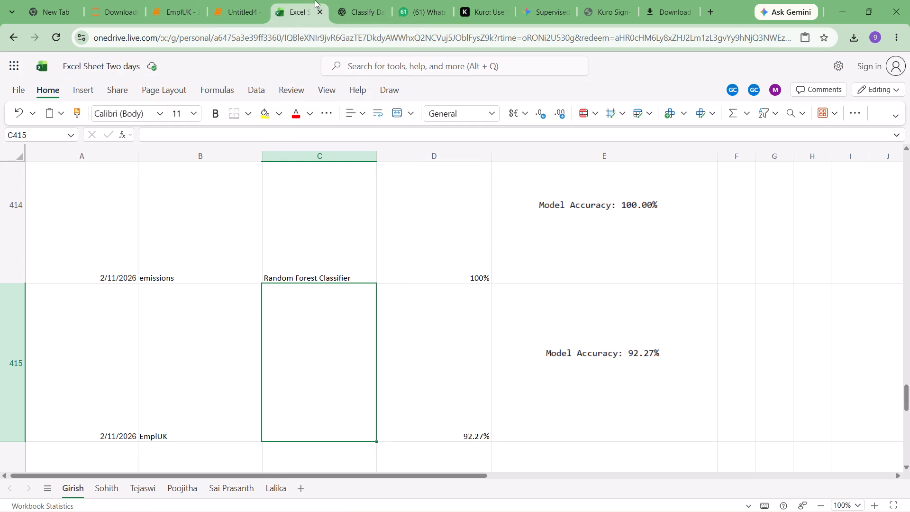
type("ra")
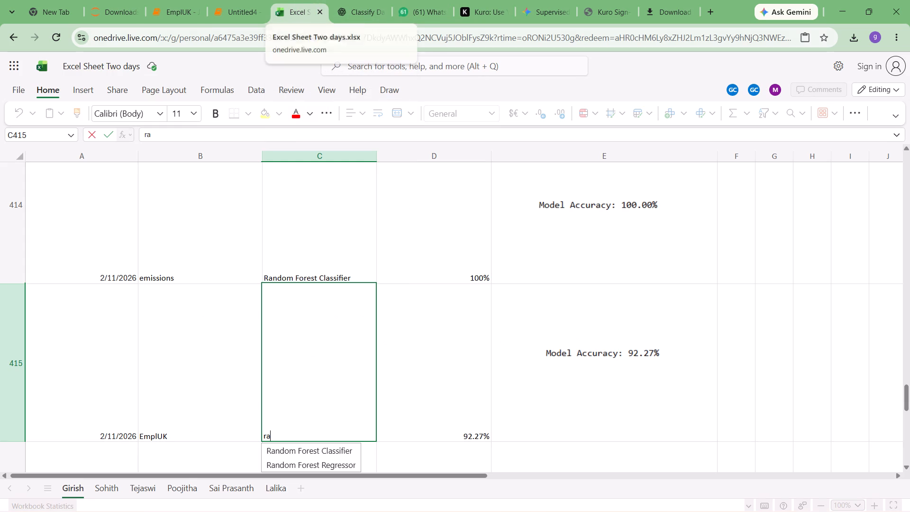
left_click(296, 452)
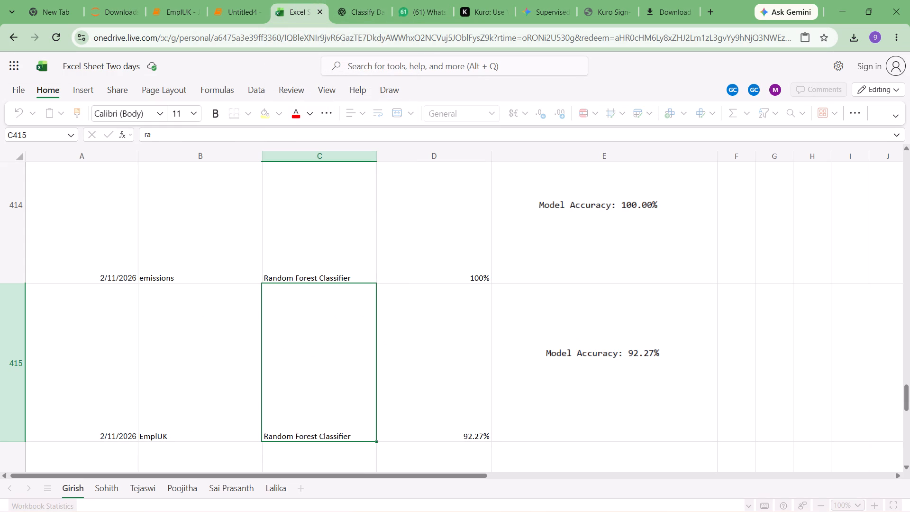
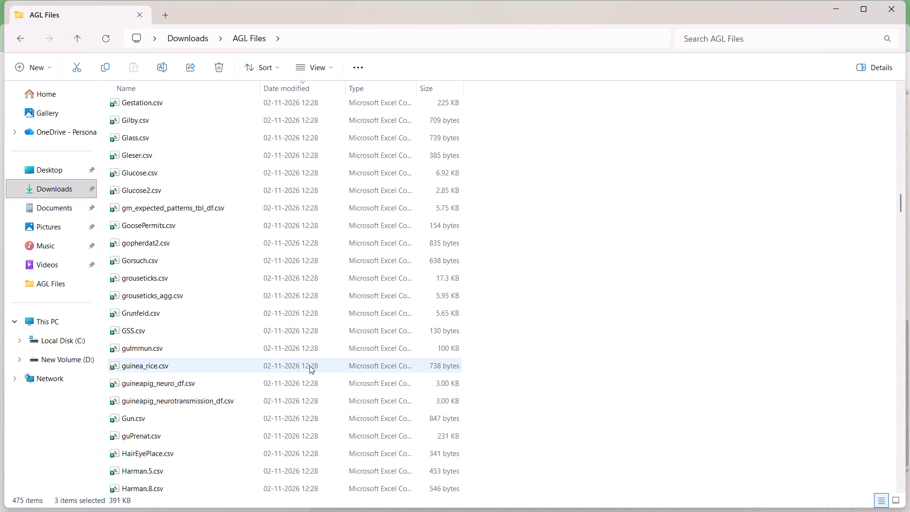
Look through the AGL Files folder listing back to the dataset and notebook files beginning with E.
scroll(309, 366, "up", 3)
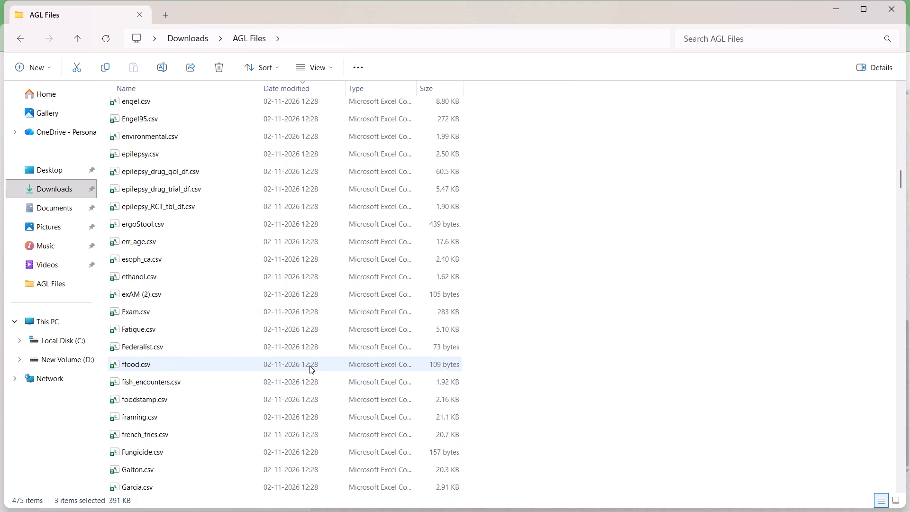
scroll(309, 366, "up", 3)
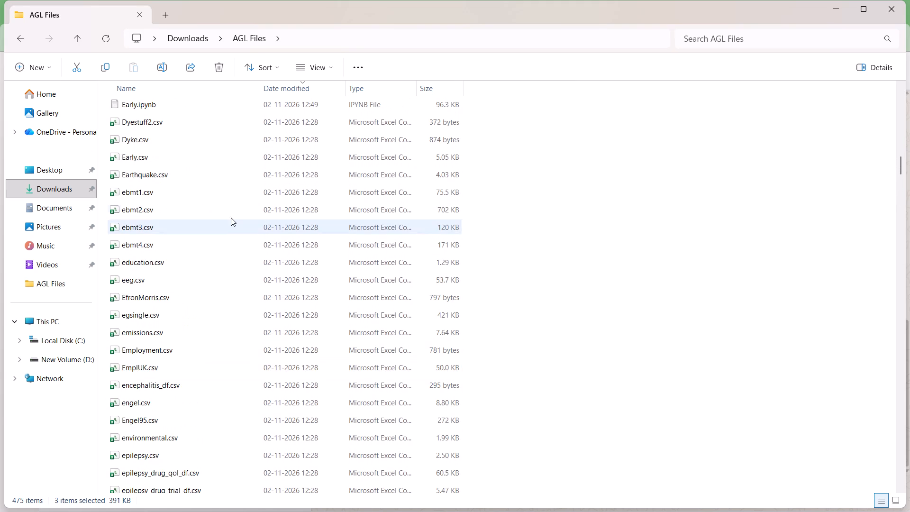
Add ebmt2.csv, Engel95.csv, esoph_ca.csv, gm_expected_patterns_tbl_df.csv and Gun.csv to the existing file selection in AGL Files and copy all selected files.
left_click(200, 207, "ctrl")
scroll(255, 315, "down", 1)
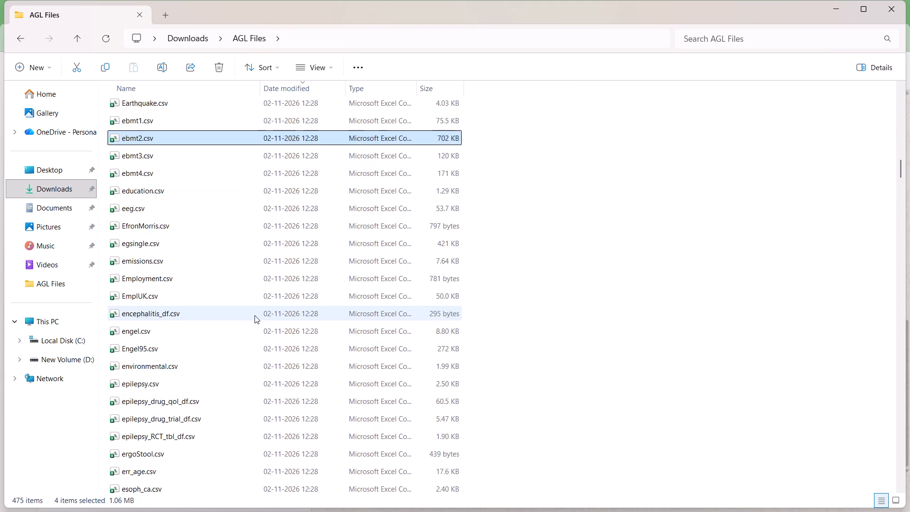
scroll(255, 315, "down", 3)
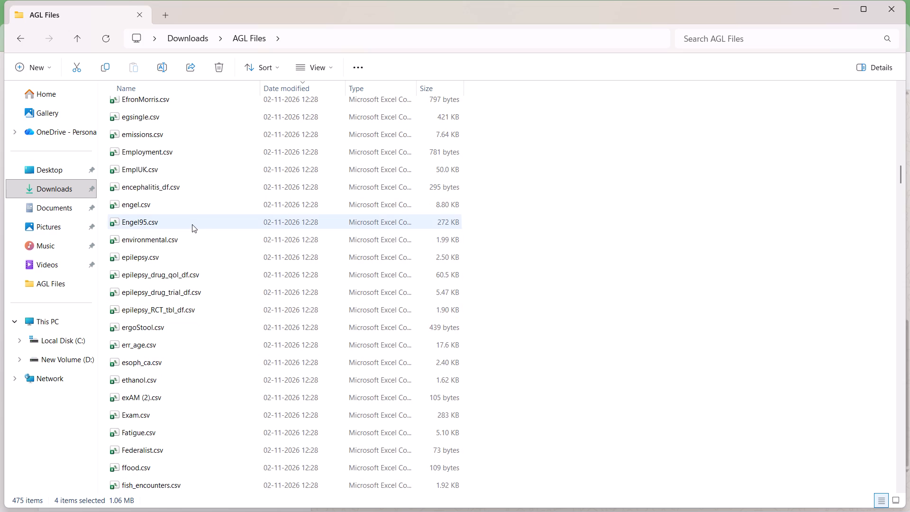
left_click(191, 224, "ctrl")
scroll(256, 311, "down", 2)
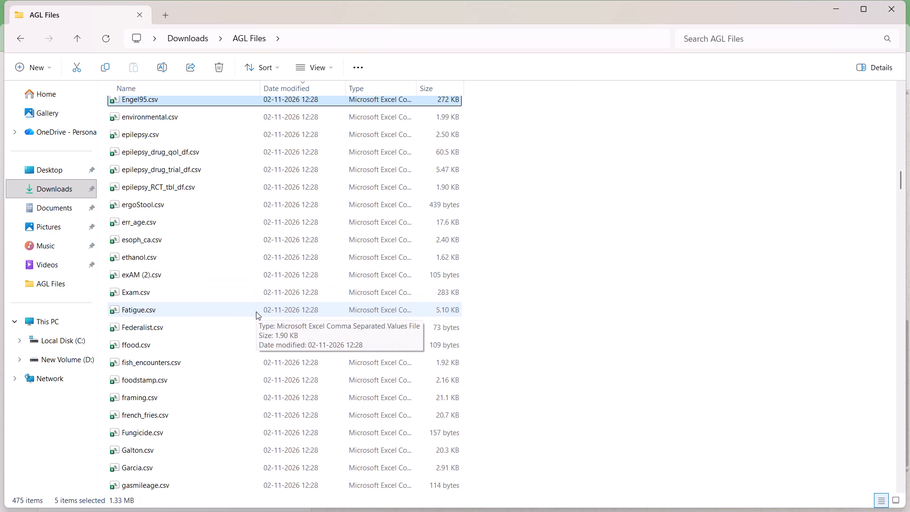
scroll(180, 355, "up", 1)
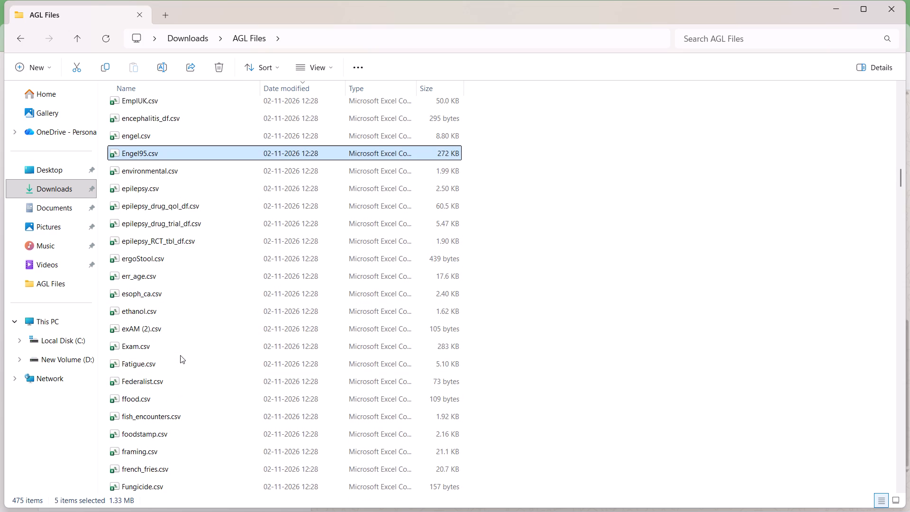
scroll(180, 355, "up", 3)
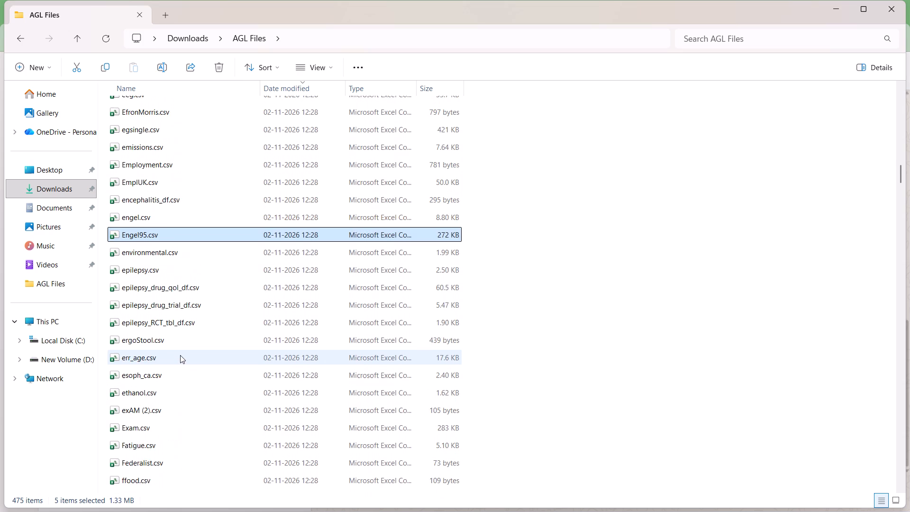
scroll(180, 355, "up", 1)
scroll(180, 355, "down", 1)
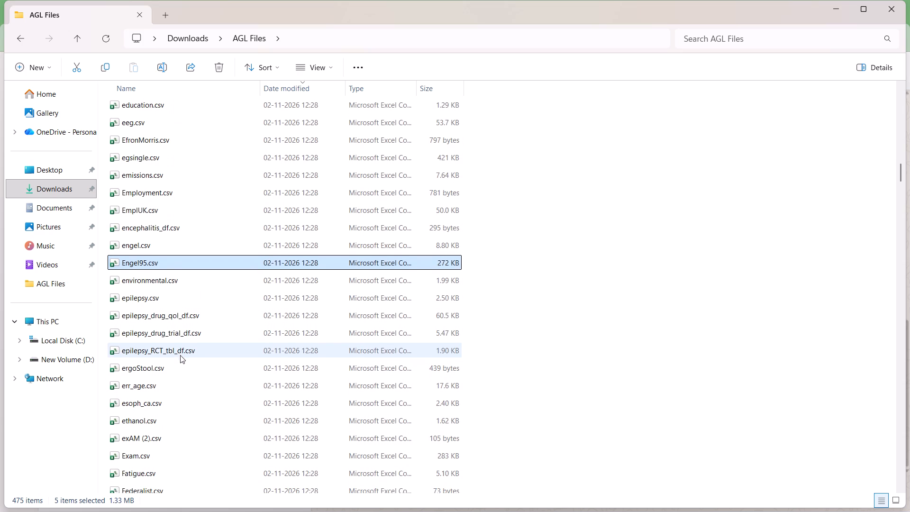
scroll(180, 355, "down", 1)
left_click(172, 376, "ctrl")
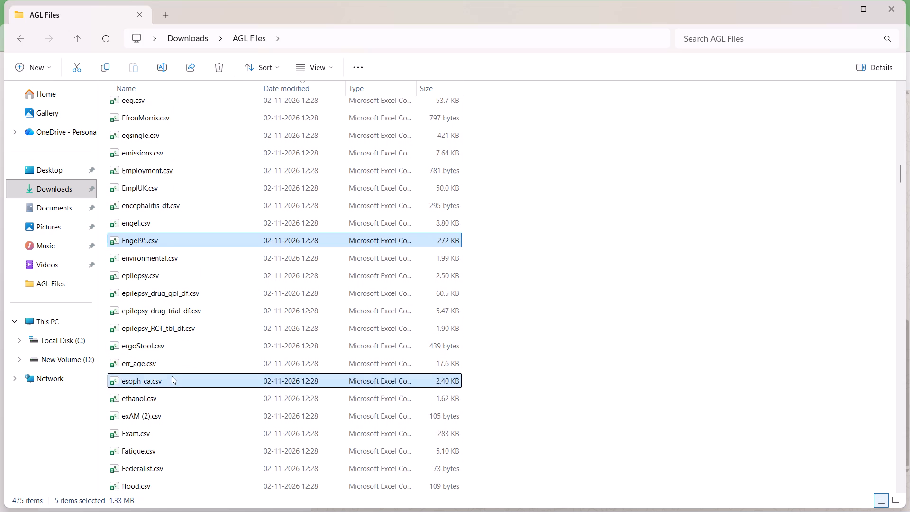
scroll(172, 376, "down", 2)
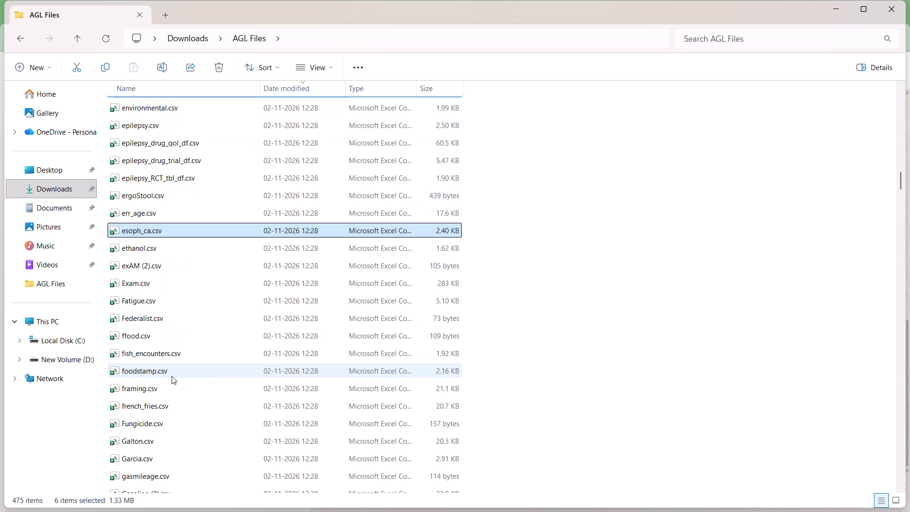
scroll(172, 376, "down", 4)
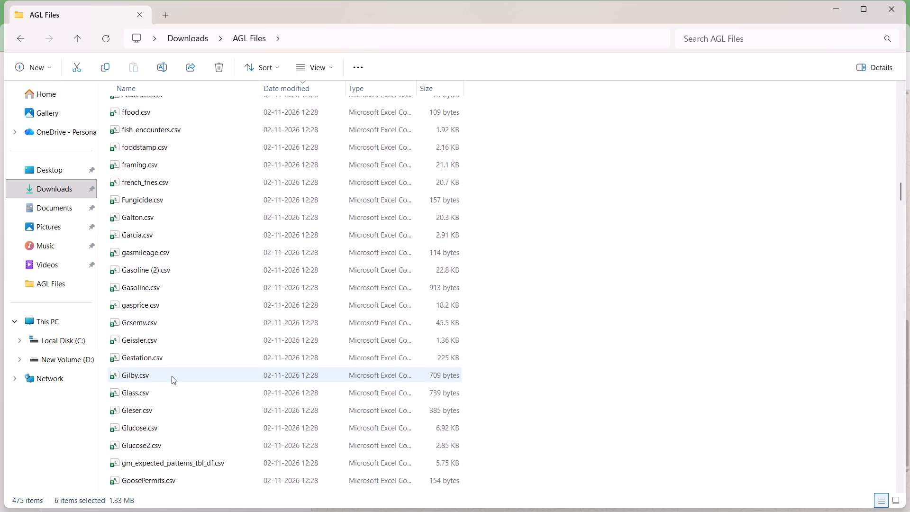
scroll(172, 376, "down", 2)
left_click(176, 410, "ctrl")
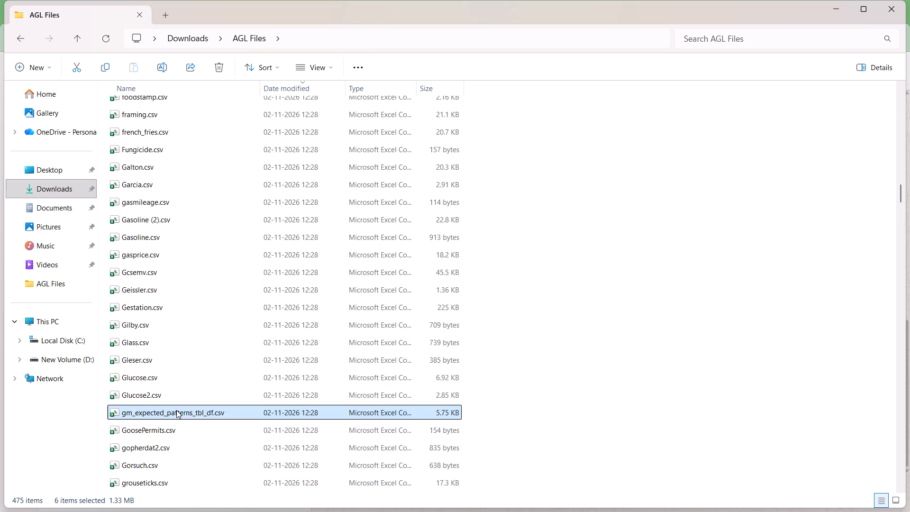
scroll(176, 410, "down", 2)
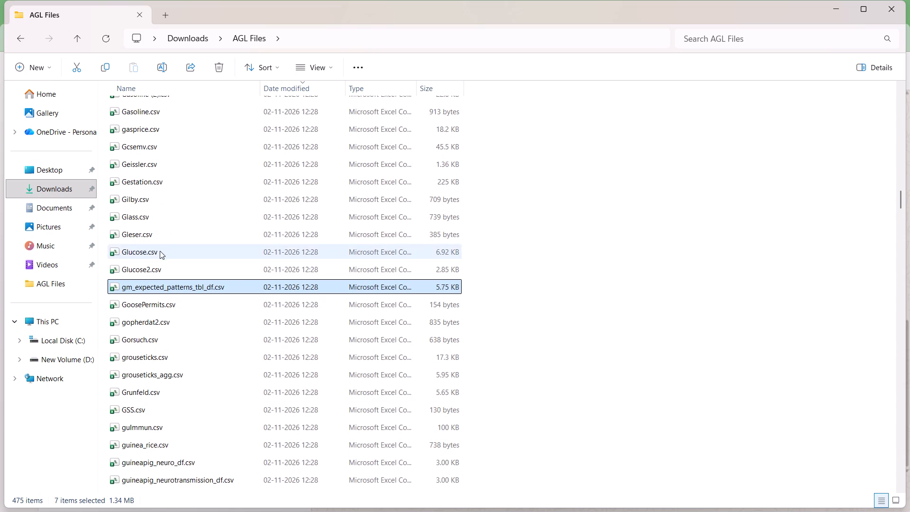
scroll(190, 395, "down", 1)
left_click(190, 395, "ctrl")
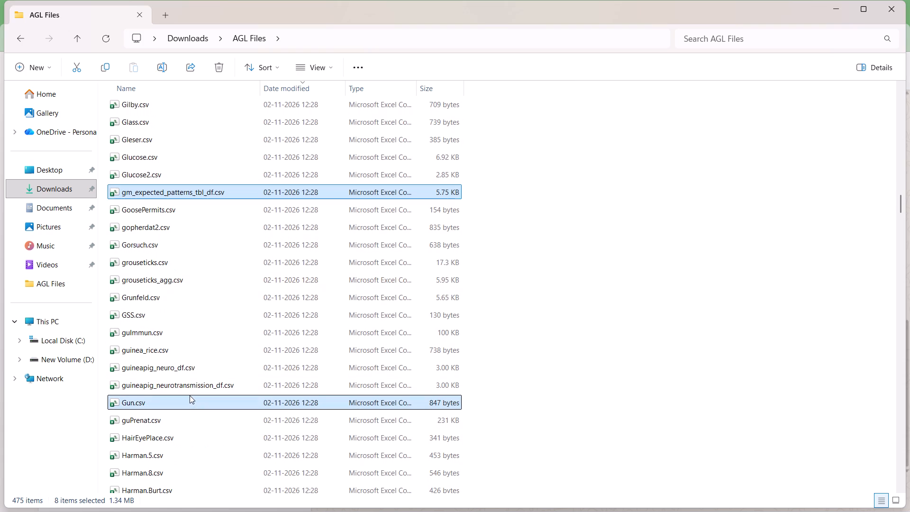
left_click(101, 70)
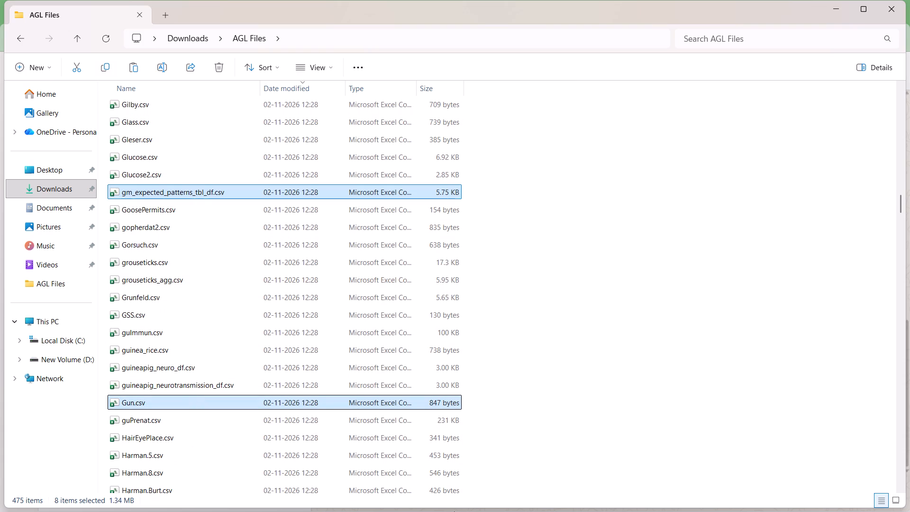
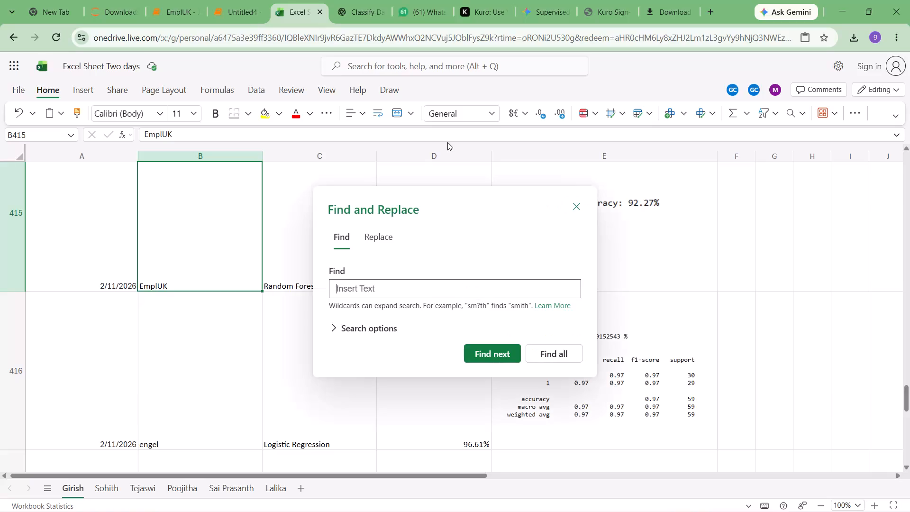
Search the Girish sheet for all occurrences of "ebmt 2".
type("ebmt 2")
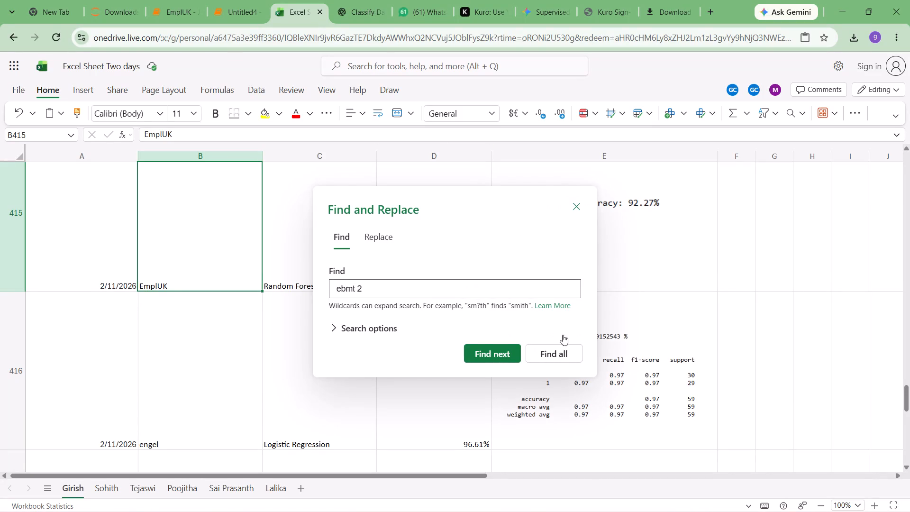
left_click(563, 351)
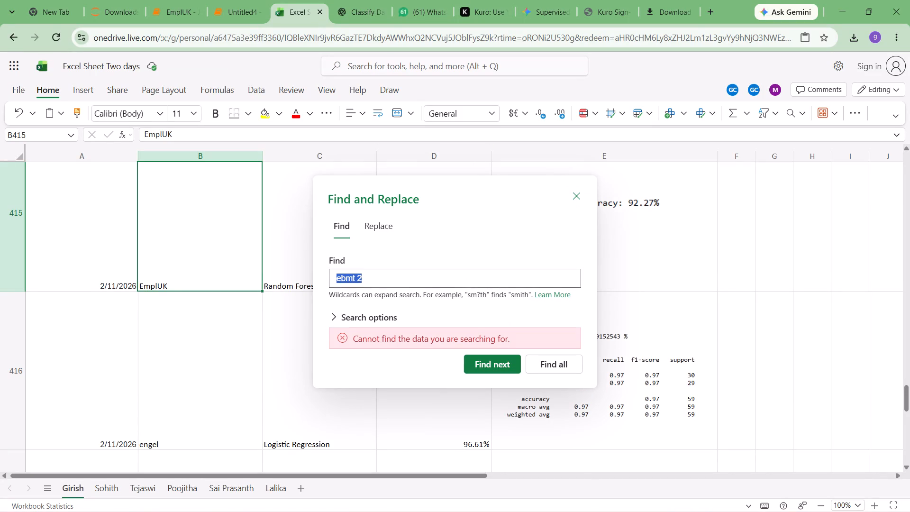
Replace the search term with "engel 95" and find all its occurrences in the Girish sheet.
double_click(510, 277)
key("BackSpace")
key("BackSpace")
key("BackSpace")
key("BackSpace")
key("BackSpace")
key("BackSpace")
key("BackSpace")
key("BackSpace")
key("BackSpace")
key("BackSpace")
key("BackSpace")
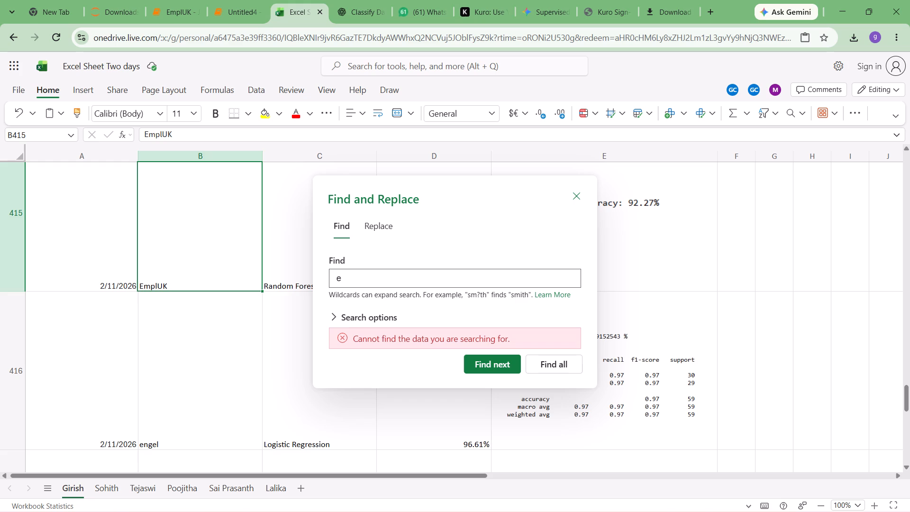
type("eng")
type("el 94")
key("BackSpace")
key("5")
left_click(546, 369)
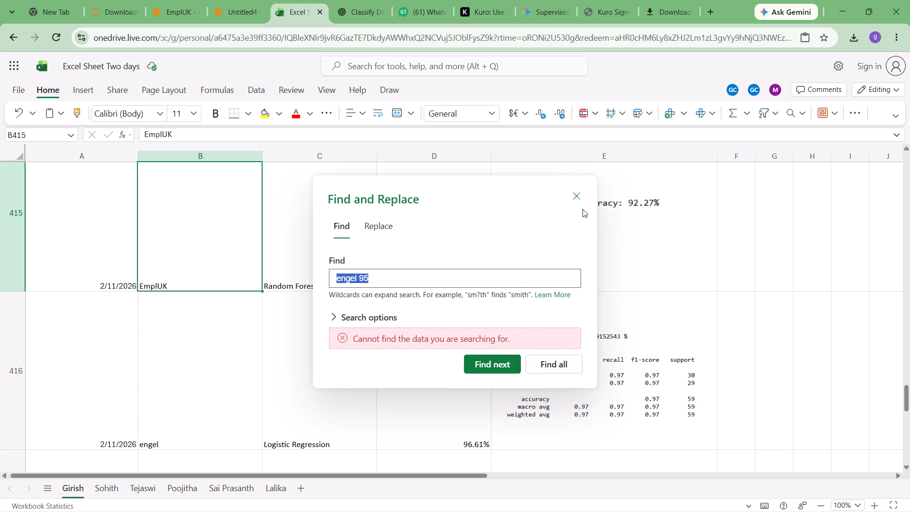
Search the Girish sheet for "esoph" in place of the previous term.
key("BackSpace")
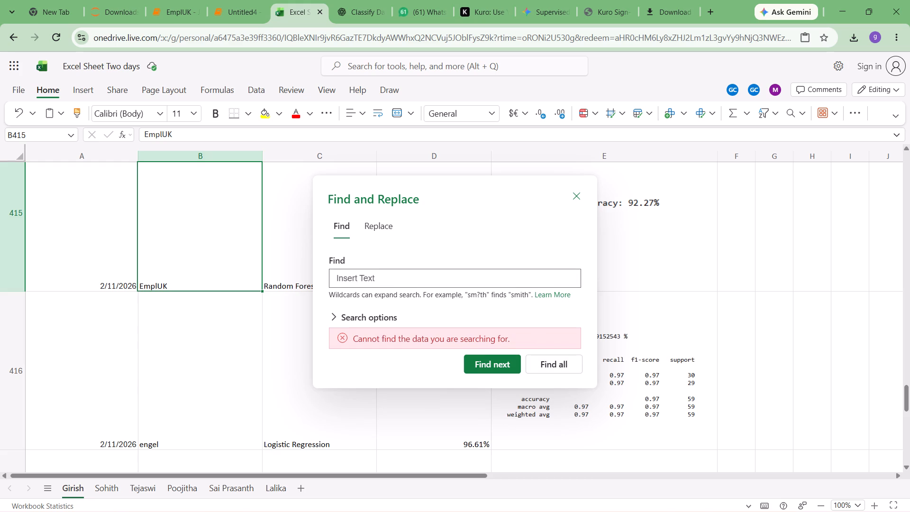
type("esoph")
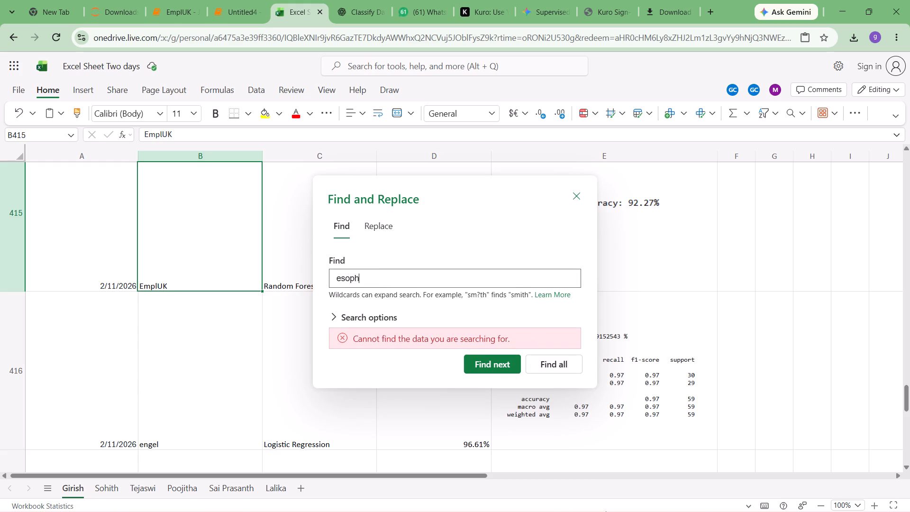
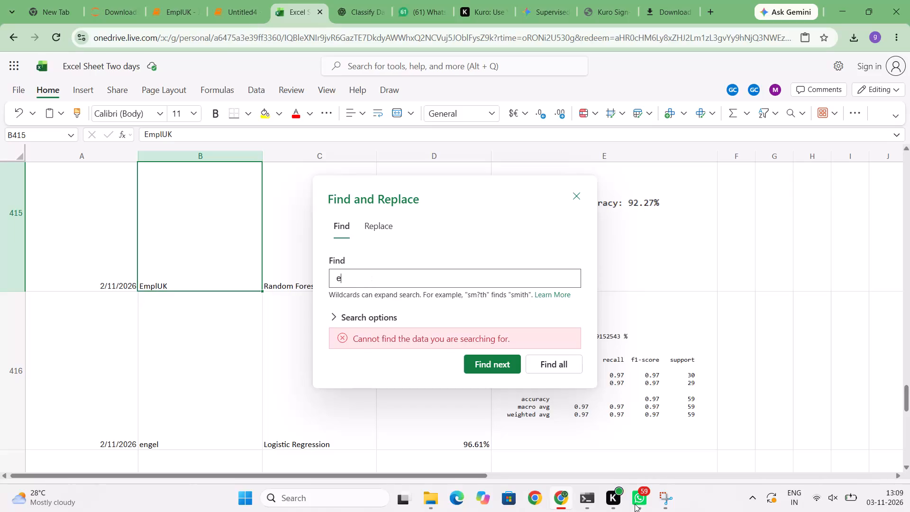
Search the results sheet for all entries matching esoph_ca, and return to the AGL Files folder in File Explorer.
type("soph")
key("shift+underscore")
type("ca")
left_click(567, 358)
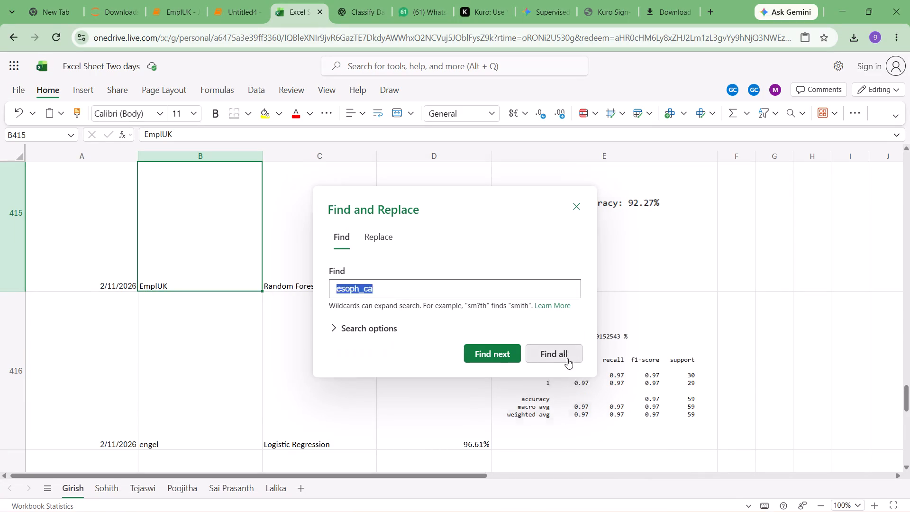
left_click(433, 489)
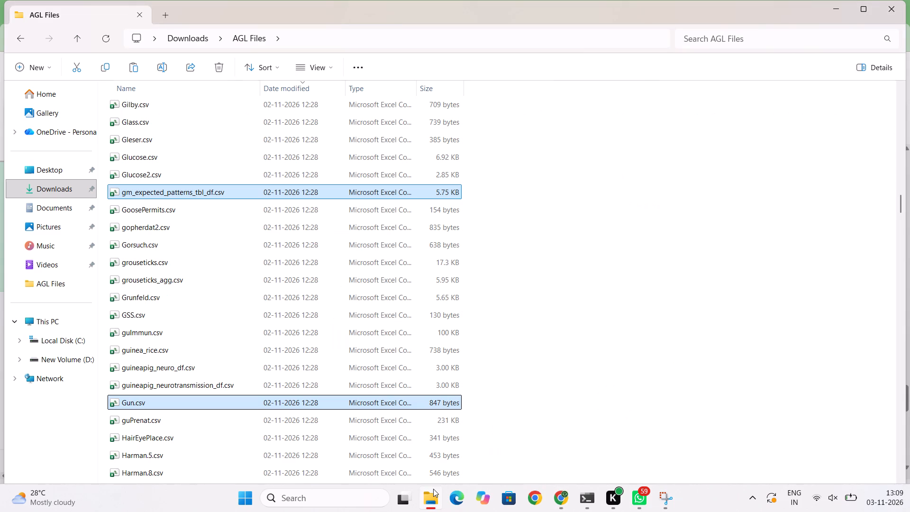
Search the Girish sheet in Excel for all entries matching "Gun" and close the search.
left_click(433, 489)
key("BackSpace")
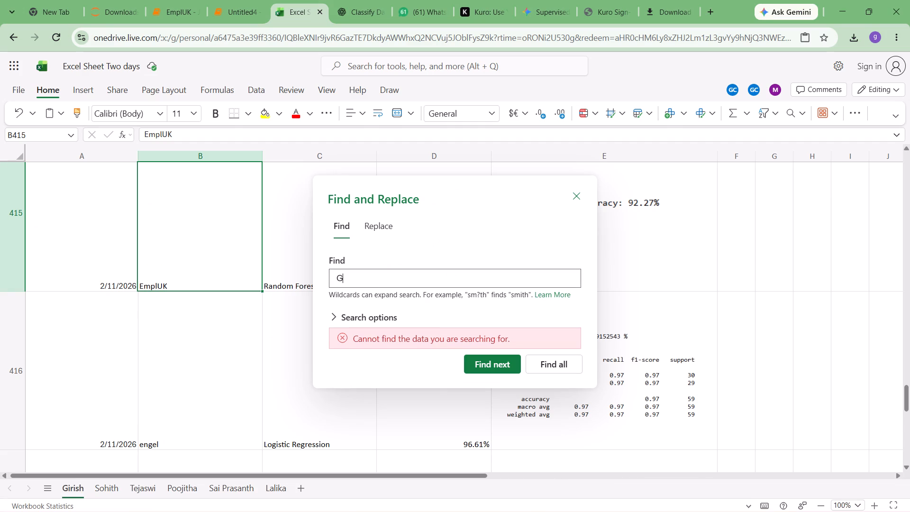
type("un")
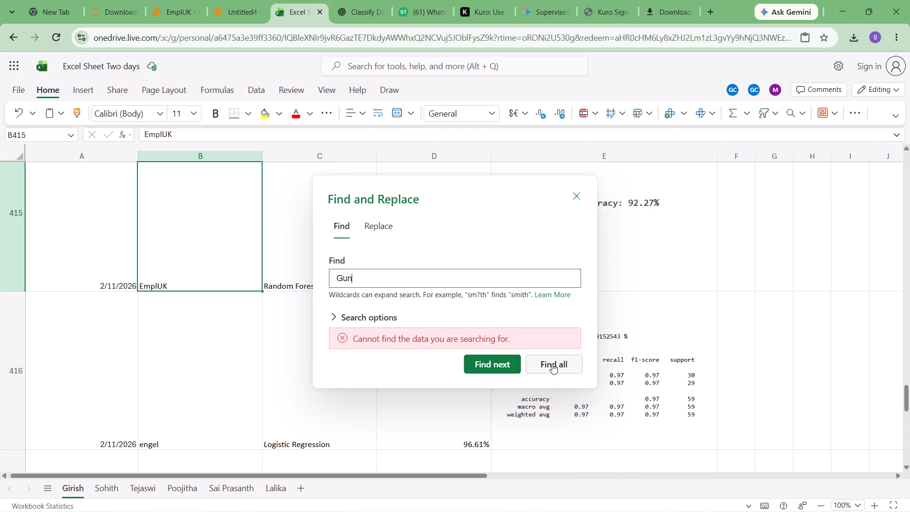
left_click(552, 364)
left_click(578, 195)
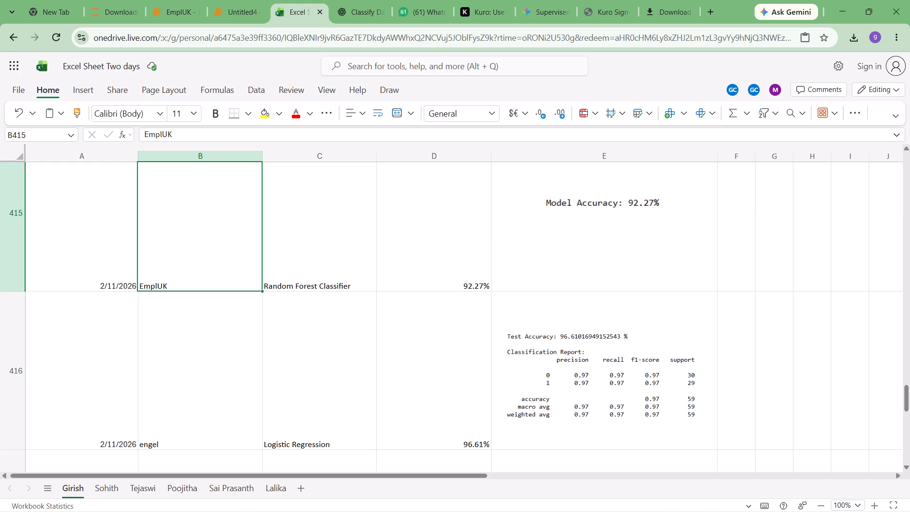
Copy the ebmt2 file name without its extension from AGL Files into cell B494, the first empty dataset row of the Girish sheet.
scroll(350, 310, "down", 11)
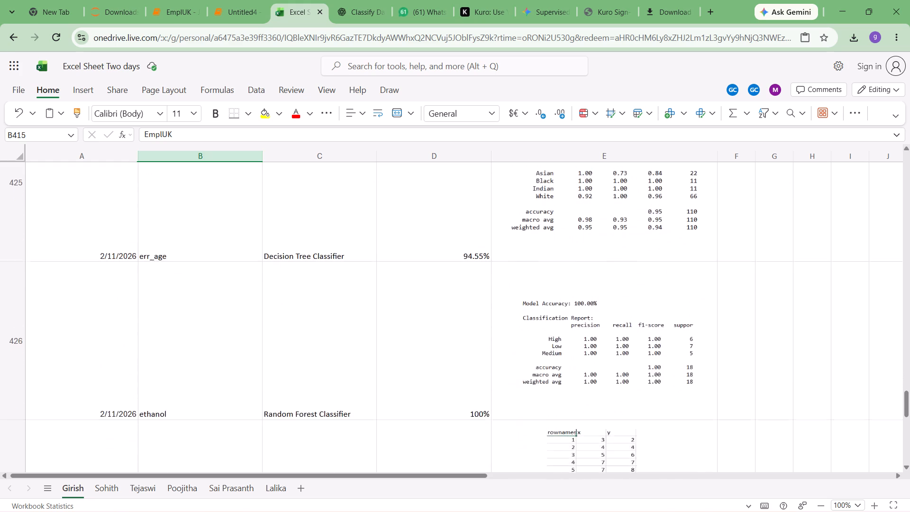
scroll(350, 310, "down", 16)
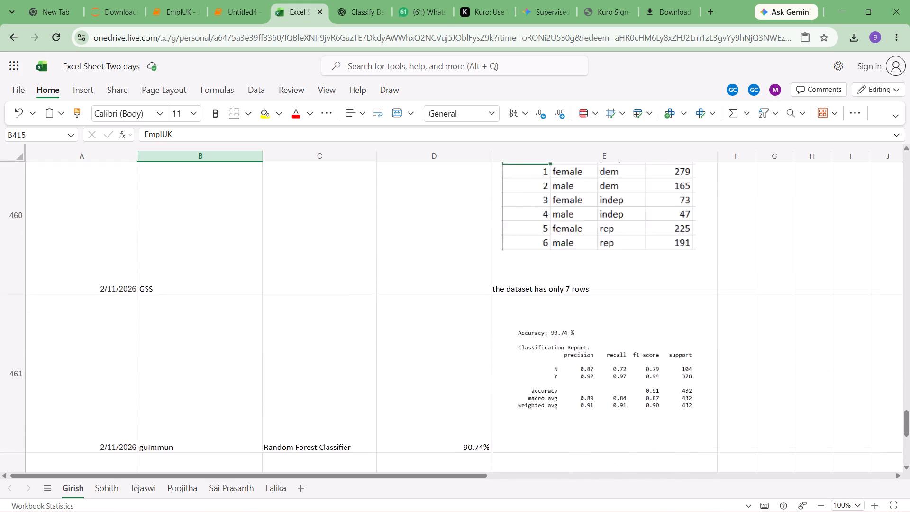
scroll(350, 310, "down", 11)
scroll(350, 310, "up", 1)
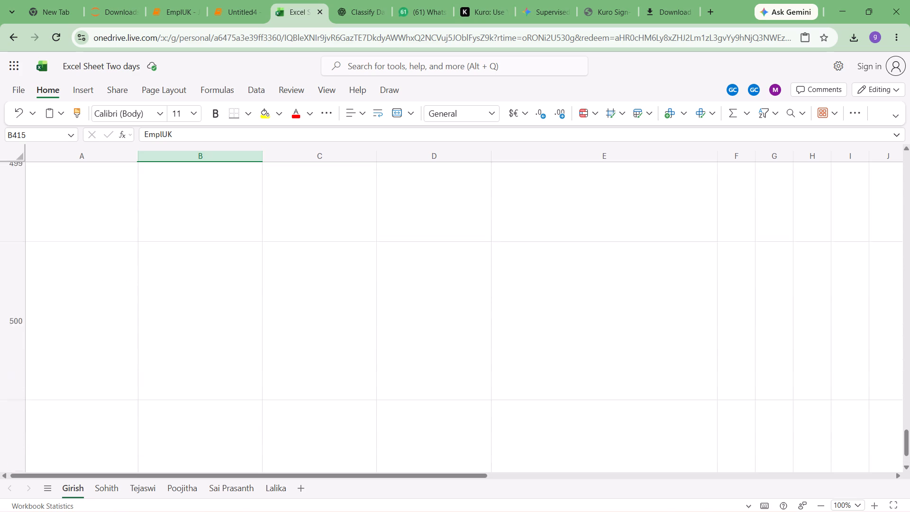
scroll(350, 310, "up", 2)
scroll(350, 310, "down", 3)
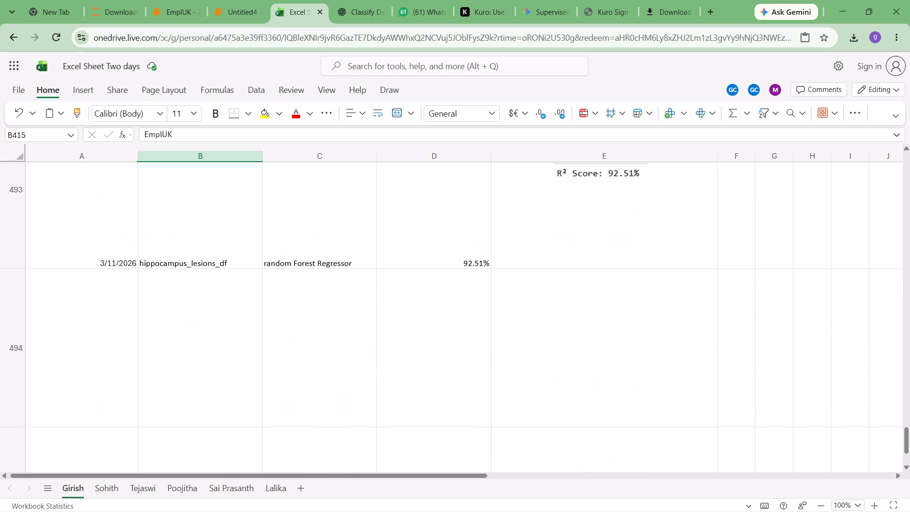
scroll(350, 310, "down", 1)
left_click(234, 336)
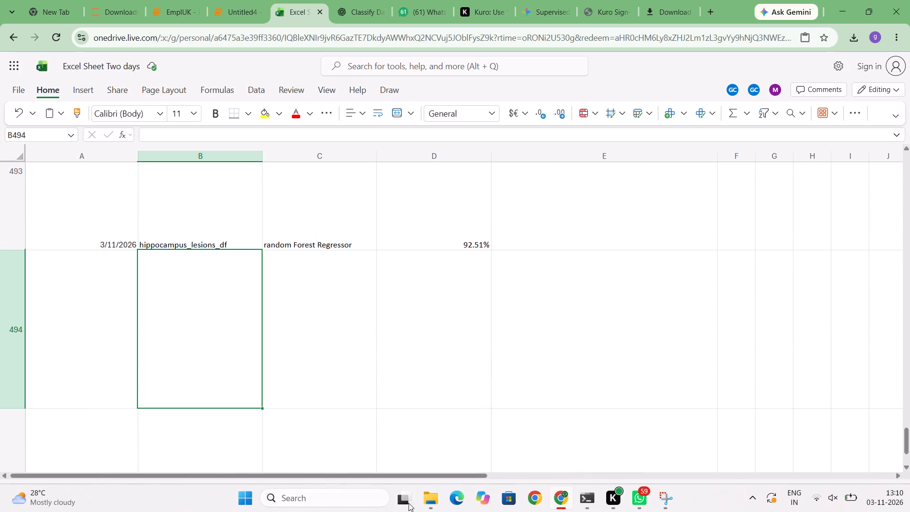
left_click(428, 510)
scroll(203, 237, "up", 1)
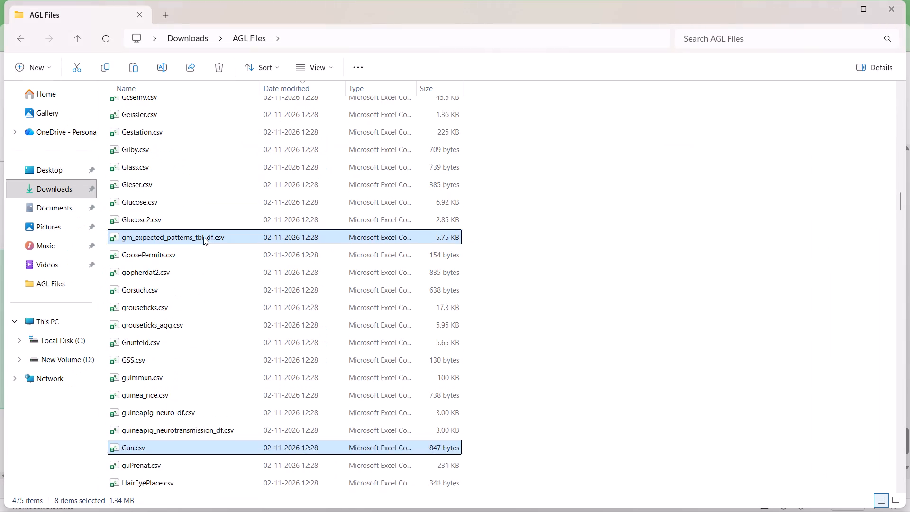
scroll(203, 237, "up", 3)
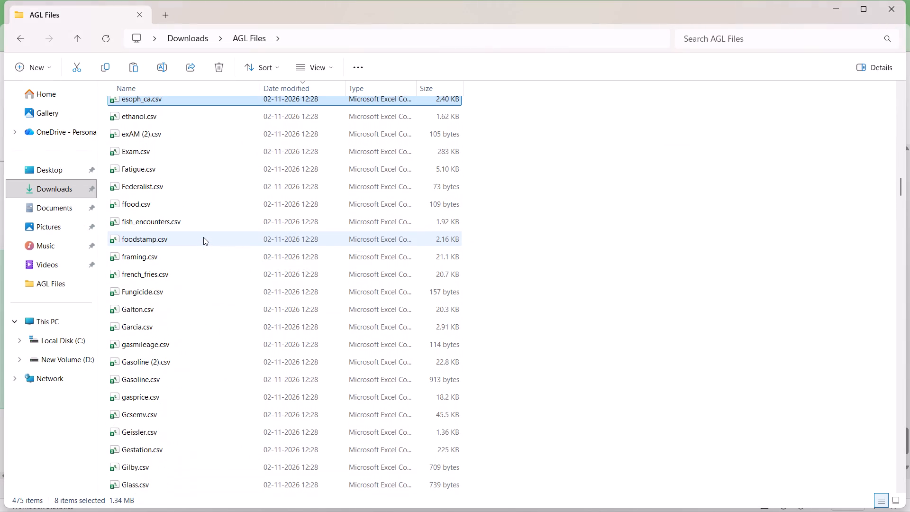
scroll(203, 237, "up", 2)
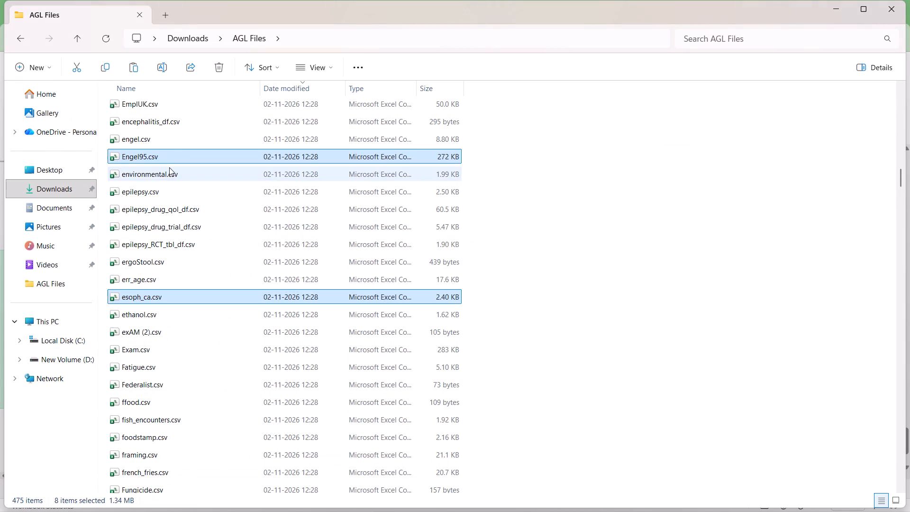
scroll(170, 168, "up", 4)
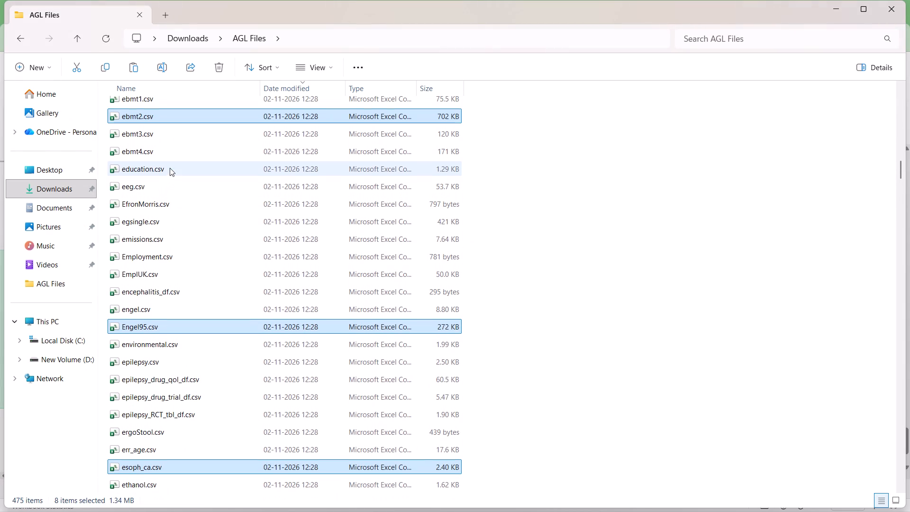
left_click(183, 120)
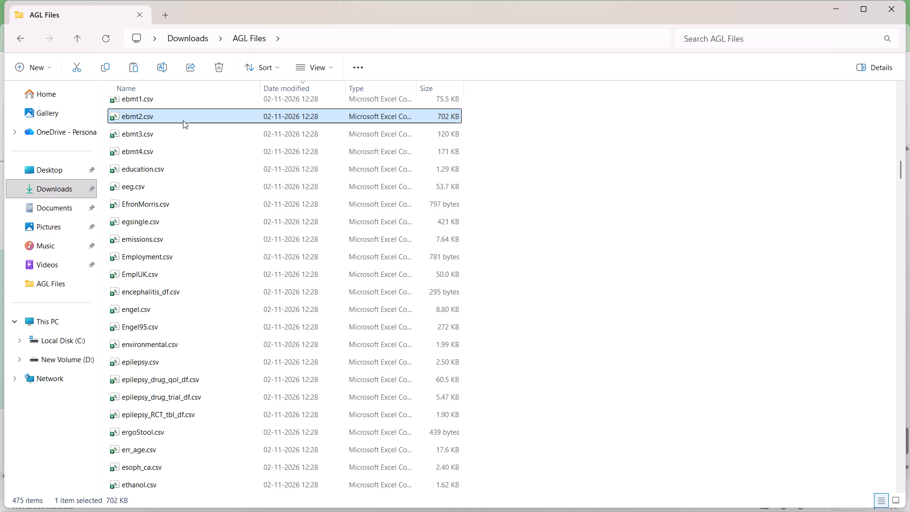
left_click(183, 120)
key("ctrl+c")
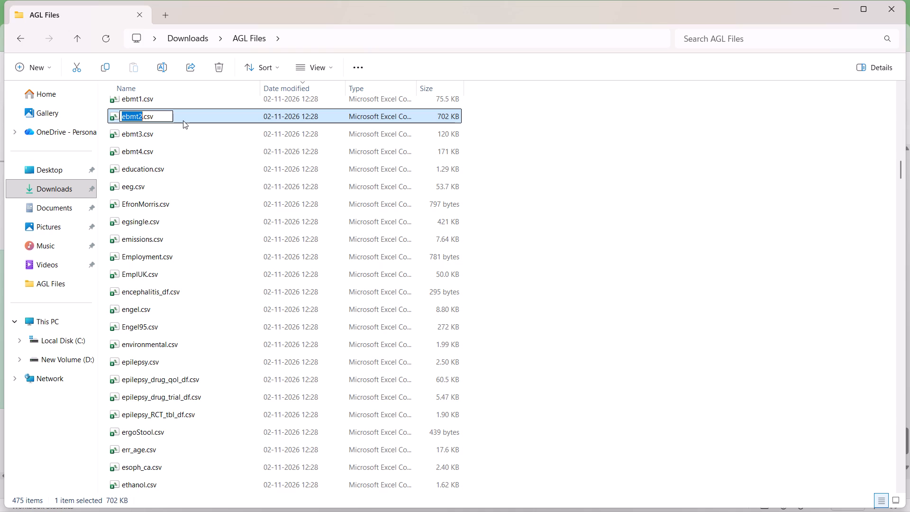
left_click(839, 8)
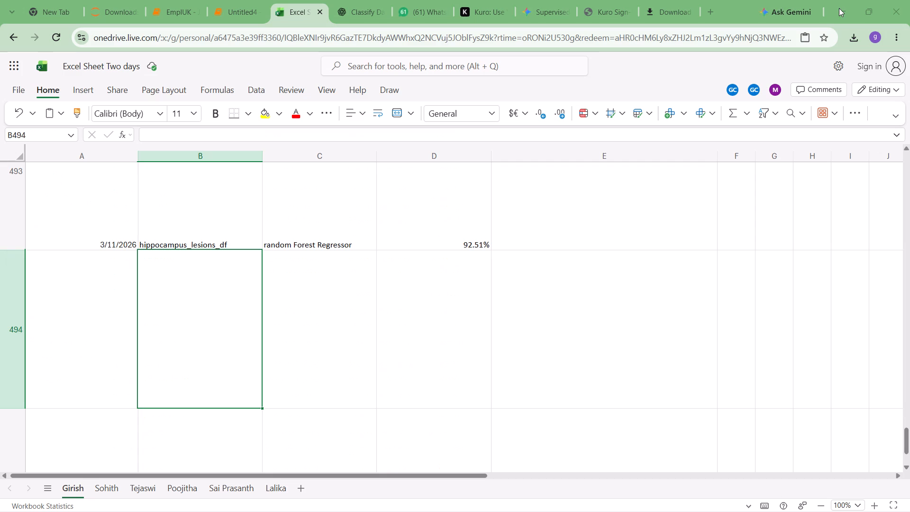
key("ctrl+v")
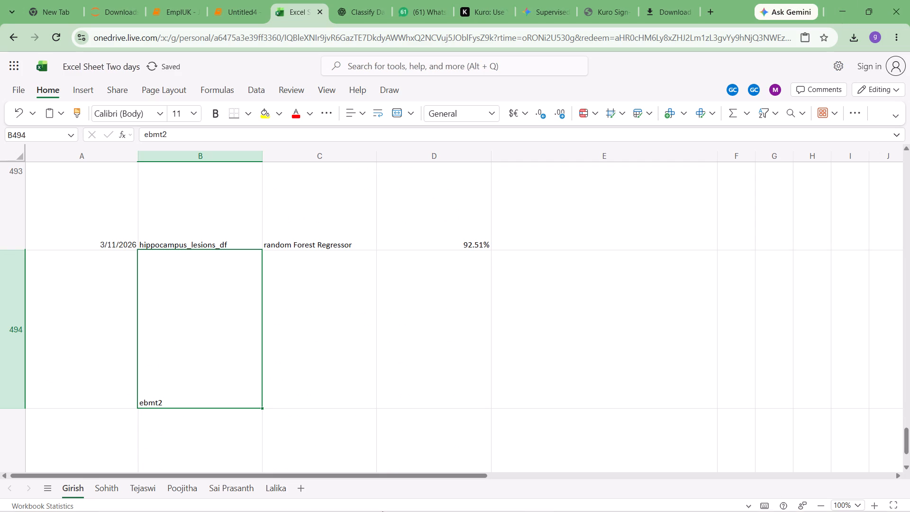
Copy the Engel95 file name without its extension from AGL Files into cell B495 of the Girish sheet.
left_click(426, 502)
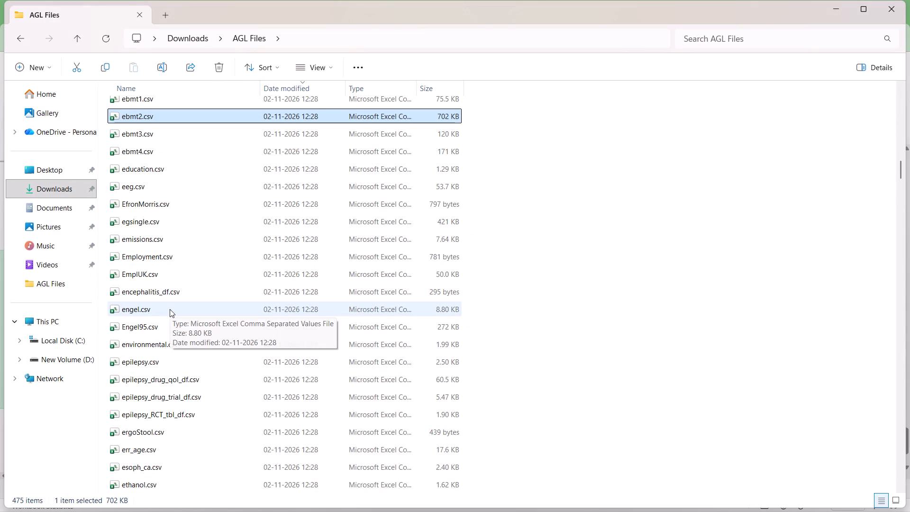
left_click(164, 322)
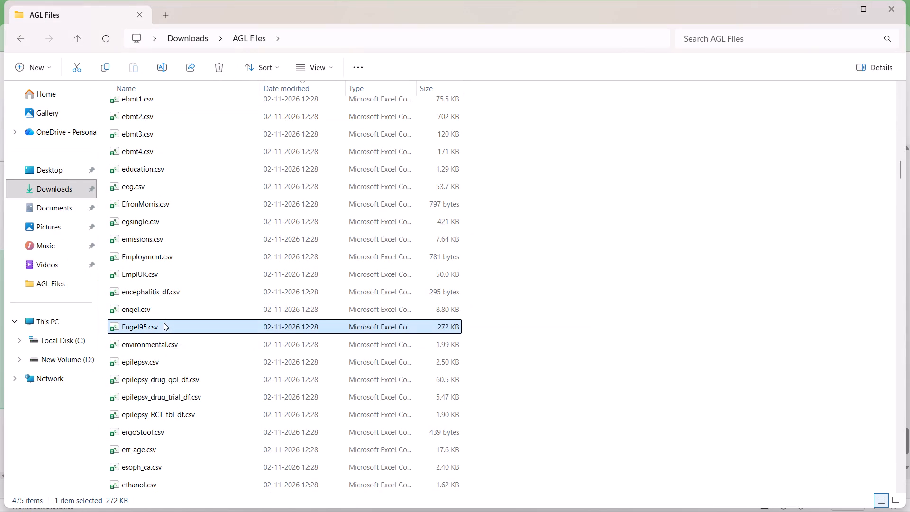
left_click(164, 322)
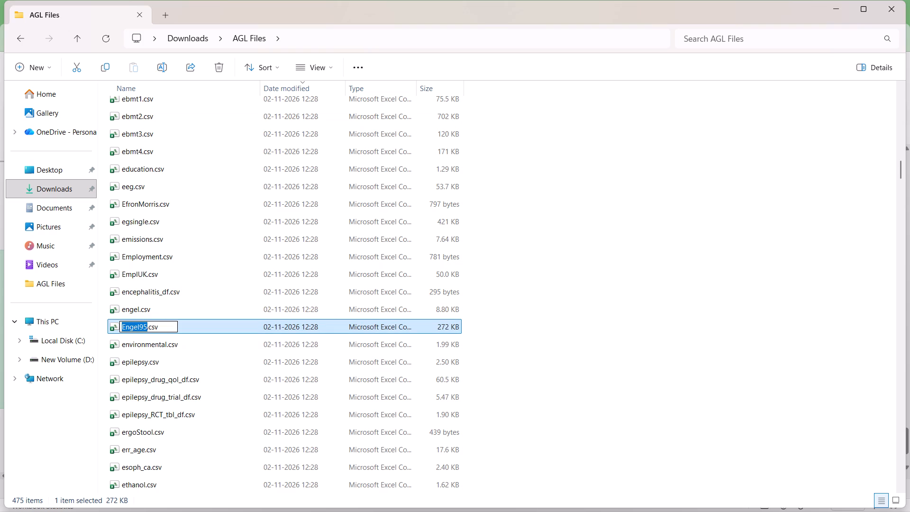
key("ctrl+c")
left_click(844, 6)
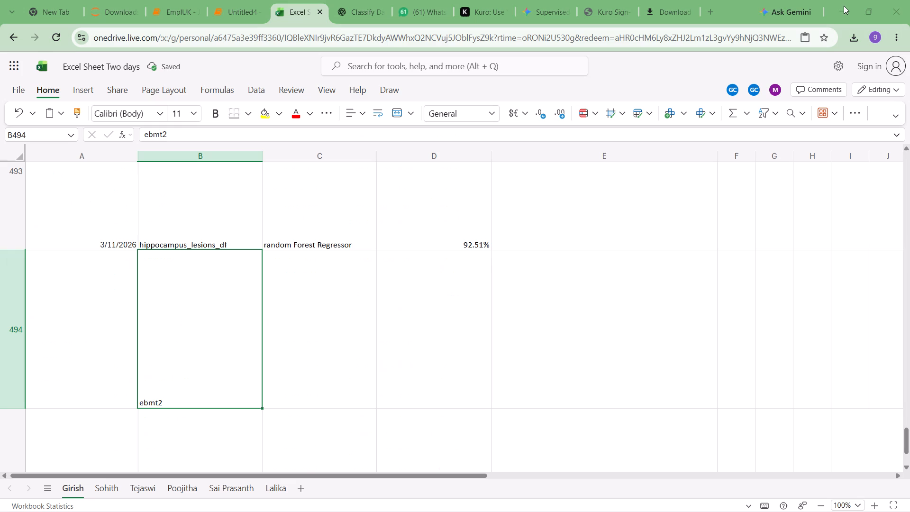
scroll(284, 323, "down", 2)
left_click(180, 301)
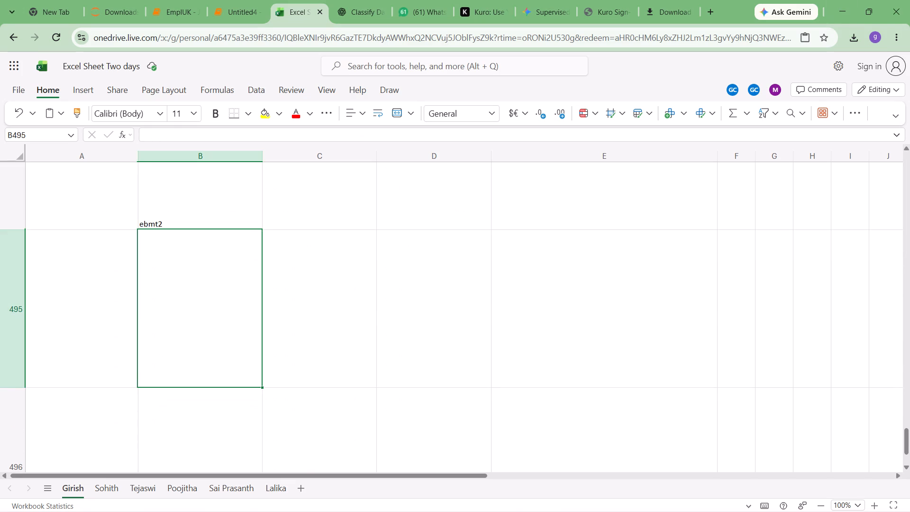
key("ctrl+v")
left_click(435, 501)
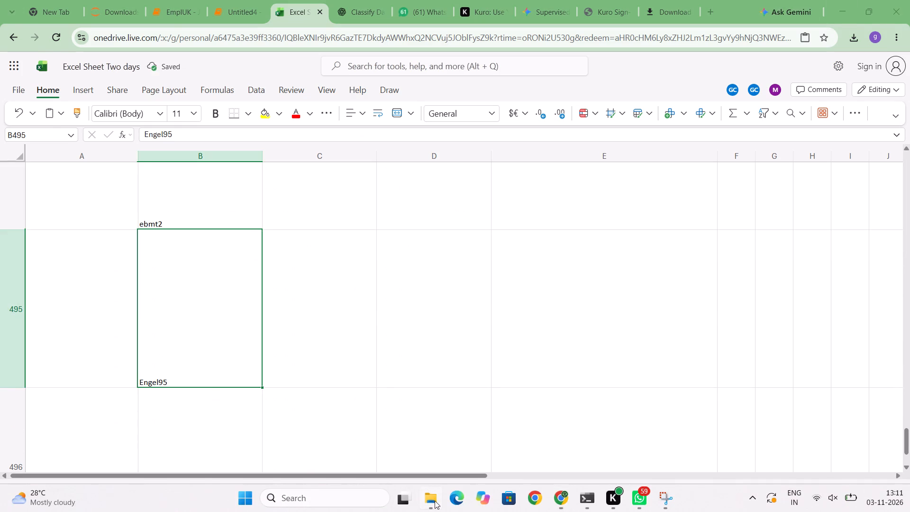
scroll(241, 327, "down", 2)
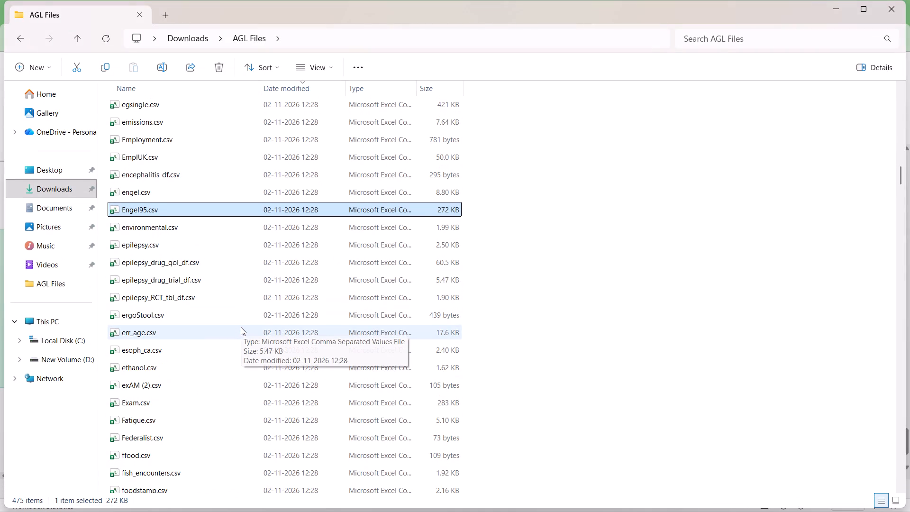
left_click(173, 347)
left_click(173, 347)
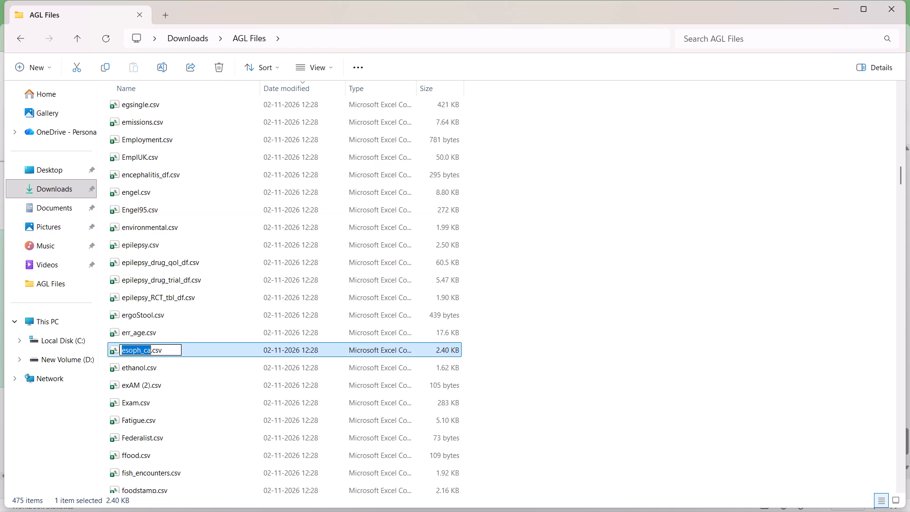
key("ctrl+c")
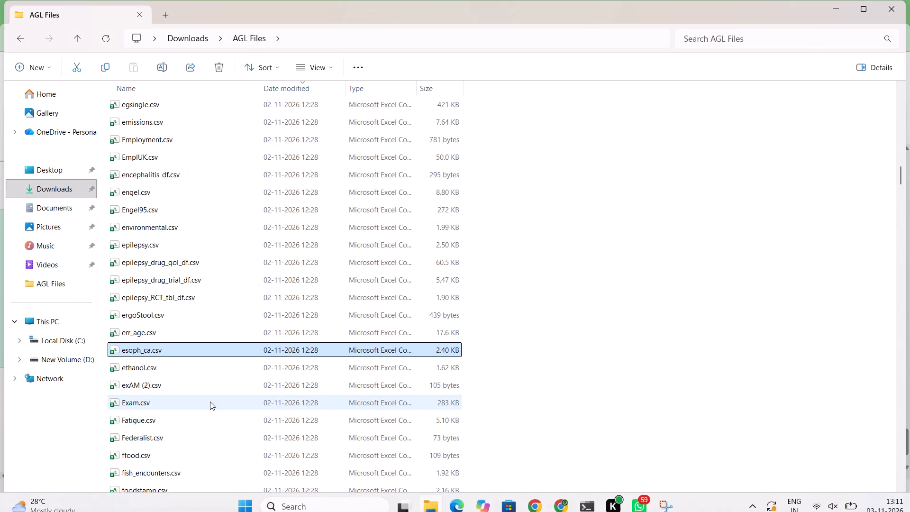
scroll(210, 402, "down", 5)
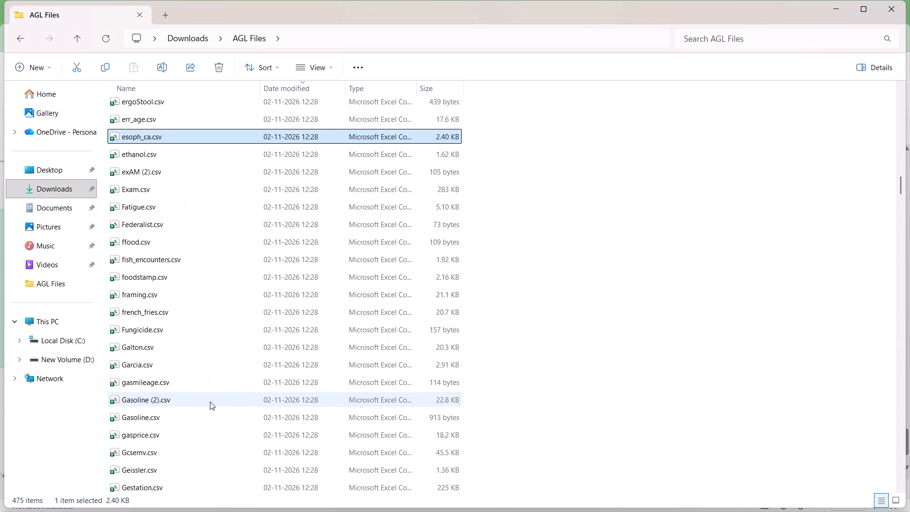
scroll(210, 402, "down", 3)
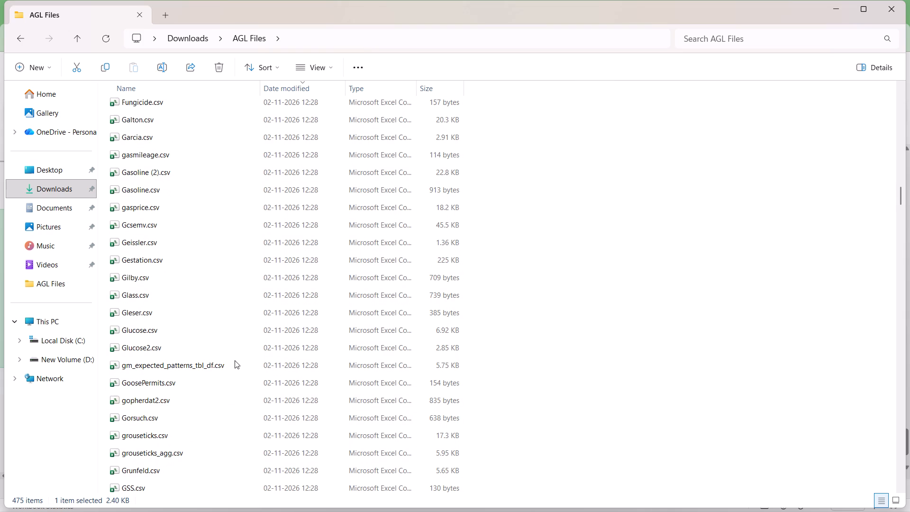
left_click(240, 363)
left_click(240, 363)
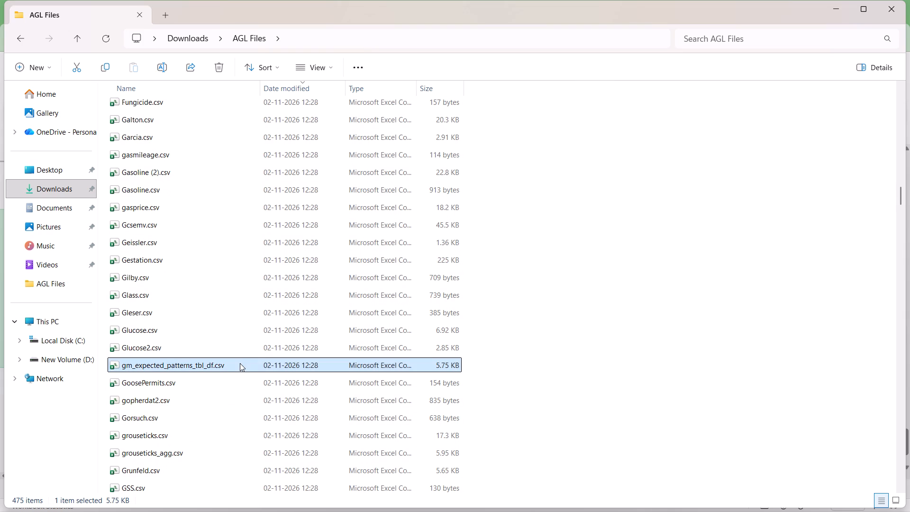
key("ctrl+c")
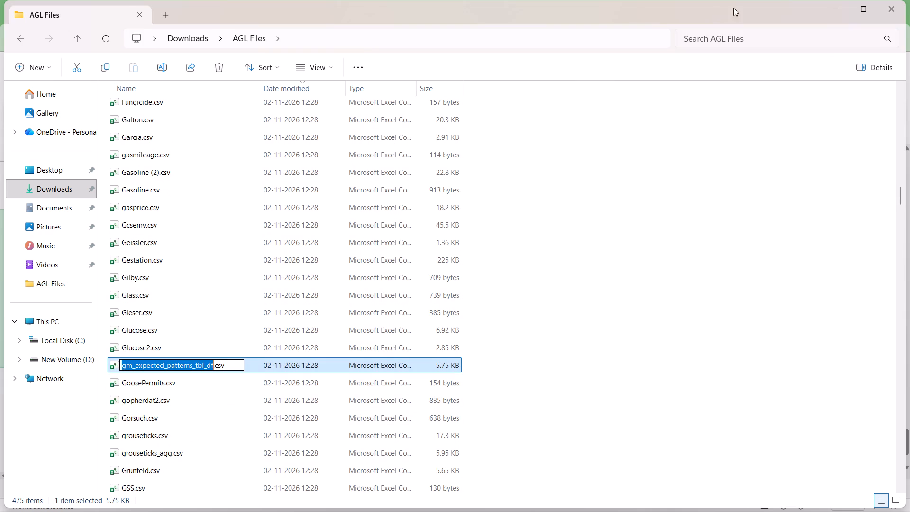
left_click(825, 9)
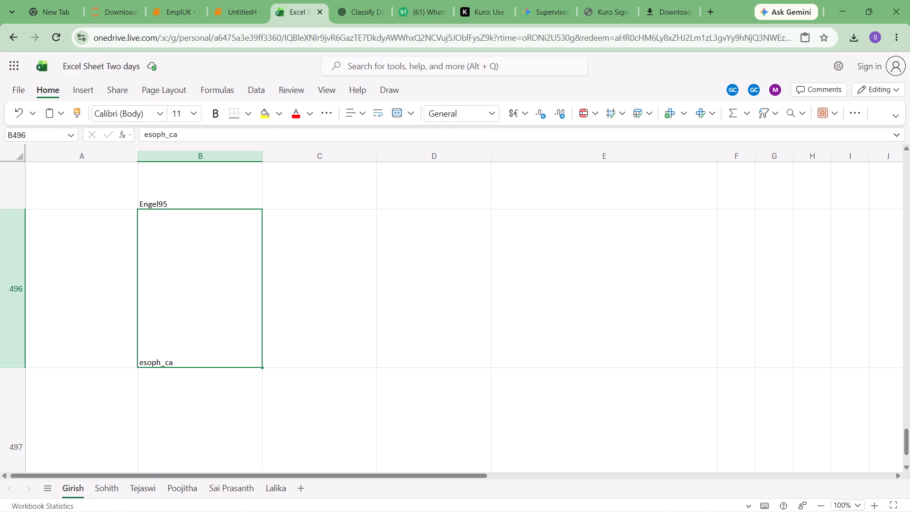
left_click(229, 402)
key("ctrl+v")
scroll(229, 402, "down", 3)
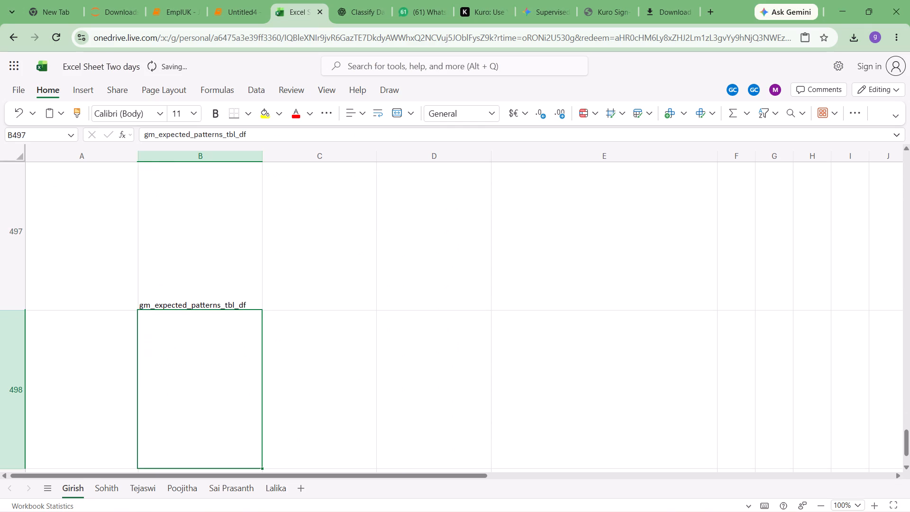
Copy the Gun file name without its extension from AGL Files into cell B498 of the Girish sheet.
left_click(222, 398)
left_click(424, 508)
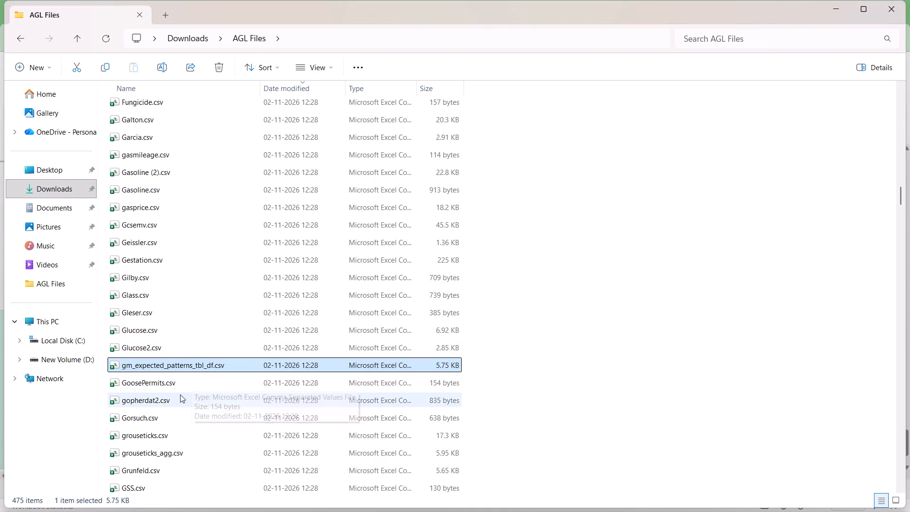
scroll(180, 394, "down", 1)
scroll(190, 434, "down", 1)
left_click(189, 444)
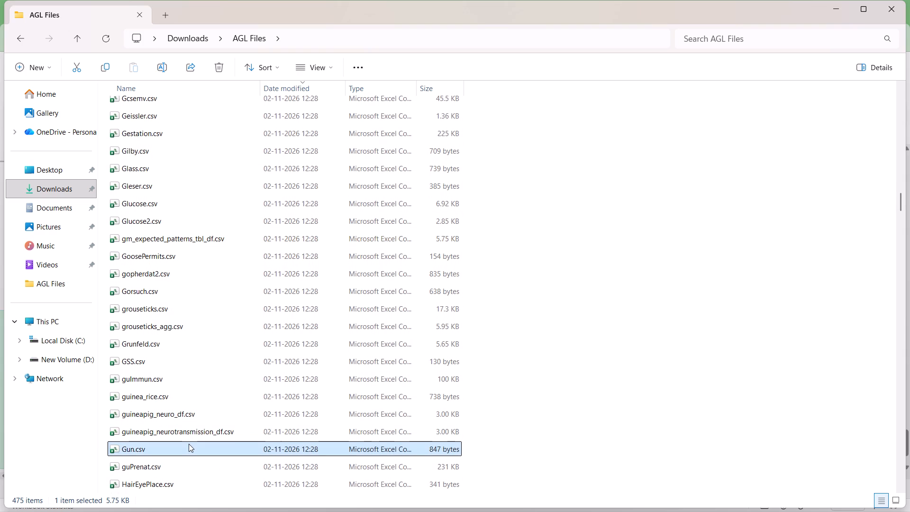
left_click(189, 444)
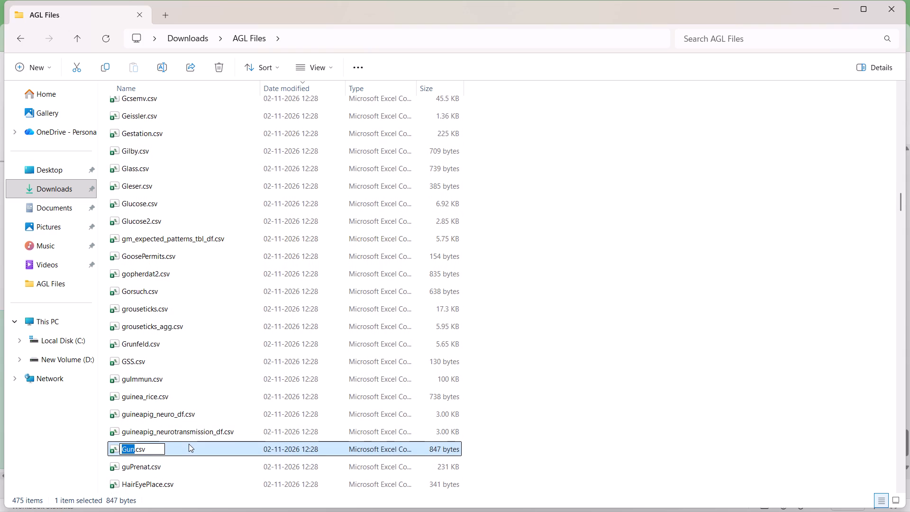
key("ctrl+c")
left_click(831, 17)
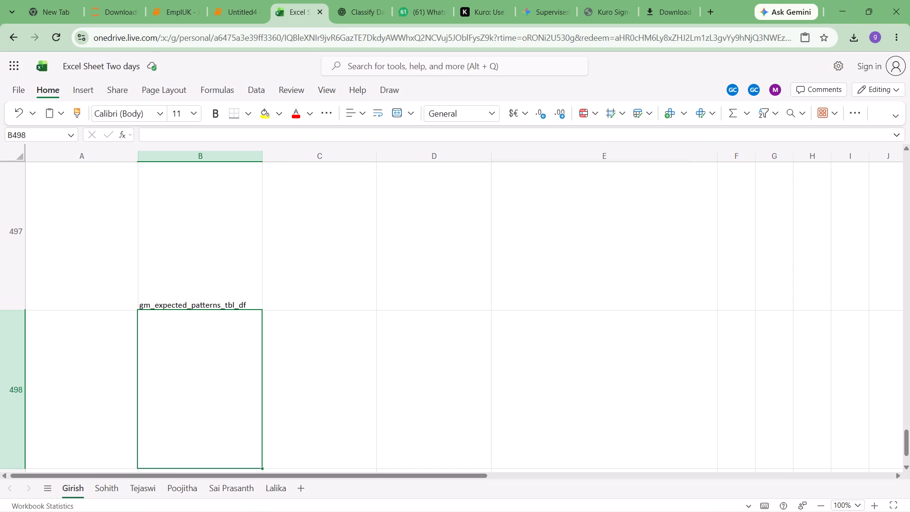
key("ctrl+v")
left_click(328, 392)
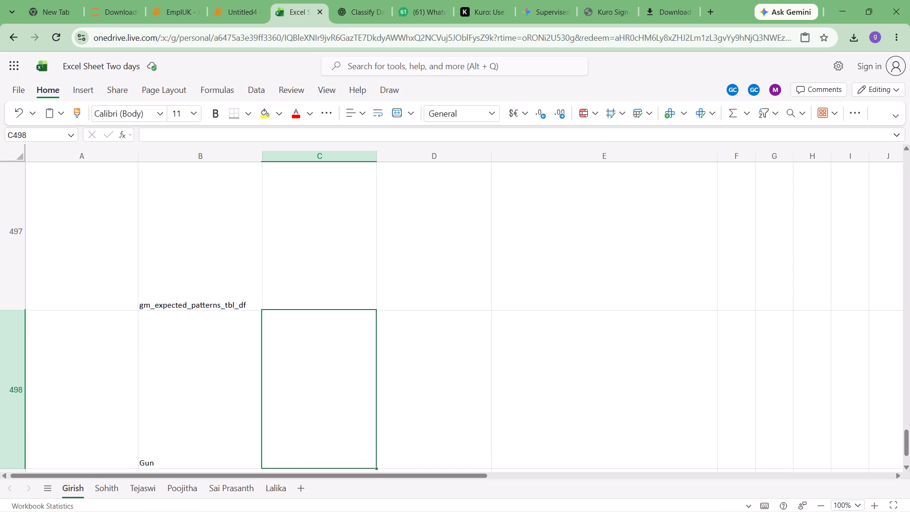
Review the earlier dataset rows of the Girish sheet back to the first 2/11/2026 entries, checking the dataset names from Dyestuff2 onward.
scroll(328, 392, "up", 5)
scroll(328, 392, "down", 1)
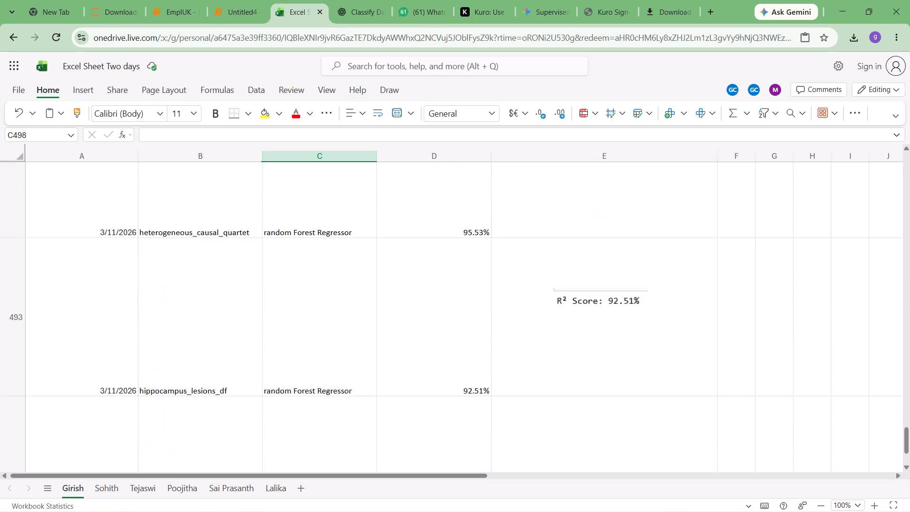
scroll(328, 392, "down", 1)
scroll(328, 392, "up", 20)
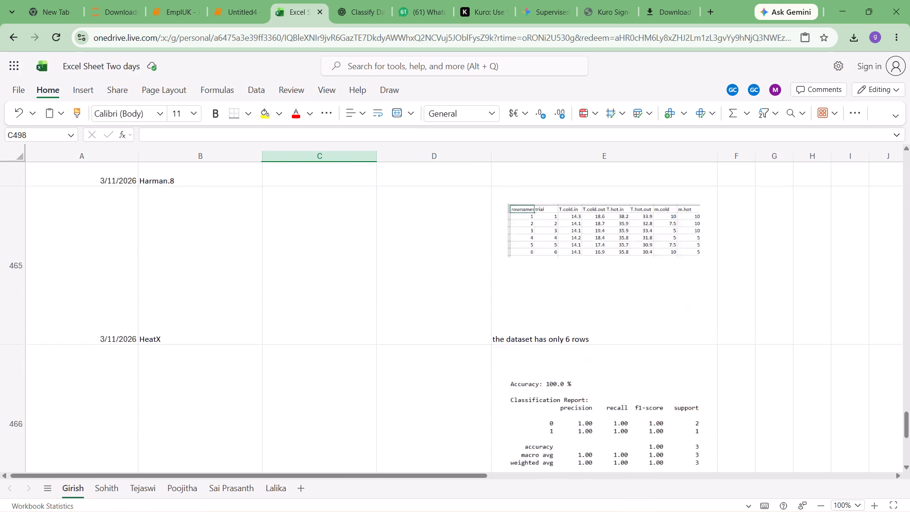
scroll(328, 392, "up", 3)
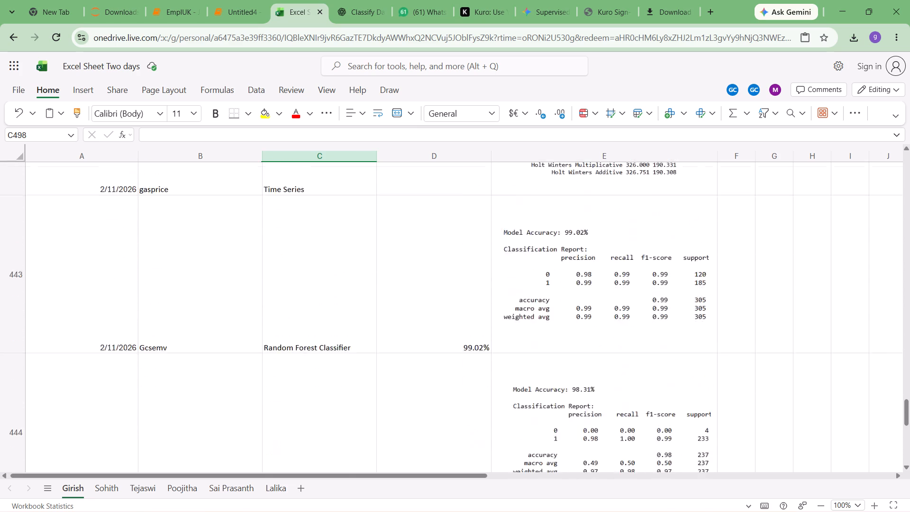
scroll(328, 392, "up", 8)
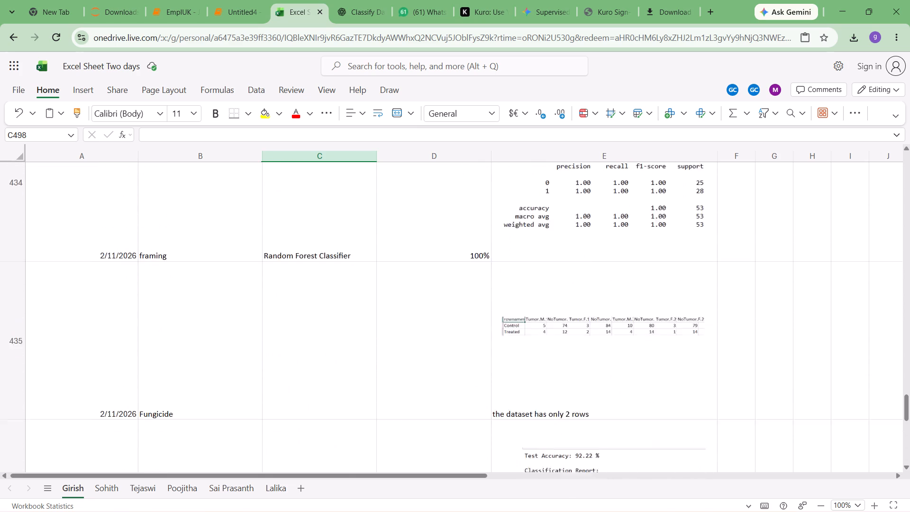
scroll(328, 392, "up", 7)
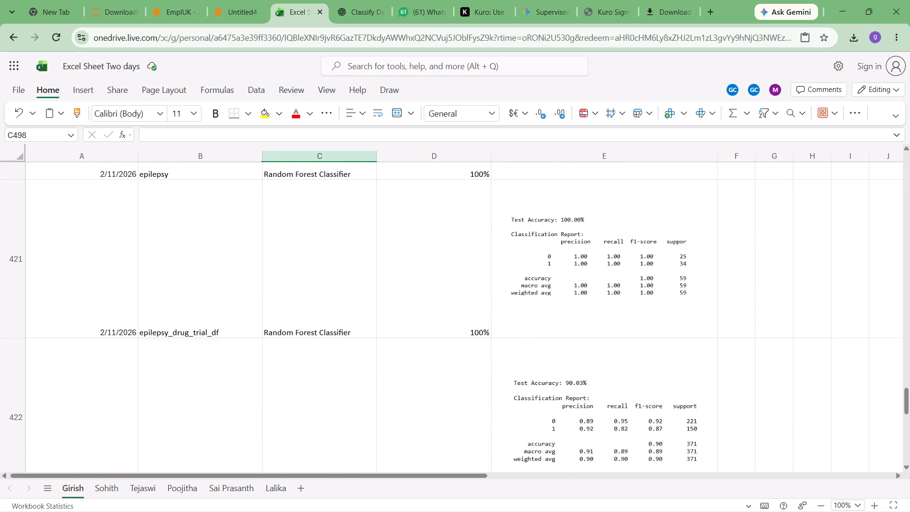
scroll(328, 392, "up", 7)
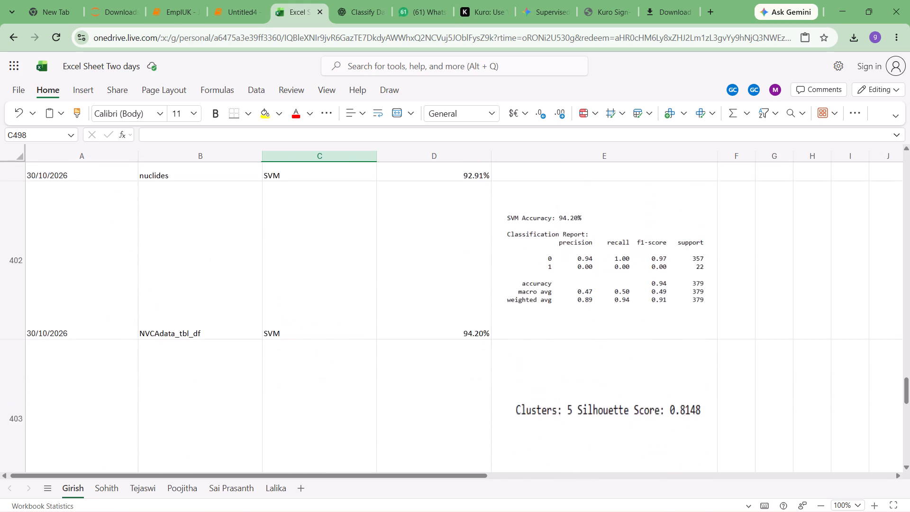
scroll(328, 392, "down", 1)
scroll(328, 392, "up", 3)
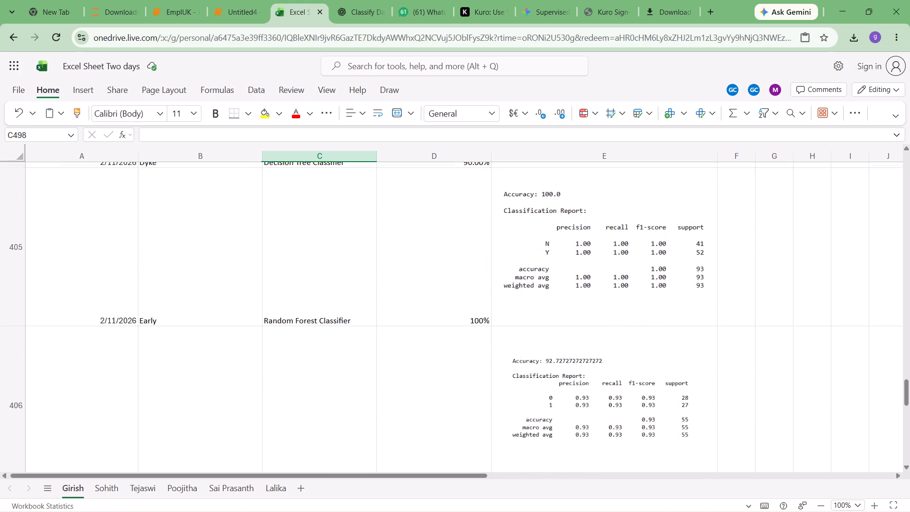
scroll(328, 392, "up", 6)
scroll(328, 392, "down", 1)
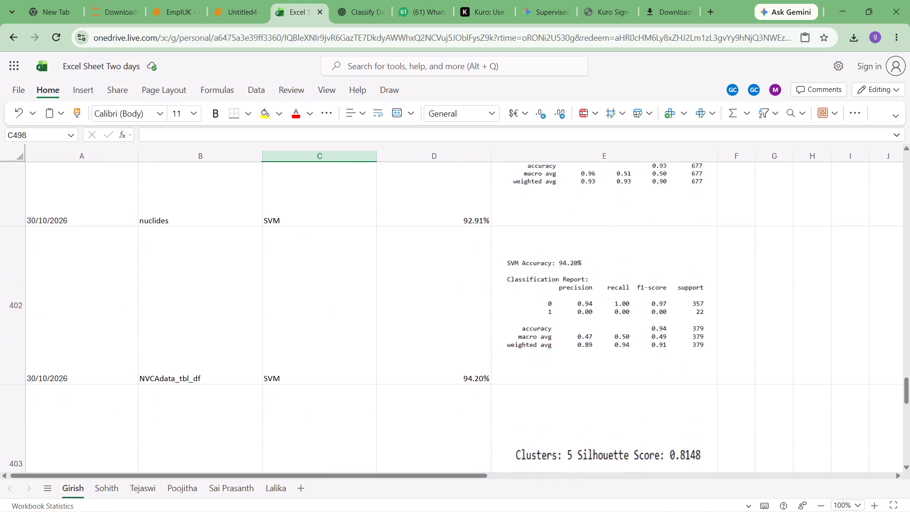
scroll(328, 392, "down", 1)
left_click(233, 393)
scroll(233, 393, "down", 2)
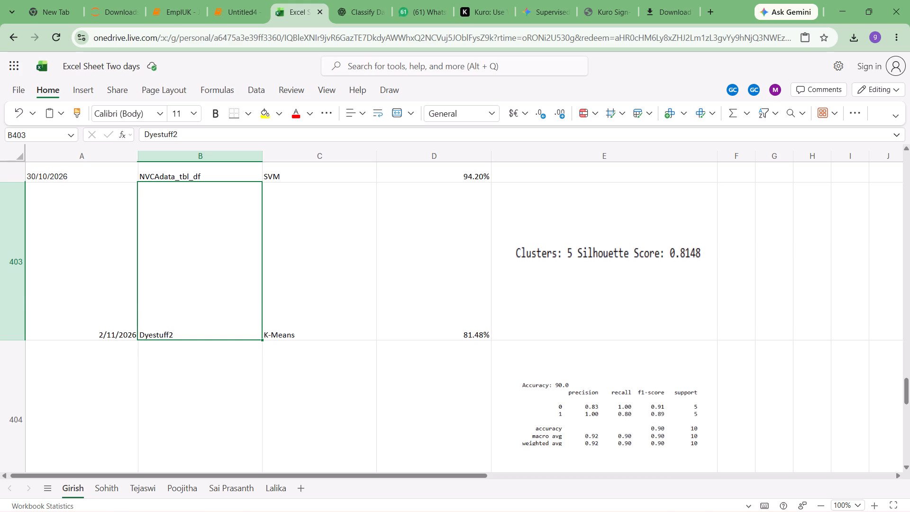
key("Down")
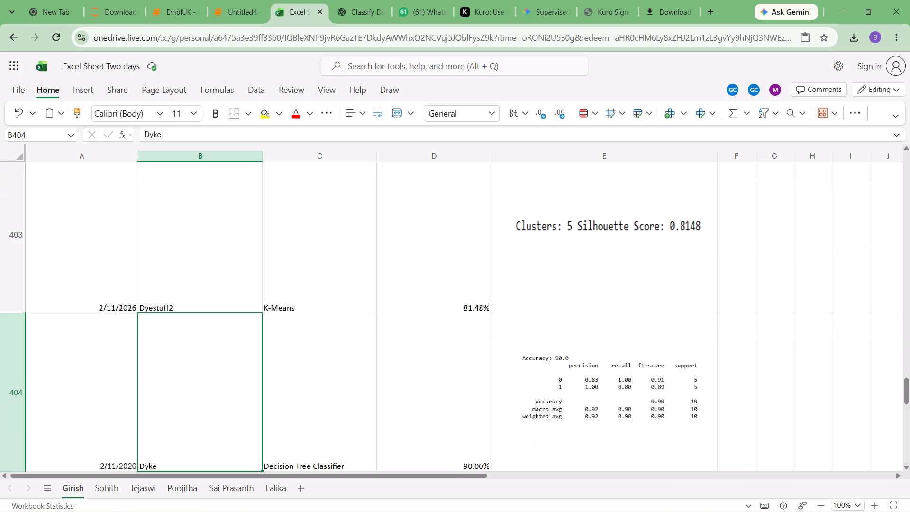
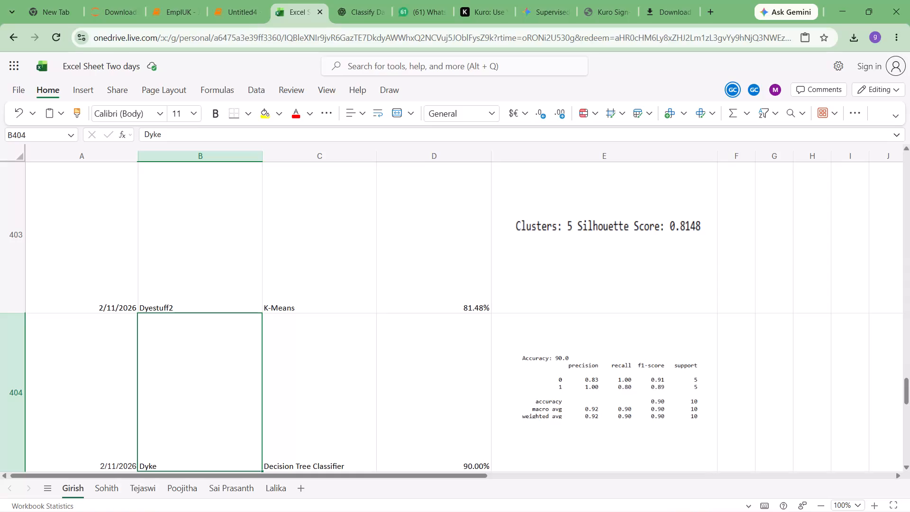
Examine the dataset entries dated 2/11/2026 in column B, from Dyestuff2 in row 403 down to encephalitis_df in row 418.
left_click(198, 268)
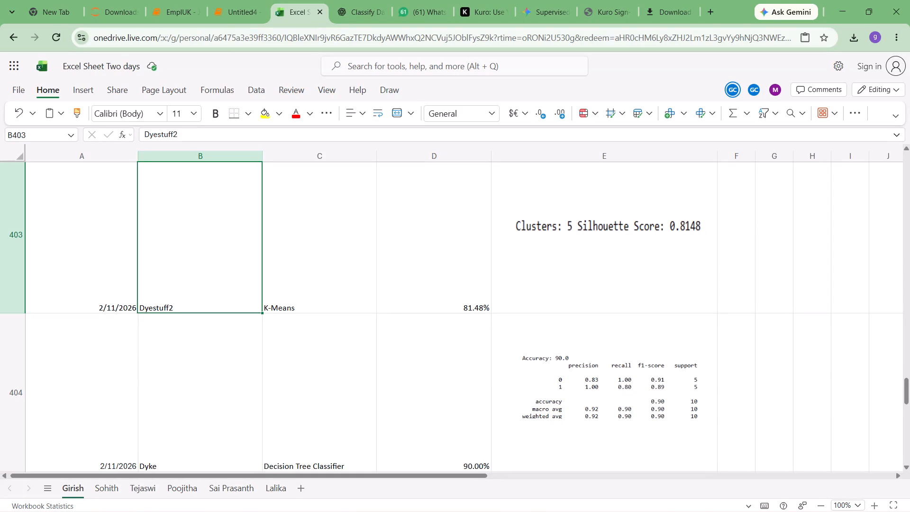
scroll(198, 268, "up", 1)
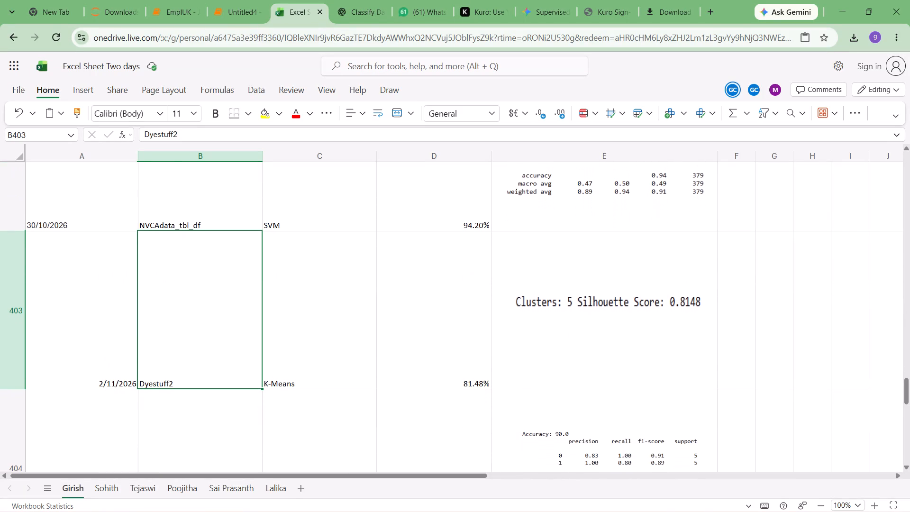
key("Down")
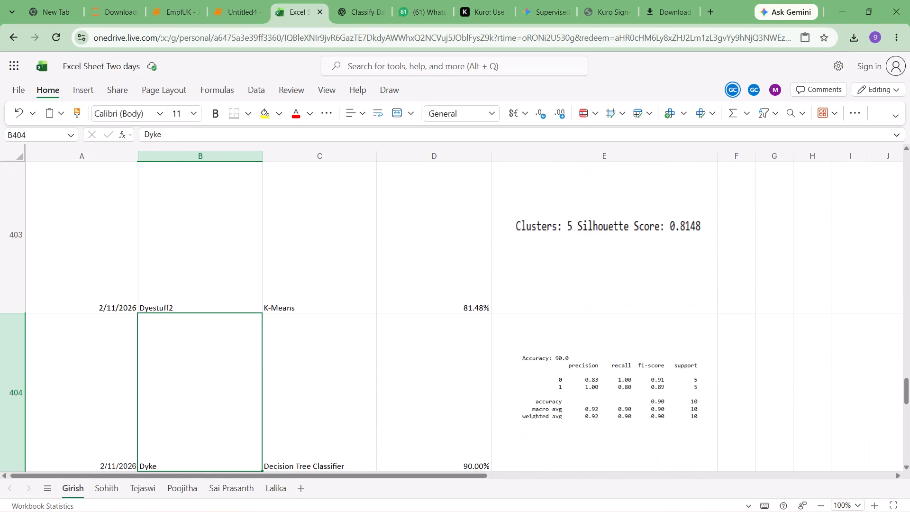
key("Down")
key("Down")
key("Down")
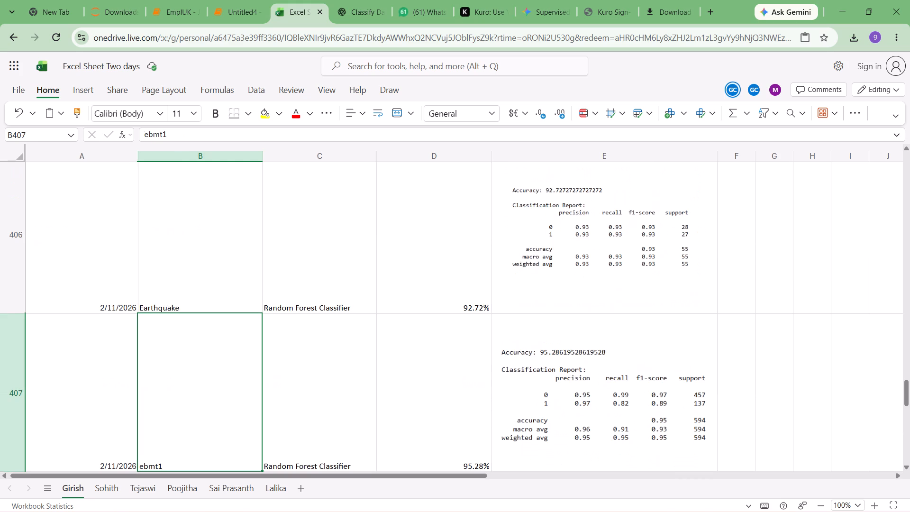
key("Down")
key("Down")
key("Down")
key("Down")
key("Down")
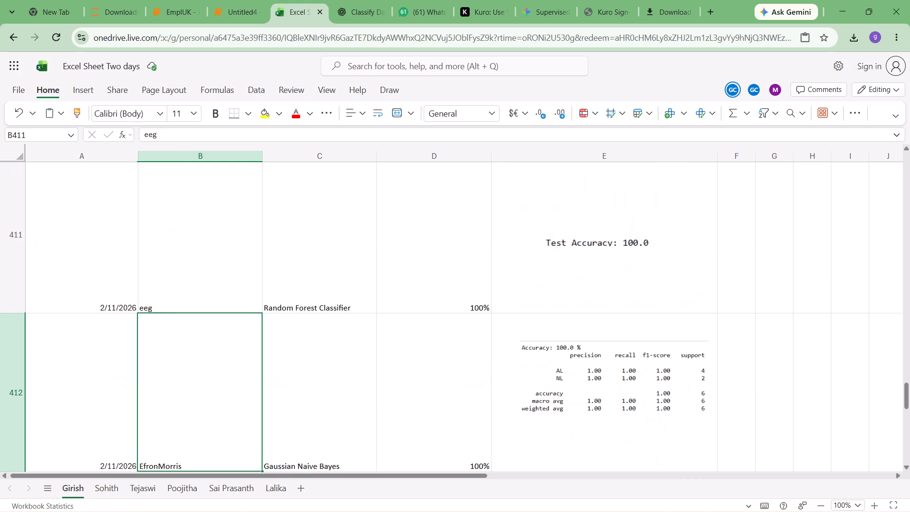
key("Down")
key("Down")
key("Down")
key("Down")
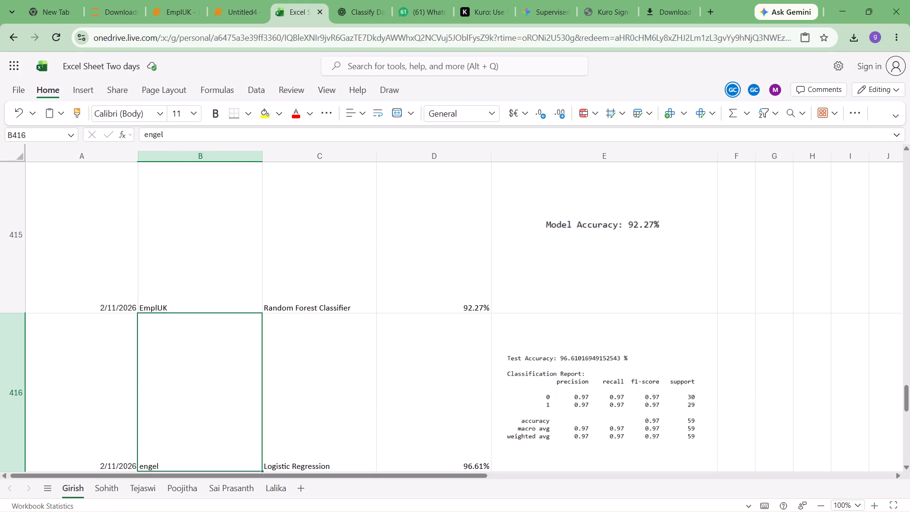
key("Down")
key("Down")
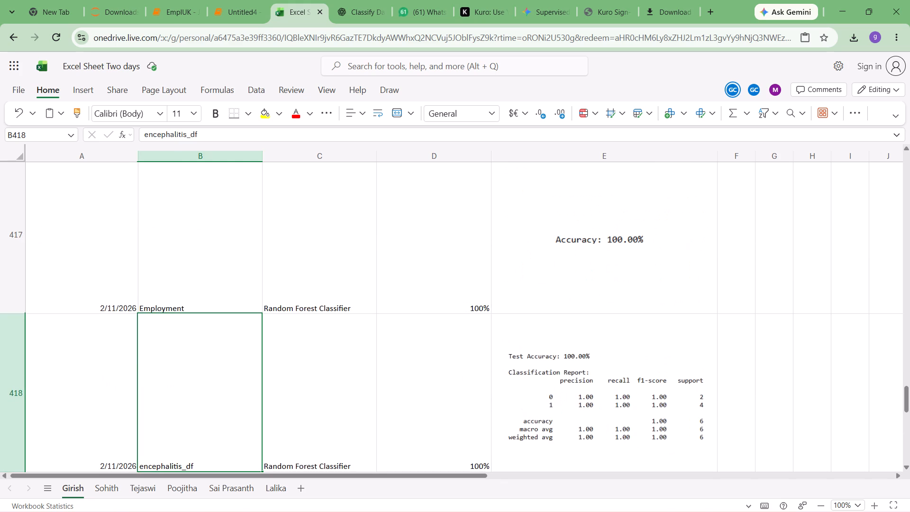
scroll(198, 268, "up", 4)
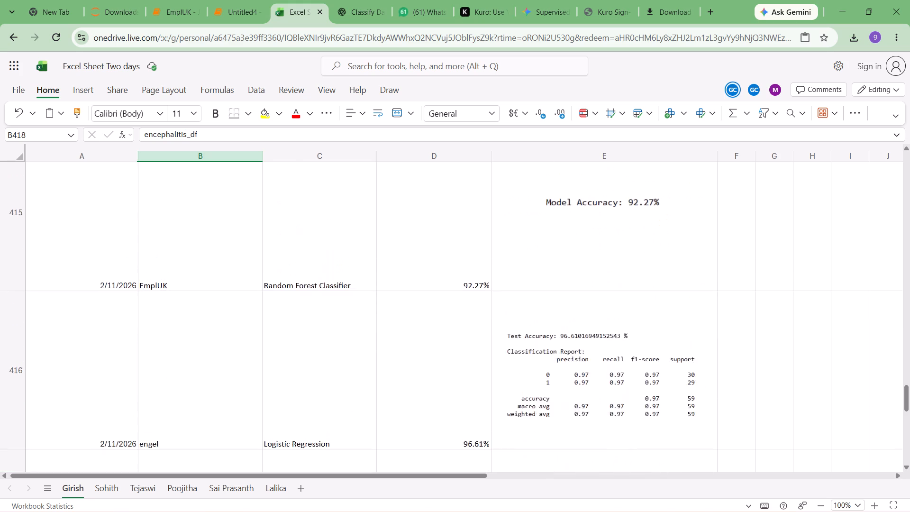
scroll(198, 268, "up", 7)
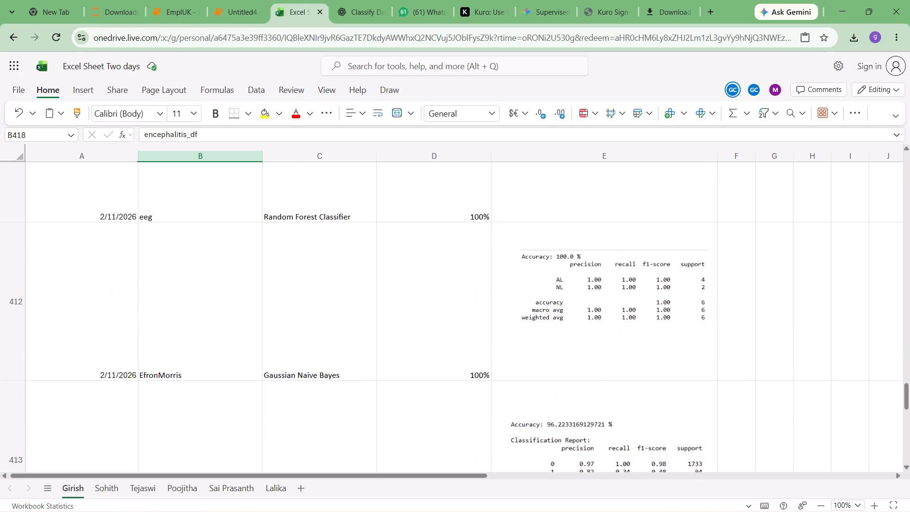
scroll(108, 248, "up", 6)
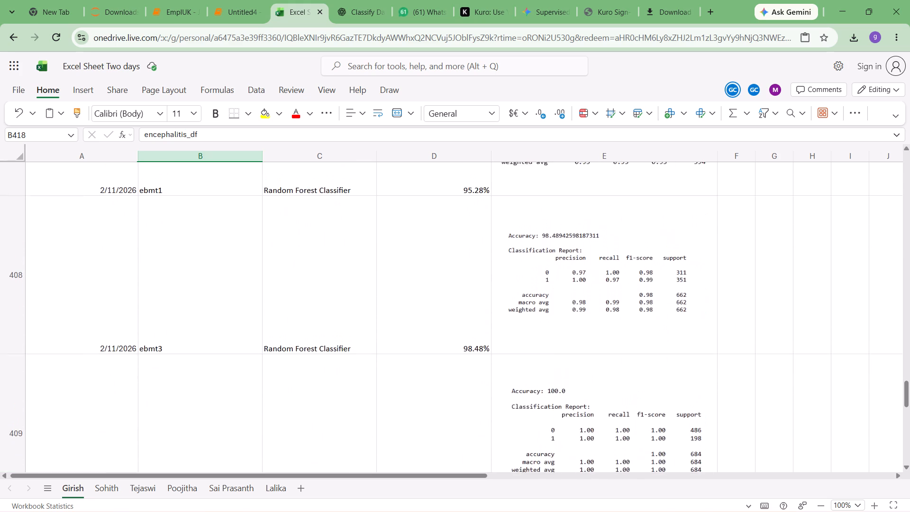
scroll(108, 248, "up", 4)
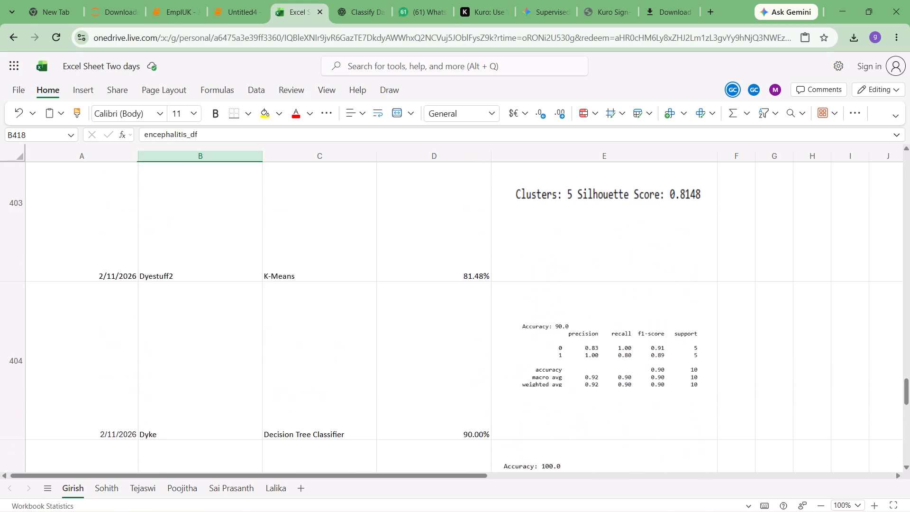
scroll(100, 247, "up", 3)
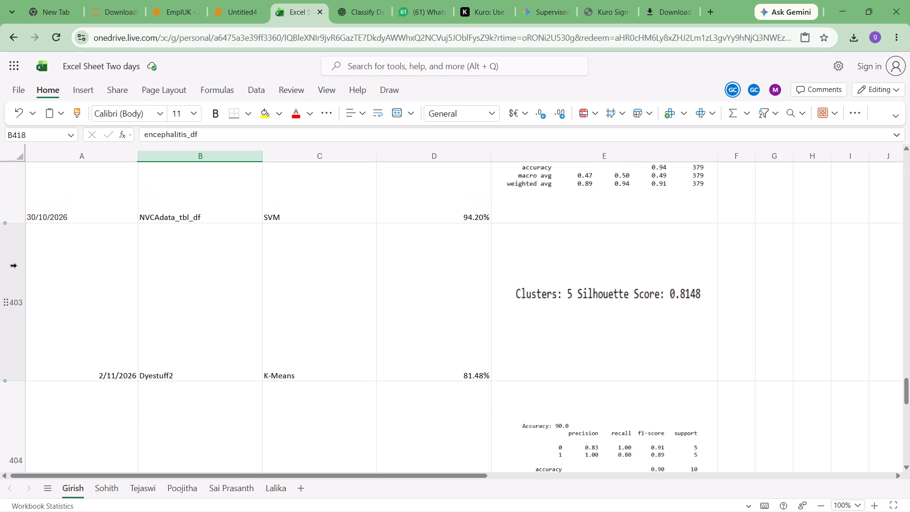
left_click_drag(16, 265, 169, 494)
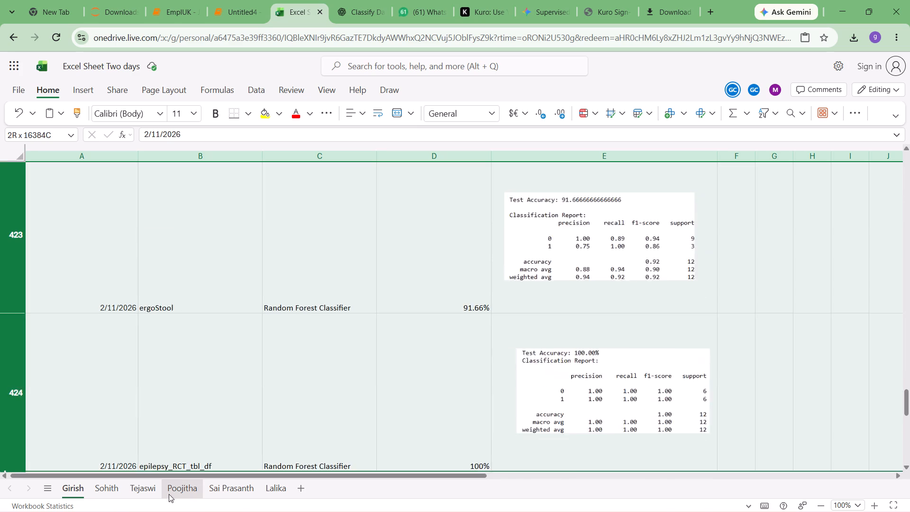
left_click_drag(169, 494, 199, 393)
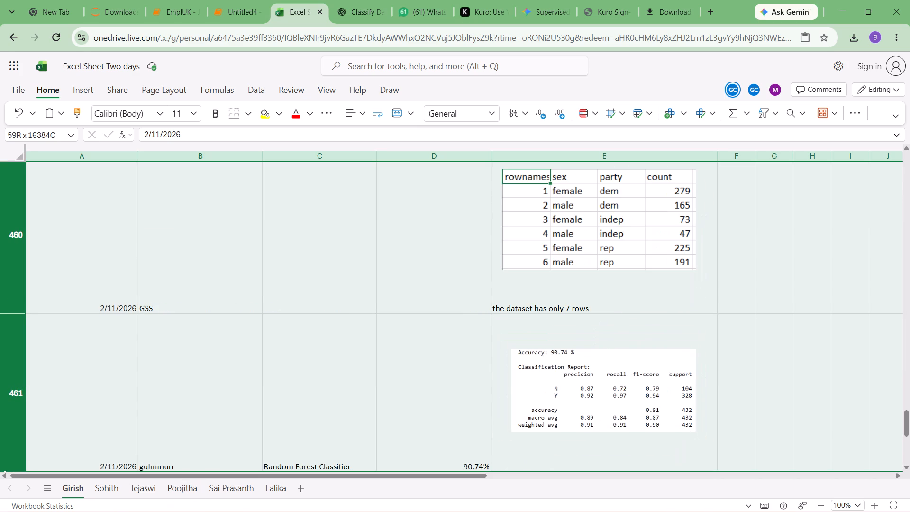
left_click_drag(199, 393, 208, 511)
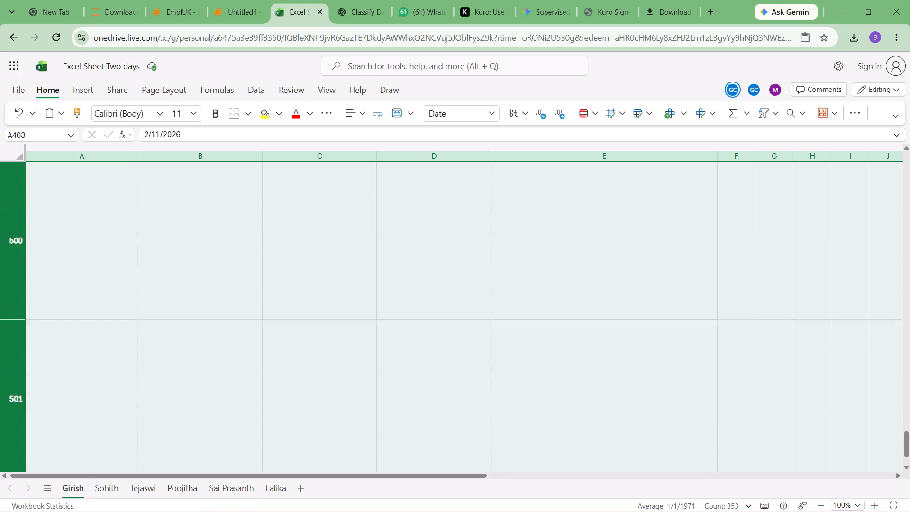
scroll(272, 406, "up", 4)
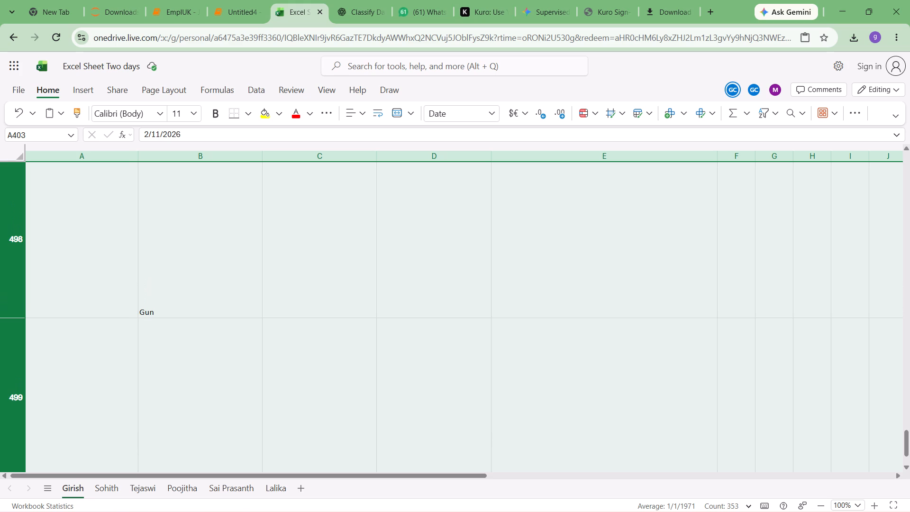
scroll(88, 274, "up", 1)
scroll(88, 274, "down", 1)
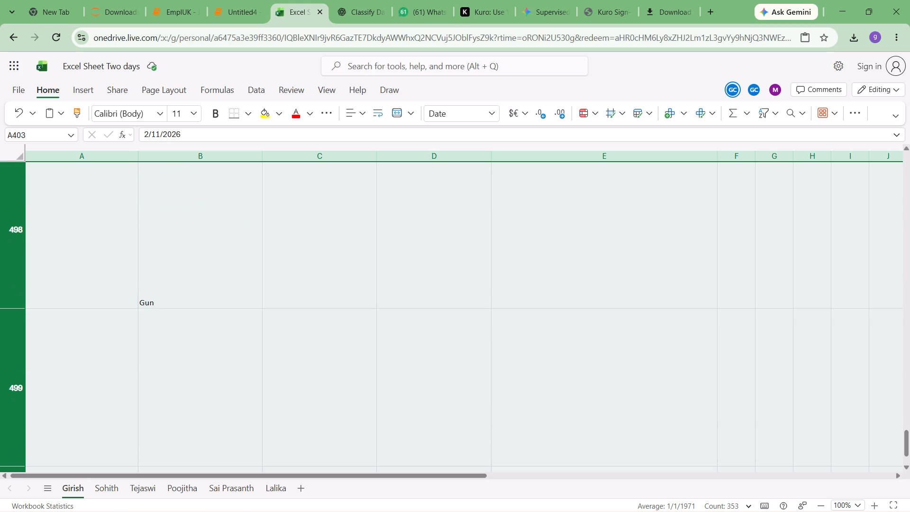
scroll(88, 274, "up", 19)
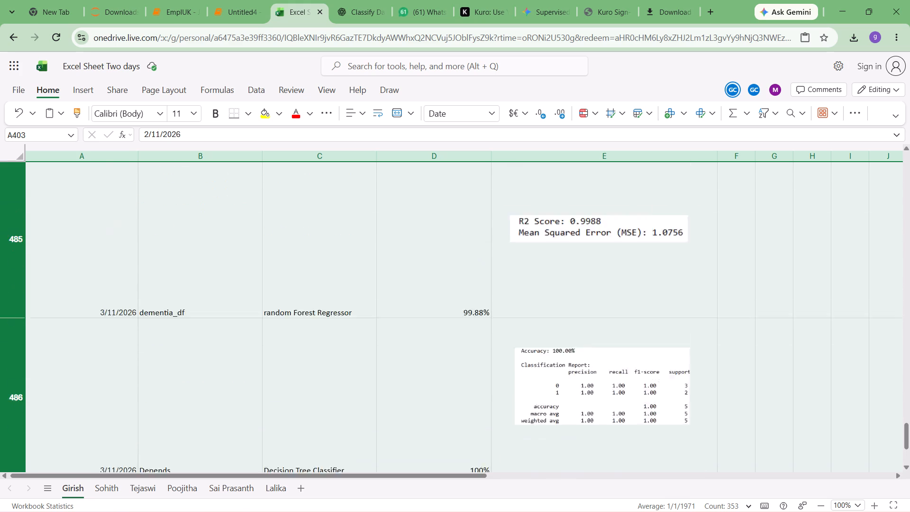
scroll(88, 274, "up", 18)
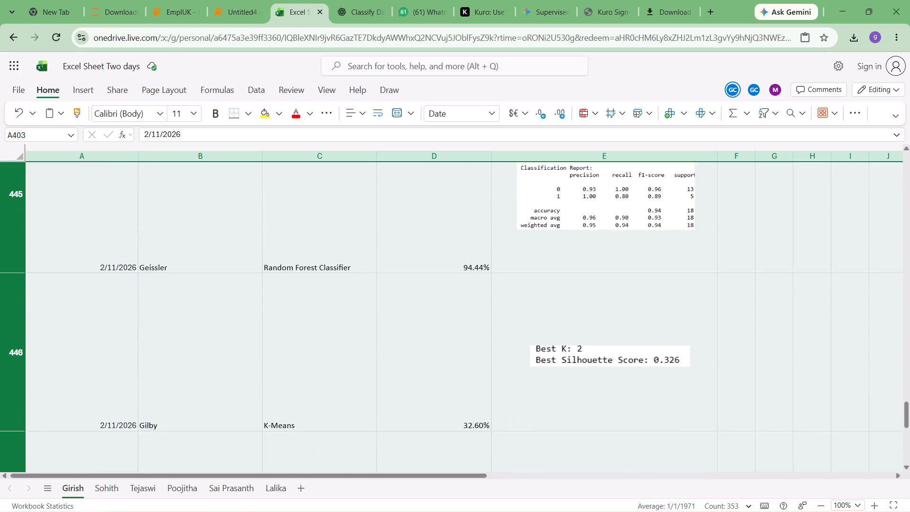
scroll(88, 274, "up", 11)
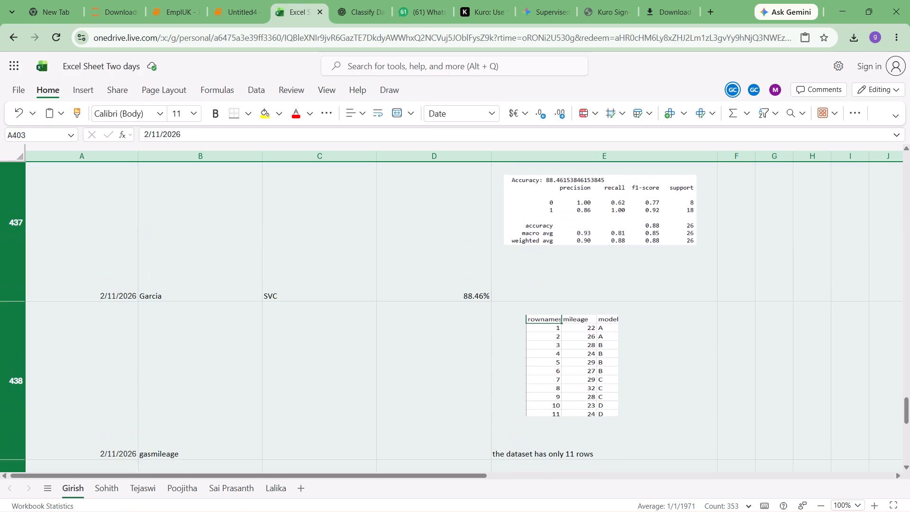
scroll(88, 274, "up", 10)
Enter 1 in F403 beside Dyestuff2 and 2 in F404 beside Dyke to start a row numbering in column F.
scroll(88, 274, "down", 1)
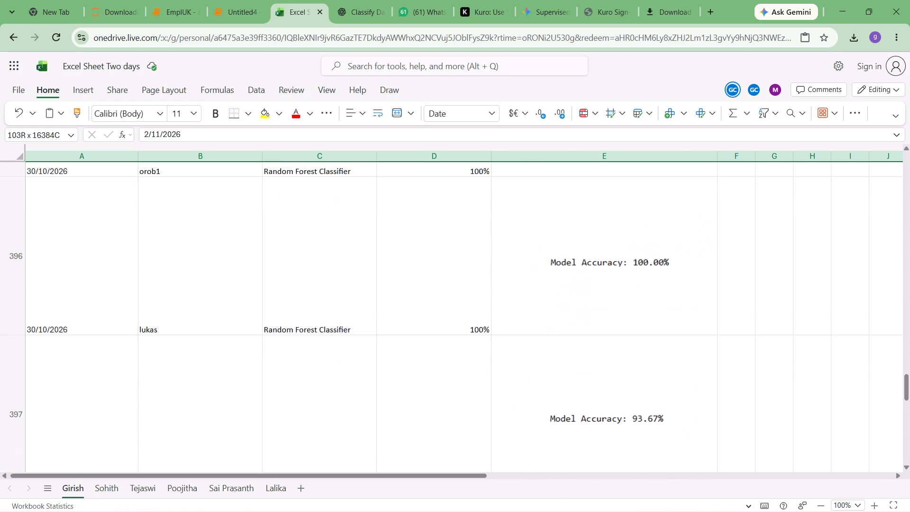
scroll(88, 274, "down", 1)
scroll(88, 274, "up", 1)
scroll(88, 274, "down", 3)
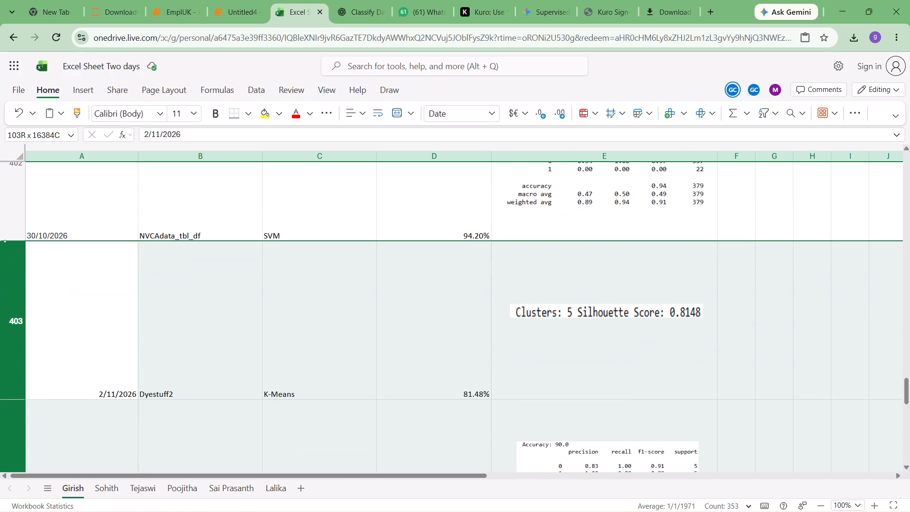
left_click(745, 324)
key("1")
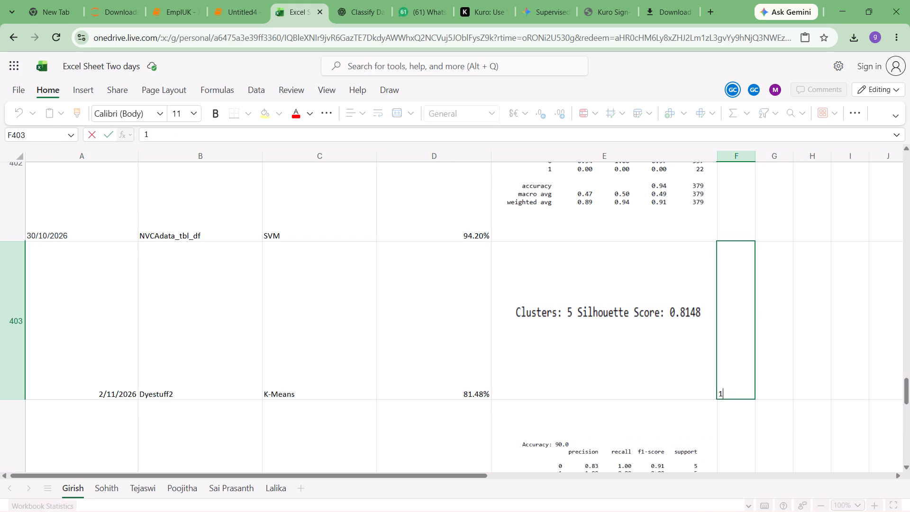
left_click(724, 428)
key("2")
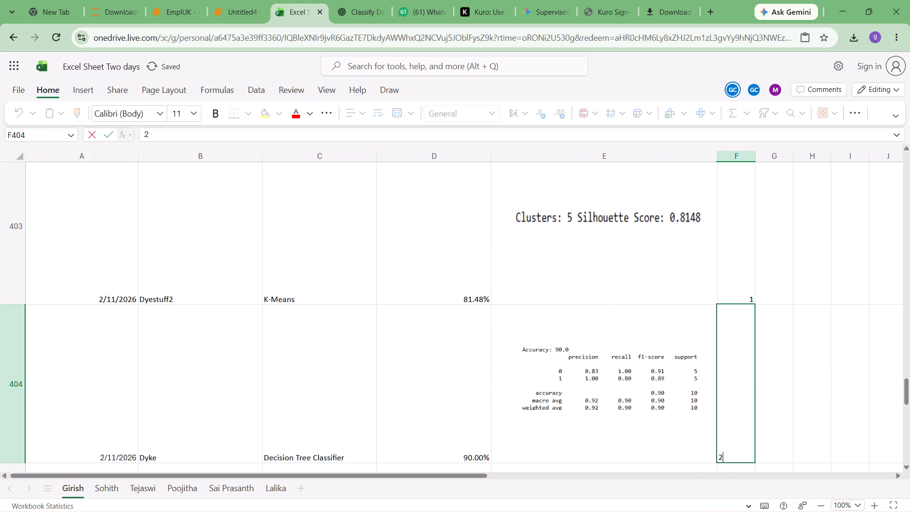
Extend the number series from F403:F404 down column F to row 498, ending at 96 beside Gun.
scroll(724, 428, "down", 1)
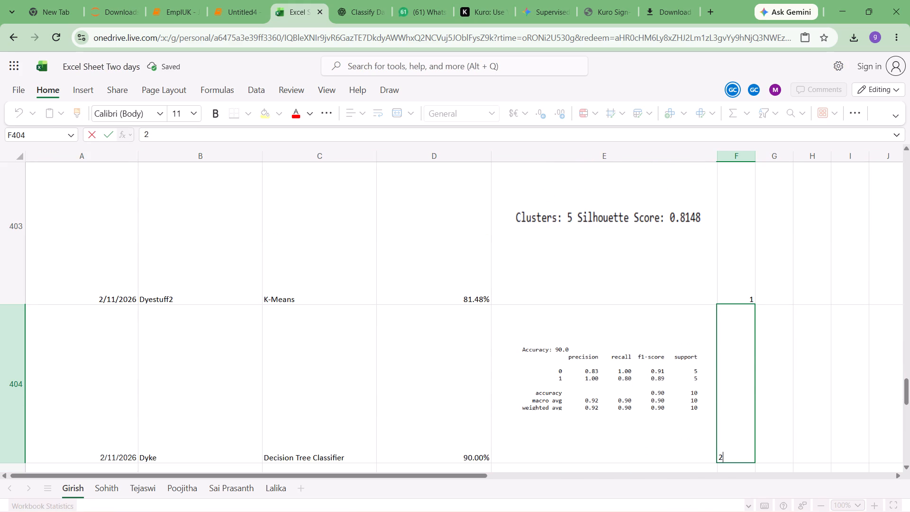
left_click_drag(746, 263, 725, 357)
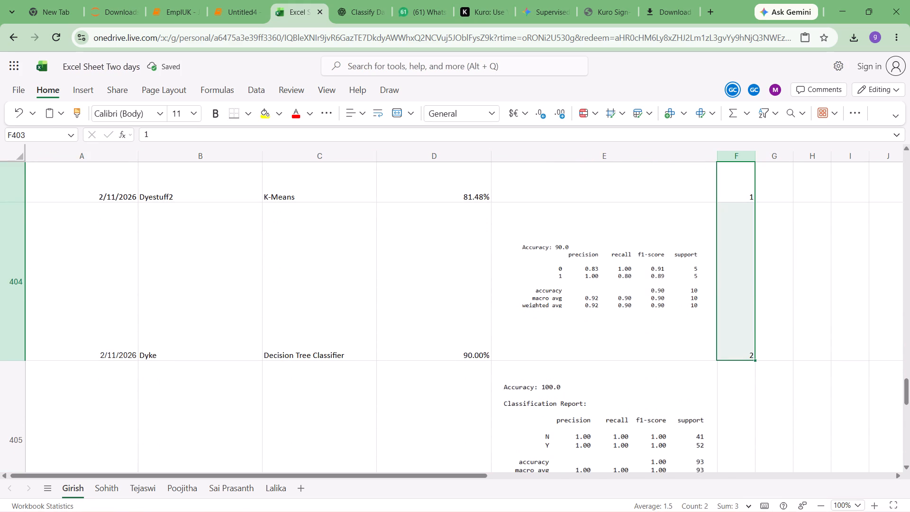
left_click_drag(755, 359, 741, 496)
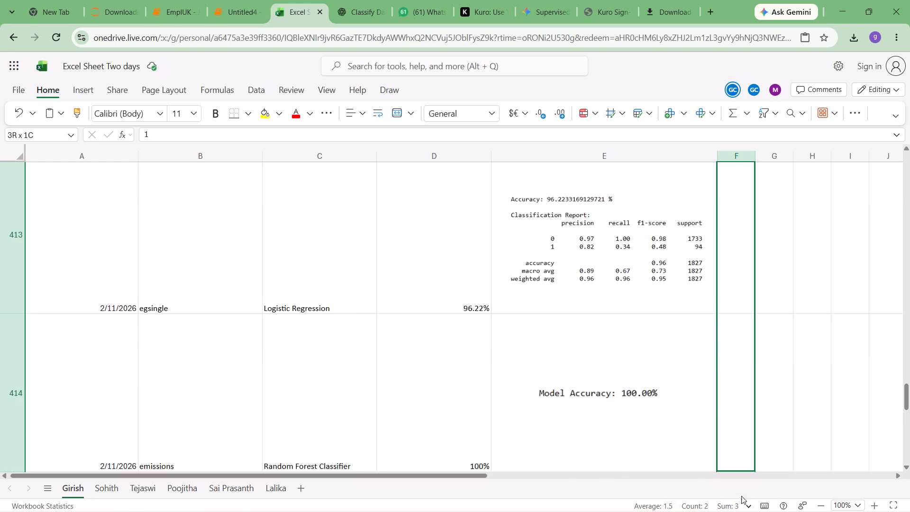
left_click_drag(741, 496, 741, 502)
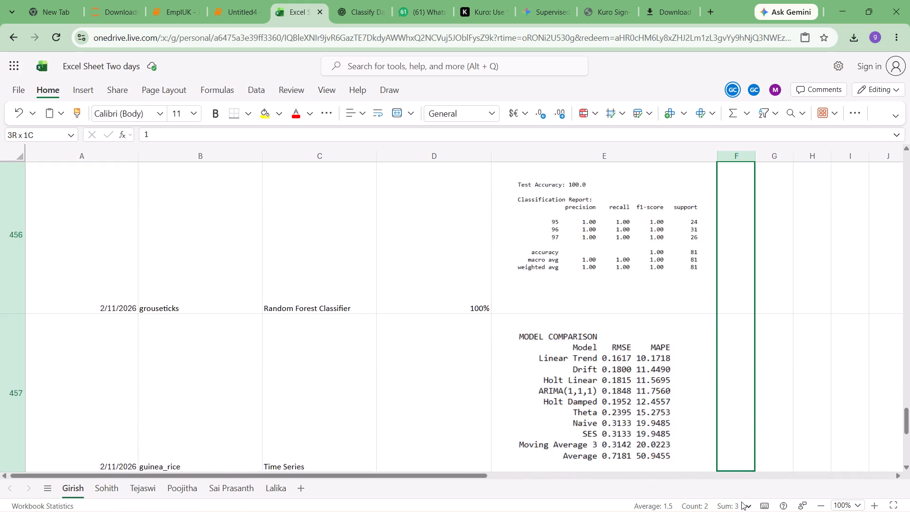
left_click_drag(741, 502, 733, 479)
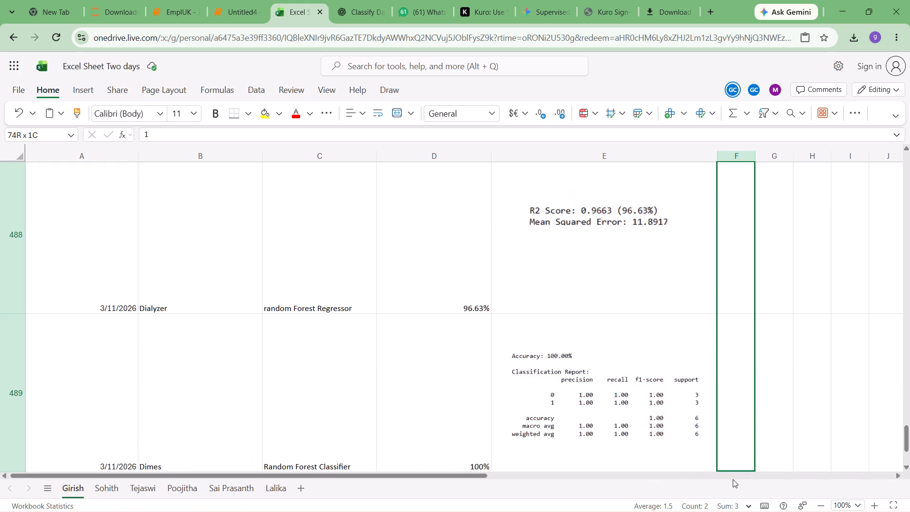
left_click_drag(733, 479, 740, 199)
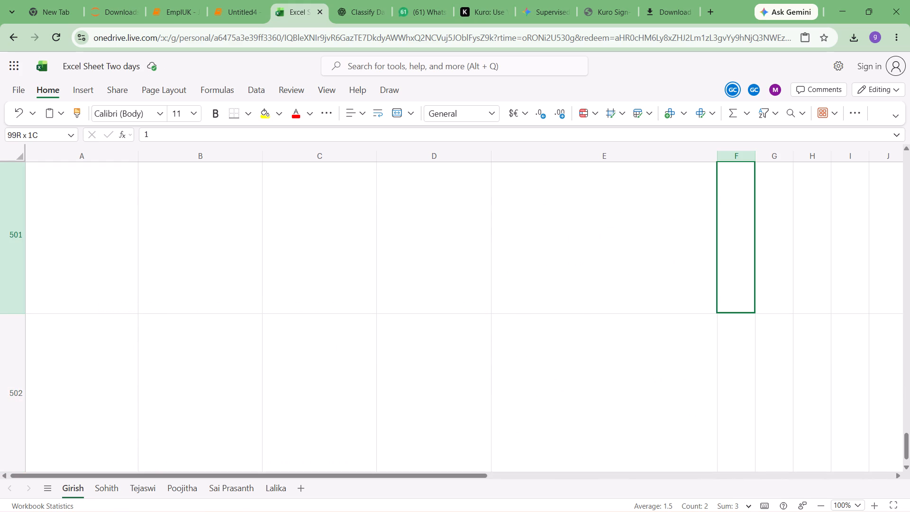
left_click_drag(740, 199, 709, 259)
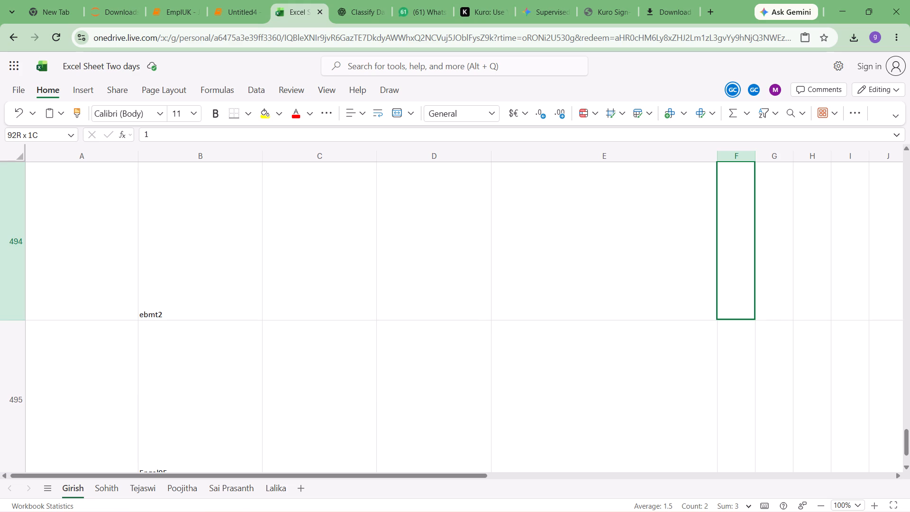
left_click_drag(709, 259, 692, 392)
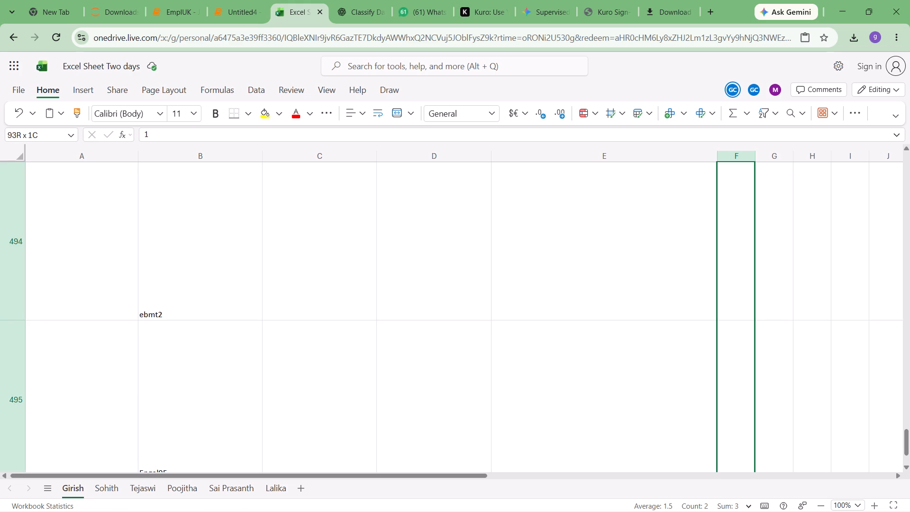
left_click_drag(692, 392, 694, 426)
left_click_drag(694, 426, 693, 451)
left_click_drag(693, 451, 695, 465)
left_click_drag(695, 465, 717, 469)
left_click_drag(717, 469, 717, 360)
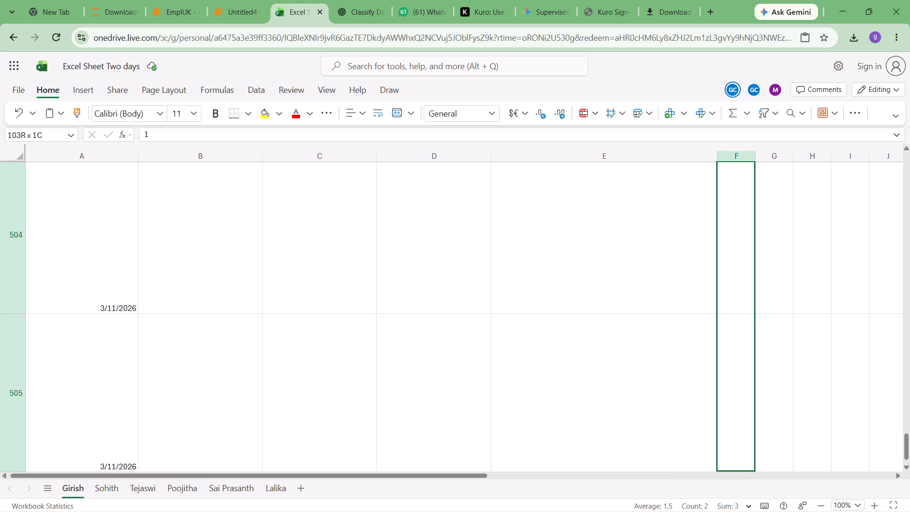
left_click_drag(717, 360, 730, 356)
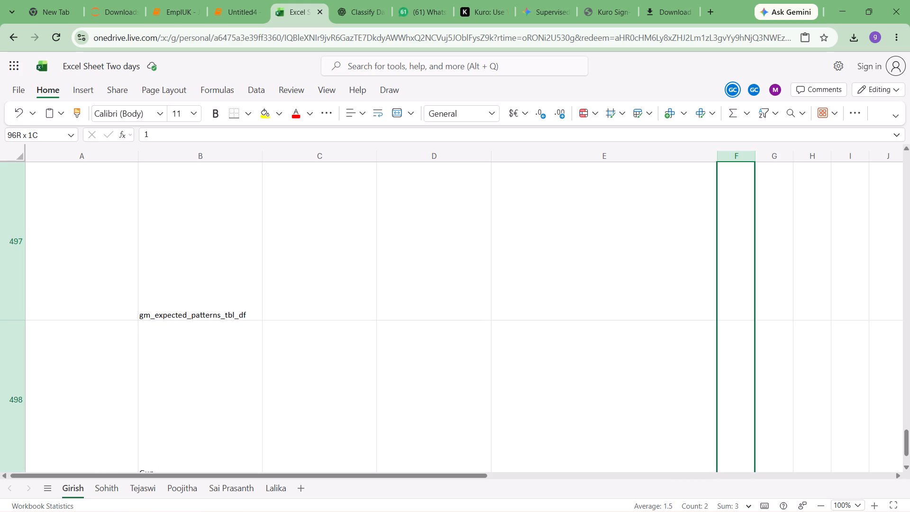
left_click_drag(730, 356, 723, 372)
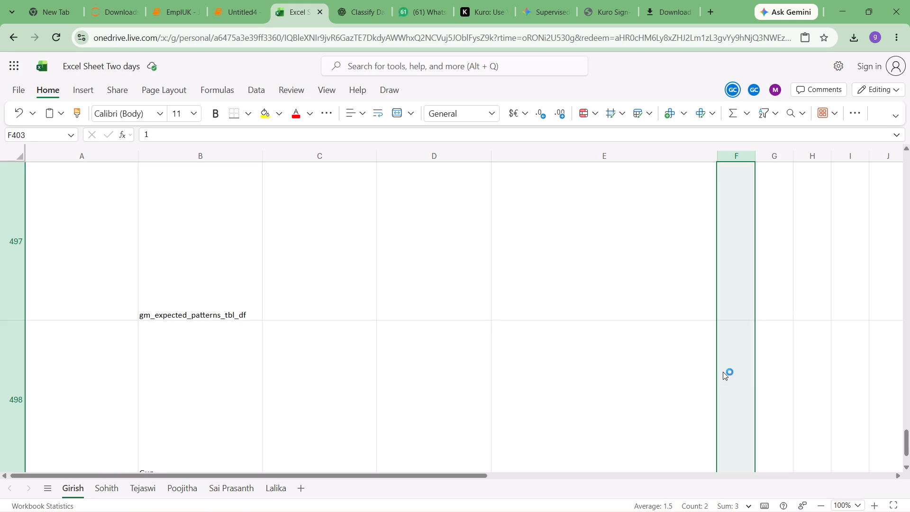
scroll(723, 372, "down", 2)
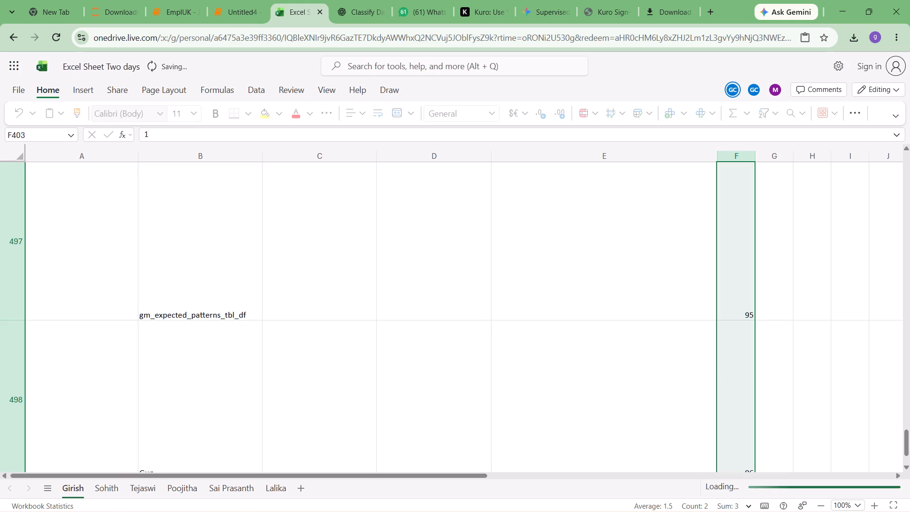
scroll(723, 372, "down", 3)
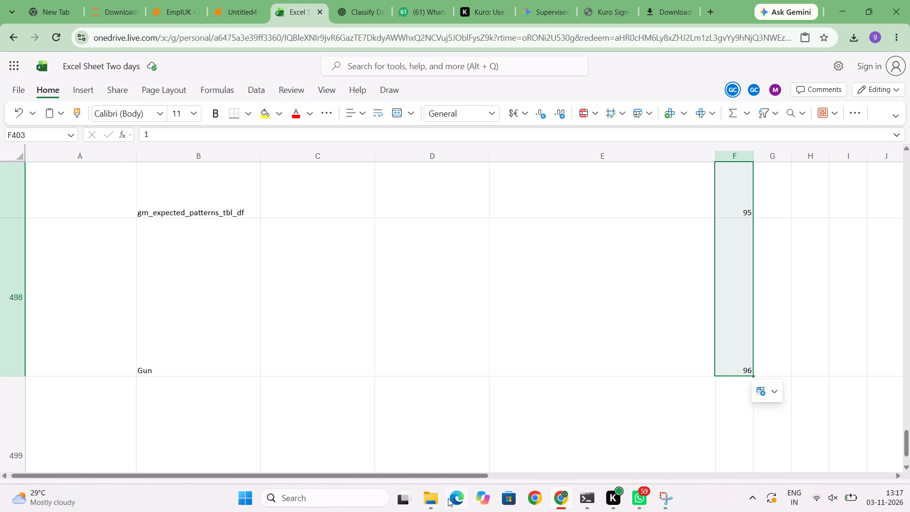
Switch to File Explorer and examine the CSV files listed after Gun.csv in the AGL Files folder, then return to the workbook.
left_click(428, 505)
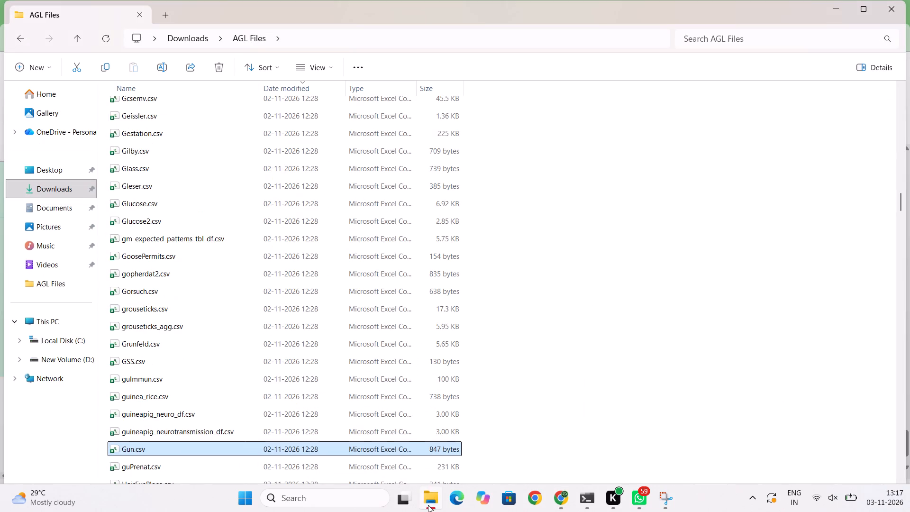
scroll(255, 379, "down", 4)
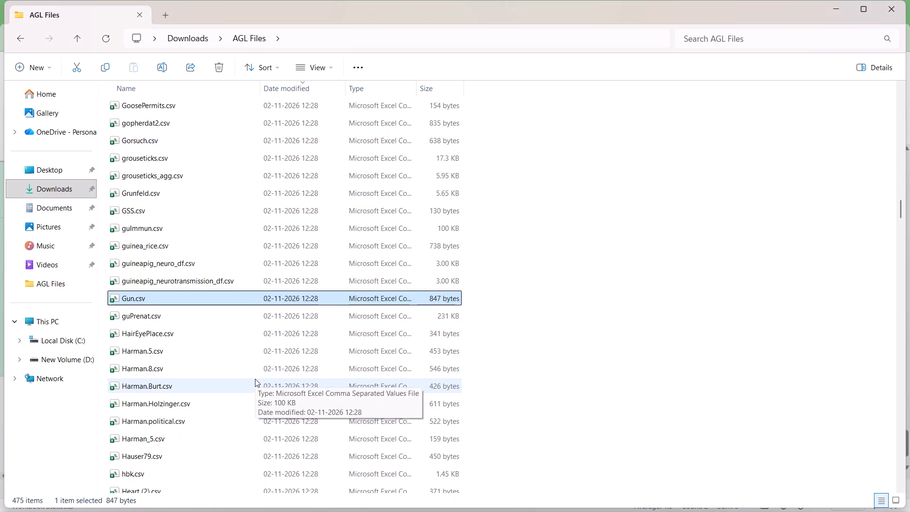
scroll(255, 379, "down", 3)
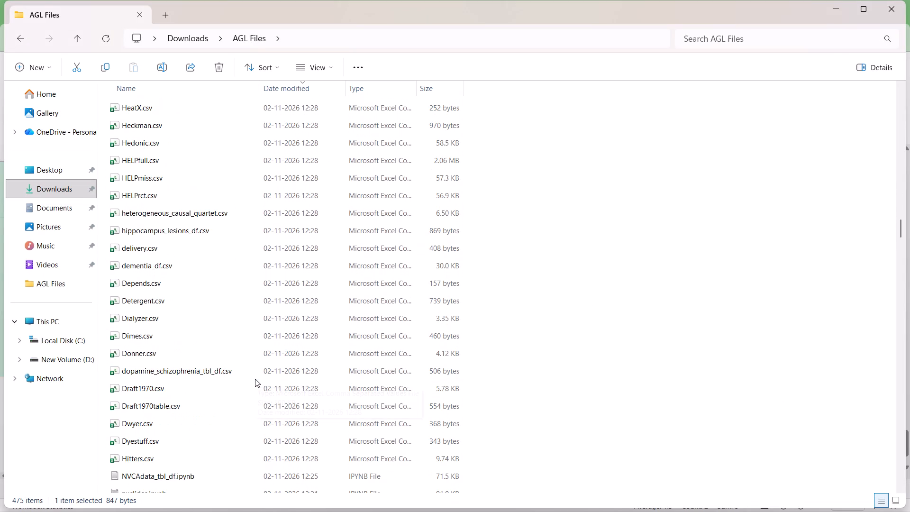
scroll(255, 379, "down", 1)
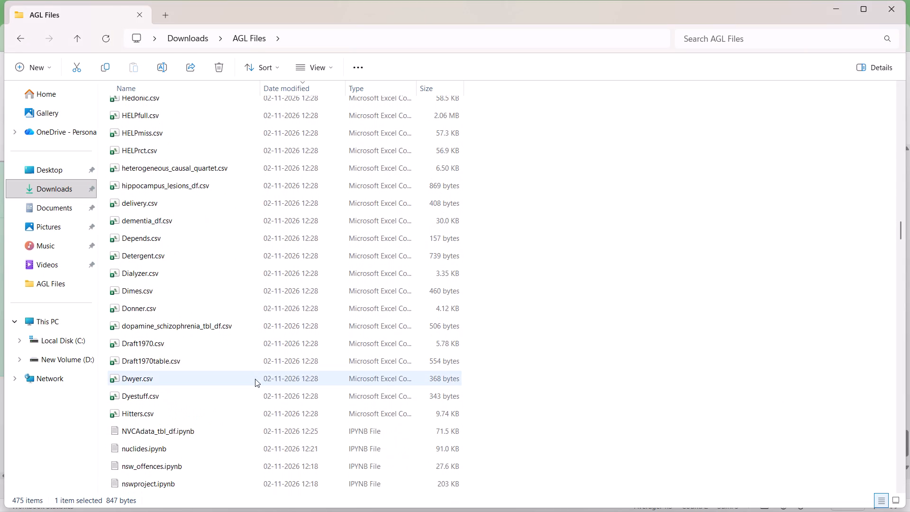
scroll(255, 379, "down", 1)
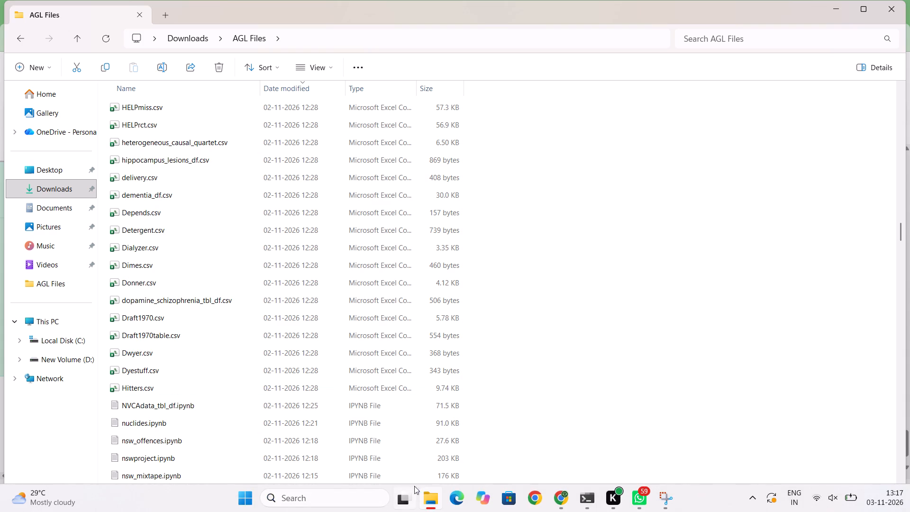
left_click(435, 506)
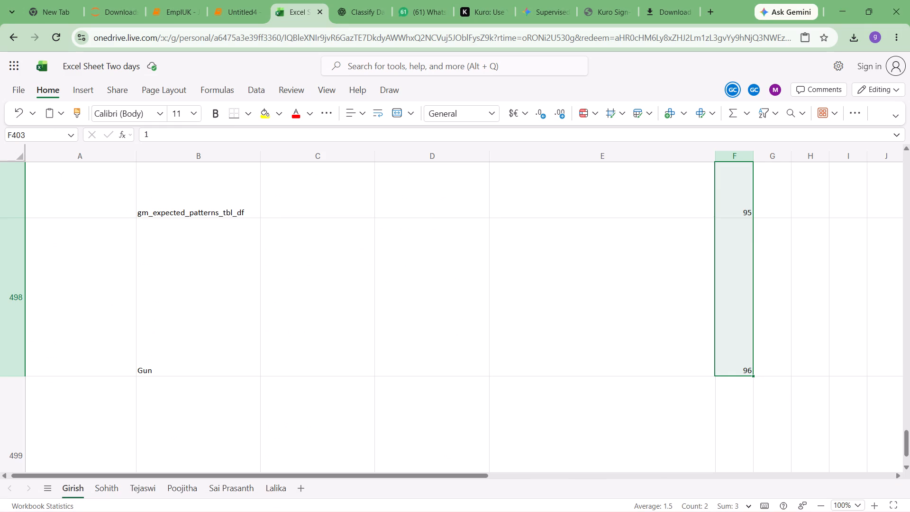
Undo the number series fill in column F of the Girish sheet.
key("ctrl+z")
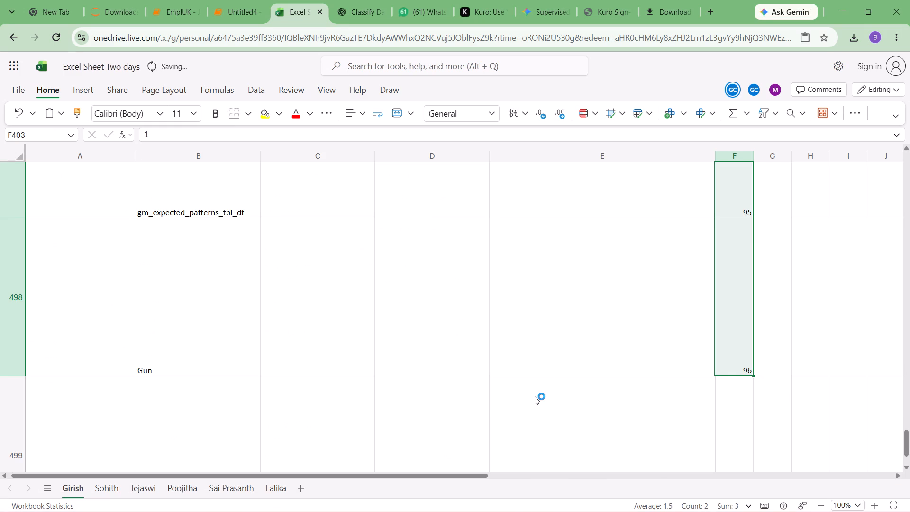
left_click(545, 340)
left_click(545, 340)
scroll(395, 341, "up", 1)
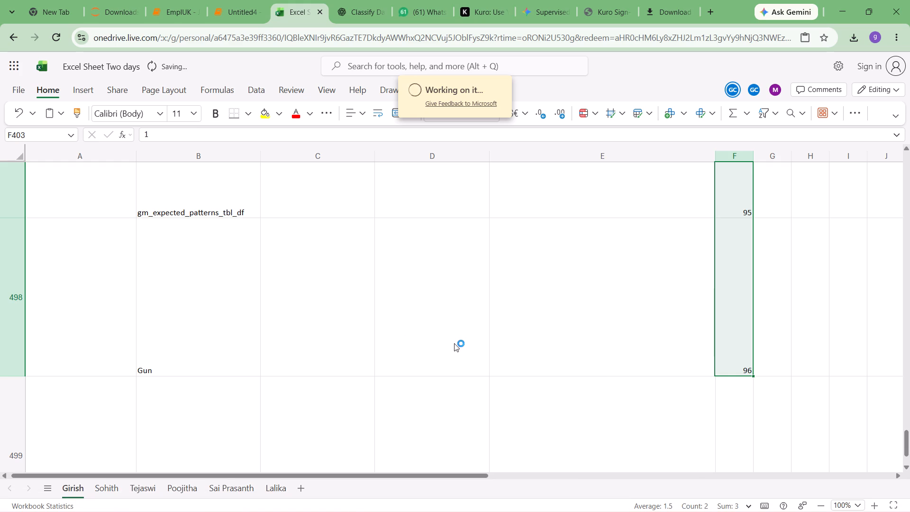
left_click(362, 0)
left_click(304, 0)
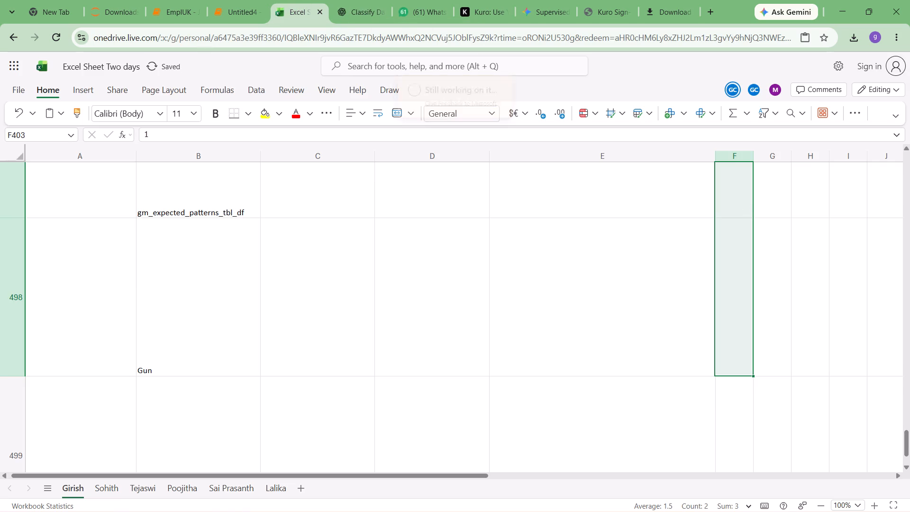
Review the Girish sheet from row 498 up to about row 446, checking the remaining numbers in column F.
scroll(540, 303, "up", 6)
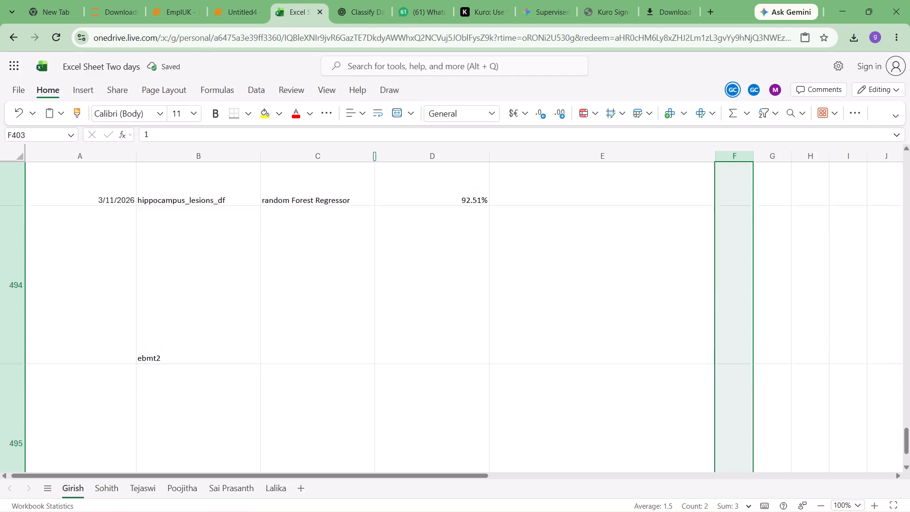
scroll(540, 303, "up", 6)
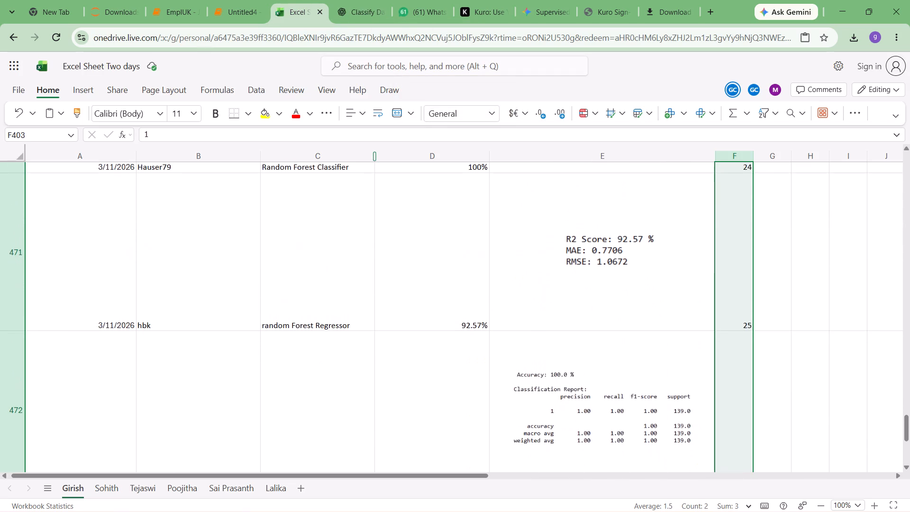
scroll(540, 303, "up", 2)
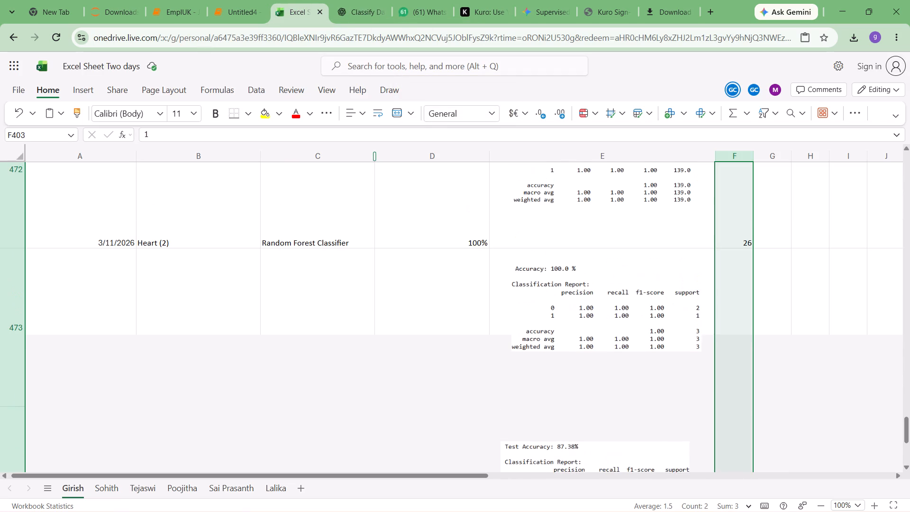
left_click(418, 294)
scroll(418, 294, "down", 5)
scroll(418, 294, "up", 5)
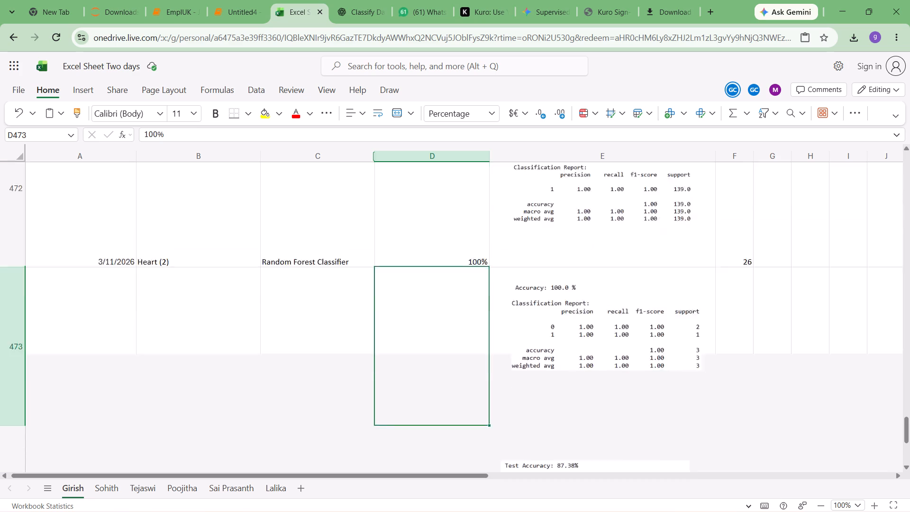
scroll(418, 294, "up", 14)
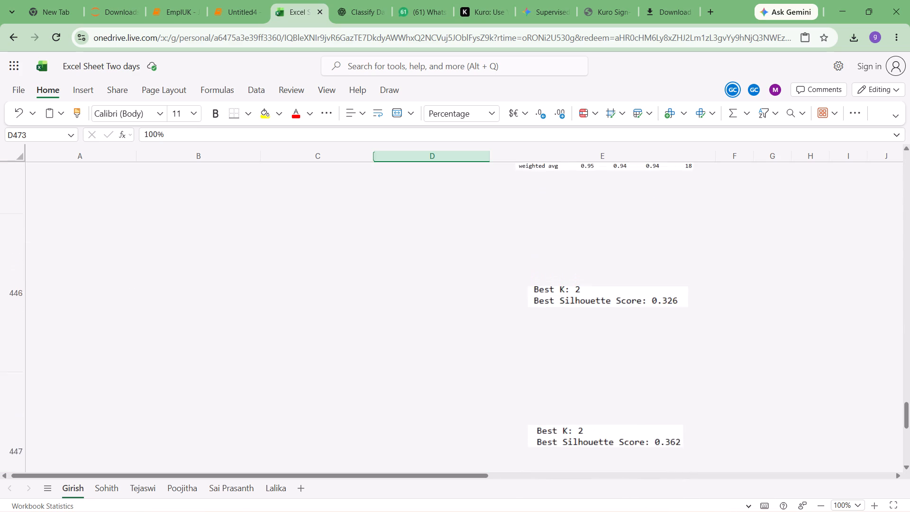
Reload the Excel Sheet Two days workbook page.
left_click(58, 41)
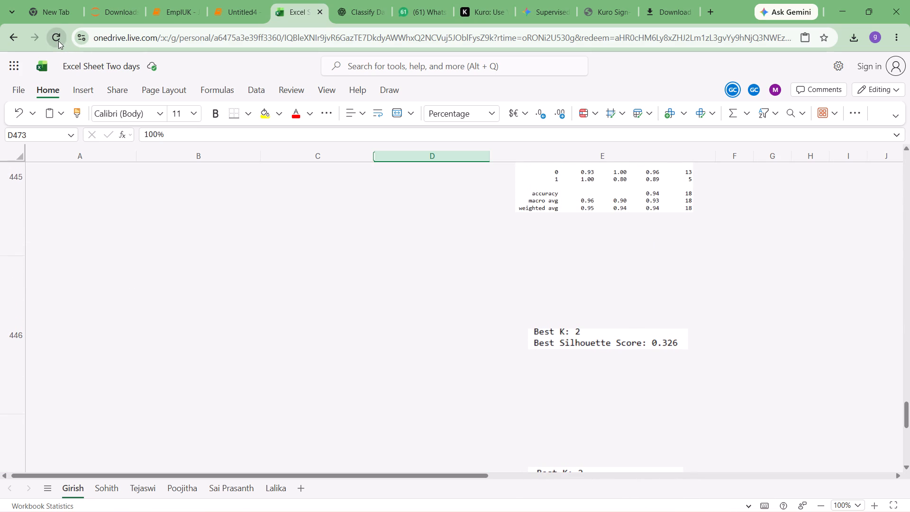
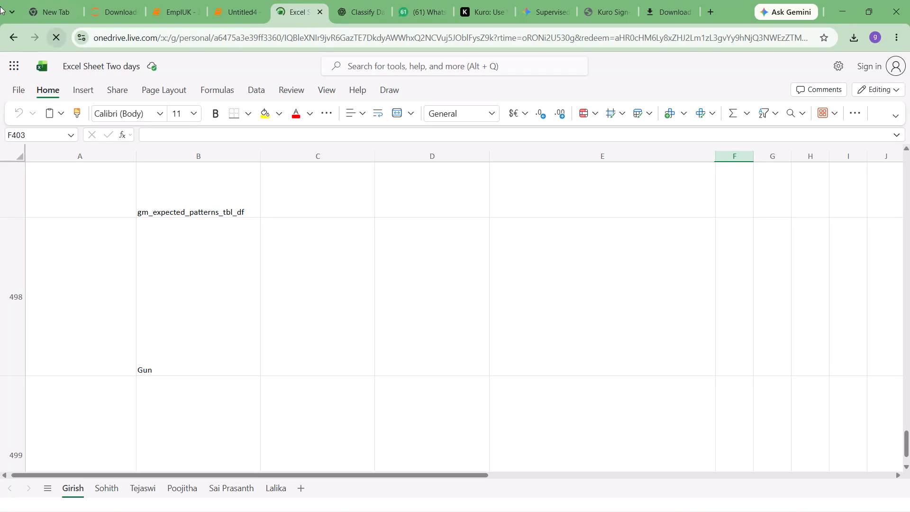
Look back through the Girish sheet from the Gun entry in row 498 up to the rows around 403.
left_click(207, 272)
scroll(207, 272, "up", 20)
scroll(207, 272, "up", 5)
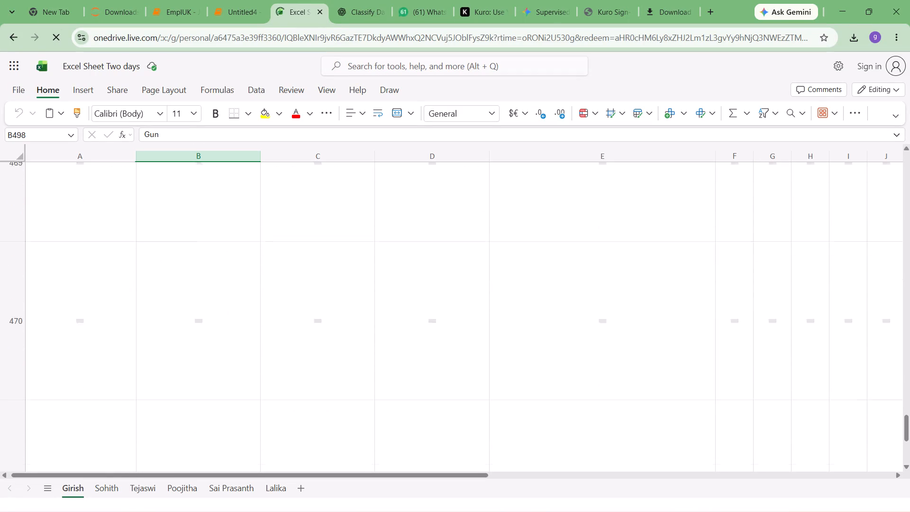
scroll(207, 272, "up", 16)
scroll(207, 272, "up", 12)
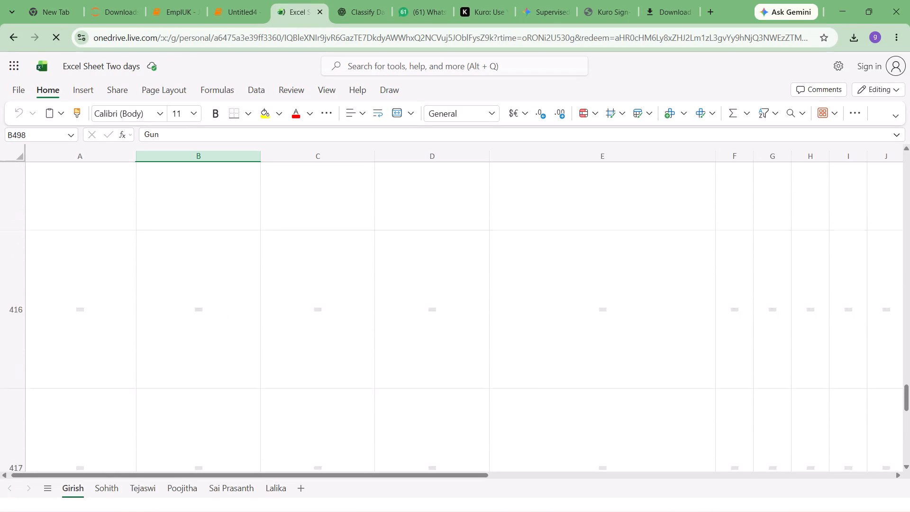
scroll(207, 272, "up", 5)
scroll(207, 272, "down", 3)
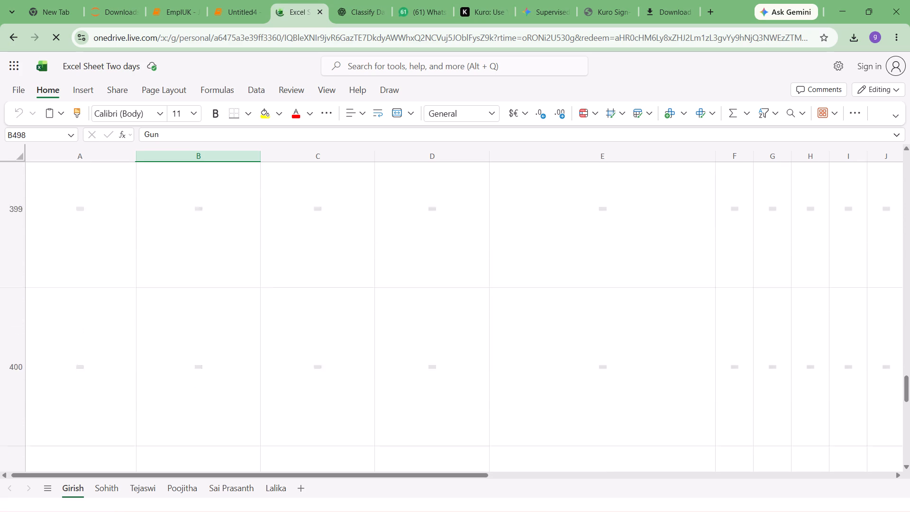
scroll(207, 272, "down", 5)
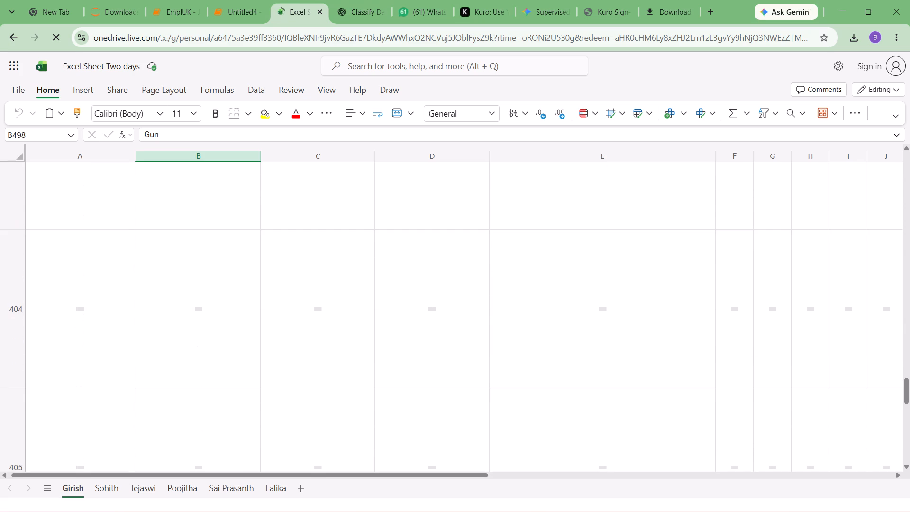
left_click(95, 221)
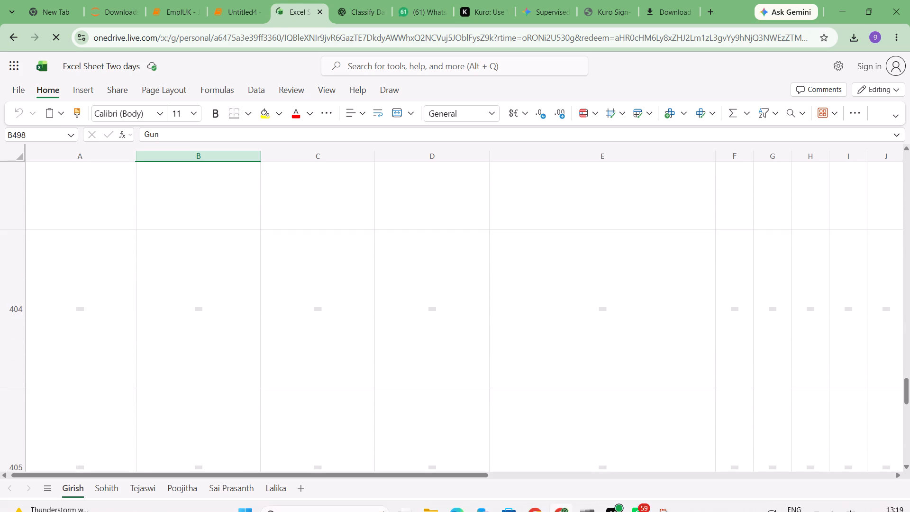
Switch to File Explorer and examine the CSV files around Gun.csv in the AGL Files folder, then return to the workbook.
left_click(430, 502)
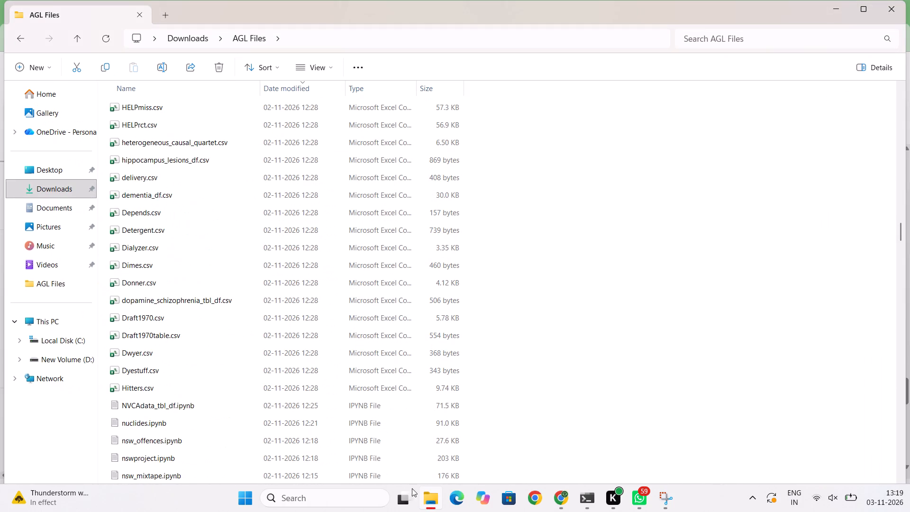
scroll(281, 384, "down", 2)
scroll(281, 384, "up", 2)
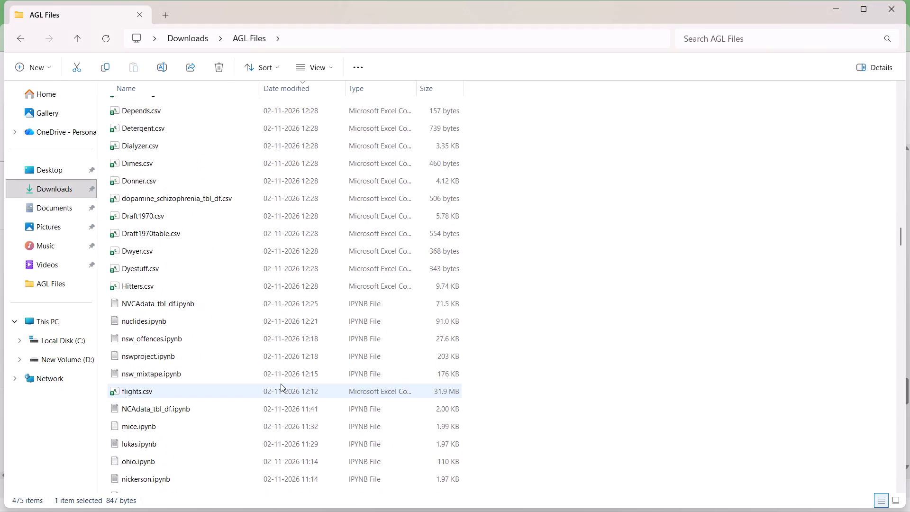
scroll(281, 384, "up", 4)
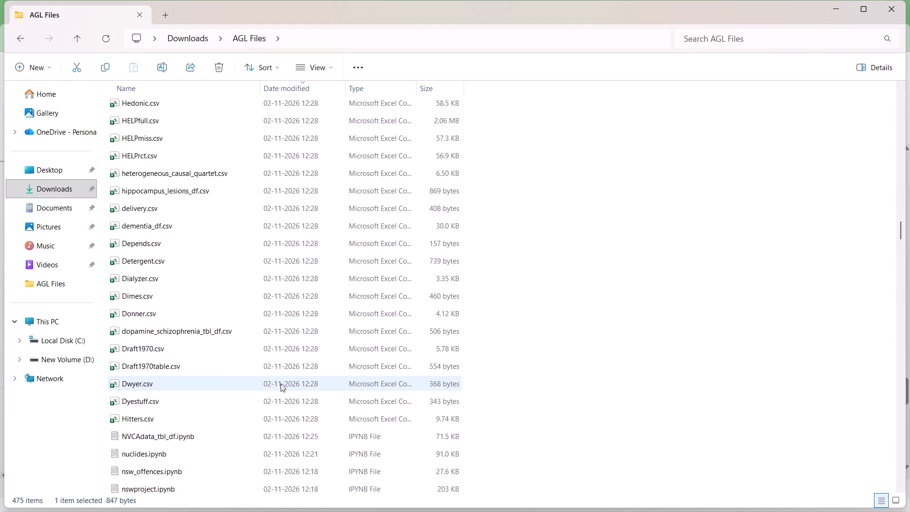
scroll(281, 384, "up", 4)
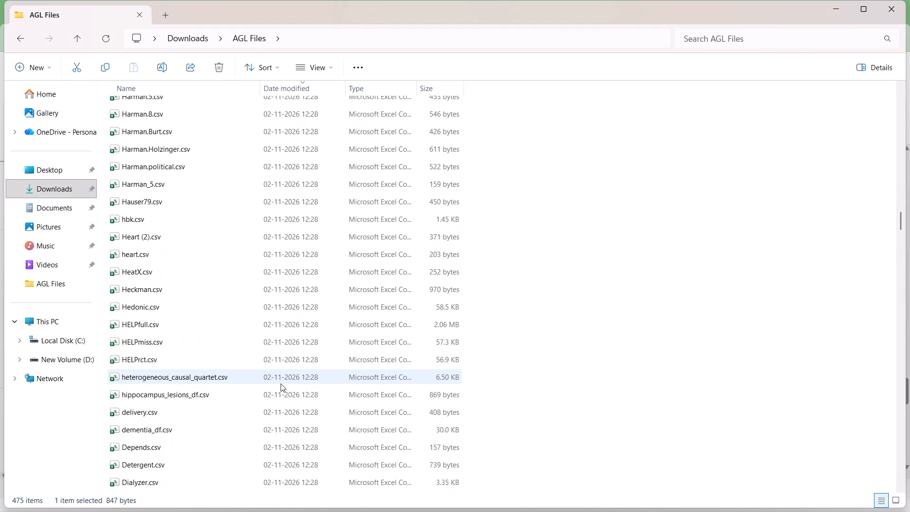
scroll(281, 384, "up", 2)
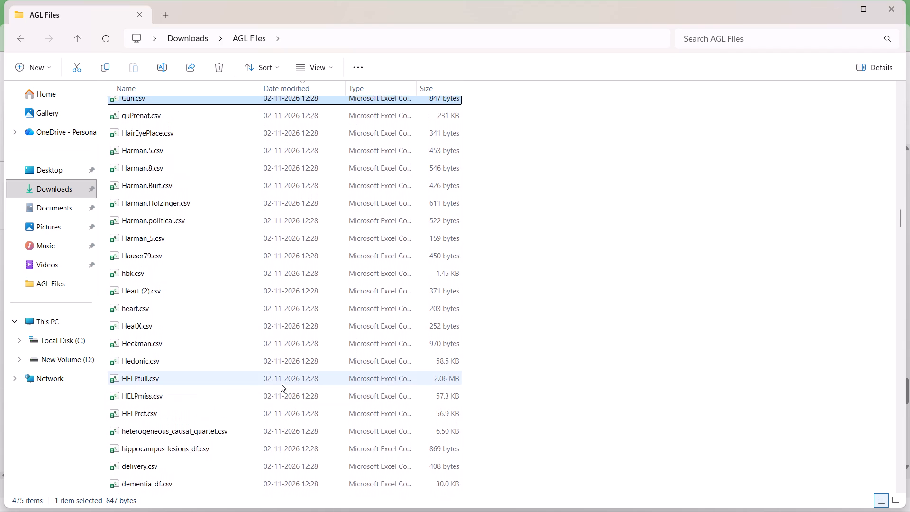
scroll(281, 384, "up", 1)
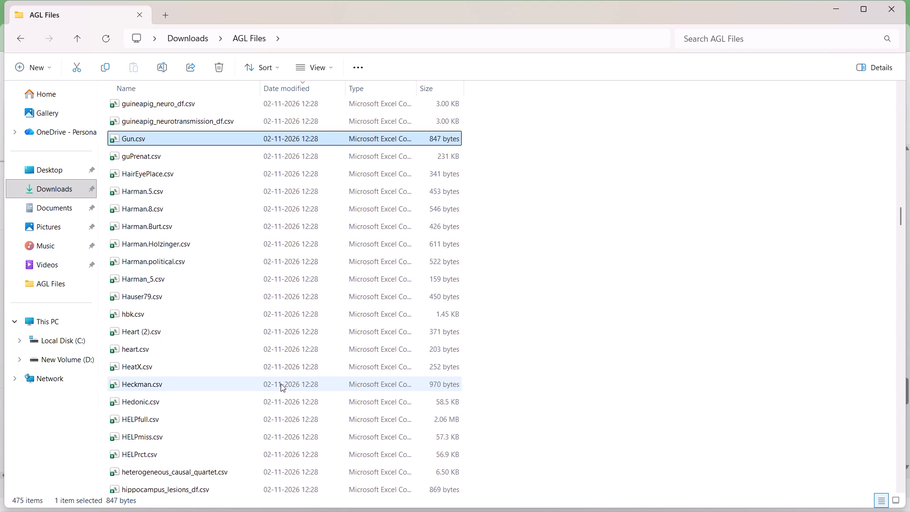
scroll(281, 384, "up", 1)
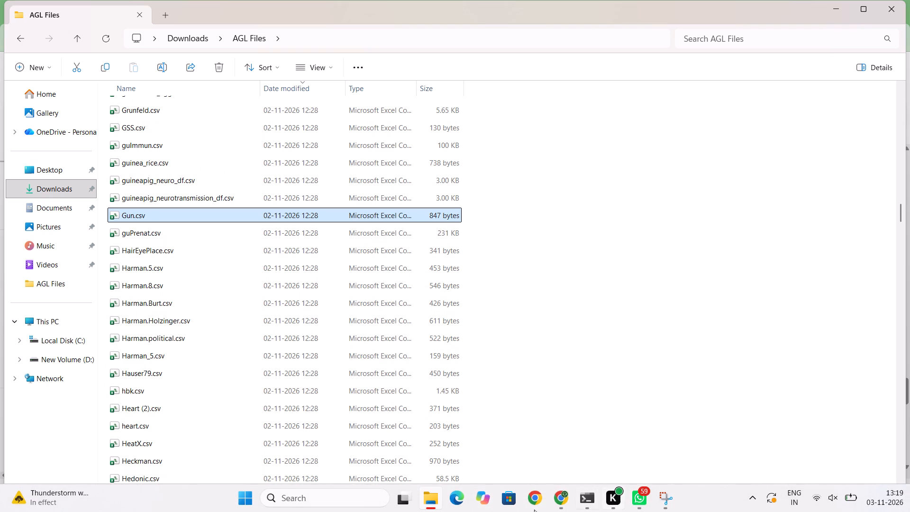
scroll(374, 397, "down", 1)
left_click(431, 501)
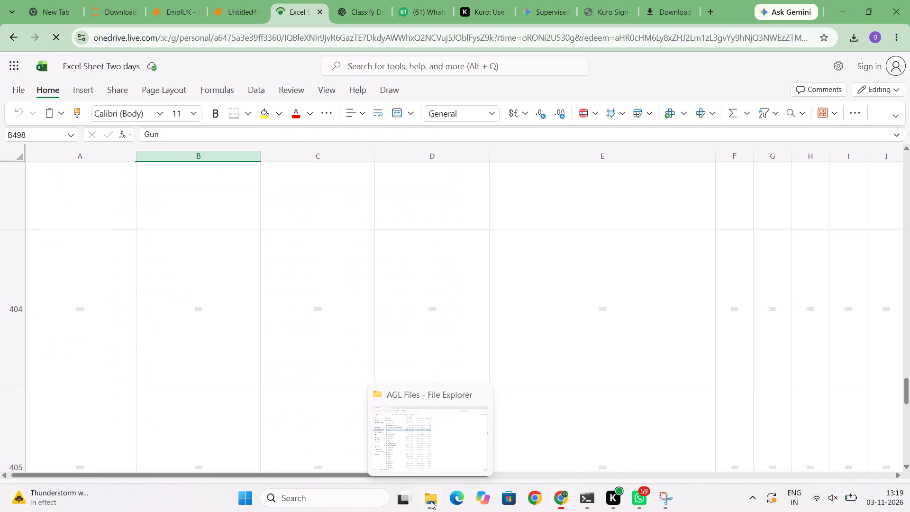
left_click(279, 355)
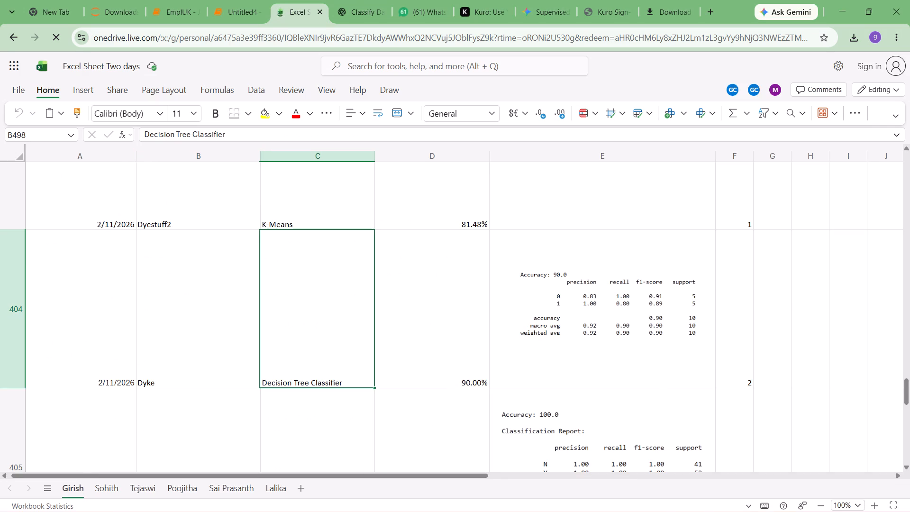
scroll(279, 355, "down", 4)
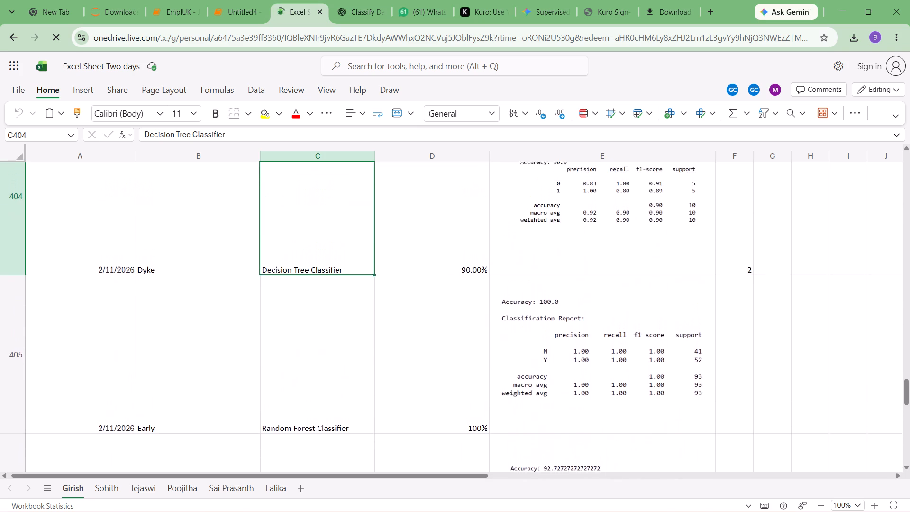
scroll(234, 354, "down", 18)
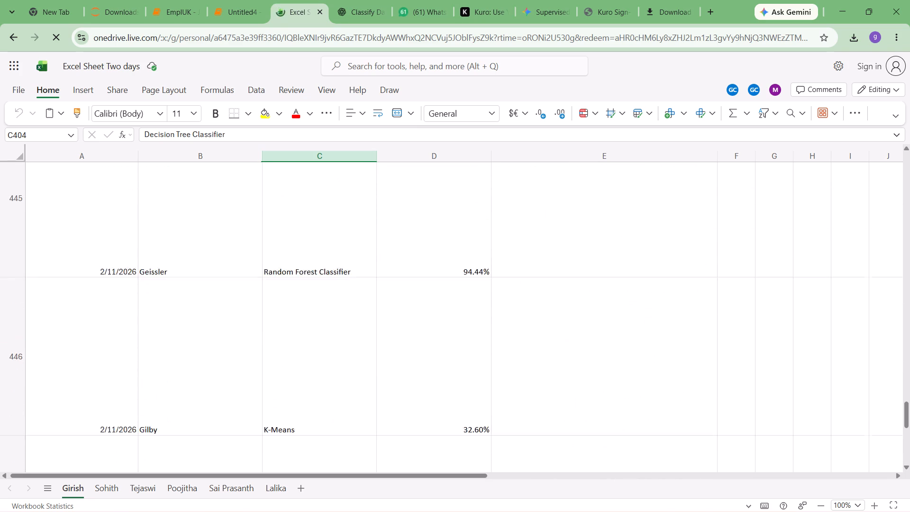
scroll(234, 354, "down", 14)
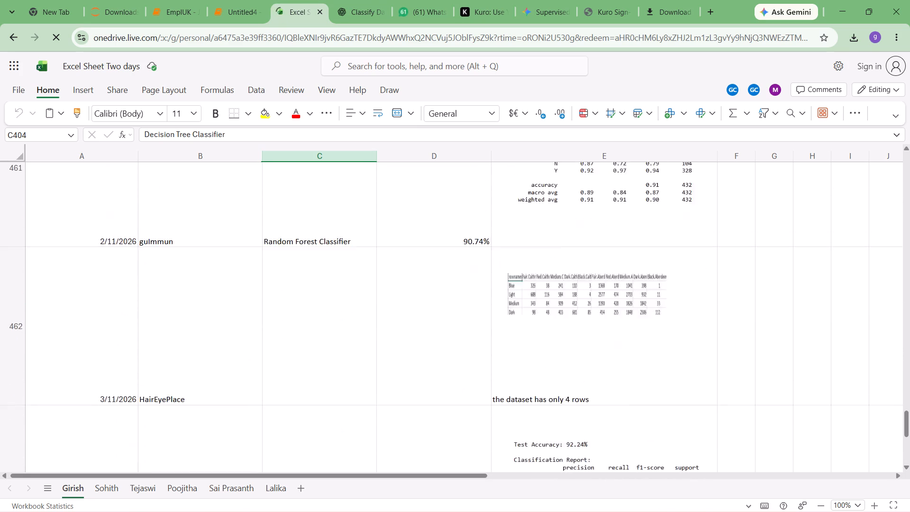
scroll(234, 354, "down", 15)
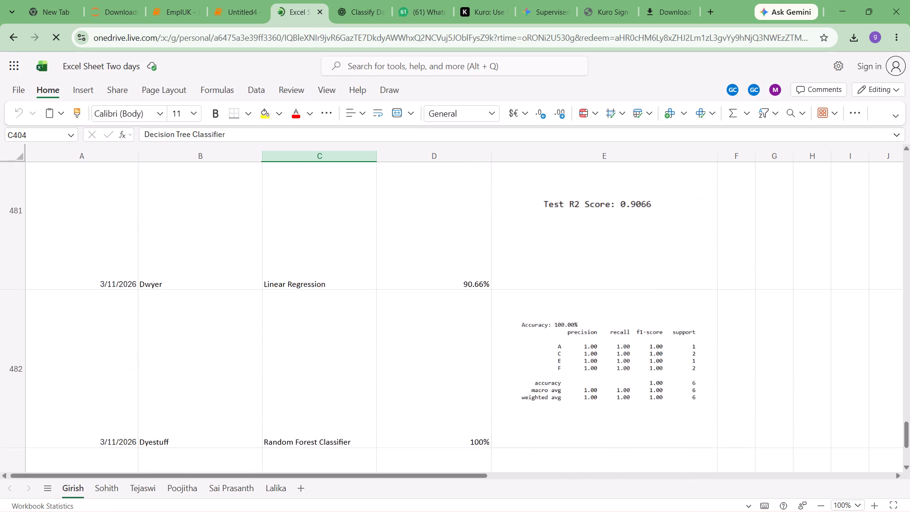
scroll(234, 354, "down", 5)
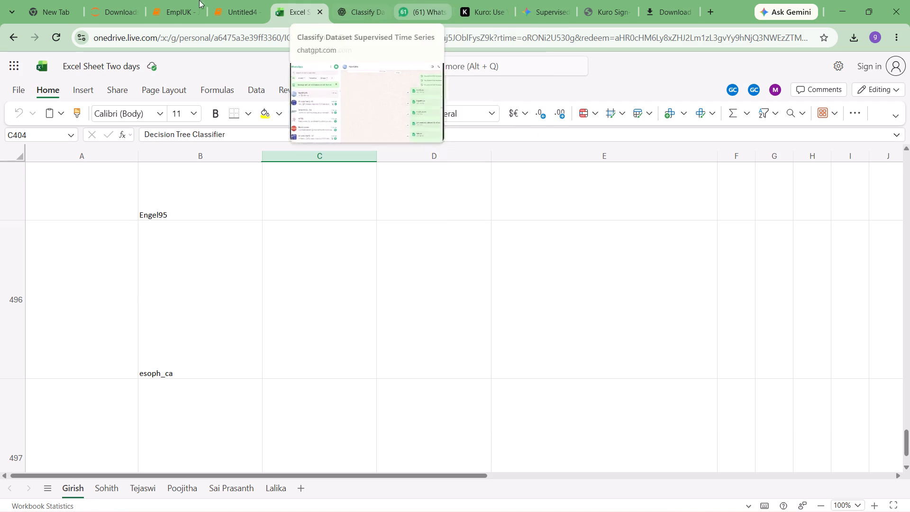
Switch to the empty New Tab page in the browser.
left_click(63, 0)
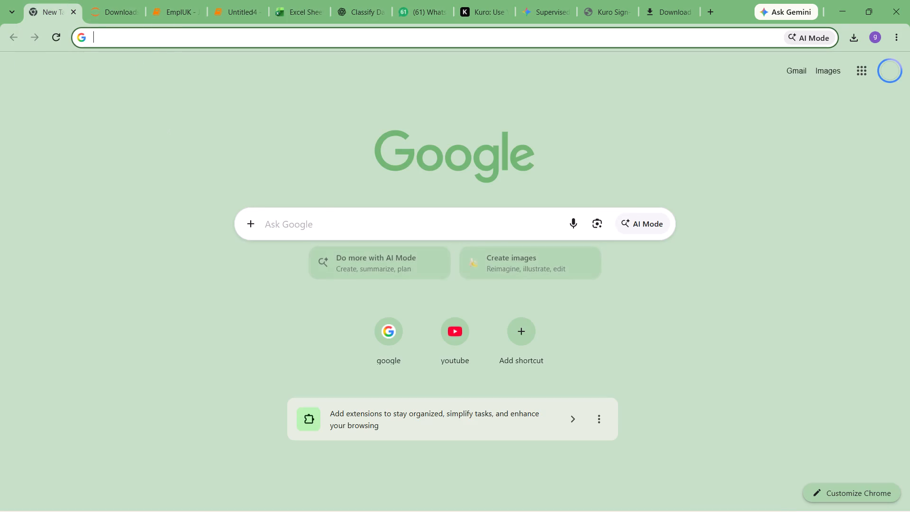
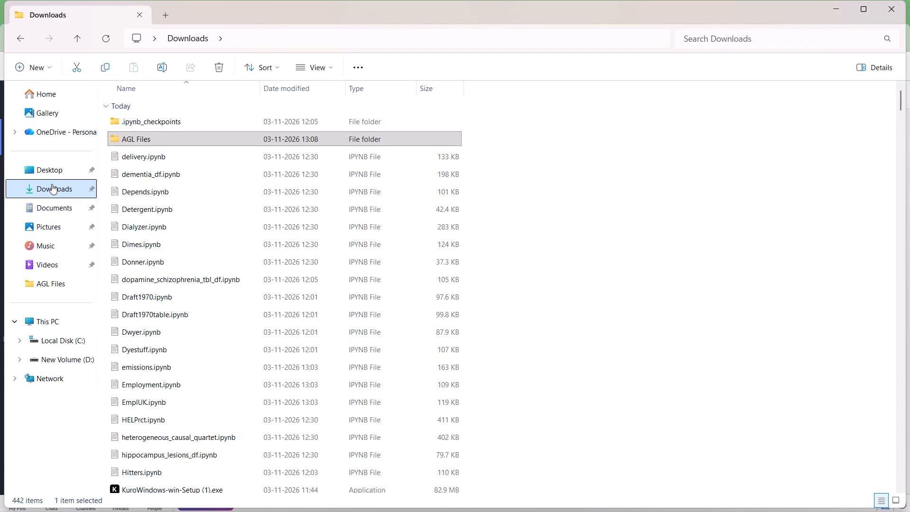
In File Explorer, return from Downloads to the AGL Files folder and view its most recently modified notebook files.
left_click(21, 46)
scroll(112, 204, "up", 10)
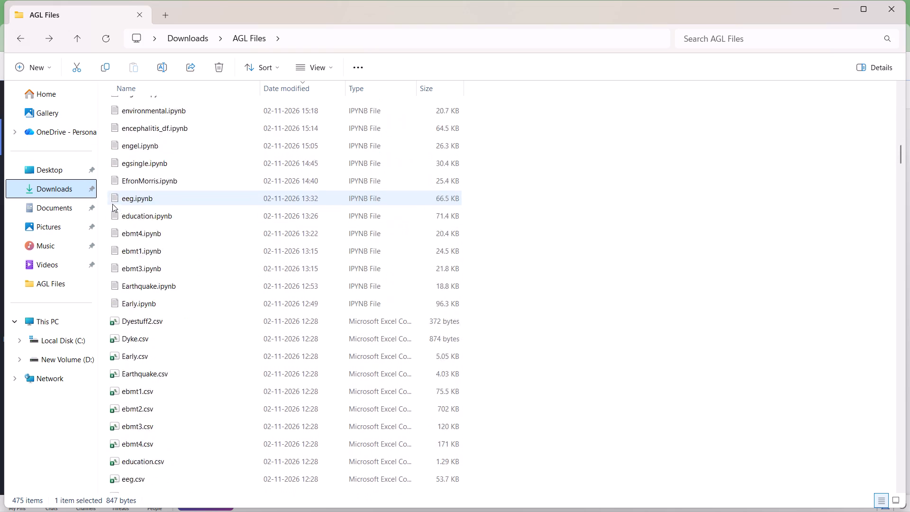
scroll(112, 204, "up", 18)
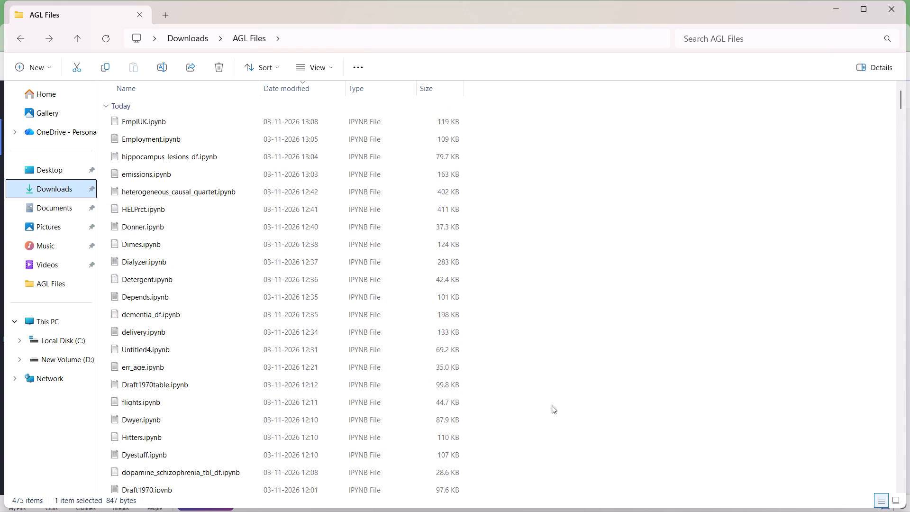
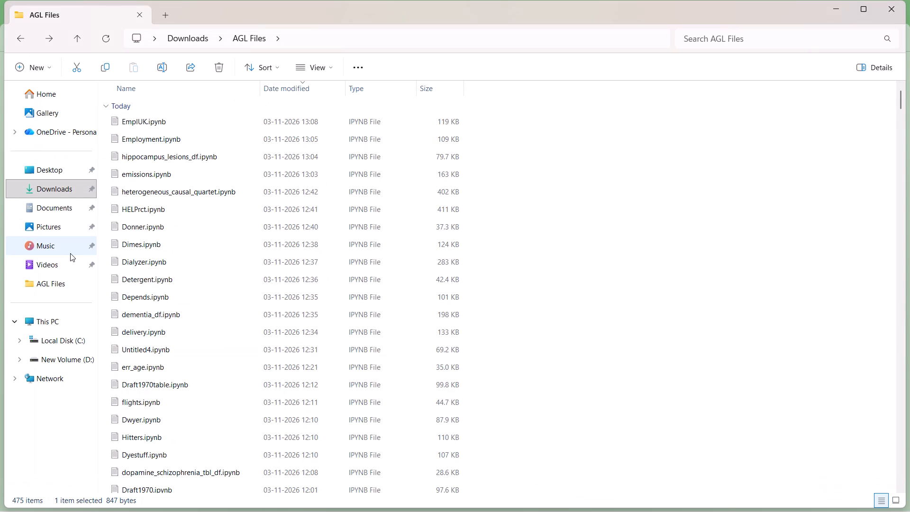
Go to the Downloads folder and locate today's table CSV files.
left_click(72, 175)
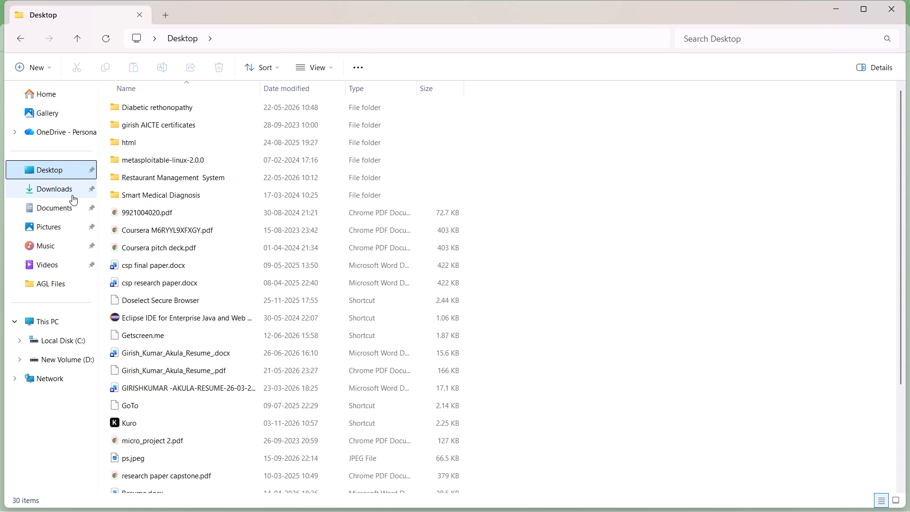
left_click(76, 188)
scroll(255, 194, "up", 6)
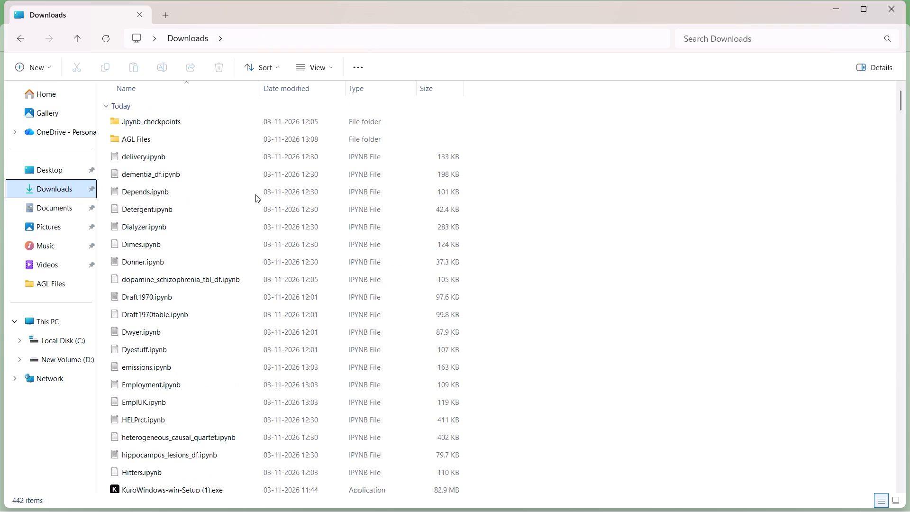
scroll(255, 194, "up", 2)
scroll(255, 194, "down", 18)
scroll(255, 194, "up", 10)
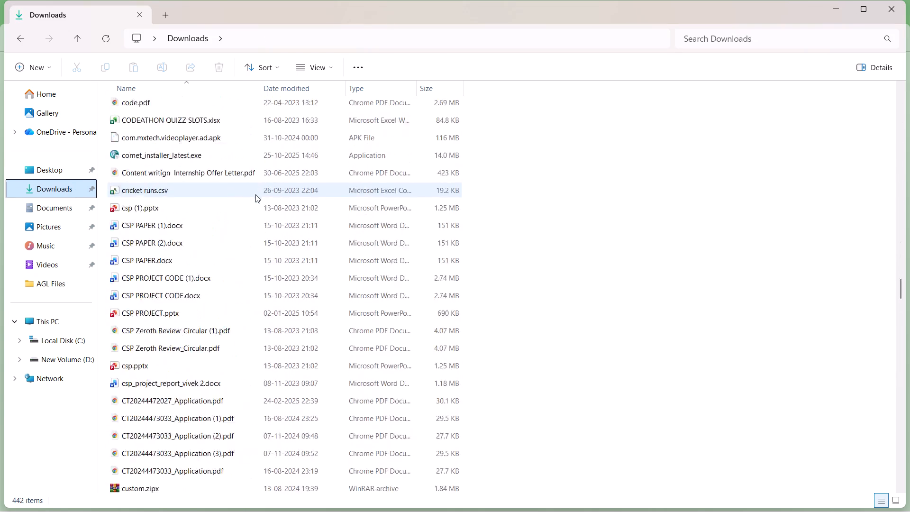
scroll(255, 194, "up", 8)
scroll(80, 226, "up", 6)
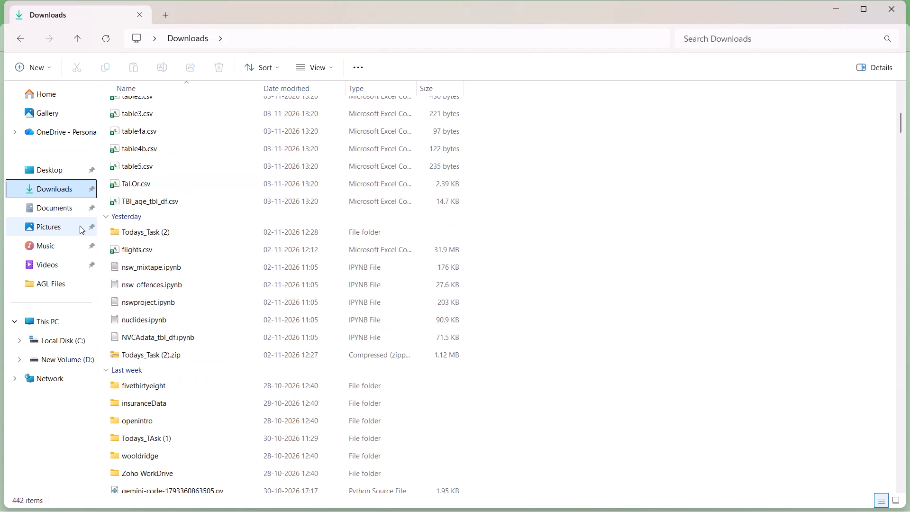
scroll(175, 203, "up", 4)
scroll(175, 203, "down", 3)
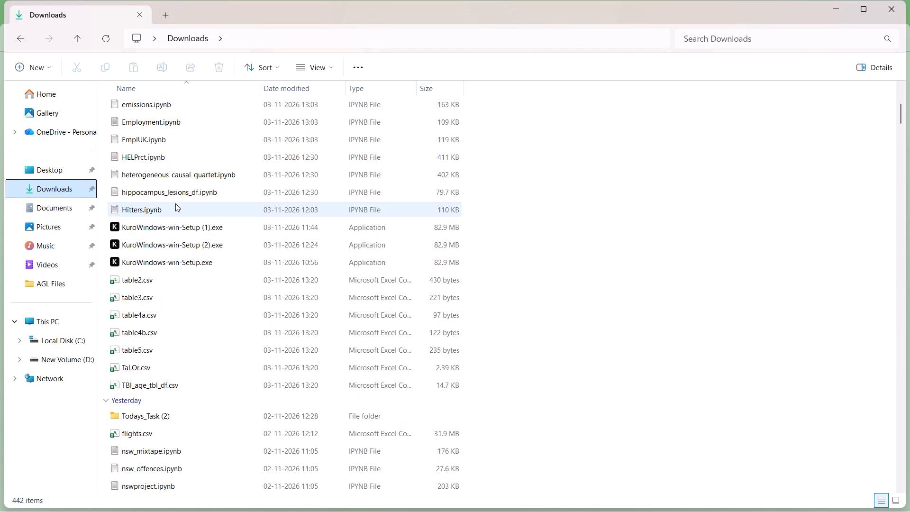
Copy table2.csv, table3.csv, table4a.csv, table4b.csv and table5.csv together from the Downloads folder.
left_click(162, 278, "ctrl")
left_click(157, 298, "ctrl")
left_click(155, 311, "ctrl")
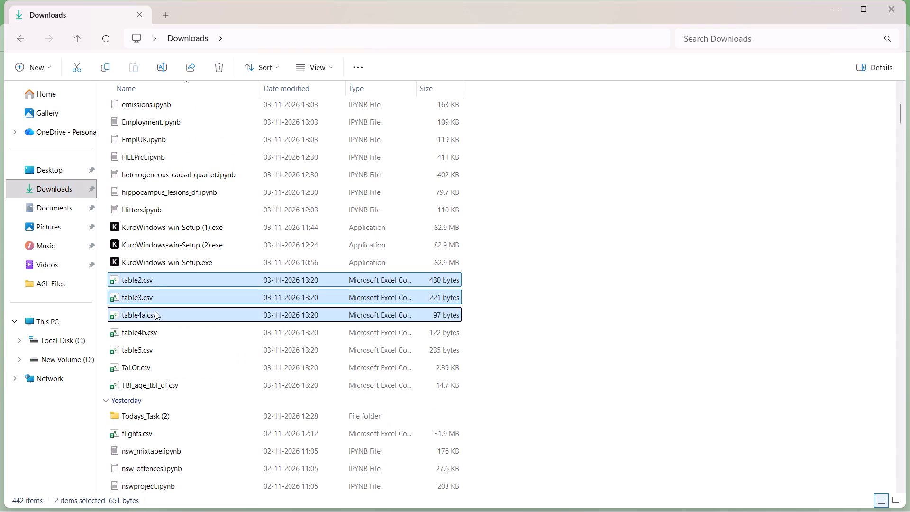
left_click(149, 328, "ctrl")
left_click(146, 347, "ctrl")
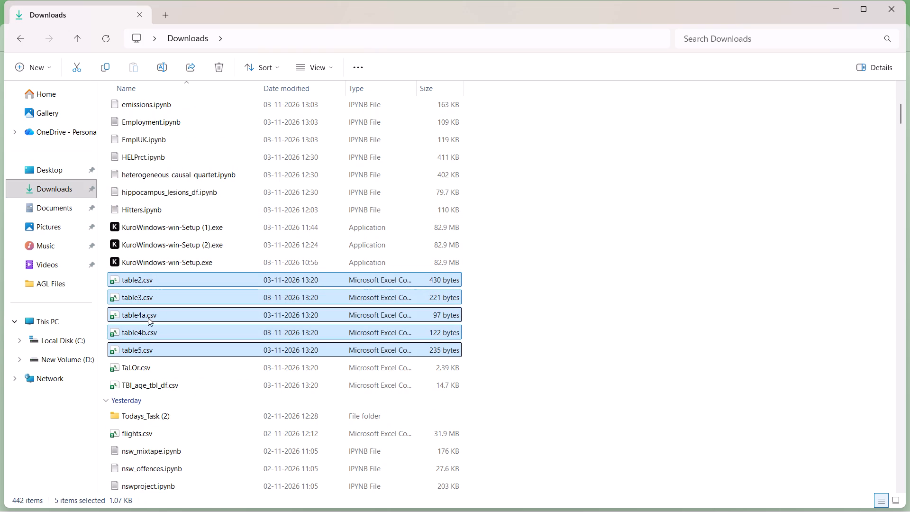
key("ctrl+c")
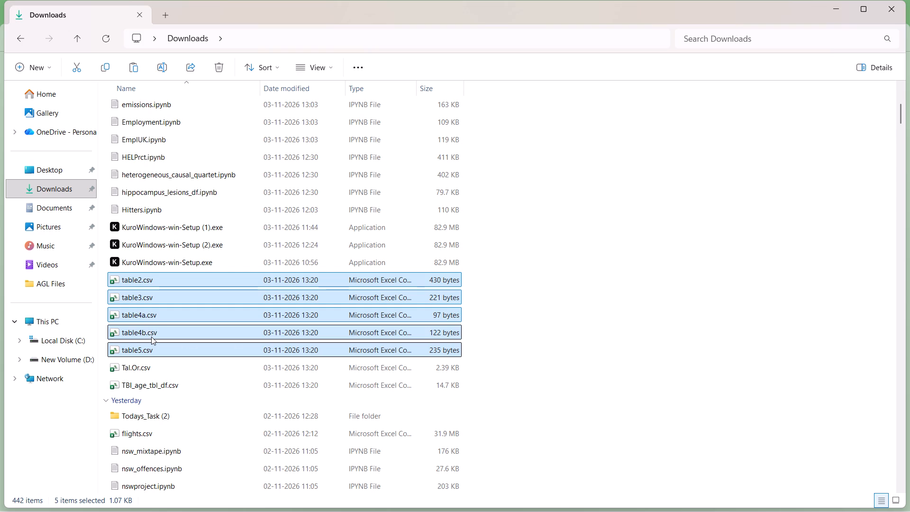
scroll(151, 337, "up", 2)
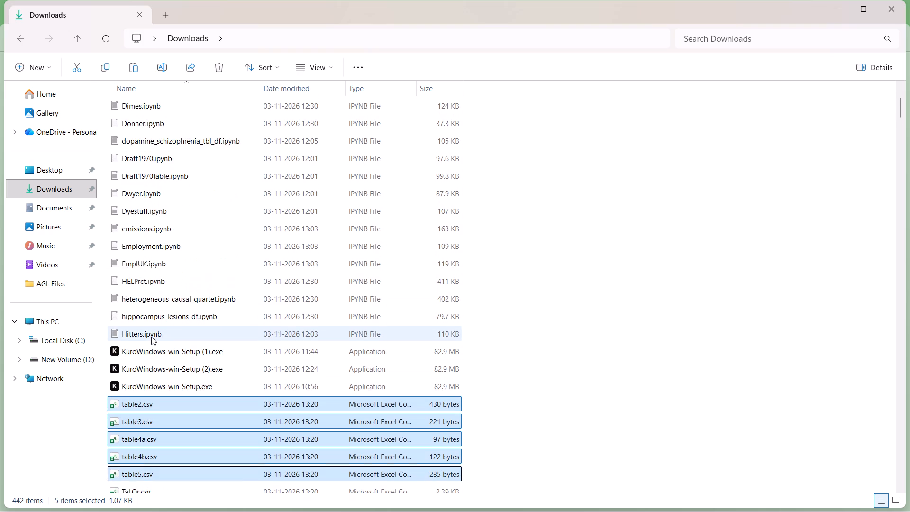
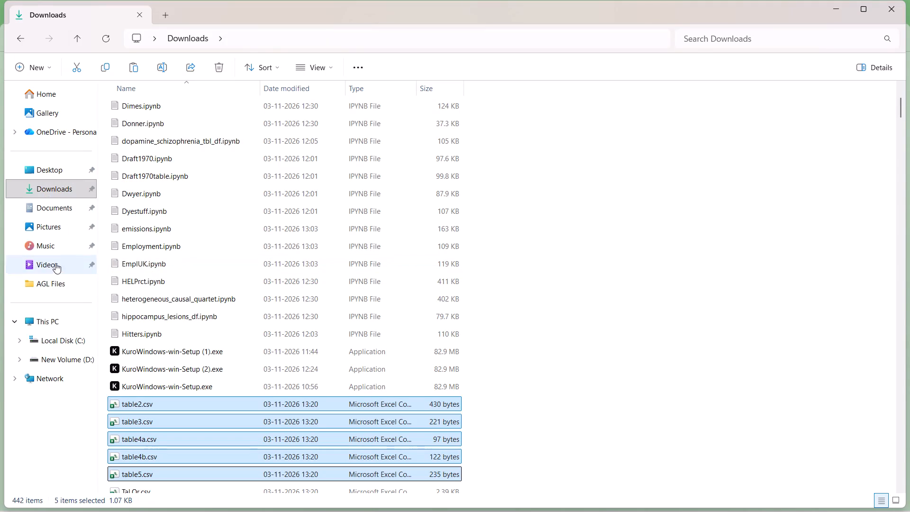
Open the AGL Files folder and look through its notebooks and CSV files for the listed datasets.
left_click(57, 281)
scroll(216, 314, "down", 4)
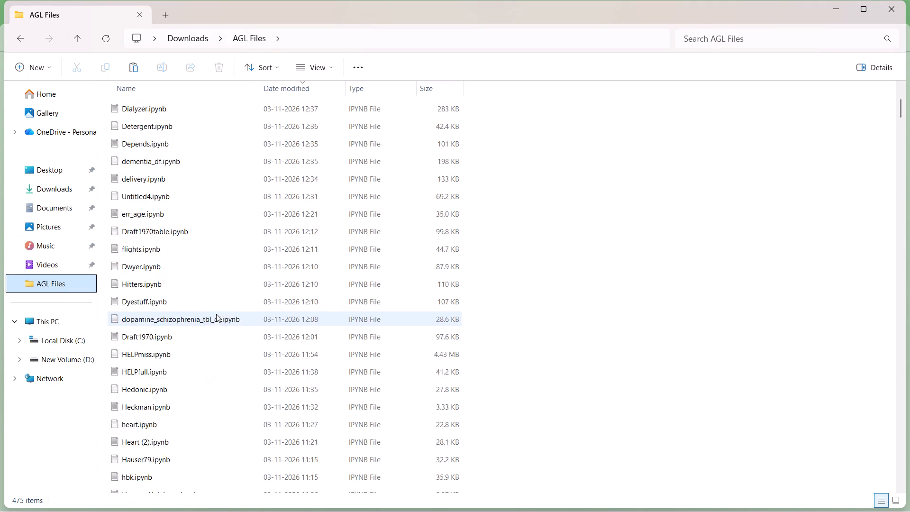
scroll(216, 314, "down", 4)
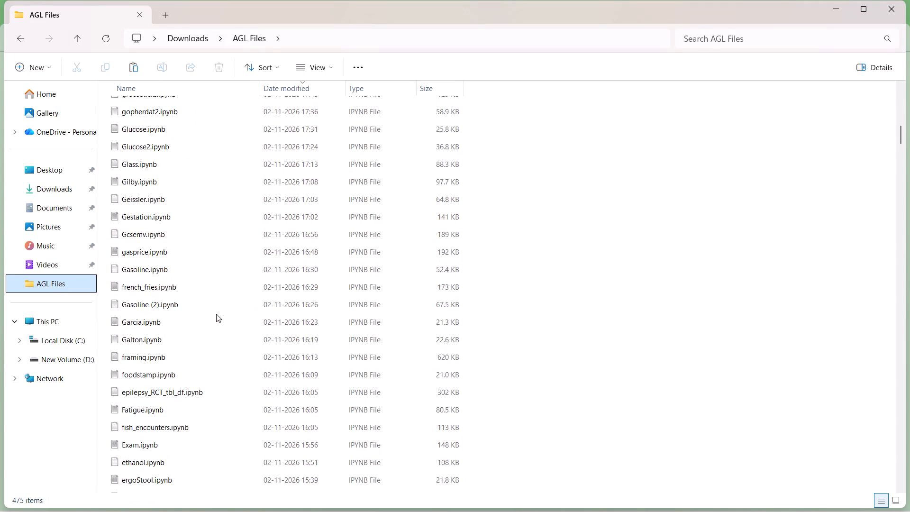
scroll(216, 314, "down", 6)
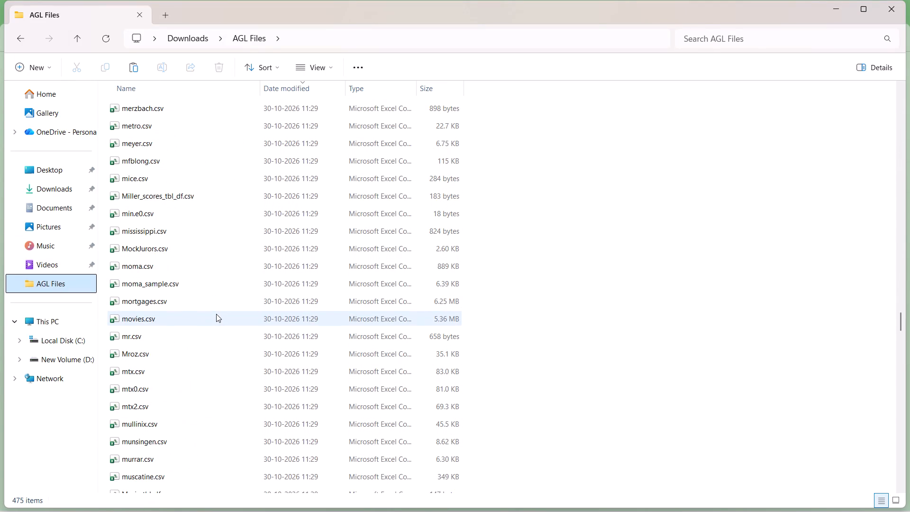
scroll(216, 314, "up", 3)
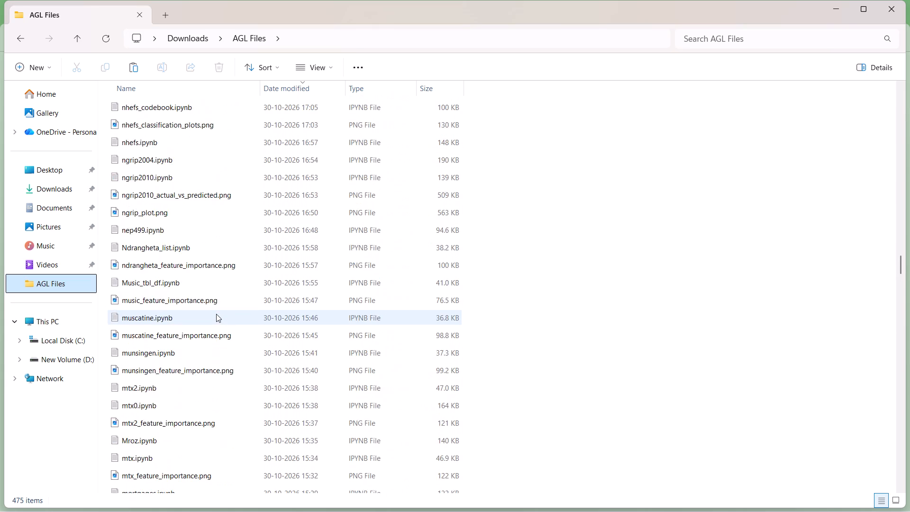
scroll(216, 314, "up", 4)
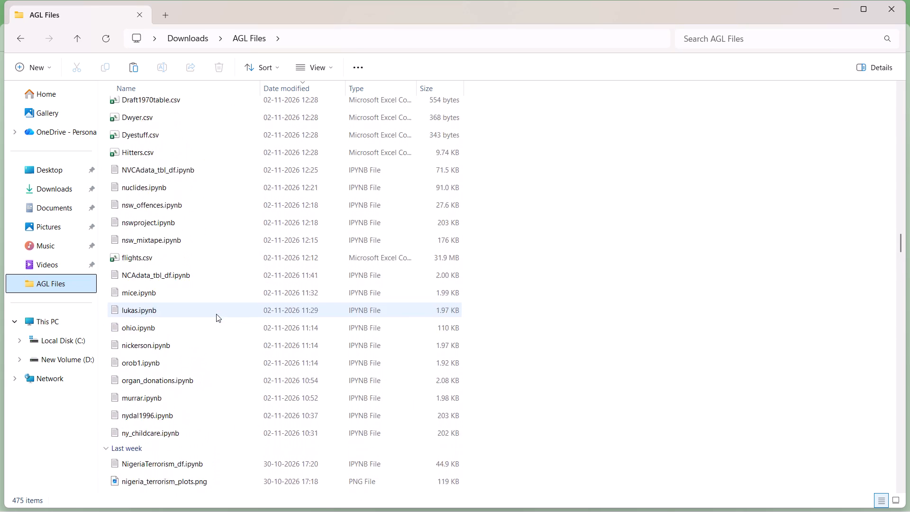
scroll(216, 314, "up", 2)
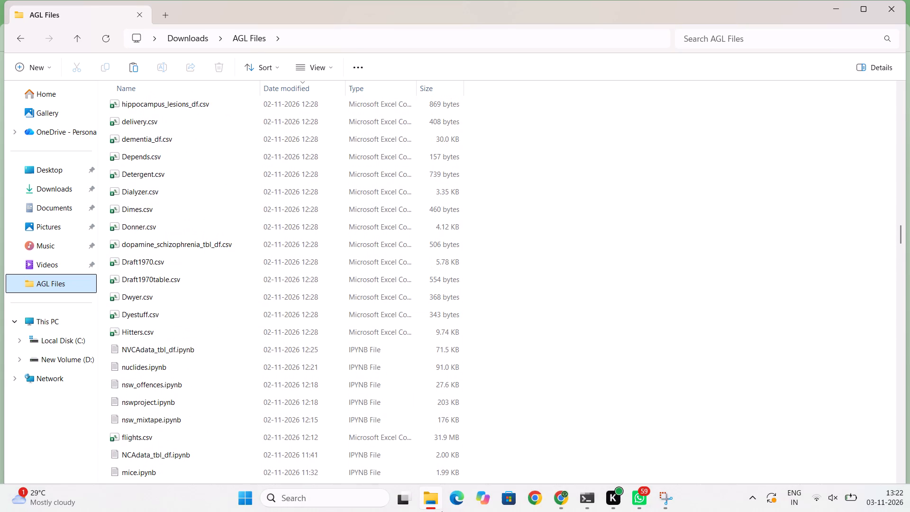
Switch to the Excel Sheet Two days workbook in Chrome and review the Girish sheet's dataset entries around rows 485 to 497.
left_click(562, 491)
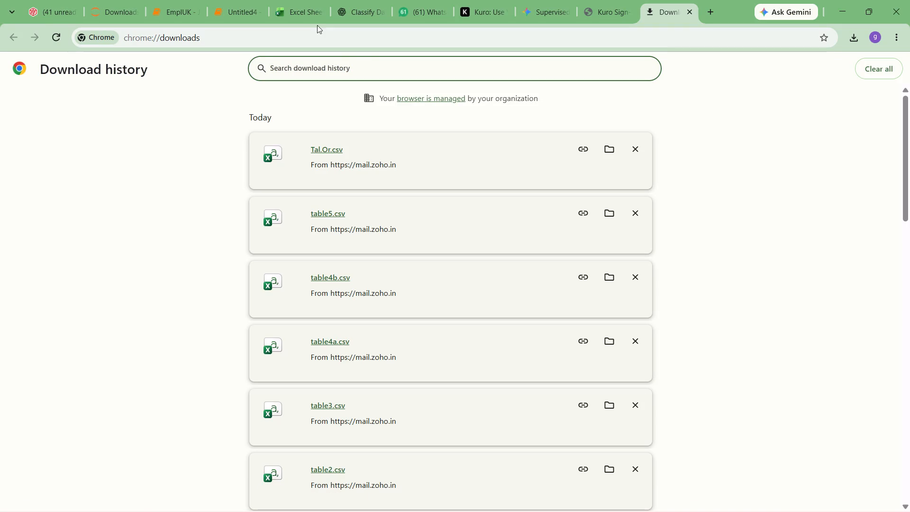
left_click(294, 10)
scroll(409, 322, "down", 3)
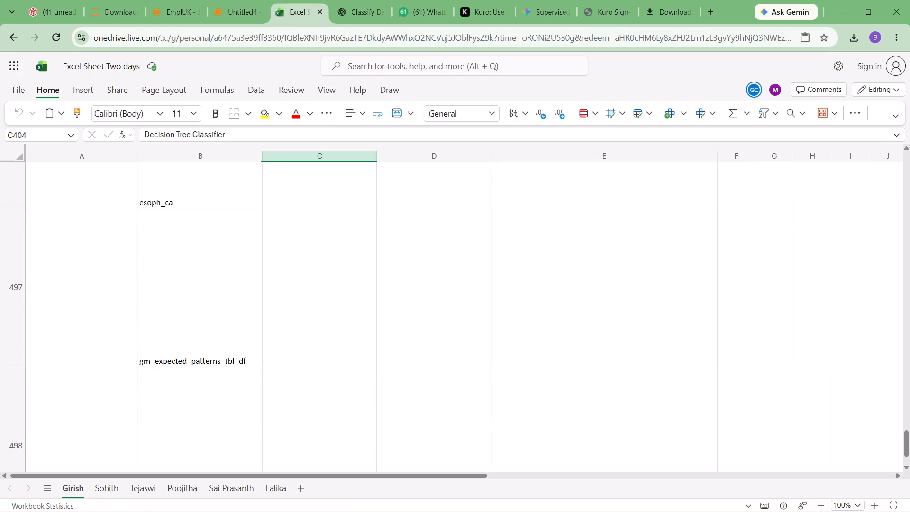
scroll(409, 322, "down", 3)
scroll(409, 322, "up", 6)
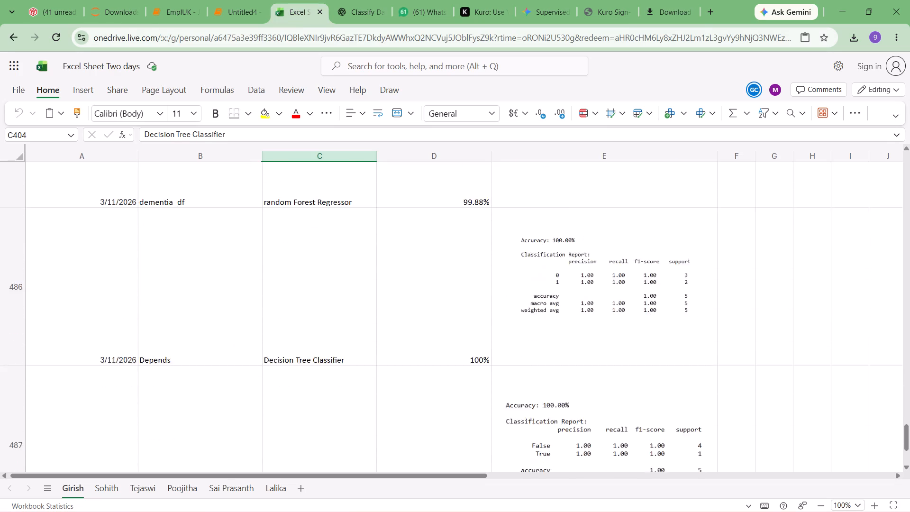
scroll(409, 322, "down", 2)
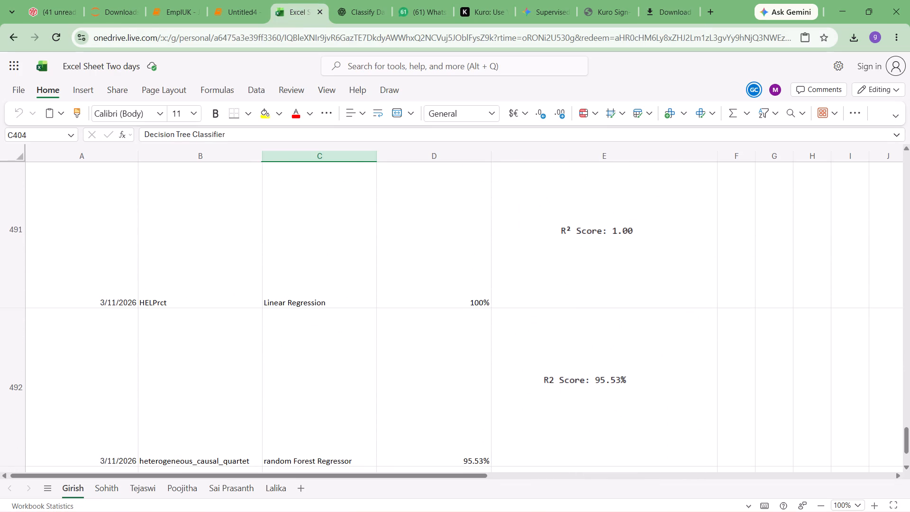
scroll(409, 322, "down", 2)
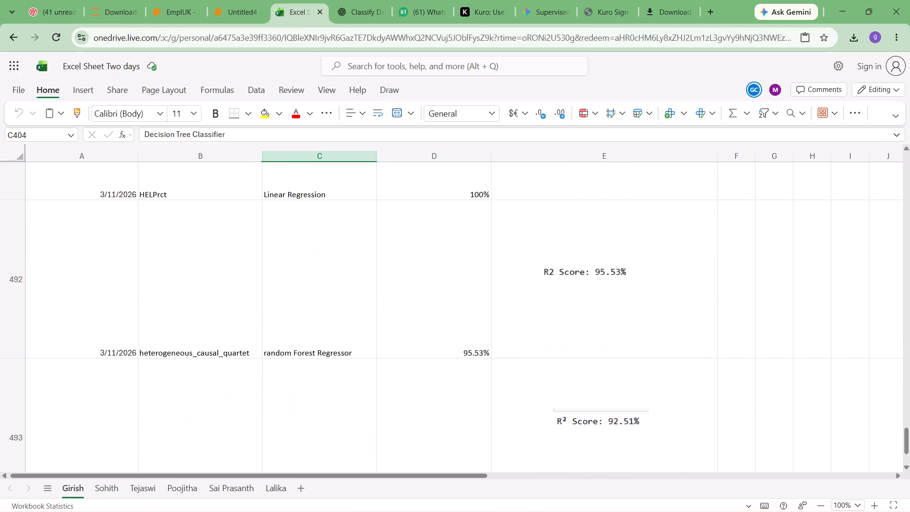
scroll(409, 322, "down", 4)
scroll(409, 322, "up", 1)
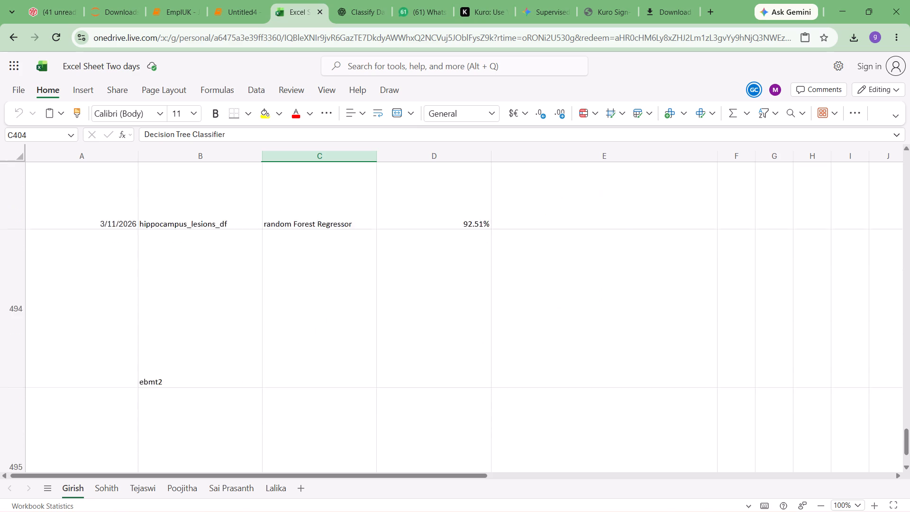
scroll(409, 322, "up", 1)
left_click(238, 272)
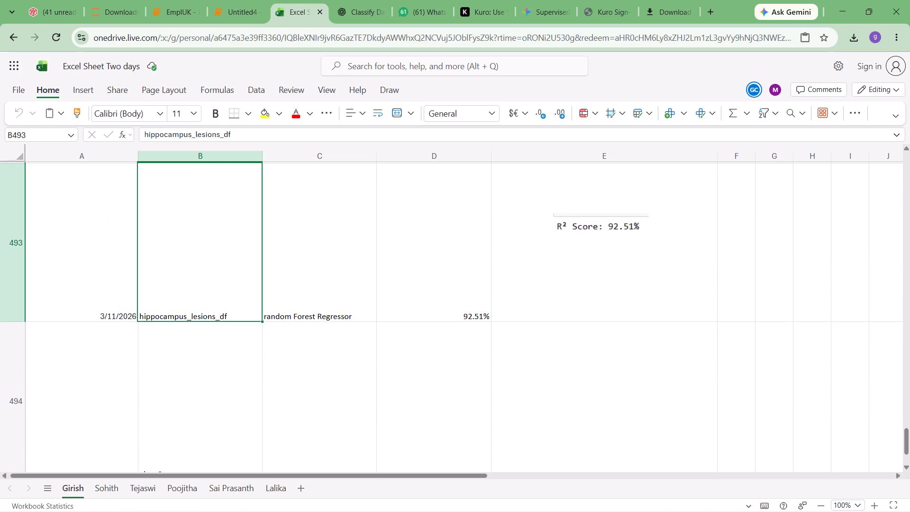
key("Up")
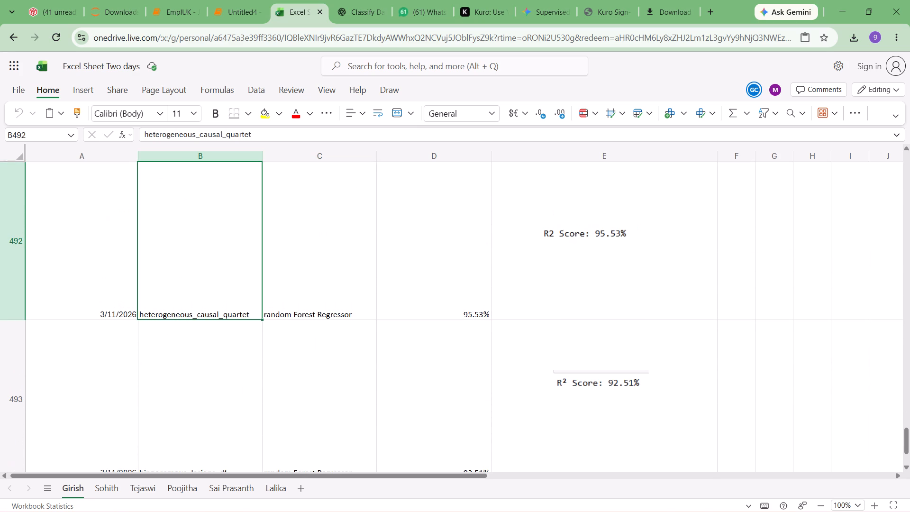
key("Up")
key("Up")
key("Up")
key("Up")
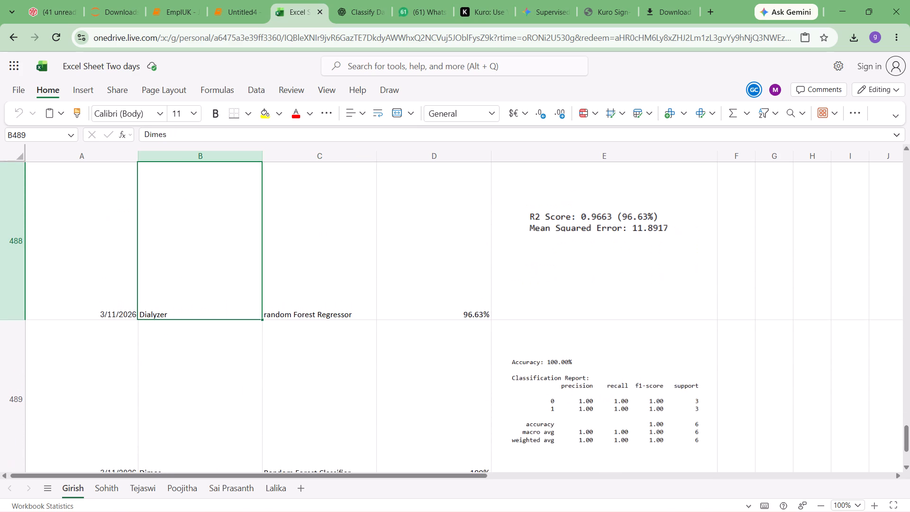
Arrange the AGL Files folder window and the Chrome workbook side by side in two halves.
left_click(433, 505)
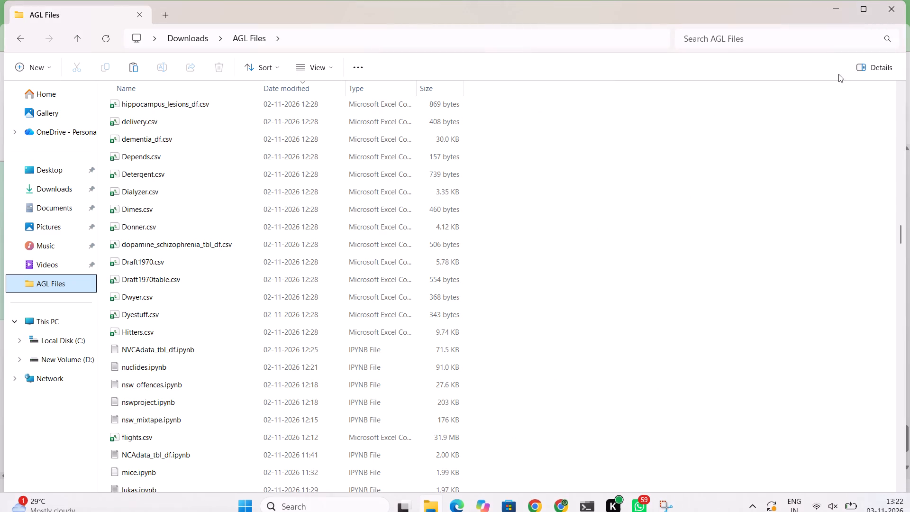
left_click(863, 7)
left_click(863, 7)
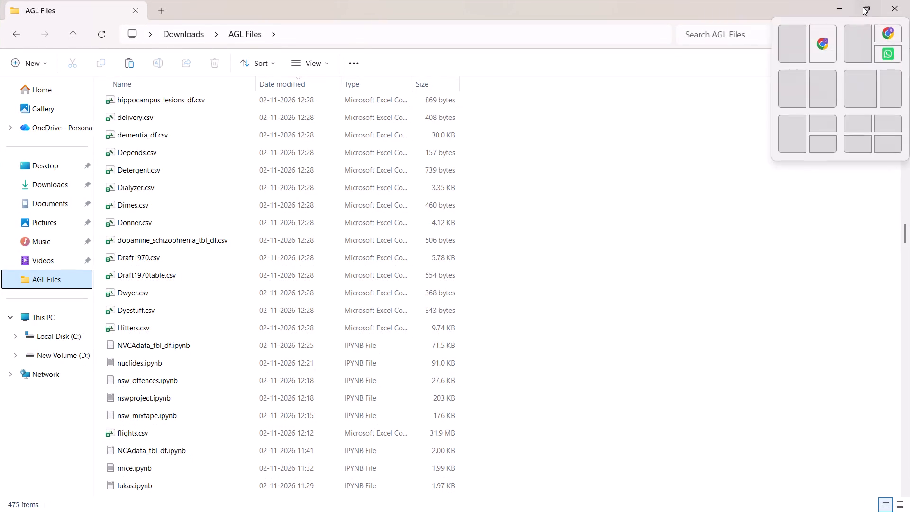
left_click(863, 7)
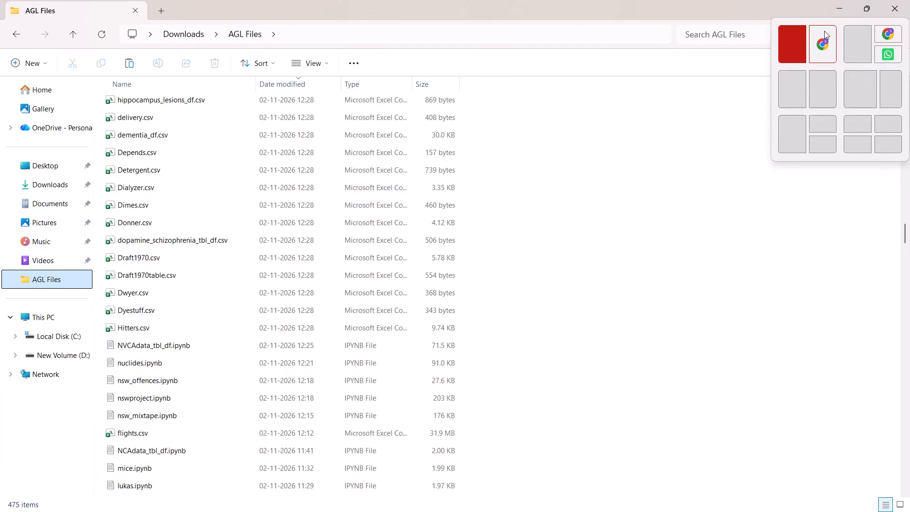
left_click(821, 35)
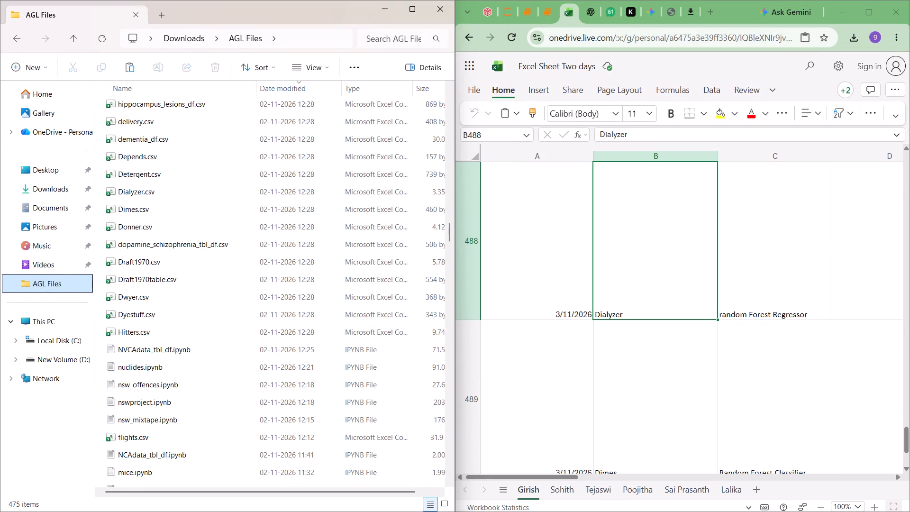
Find the matching run of datasets, around the guineapig entries, in the Girish sheet and the AGL Files CSV list.
scroll(586, 283, "up", 2)
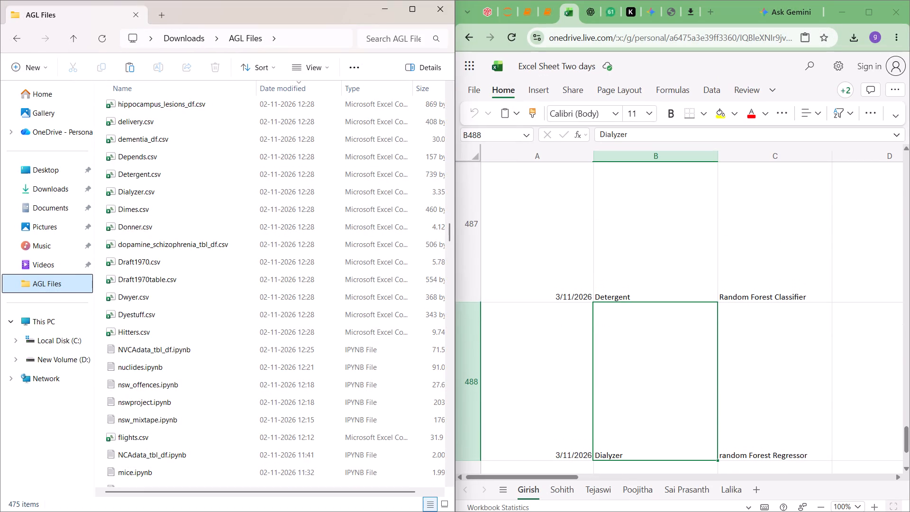
scroll(593, 304, "up", 18)
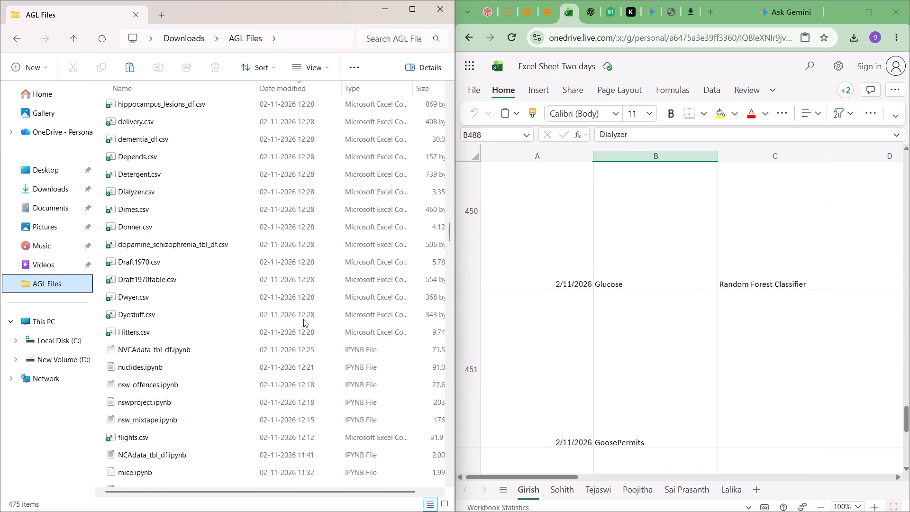
scroll(303, 319, "down", 1)
scroll(303, 319, "up", 3)
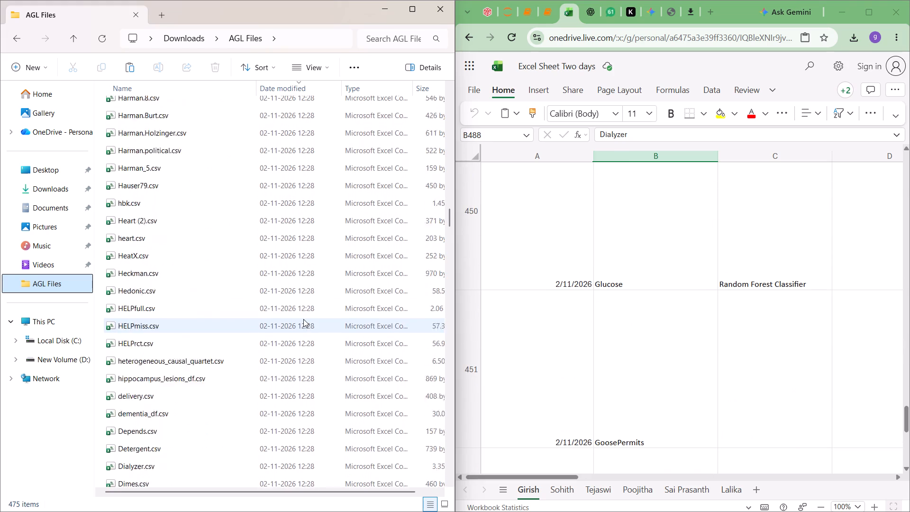
scroll(303, 319, "up", 1)
scroll(628, 264, "down", 6)
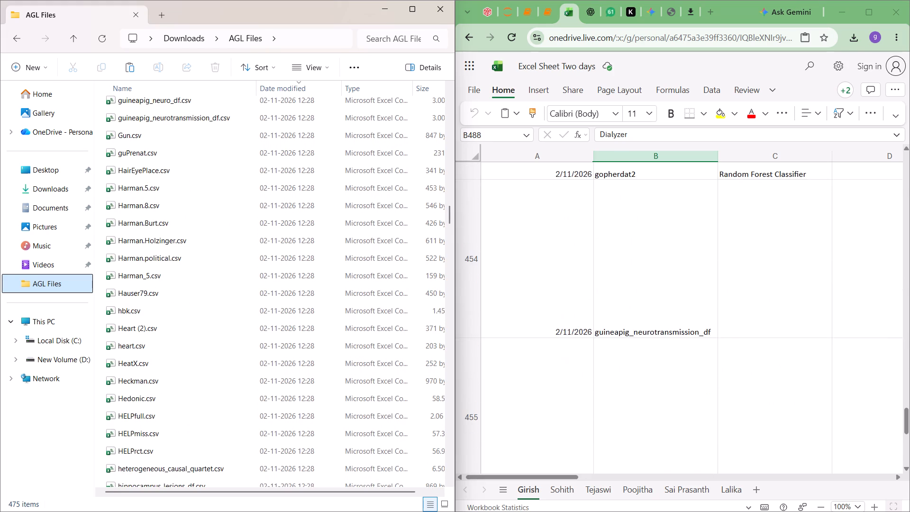
Check the Girish sheet's entries from guineapig_neurotransmission_df in row 454 to guPrenat in row 463 against the AGL Files CSV list.
left_click(628, 264)
scroll(628, 264, "down", 5)
scroll(628, 264, "up", 1)
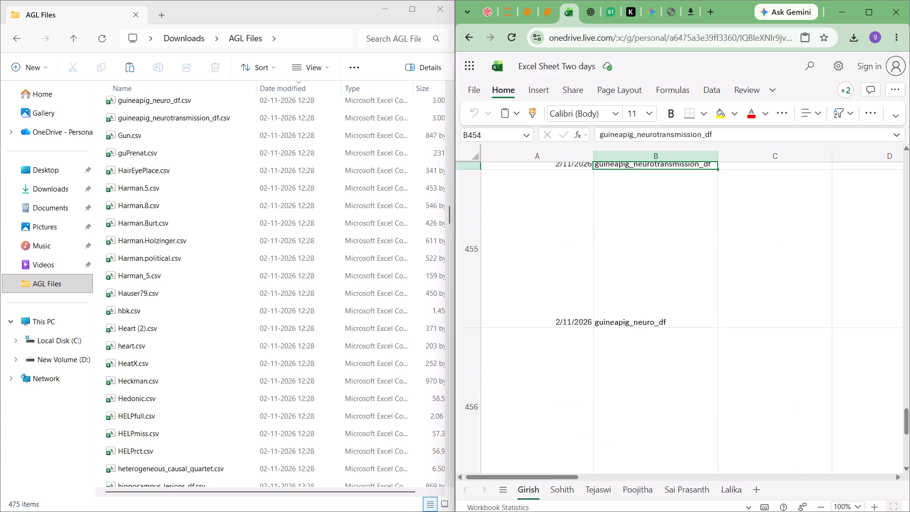
scroll(628, 264, "down", 2)
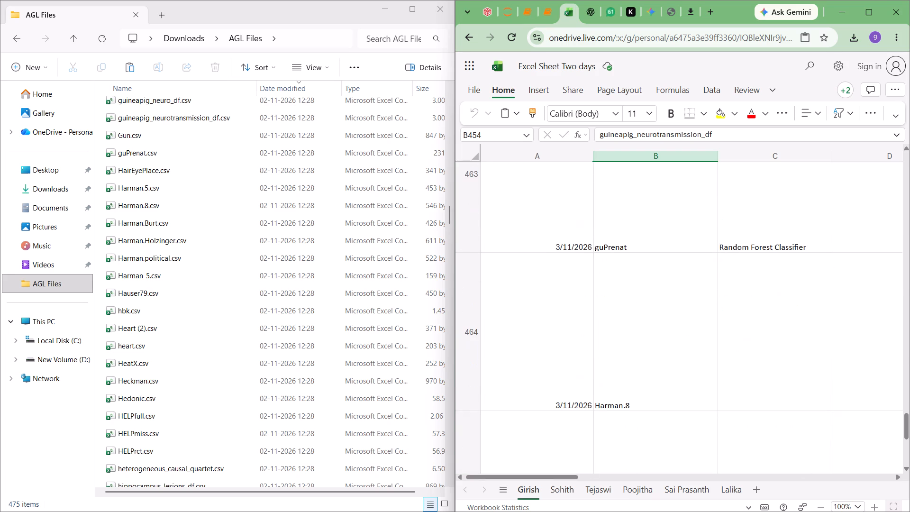
left_click(628, 221)
scroll(628, 221, "right", 1)
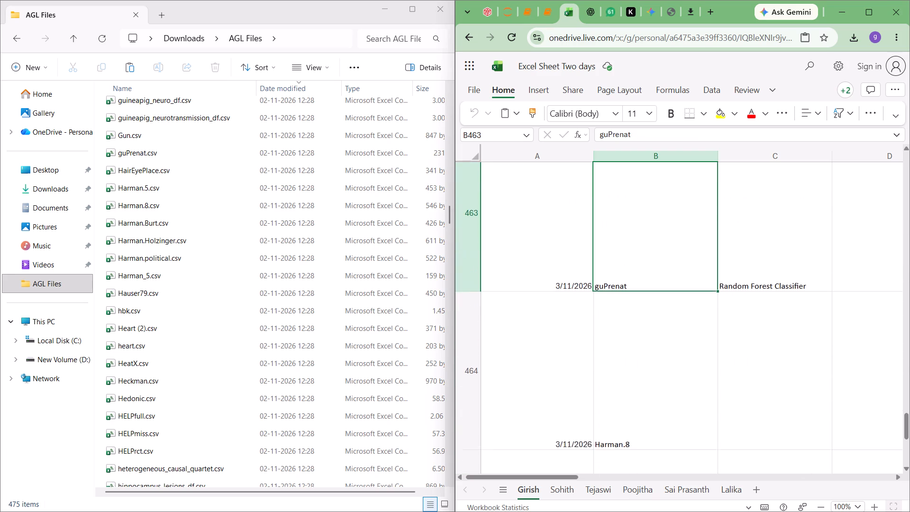
scroll(628, 221, "right", 1)
scroll(628, 221, "down", 2)
scroll(616, 278, "up", 2)
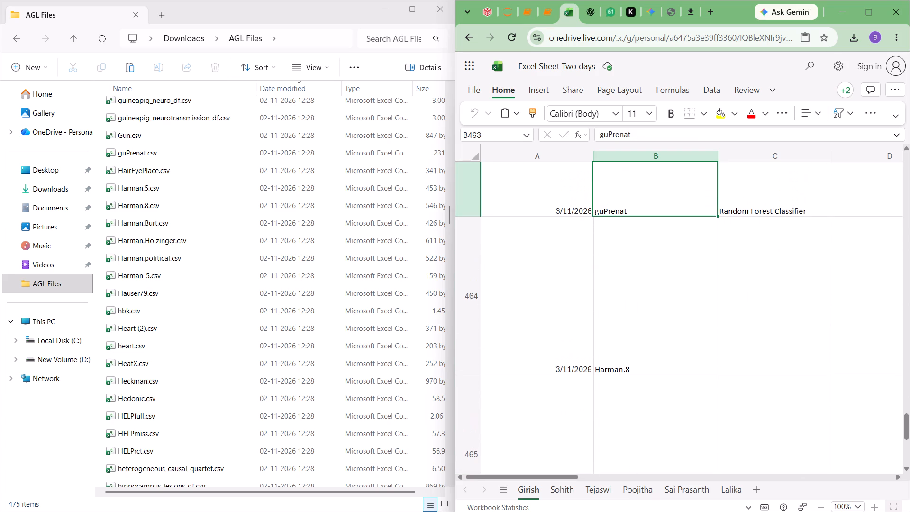
scroll(616, 278, "down", 1)
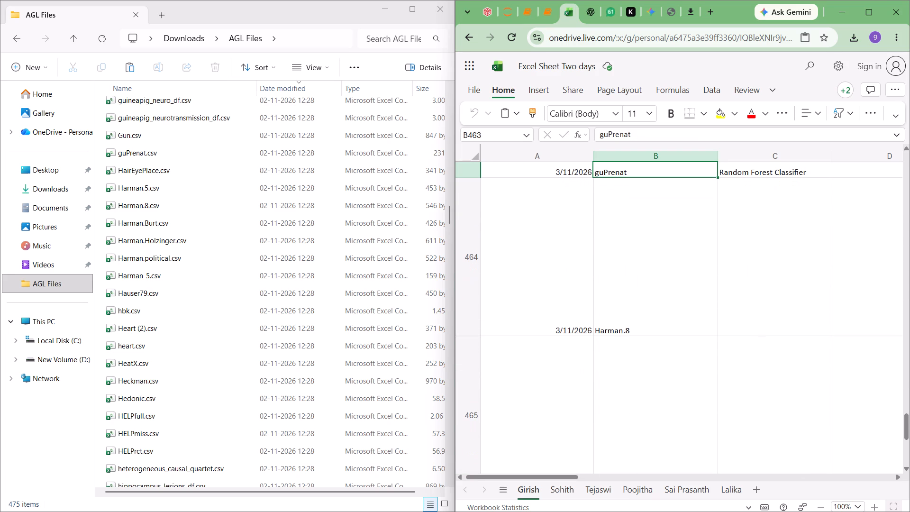
Check the Girish sheet's entries from Harman.8 in row 464 to Hedonic in row 475 against the AGL Files CSV list.
key("Down")
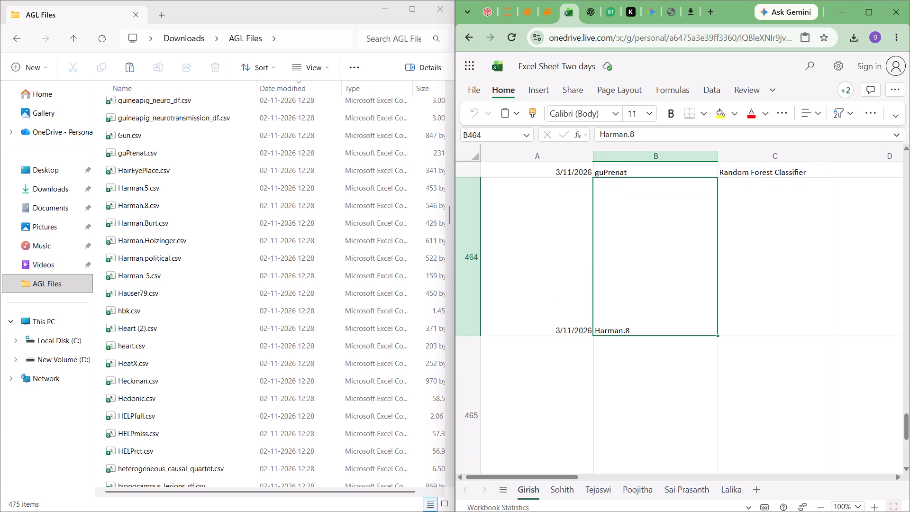
key("Down")
key("Down")
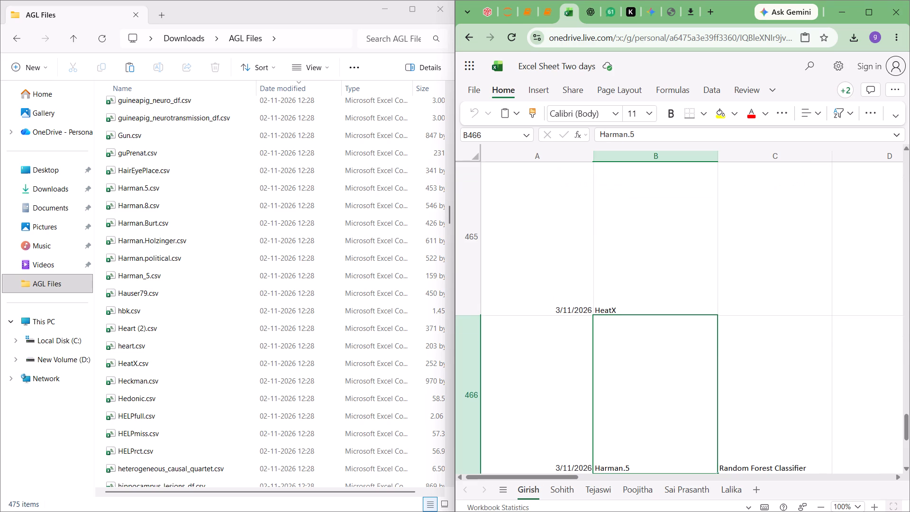
key("Down")
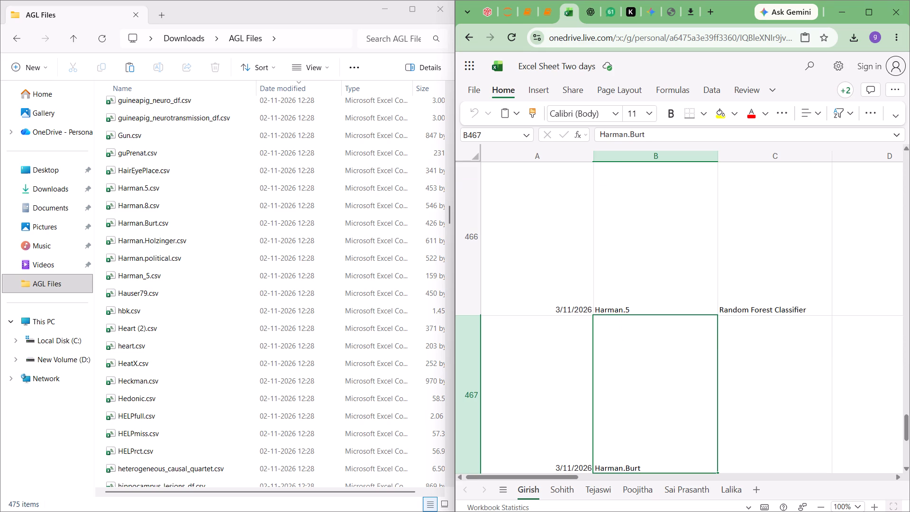
key("Down")
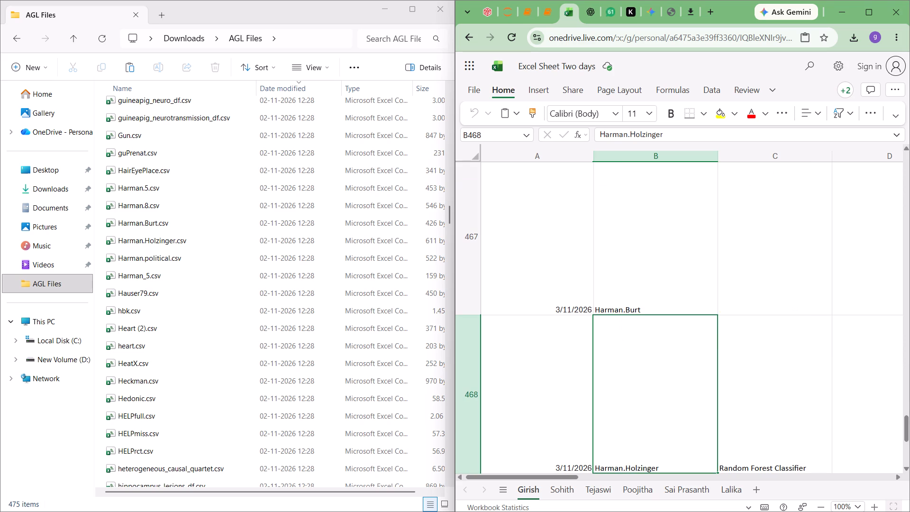
key("Down")
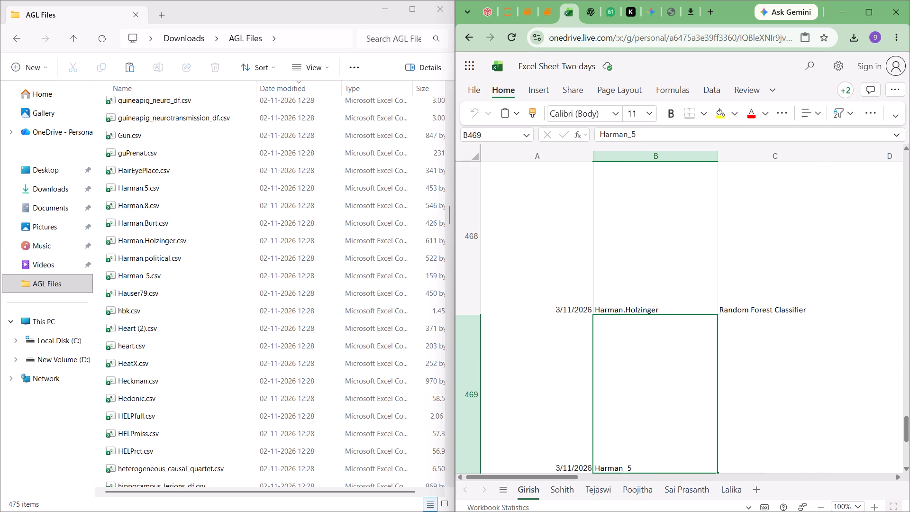
scroll(616, 278, "down", 3)
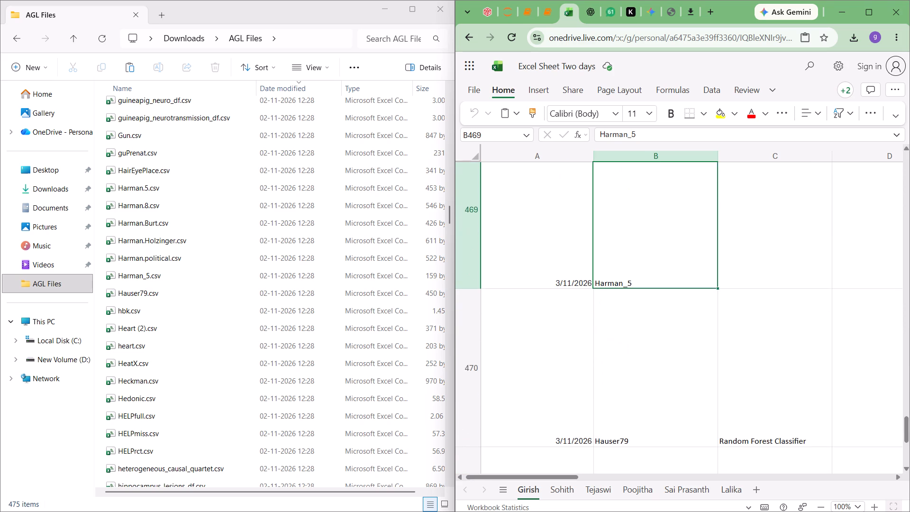
key("Down")
key("Down")
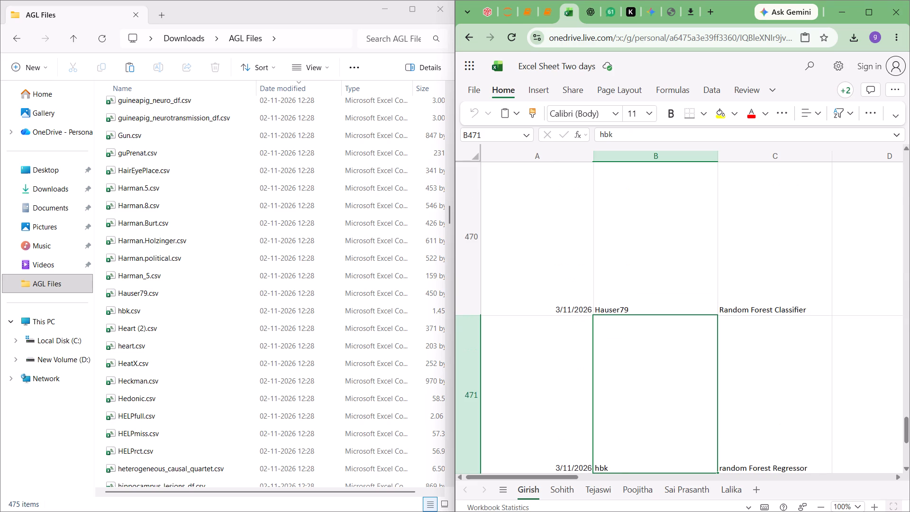
key("Down")
key("Down")
key("Down")
key("Down")
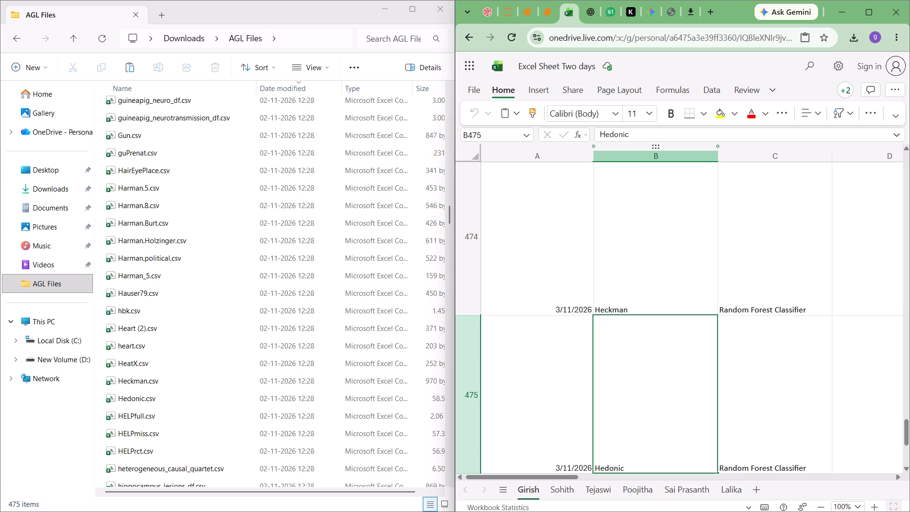
key("ctrl+f")
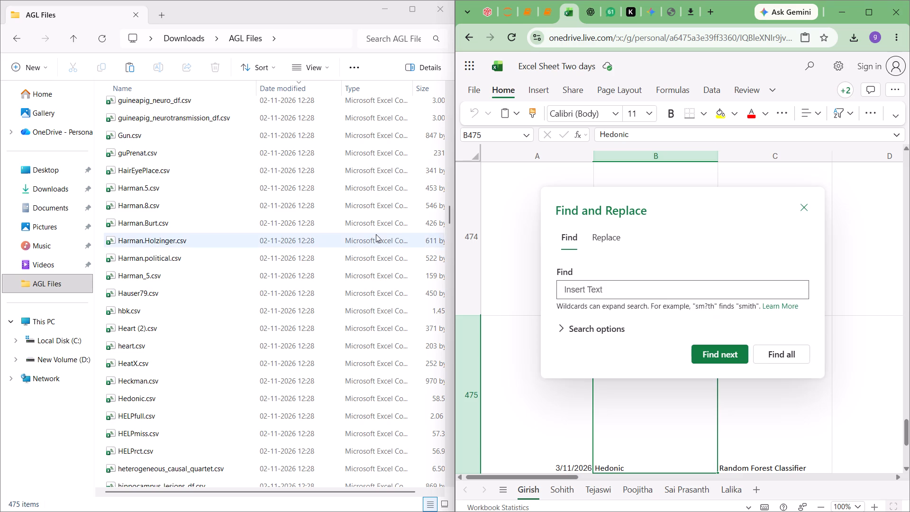
left_click(202, 260)
left_click(202, 260)
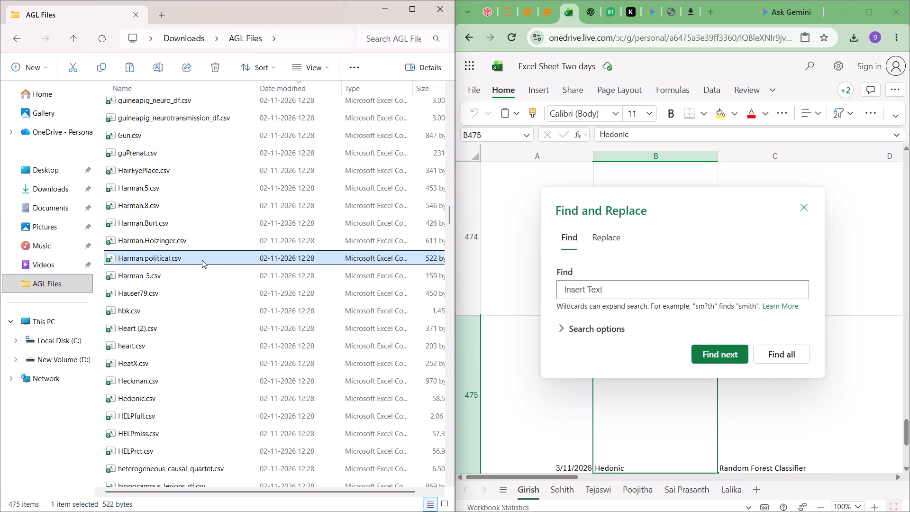
key("ctrl+c")
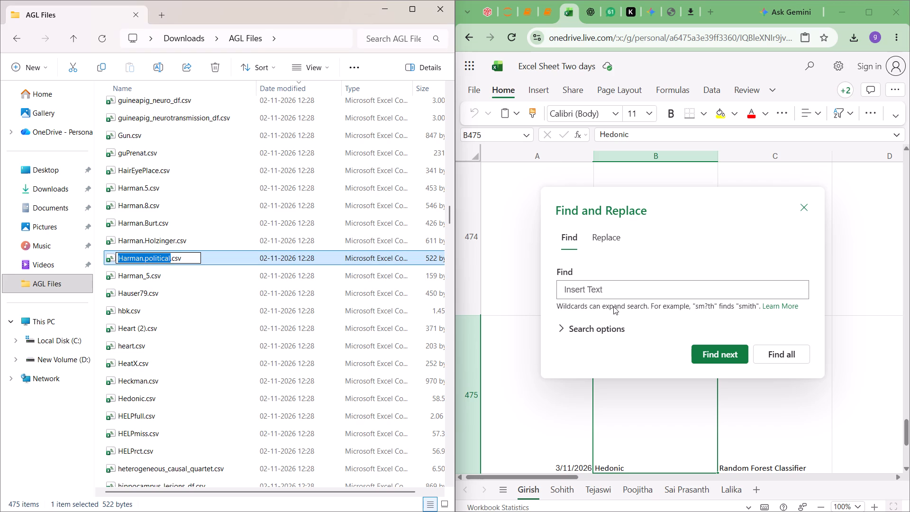
left_click(613, 293)
key("ctrl+v")
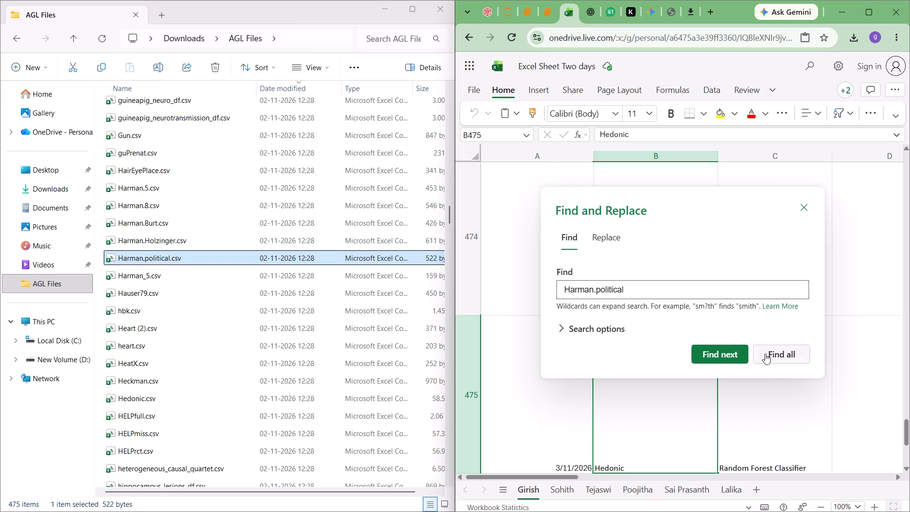
left_click(774, 355)
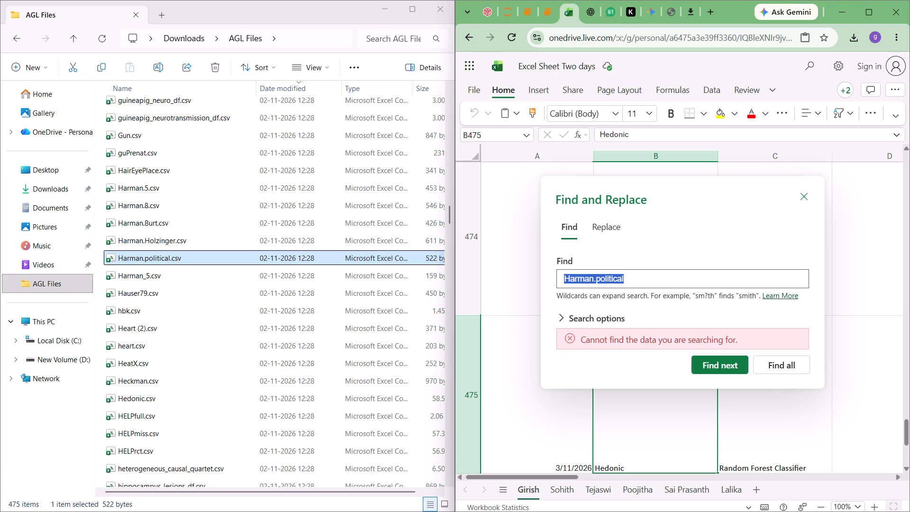
left_click(804, 197)
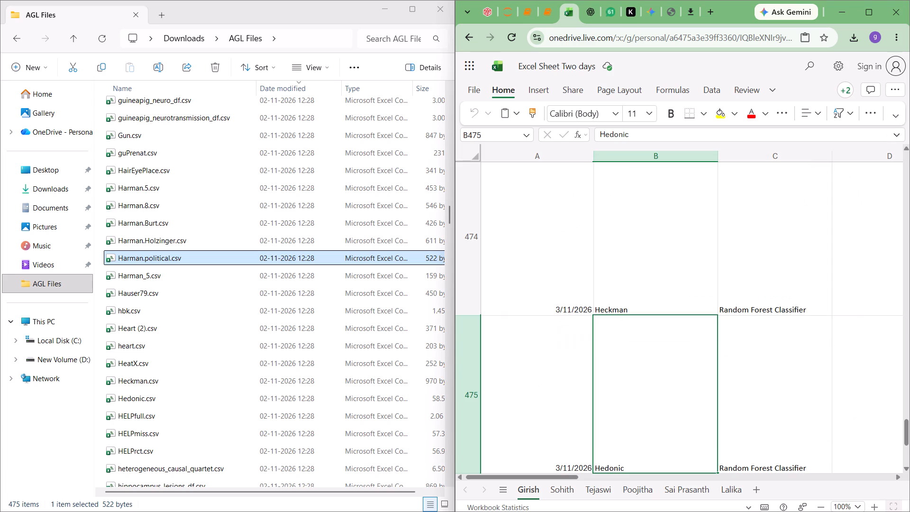
Recheck the Girish sheet's entries from Harman_5 in row 469 to dopamine_schizophrenia_tbl_df in row 478 against the AGL Files CSV list.
scroll(623, 255, "up", 3)
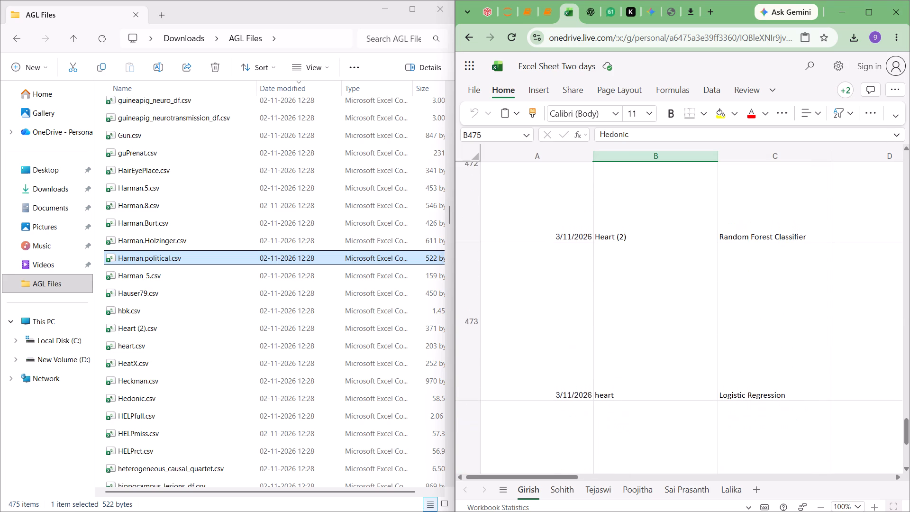
scroll(623, 255, "up", 4)
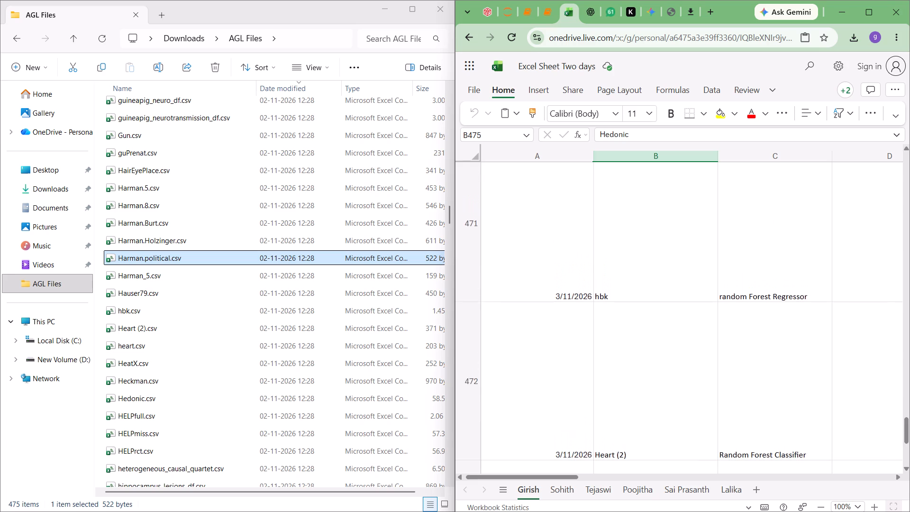
scroll(623, 255, "up", 4)
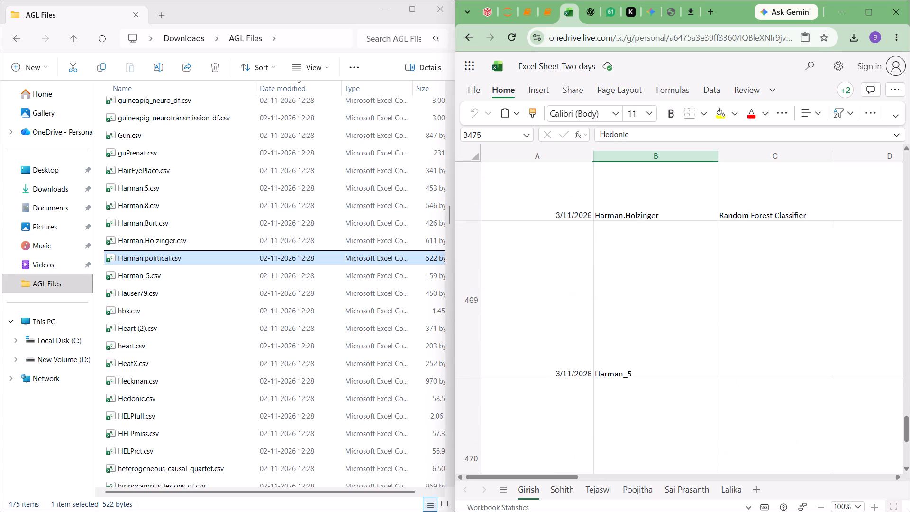
left_click(604, 287)
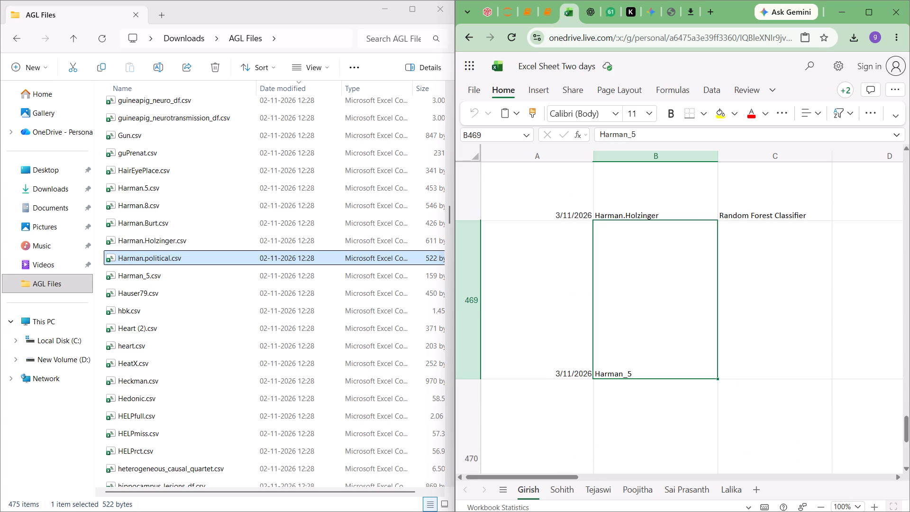
key("Down")
key("Down")
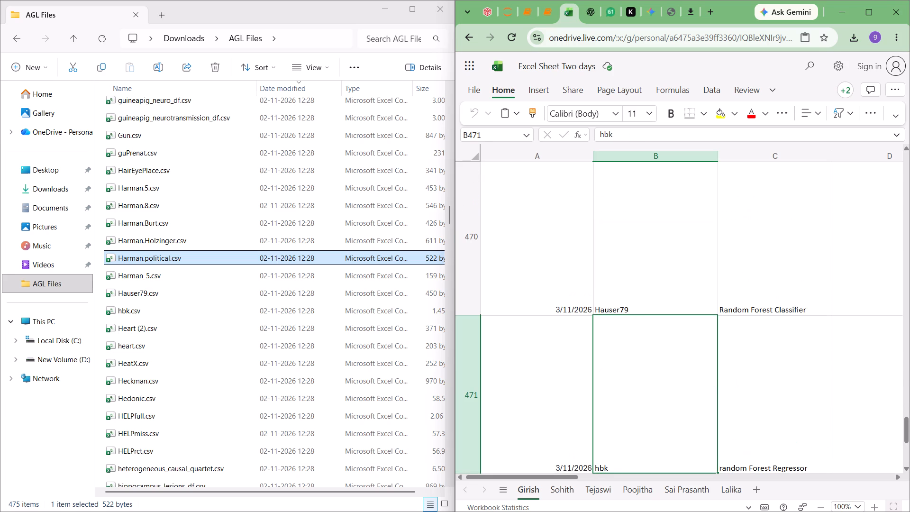
key("Down")
key("Down")
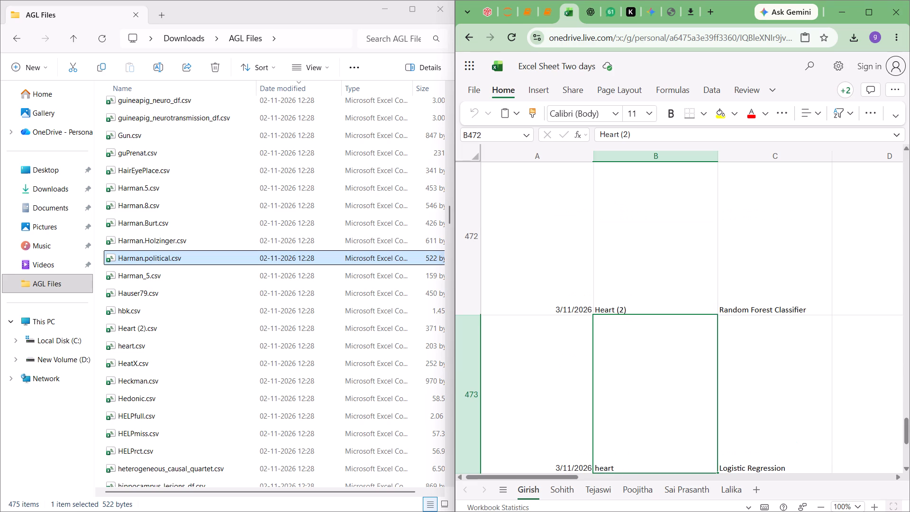
key("Down")
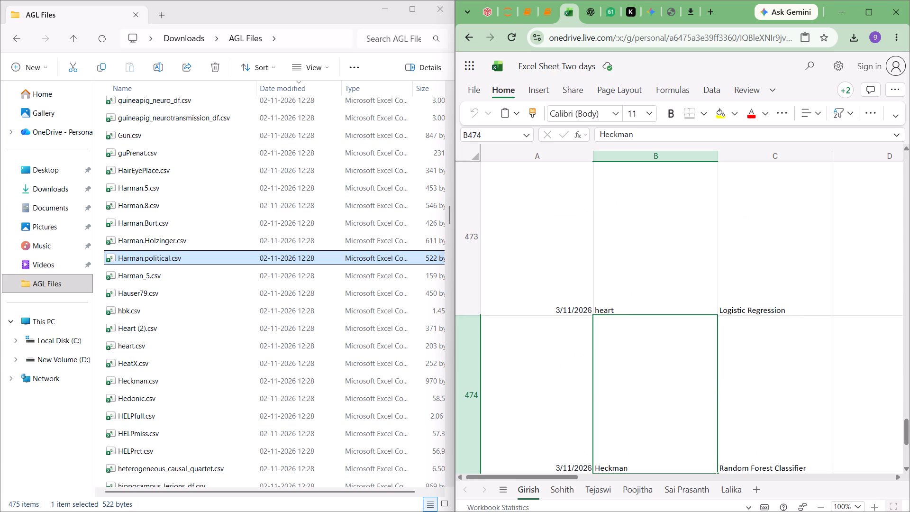
key("Down")
key("Down")
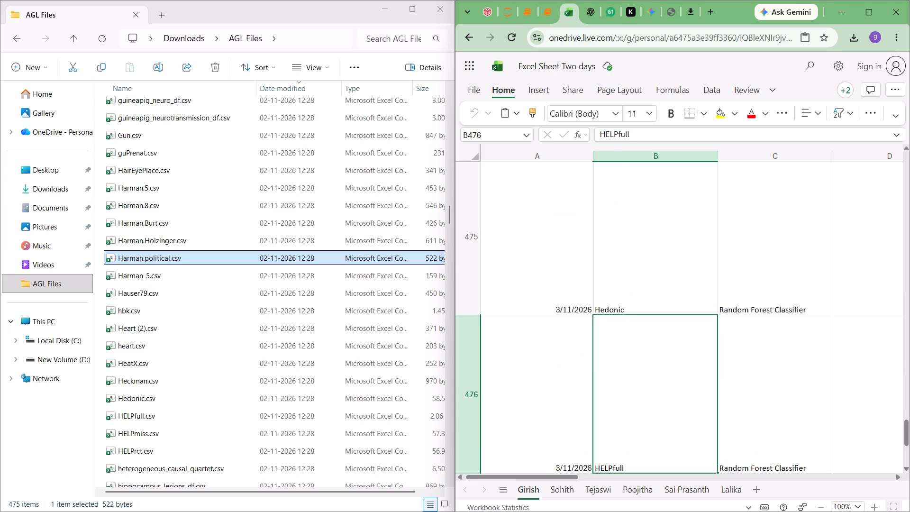
key("Down")
key("Down")
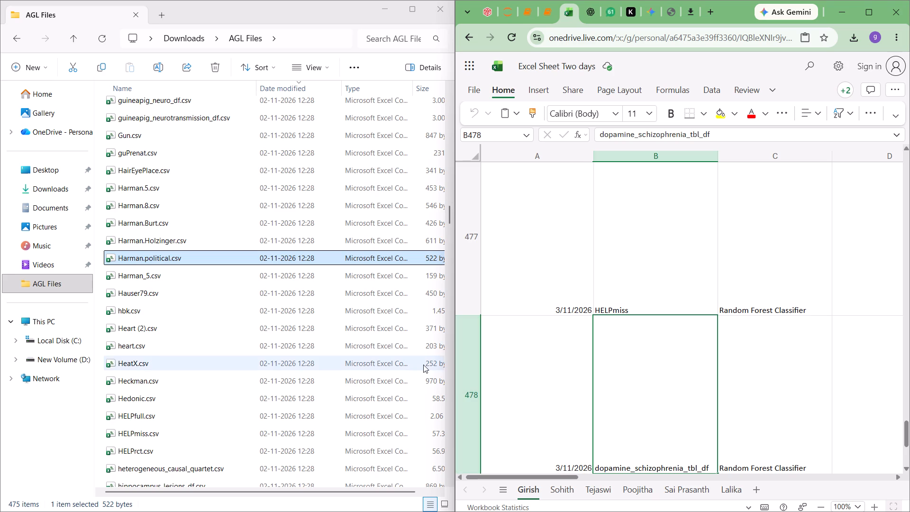
Compare the Girish sheet's entries from row 478 to Engel95 in row 495 with the CSV files around dopamine_schizophrenia_tbl_df in AGL Files.
scroll(423, 365, "down", 6)
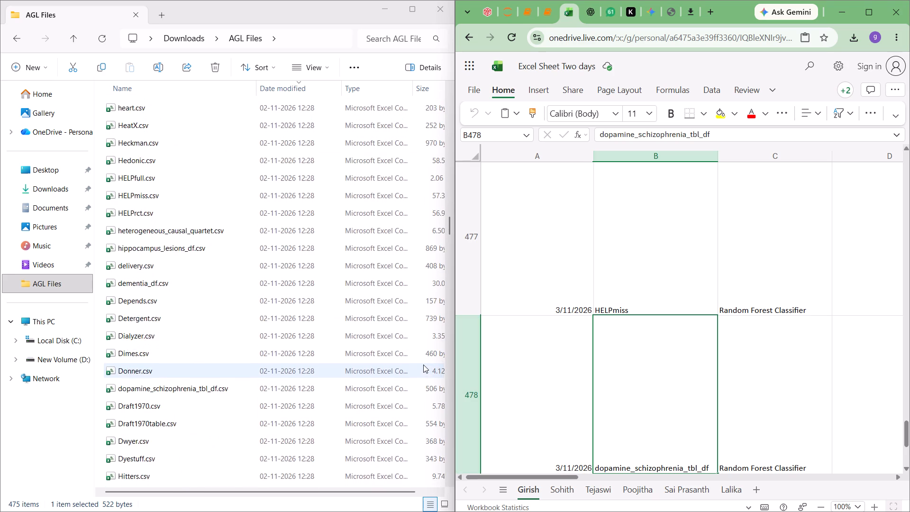
scroll(423, 365, "down", 2)
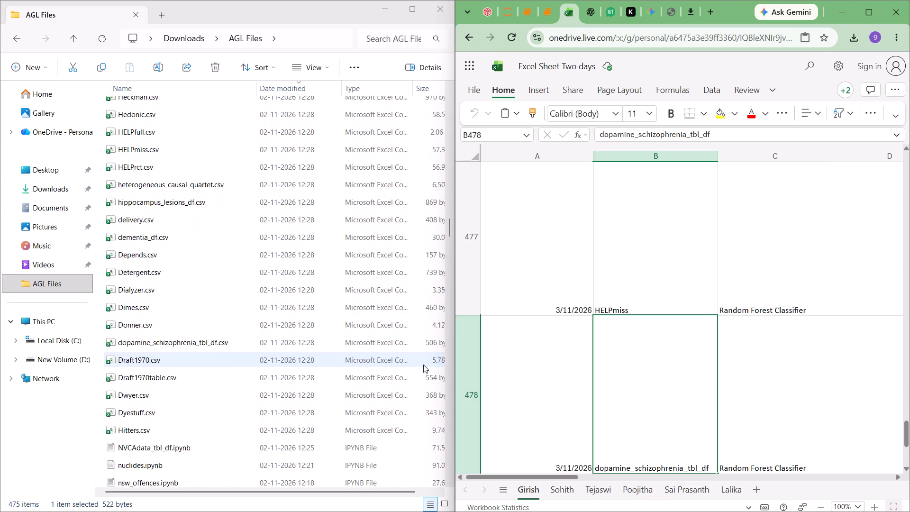
key("Down")
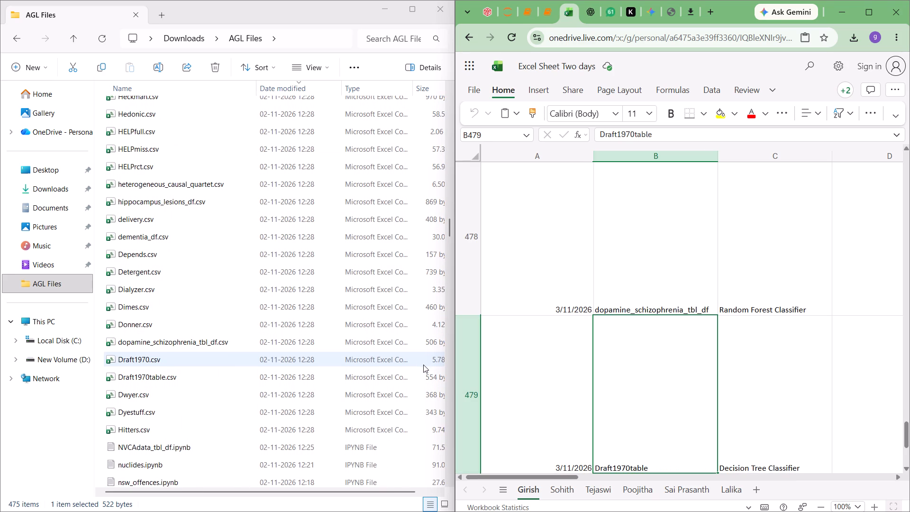
key("Down")
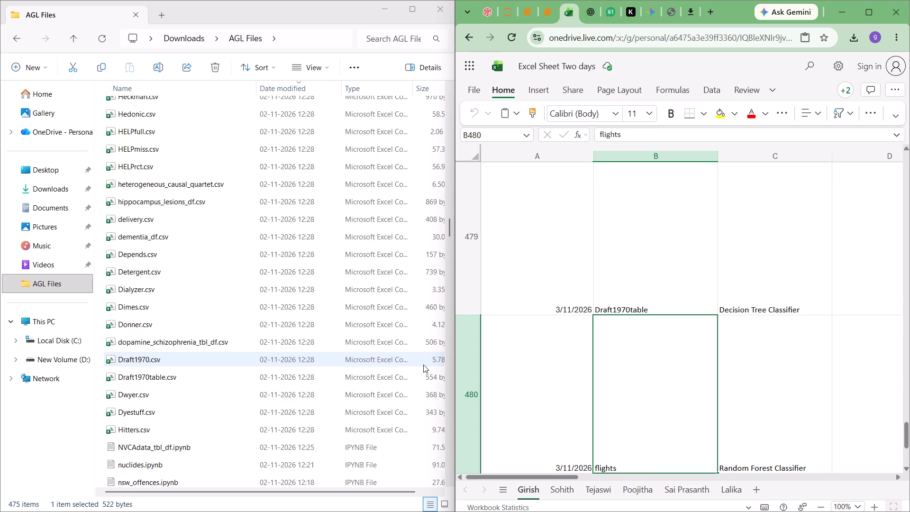
key("Down")
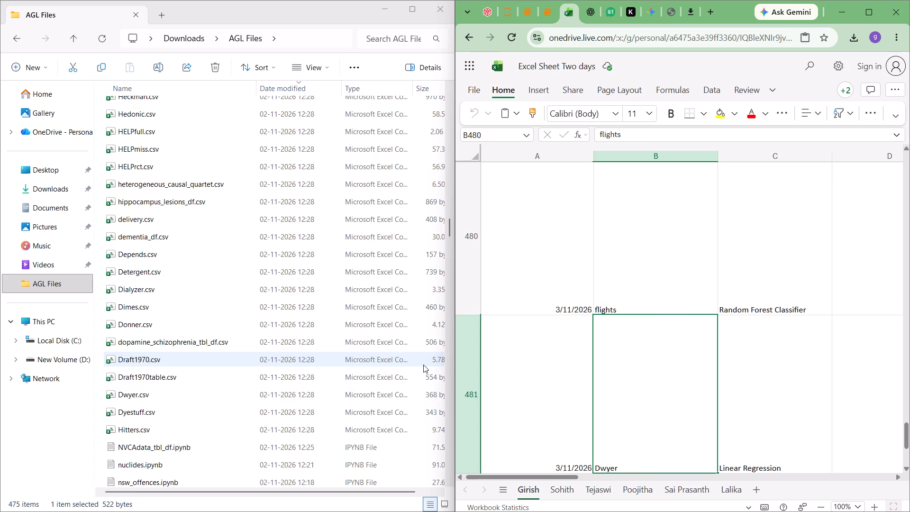
key("Down")
key("Down")
key("Down")
key("Down")
key("Down")
key("Down")
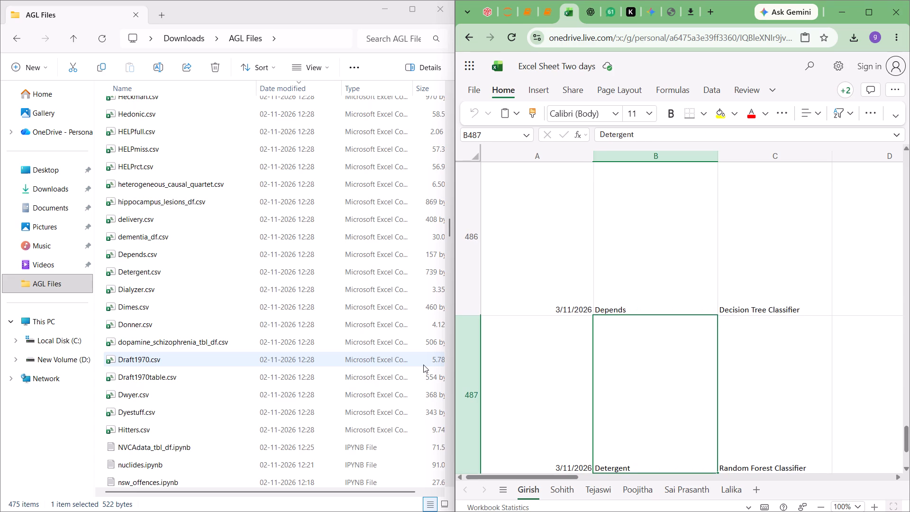
key("Down")
key("Down")
key("Down")
key("Down")
key("Down")
key("Down")
key("Down")
key("Down")
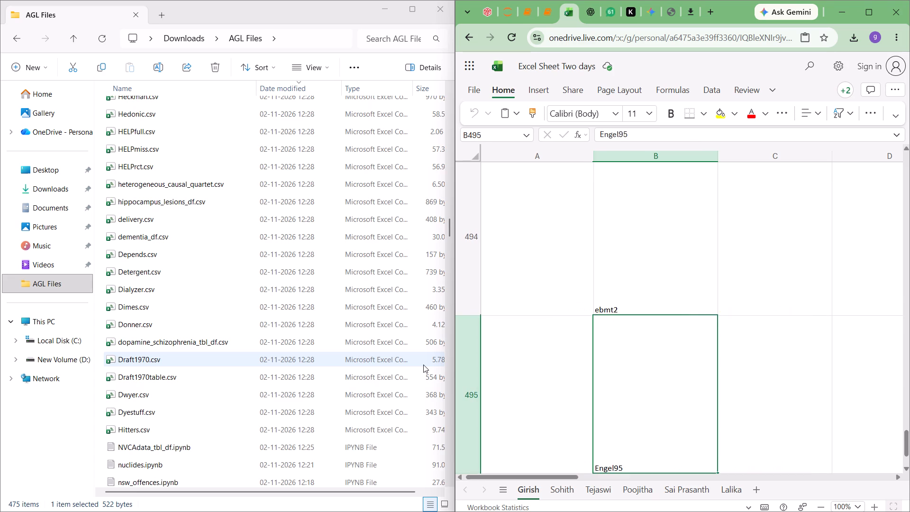
Review the Girish sheet's entries back up from row 495 to dopamine_schizophrenia_tbl_df in row 478.
key("Up")
key("Up")
key("Up")
key("Up")
key("Up")
key("Up")
key("Up")
key("Up")
key("Up")
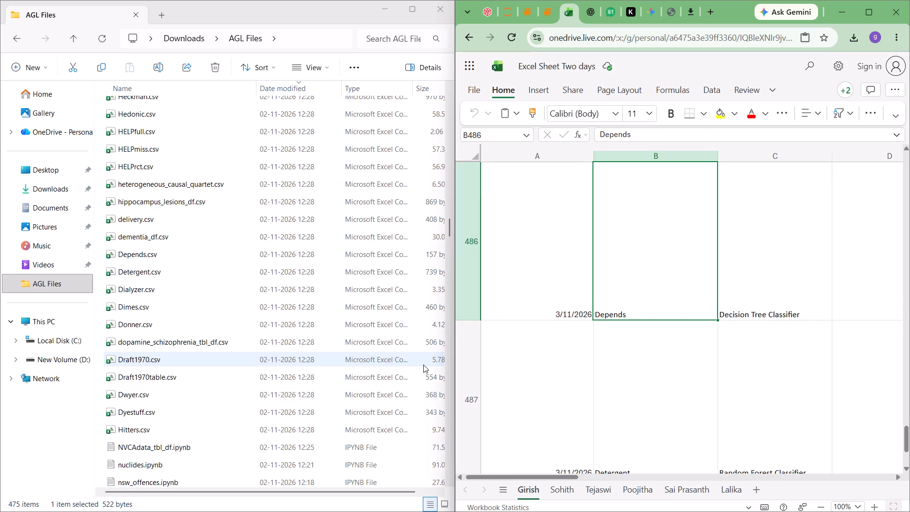
key("Up")
key("Up")
key("Up")
key("Up")
key("Up")
key("Up")
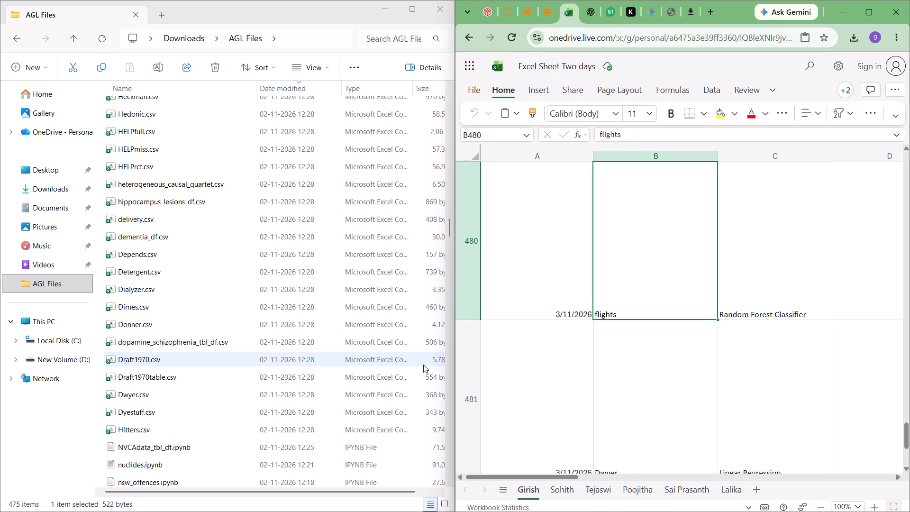
key("Up")
key("Up")
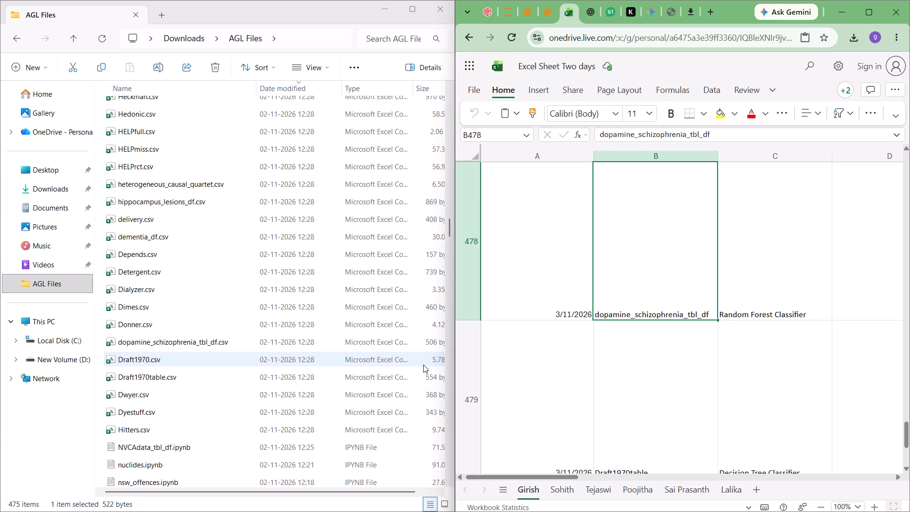
Search the Girish sheet for all occurrences of Draft1970, using the name copied from its CSV file in AGL Files.
key("ctrl+f")
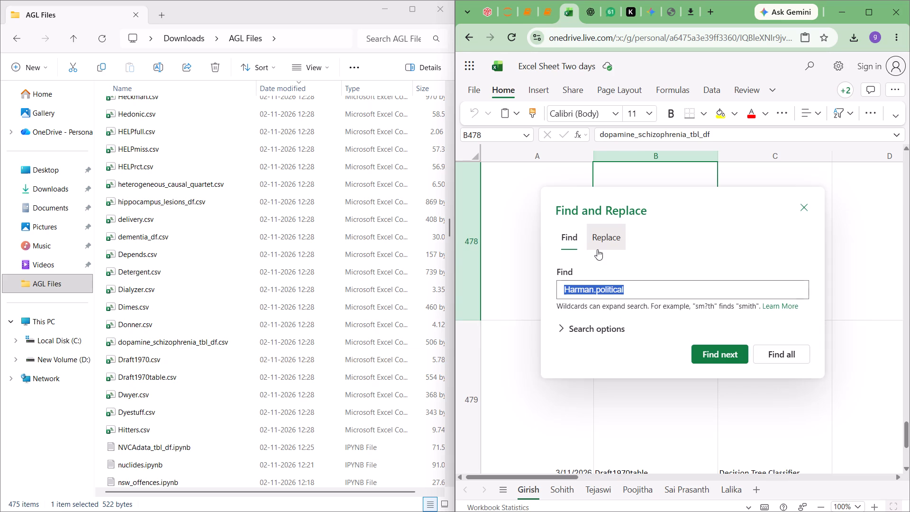
left_click(177, 358)
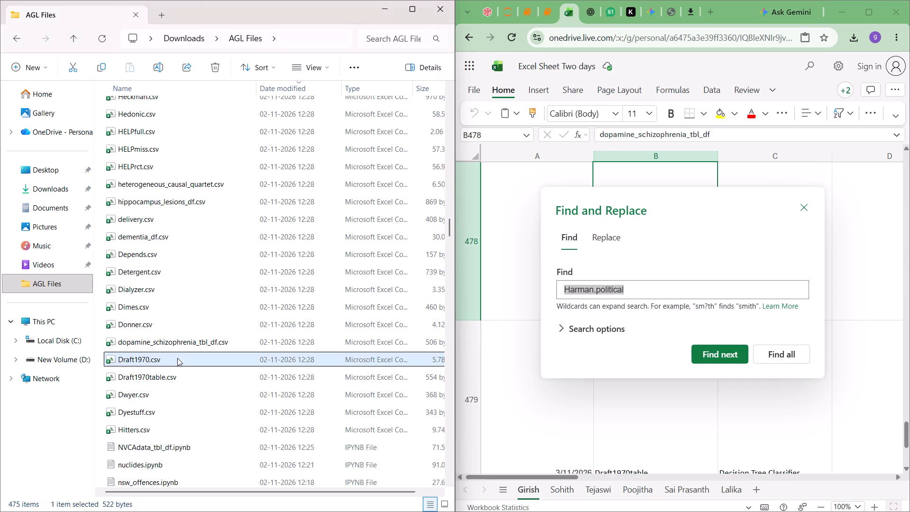
left_click(177, 358)
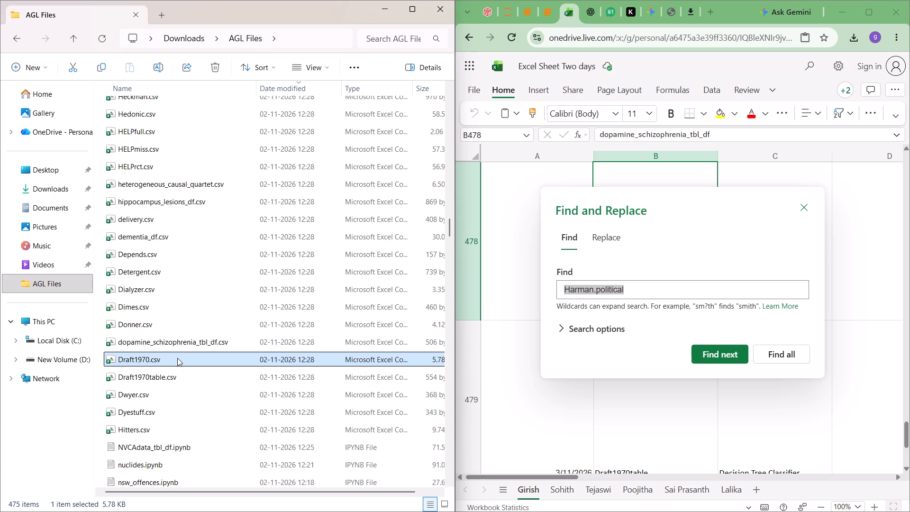
key("ctrl+c")
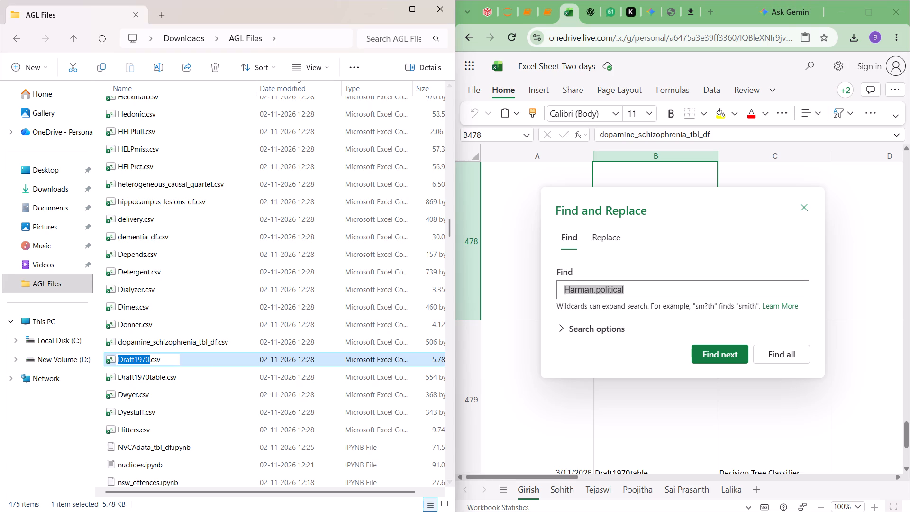
left_click(631, 293)
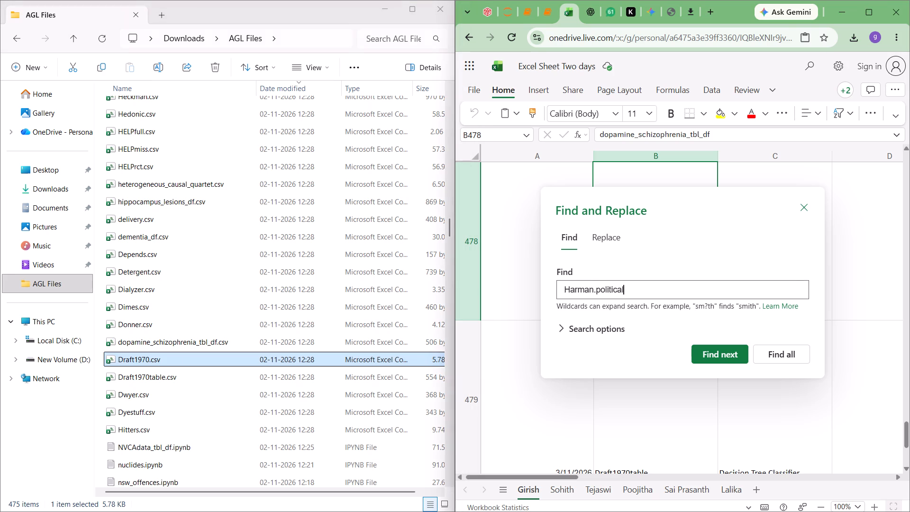
key("BackSpace")
key("BackSpace")
key("BackSpace")
key("BackSpace")
key("BackSpace")
key("BackSpace")
key("BackSpace")
key("BackSpace")
key("BackSpace")
key("BackSpace")
key("BackSpace")
key("BackSpace")
key("BackSpace")
key("BackSpace")
key("BackSpace")
key("BackSpace")
key("BackSpace")
key("BackSpace")
key("BackSpace")
key("BackSpace")
key("ctrl+v")
left_click(771, 351)
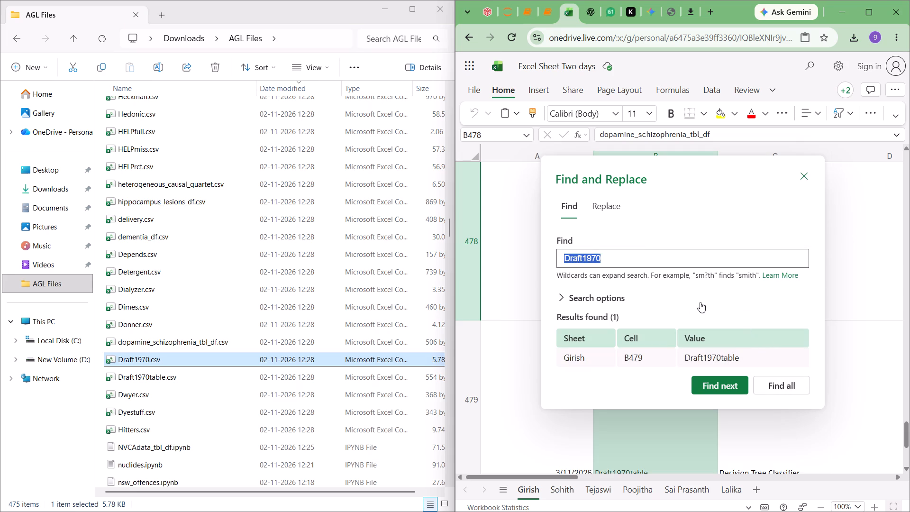
Go to the Draft1970 match in the Girish sheet, repeat the search for all occurrences, and close the search.
scroll(681, 333, "down", 2)
left_click(610, 260)
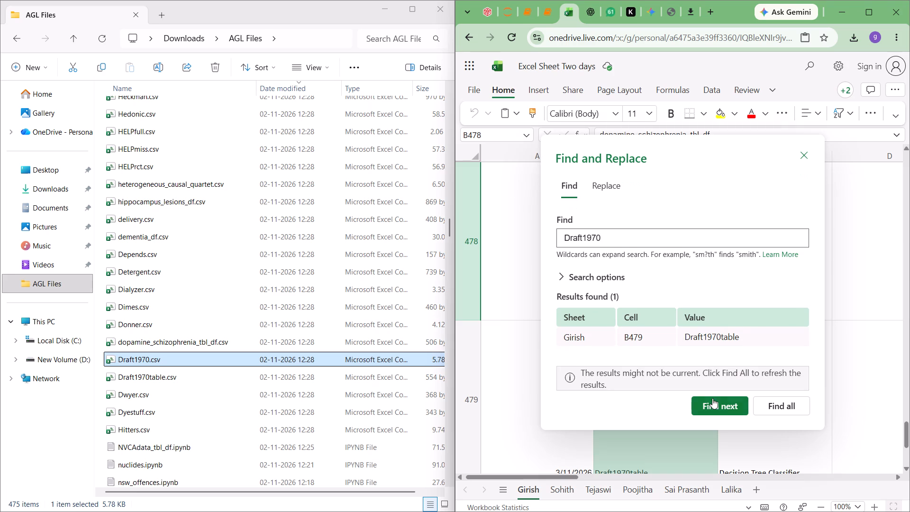
left_click(724, 410)
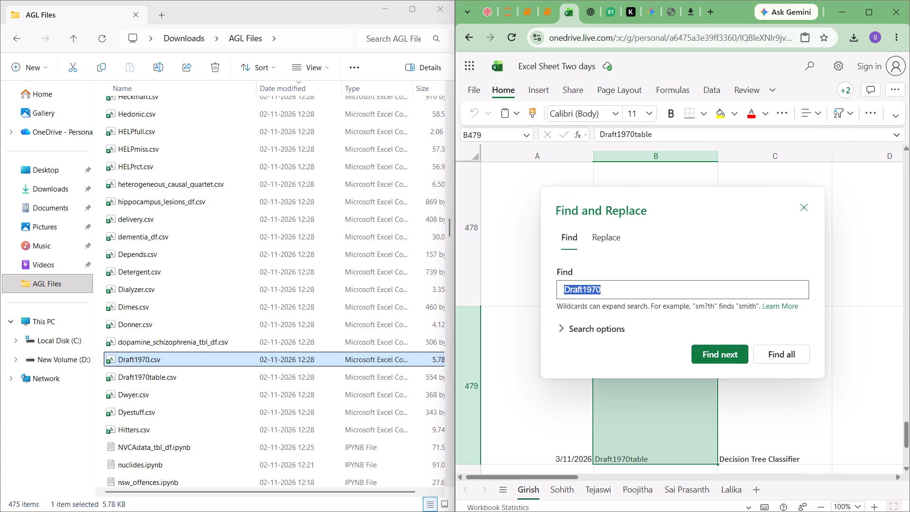
left_click(534, 342)
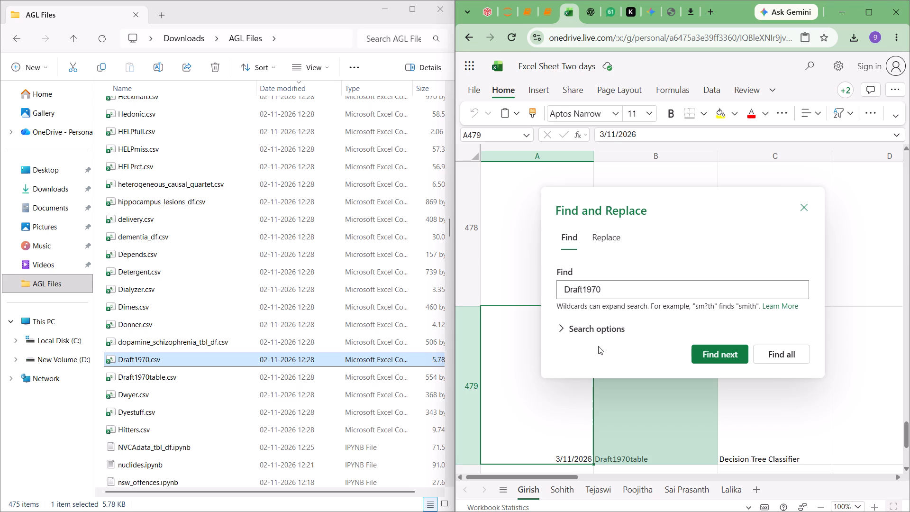
left_click(769, 354)
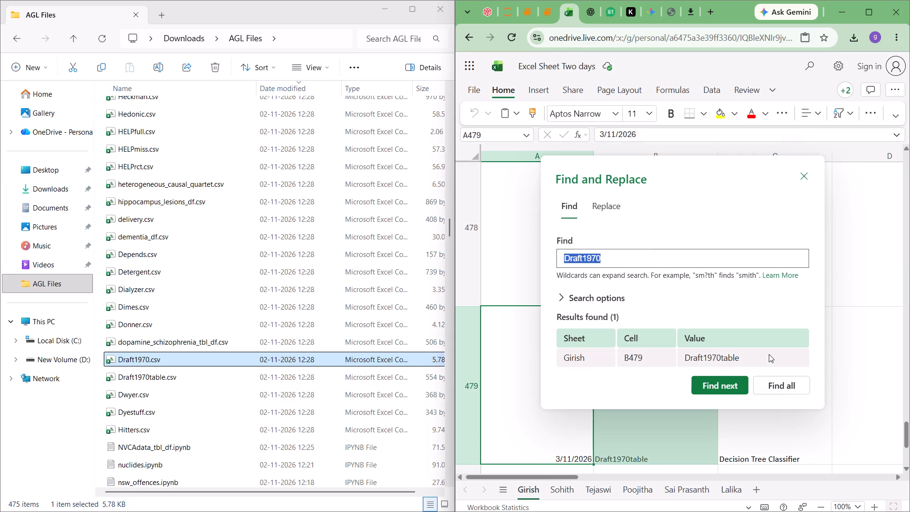
left_click(600, 258)
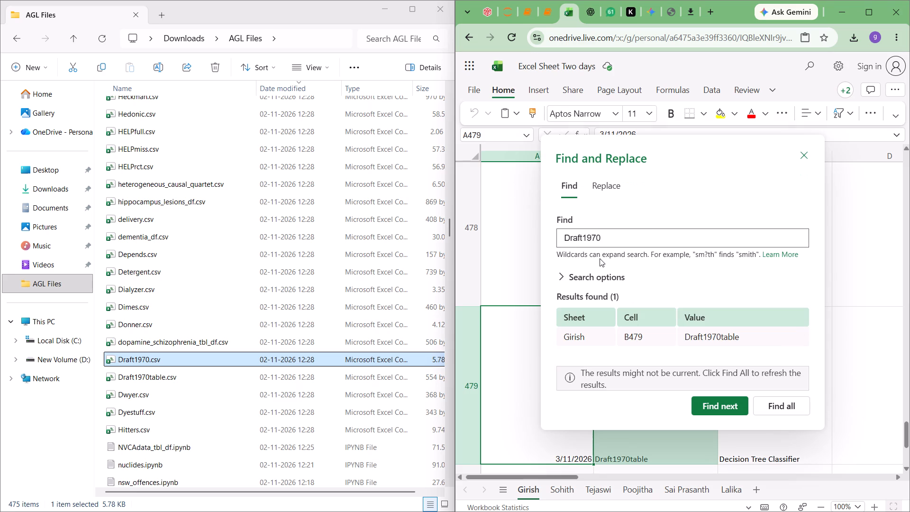
scroll(671, 346, "down", 2)
left_click(803, 157)
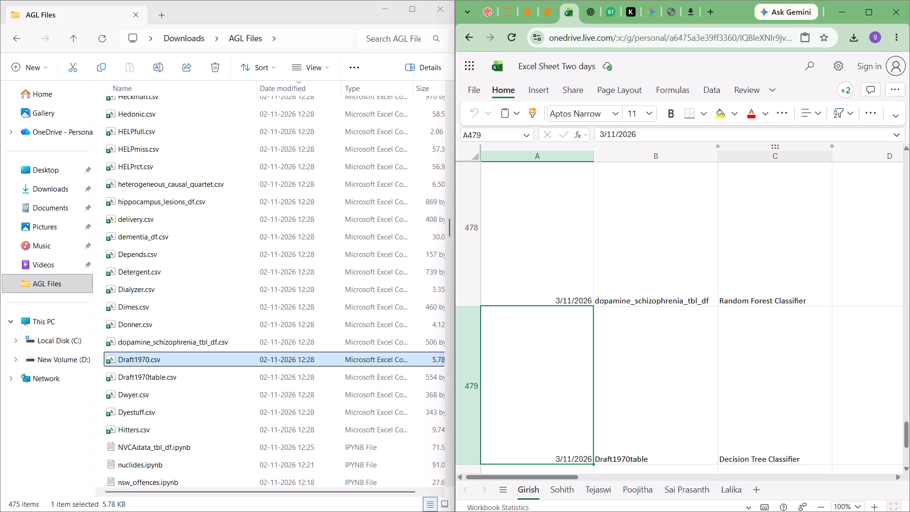
Add Draft1970 in cell B499 below Gun in the Girish sheet, copying the name from its CSV file.
scroll(527, 315, "down", 12)
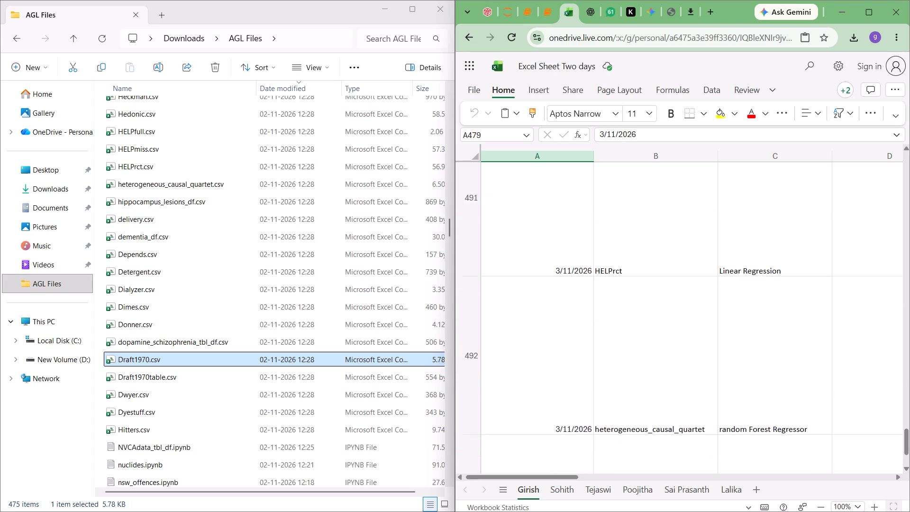
scroll(527, 315, "down", 4)
scroll(527, 315, "up", 2)
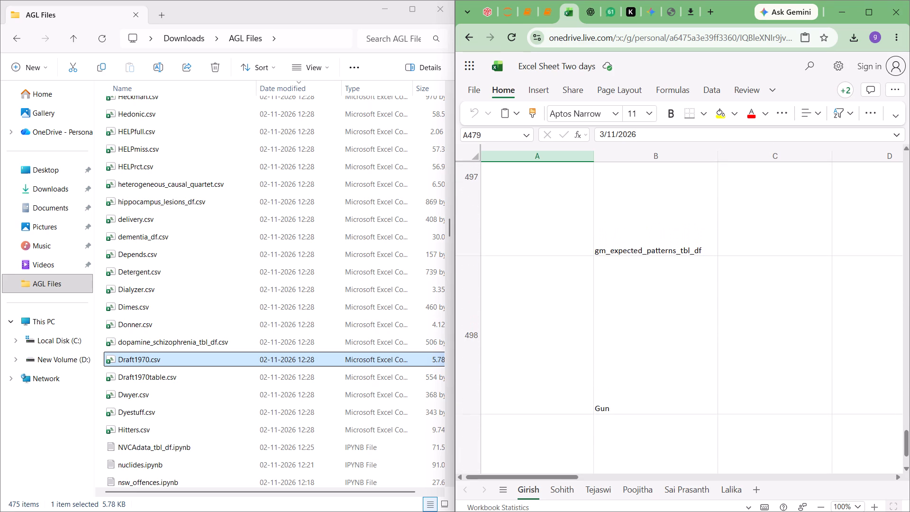
scroll(527, 315, "down", 2)
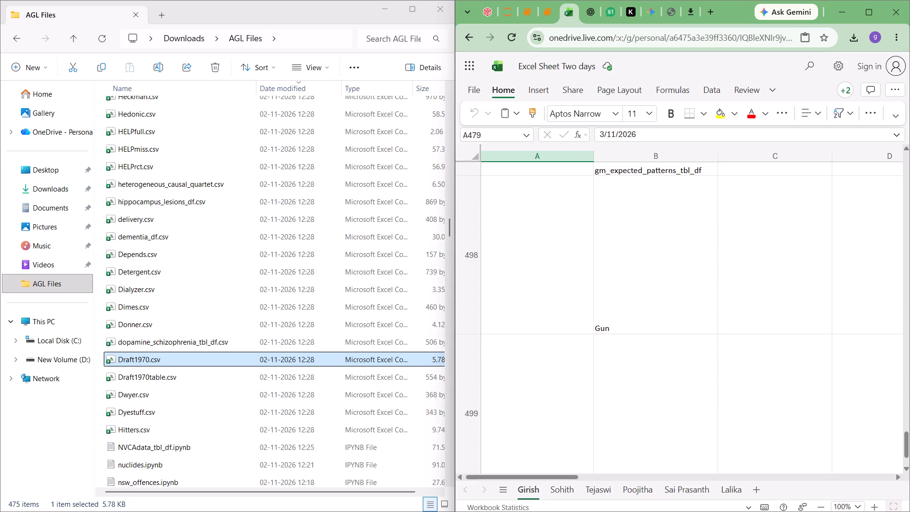
scroll(527, 315, "down", 1)
left_click(612, 364)
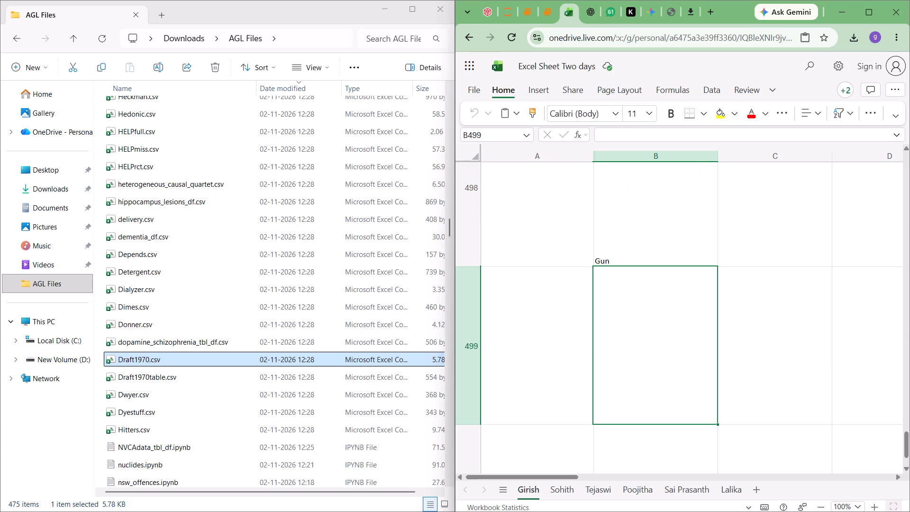
left_click(196, 359)
key("ctrl+c")
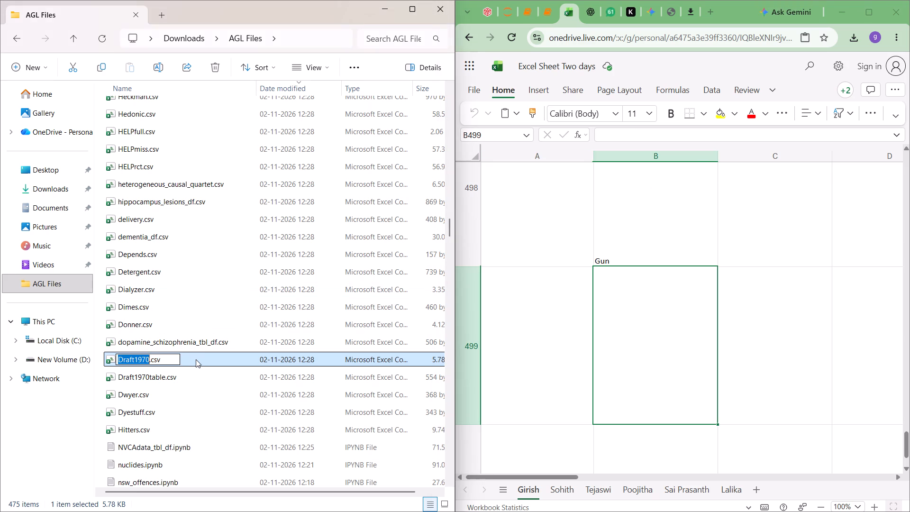
key("ctrl+v")
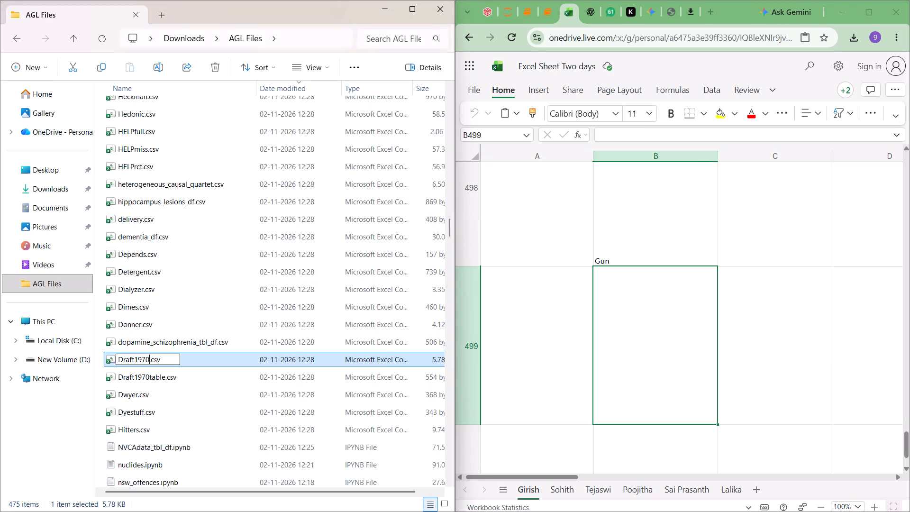
scroll(628, 377, "down", 2)
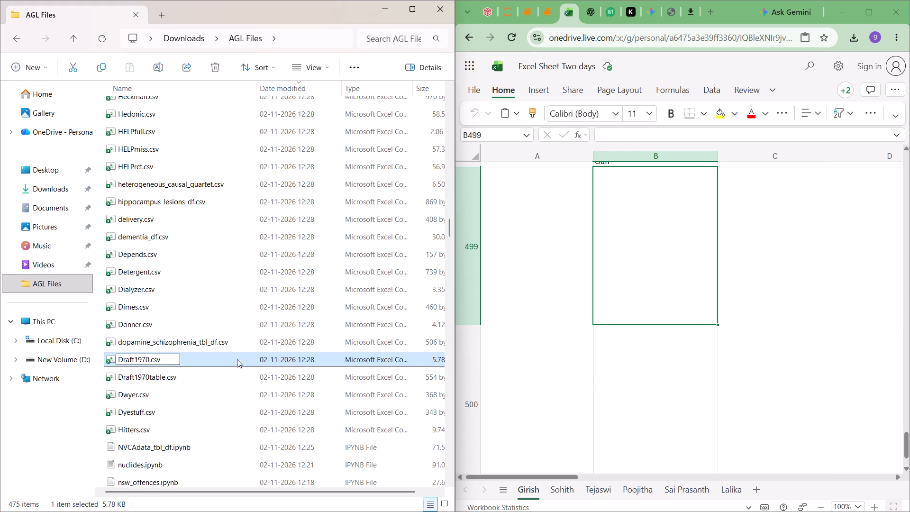
left_click(224, 357)
left_click(224, 357)
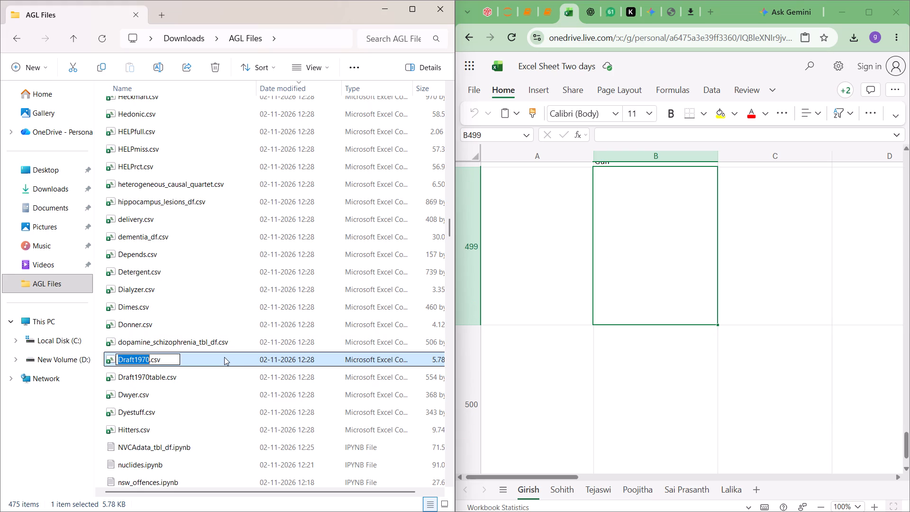
key("ctrl+c")
left_click(655, 279)
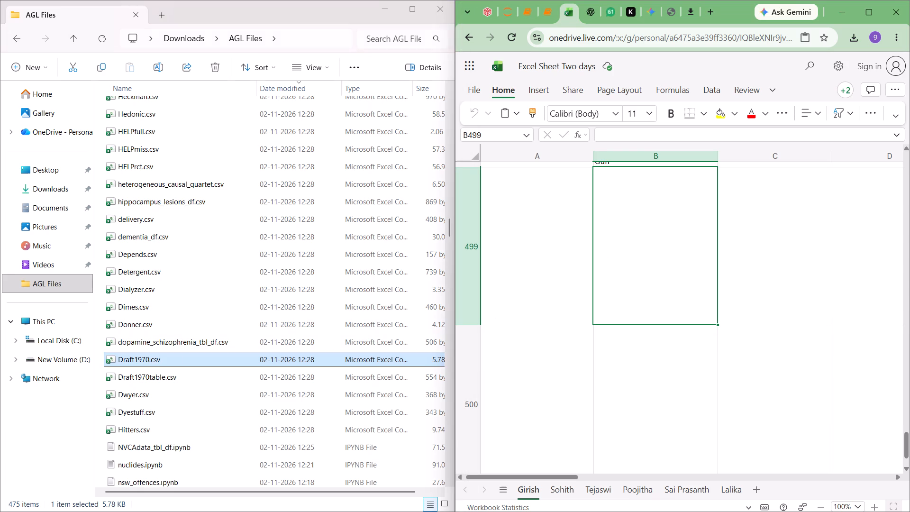
key("ctrl+v")
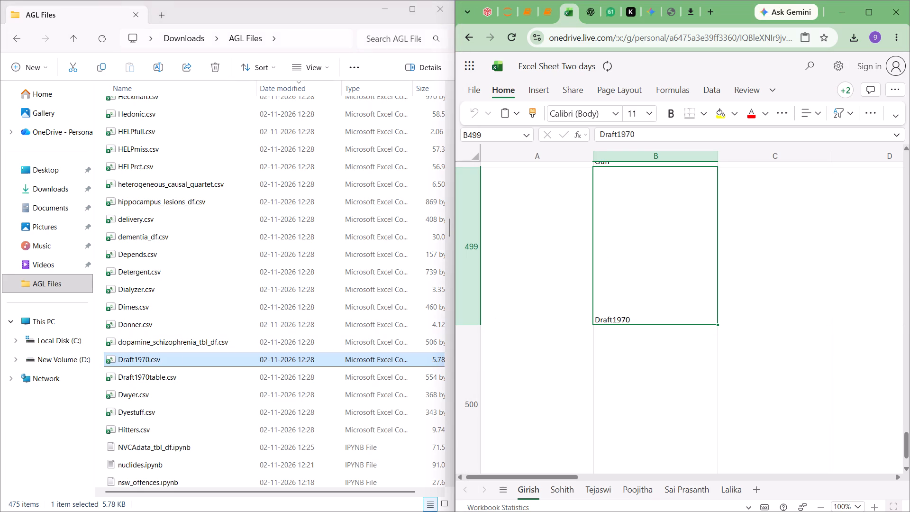
Add Harman.political in cell B500 below Draft1970 in the Girish sheet, copying the name from its CSV file in AGL Files.
left_click(628, 352)
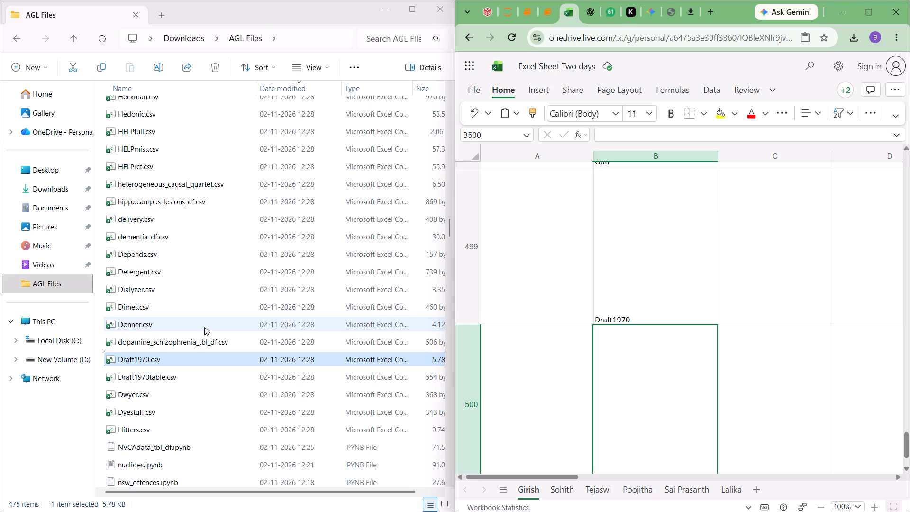
scroll(204, 327, "up", 4)
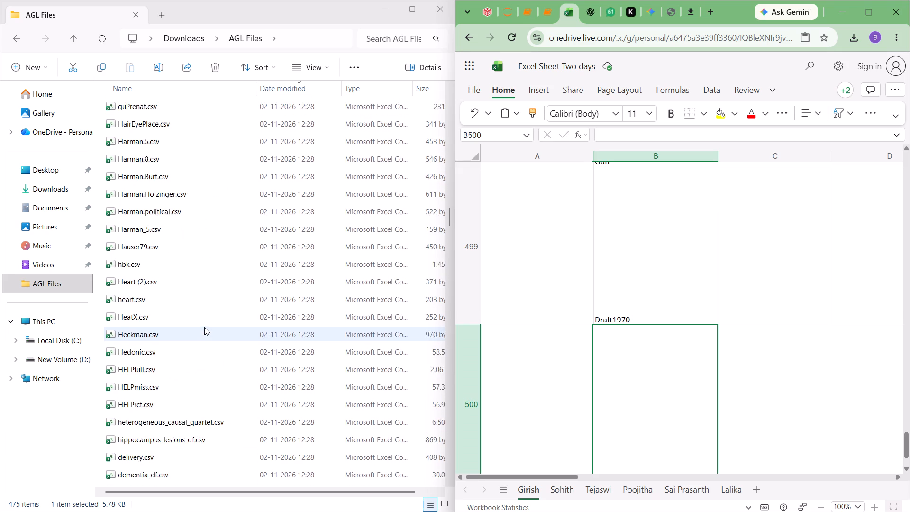
scroll(204, 327, "up", 1)
scroll(204, 327, "down", 2)
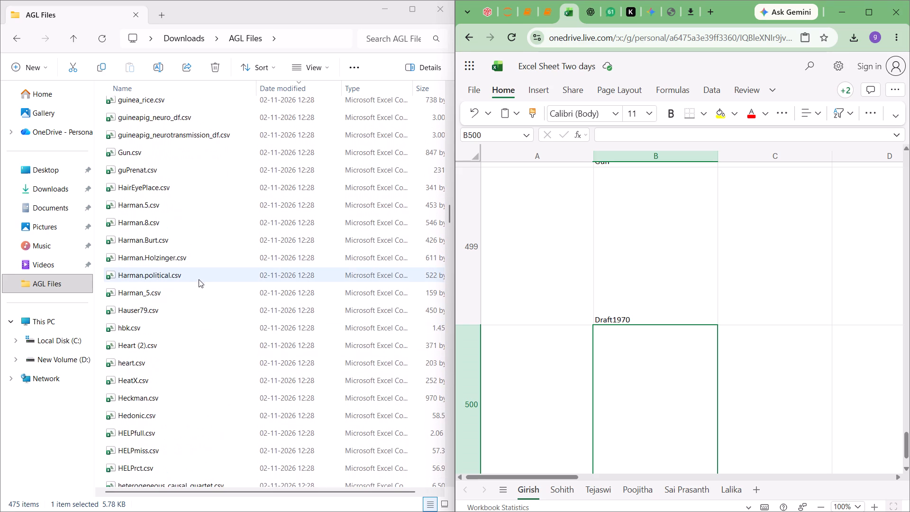
left_click(201, 275)
left_click(201, 275)
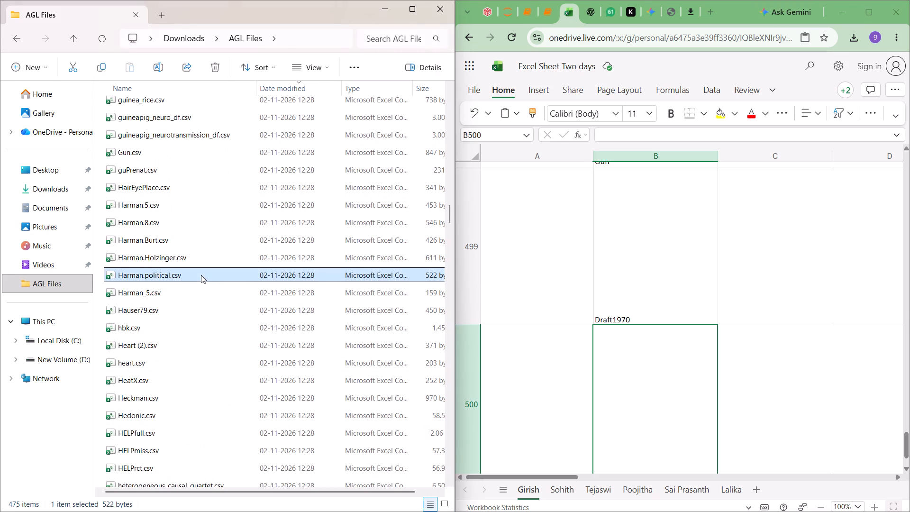
key("ctrl+c")
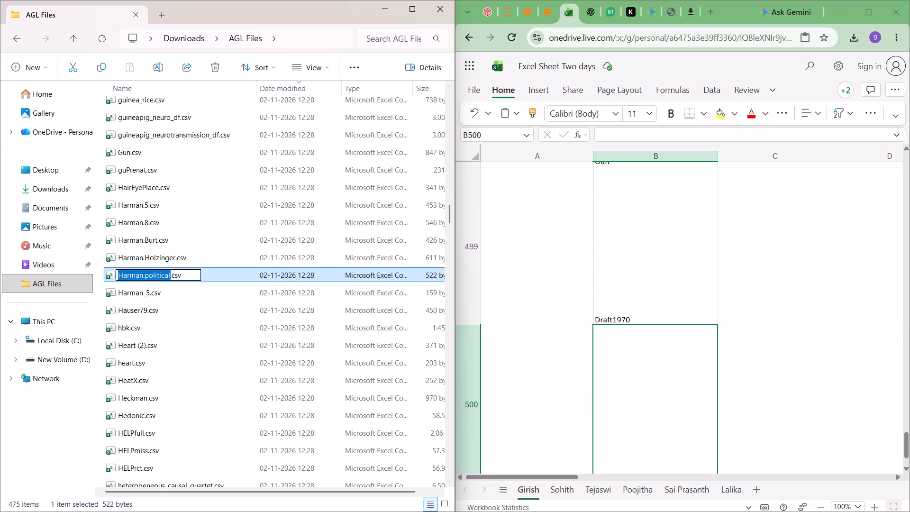
key("ctrl+v")
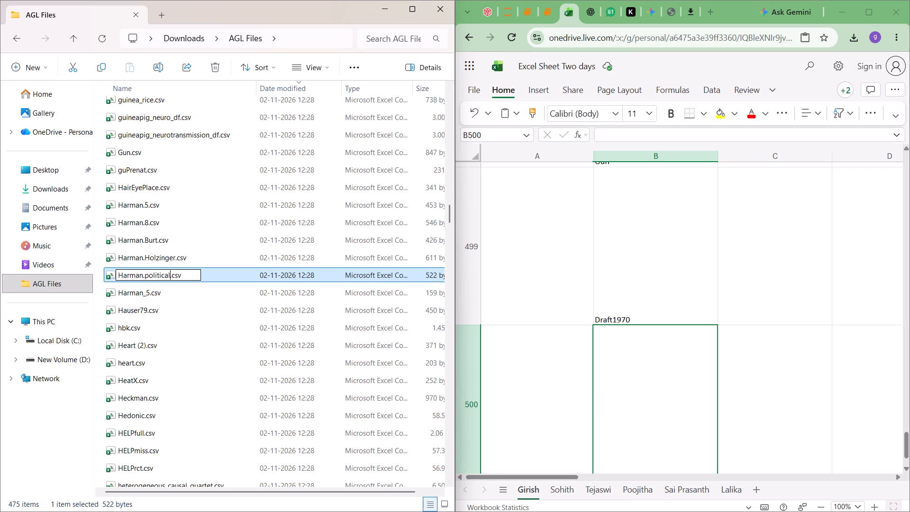
key("ctrl+a")
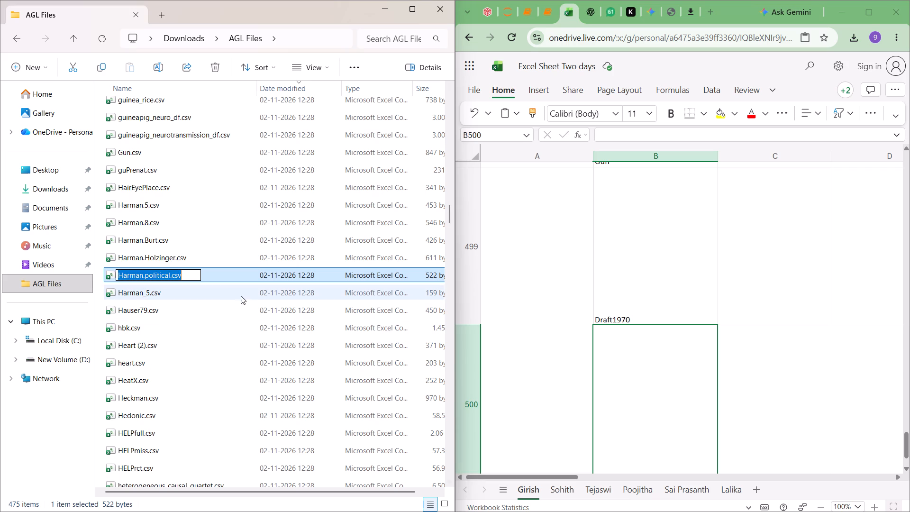
left_click(217, 270)
left_click(217, 270)
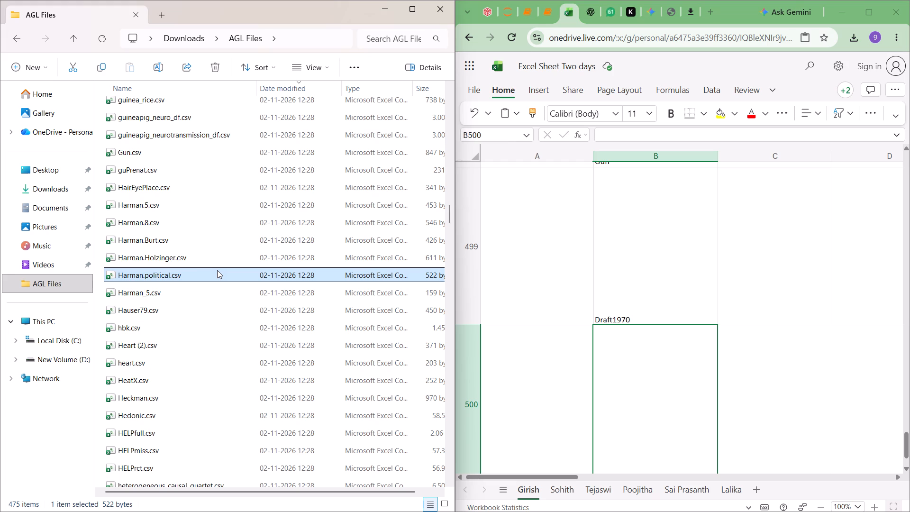
key("ctrl+c")
left_click(617, 399)
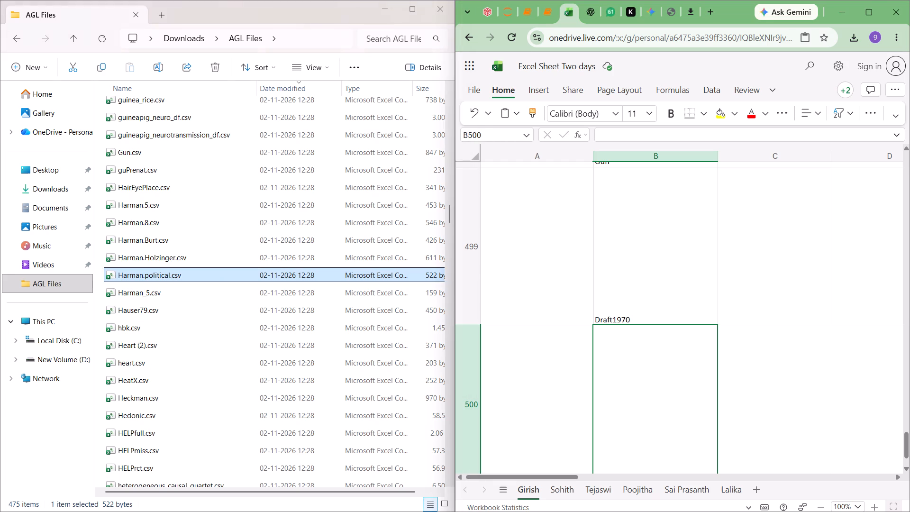
key("ctrl+v")
left_click(520, 384)
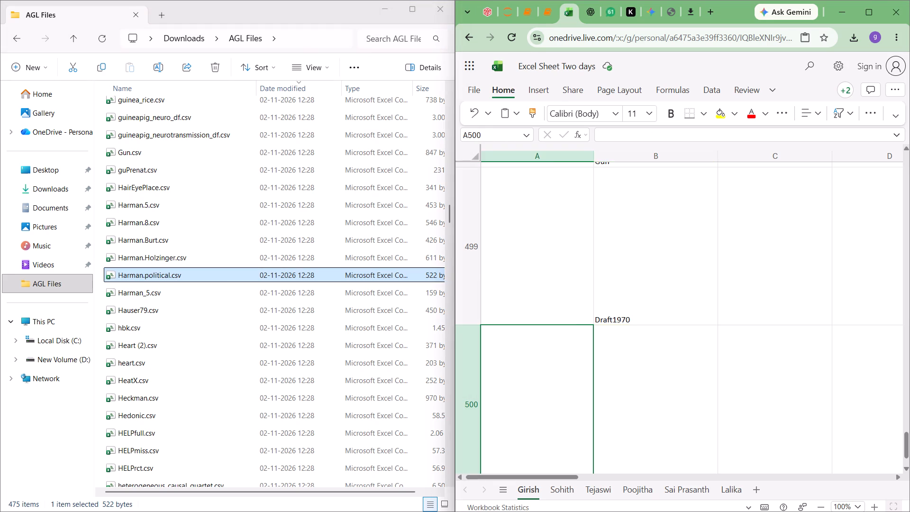
scroll(520, 384, "down", 1)
scroll(380, 293, "up", 1)
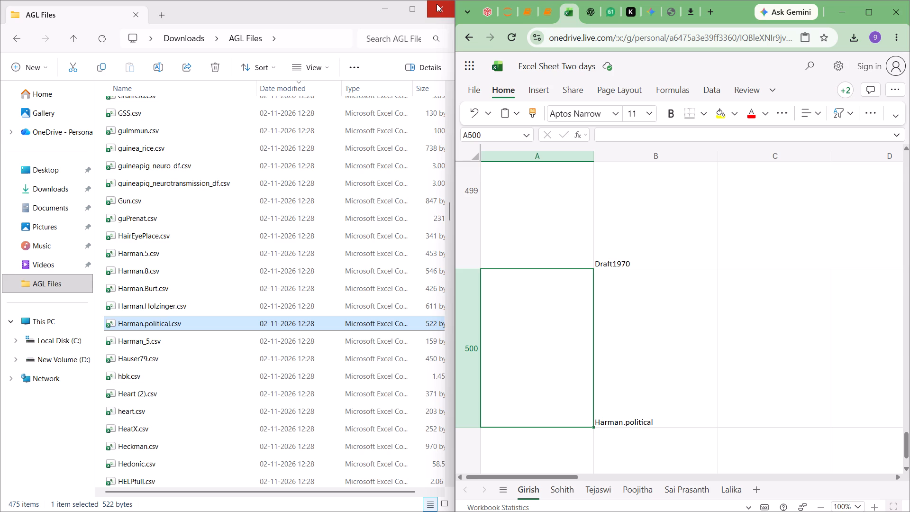
Close the AGL Files folder window and enlarge the workbook's browser window to full screen width.
left_click(437, 4)
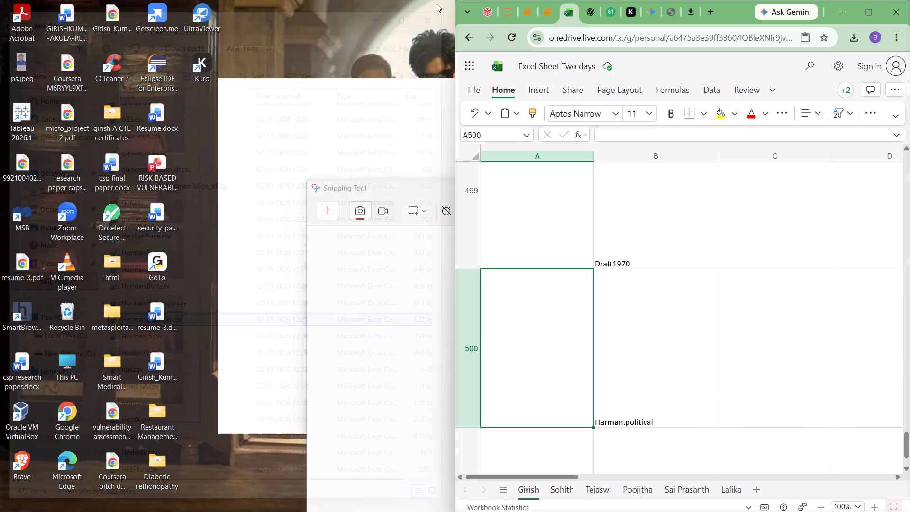
left_click(872, 17)
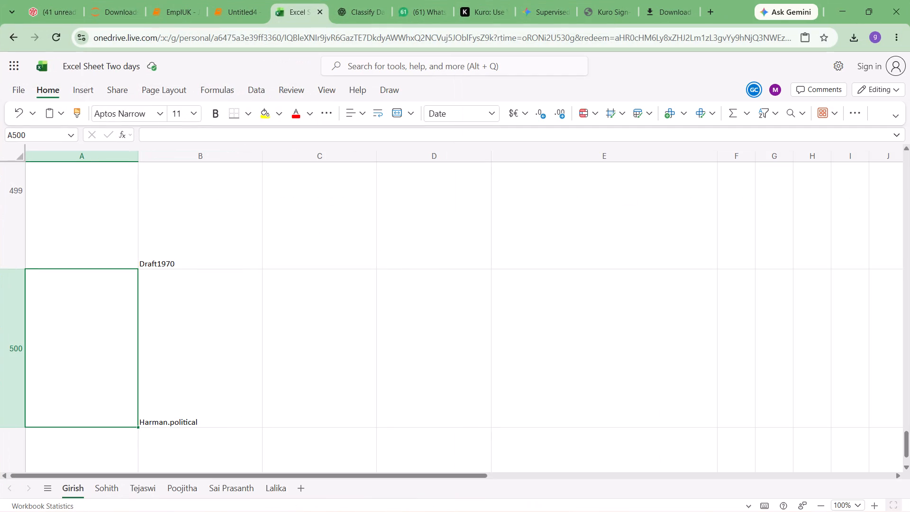
Review the Girish sheet's entries upward from row 500 to the nsw_offences entry in row 399.
scroll(236, 288, "up", 1)
left_click(236, 288)
scroll(236, 288, "up", 4)
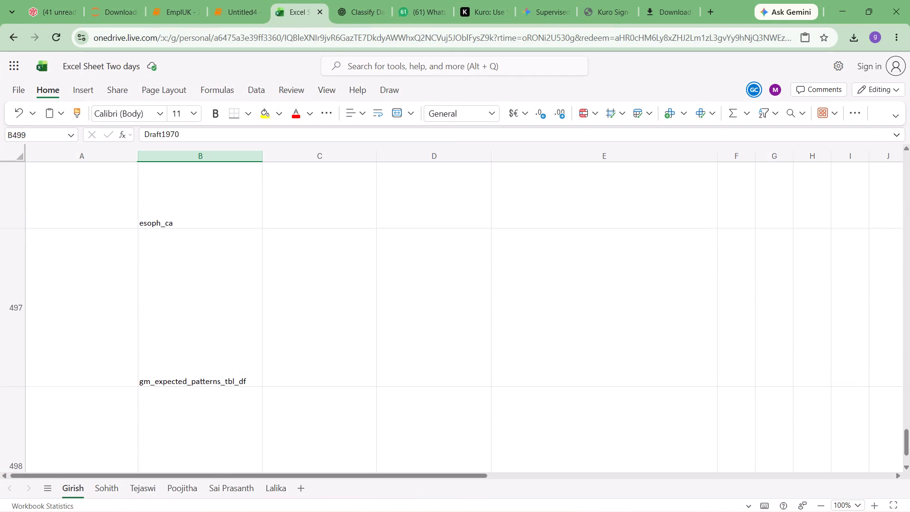
scroll(236, 288, "up", 2)
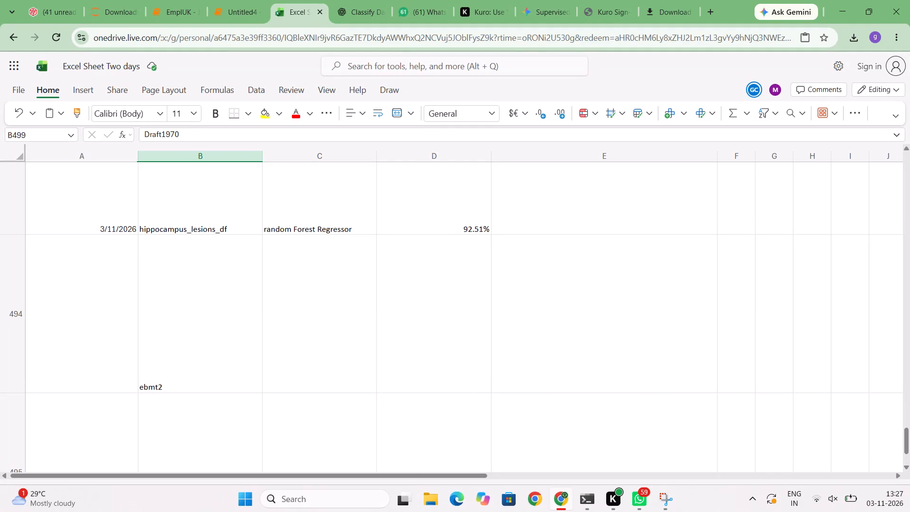
scroll(364, 337, "up", 20)
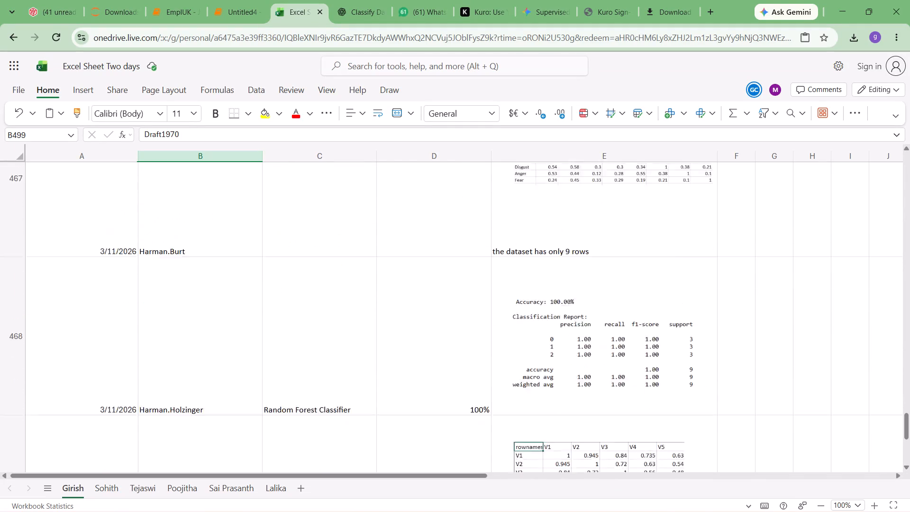
scroll(364, 337, "up", 7)
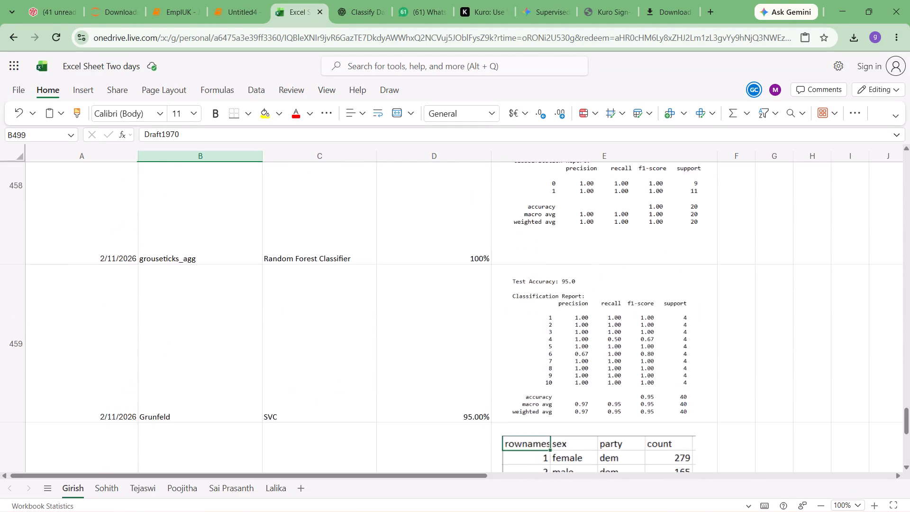
scroll(364, 337, "up", 4)
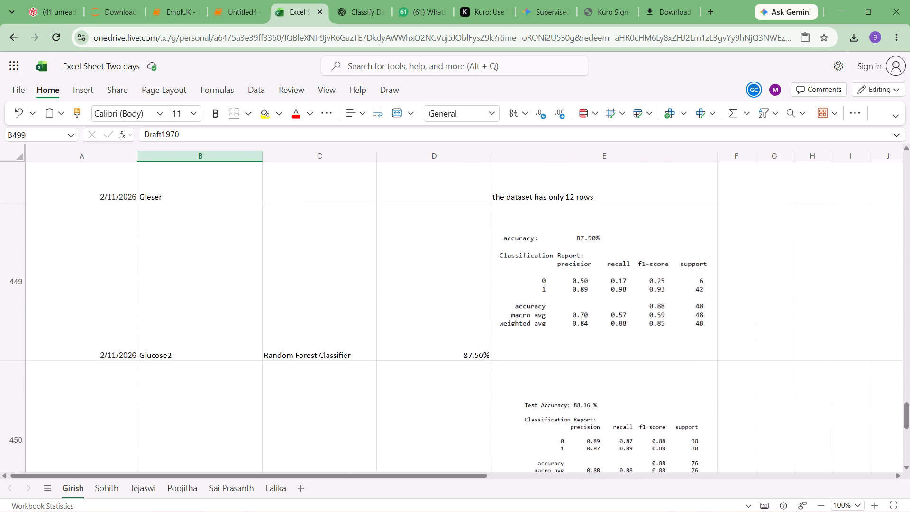
scroll(364, 337, "up", 2)
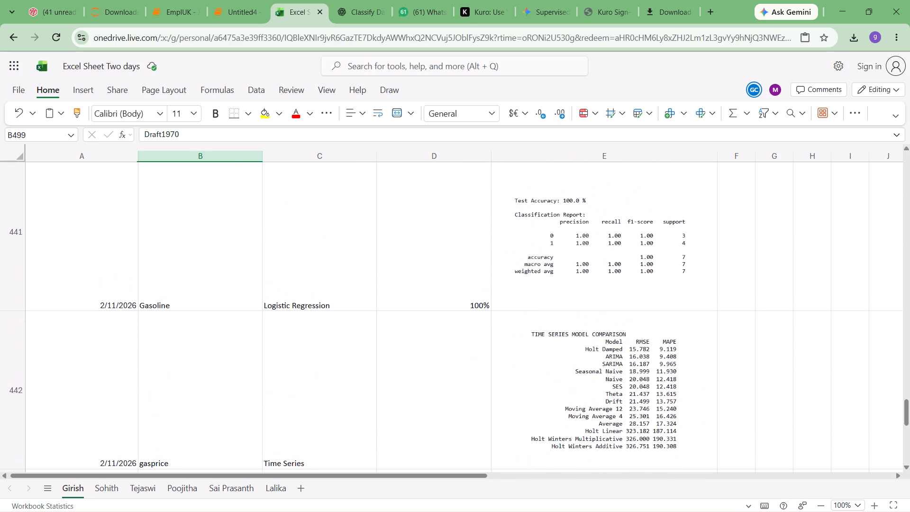
scroll(344, 297, "up", 7)
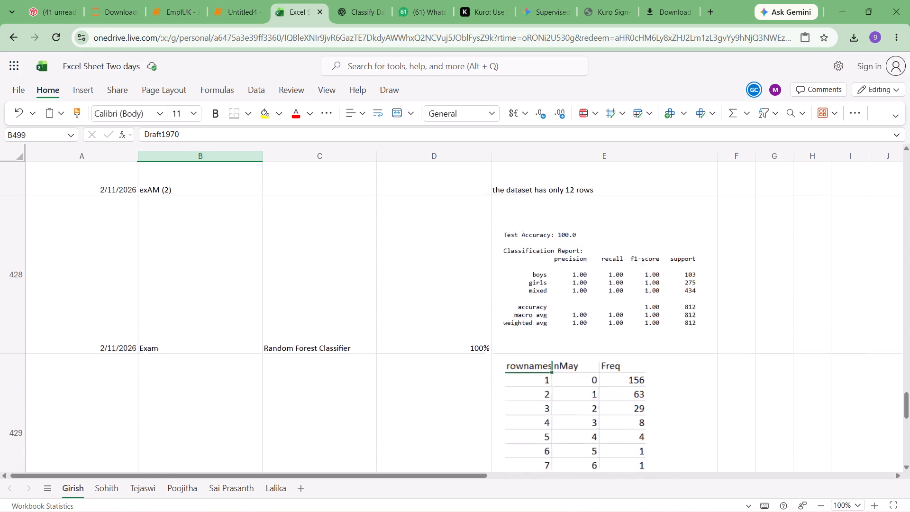
scroll(344, 297, "up", 4)
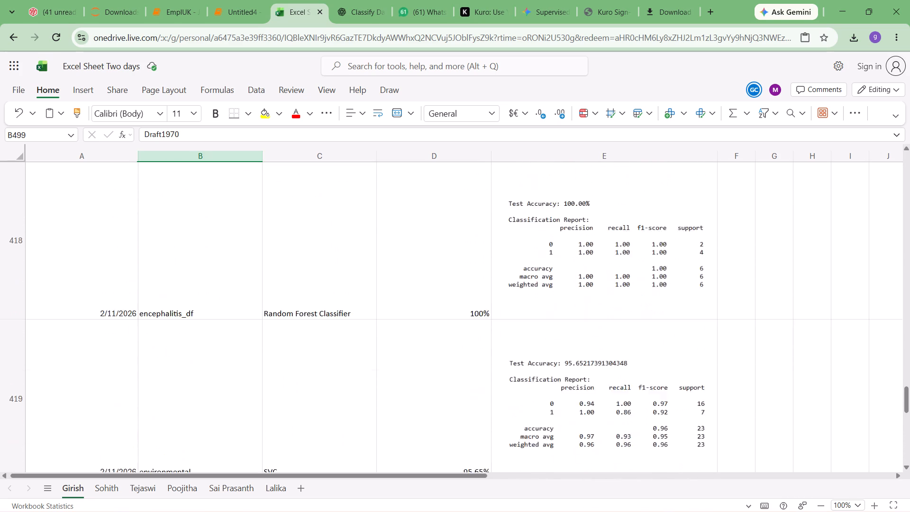
scroll(344, 297, "up", 4)
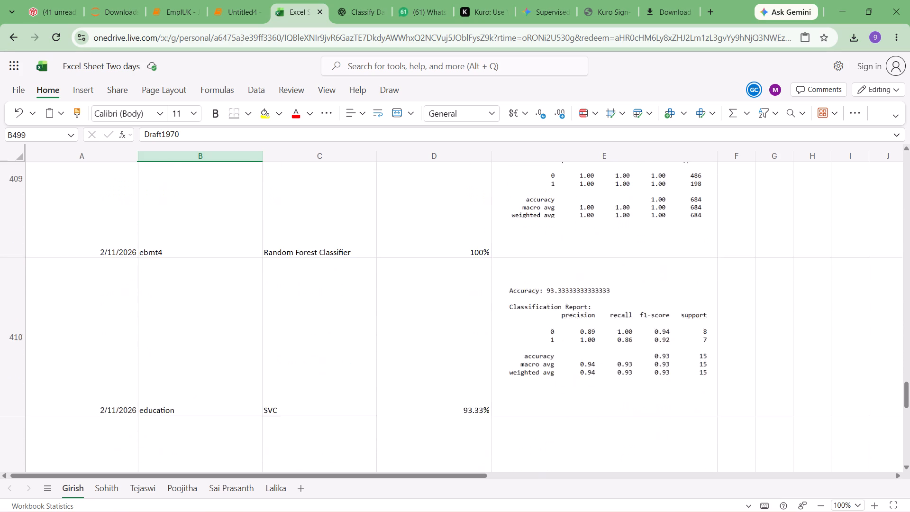
scroll(344, 297, "up", 4)
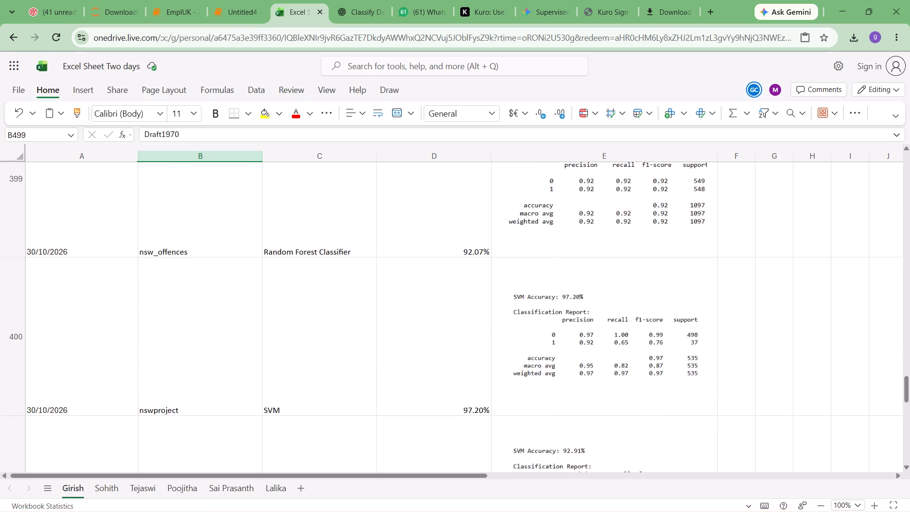
scroll(344, 297, "up", 1)
Review the Girish sheet's column B entries down through Dyke in row 404 to epilepsy_drug_trial_df in row 421.
scroll(344, 297, "down", 3)
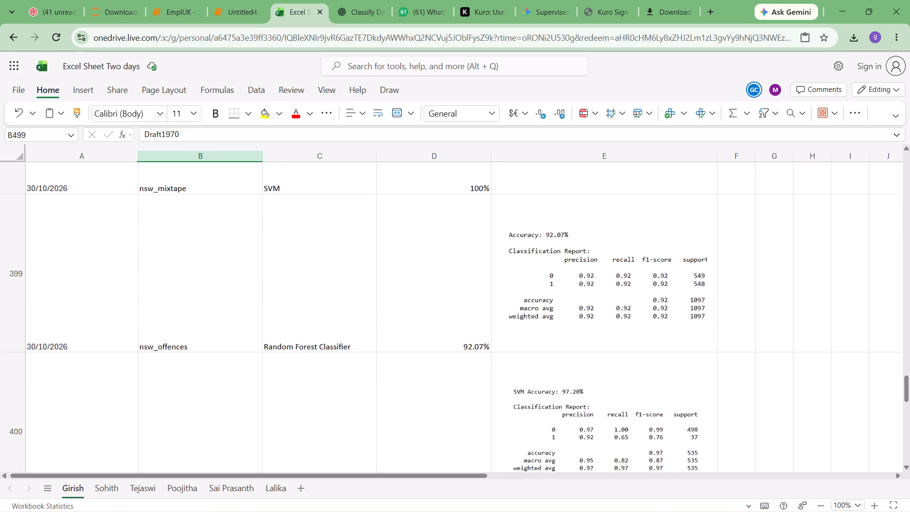
scroll(344, 297, "down", 7)
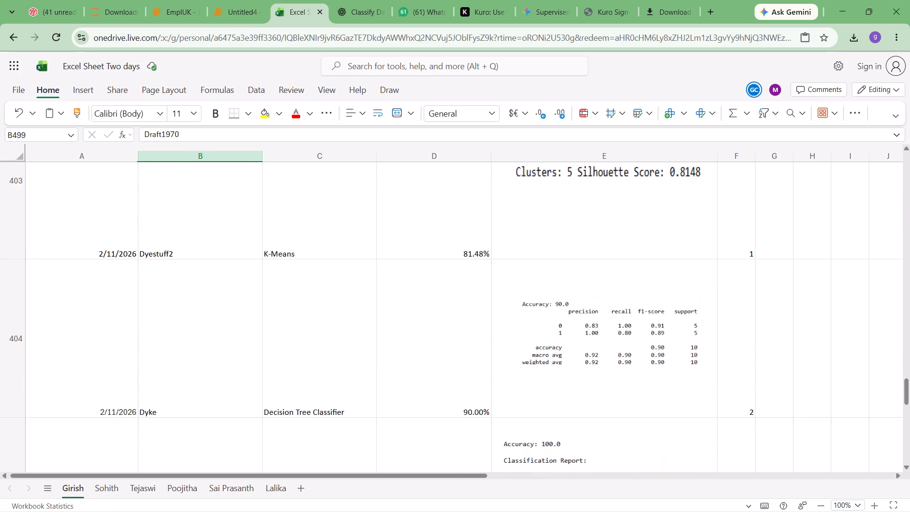
scroll(344, 297, "down", 1)
scroll(344, 297, "up", 2)
left_click(240, 255)
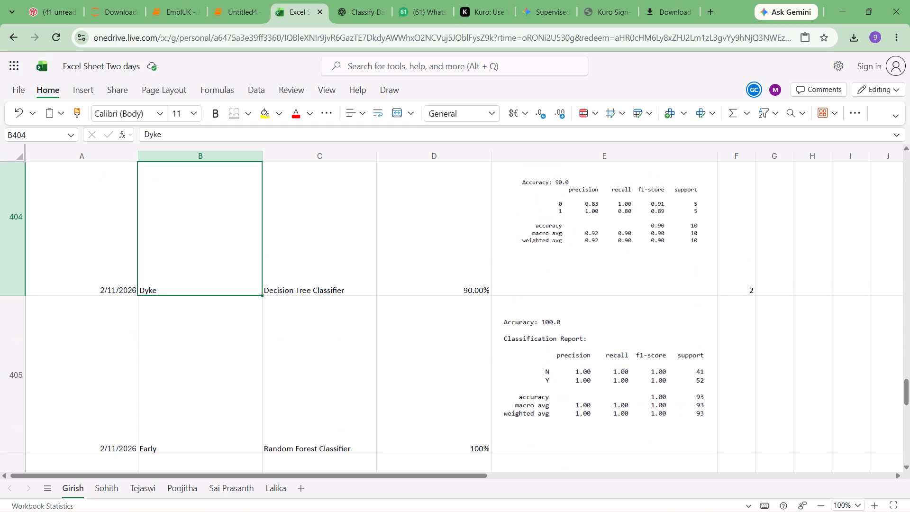
key("Down")
key("Down")
key("Down")
key("Down")
key("Down")
key("Down")
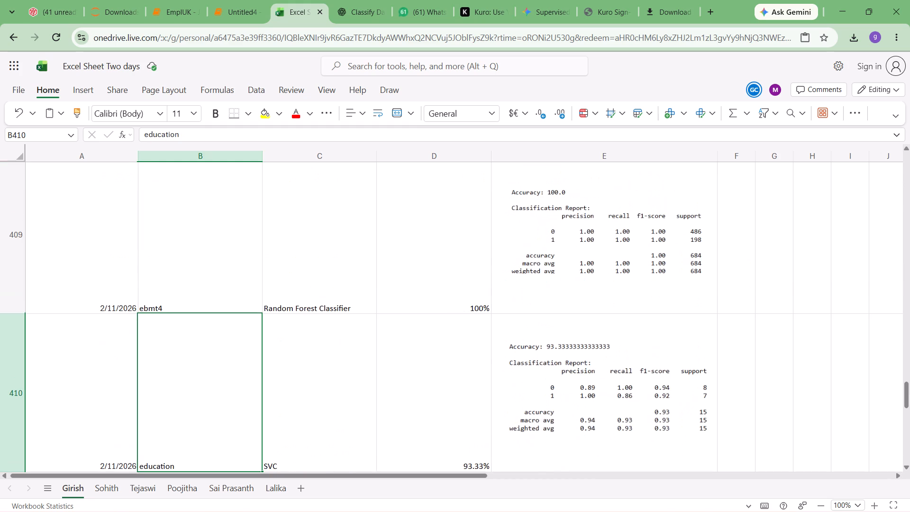
key("Down")
key("Down")
key("Down")
key("Down")
key("Down")
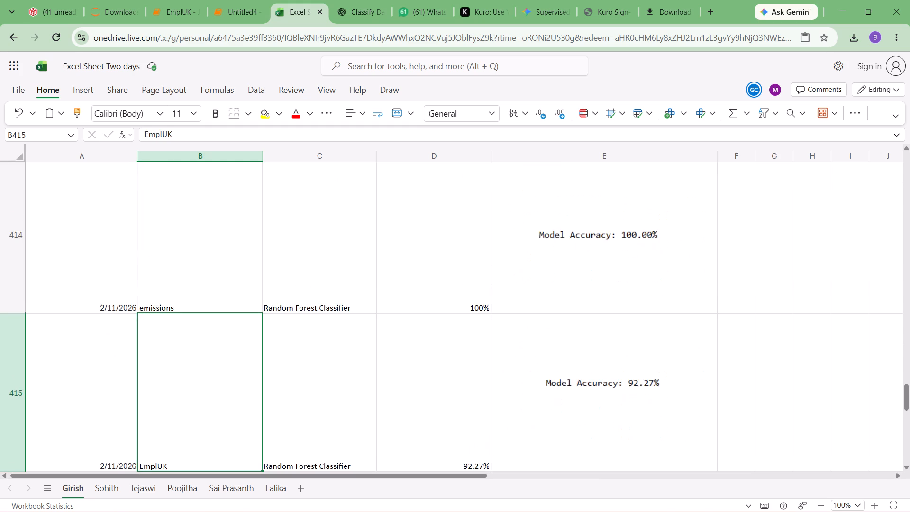
key("Down")
key("Down")
key("Down")
key("Down")
key("Down")
key("Down")
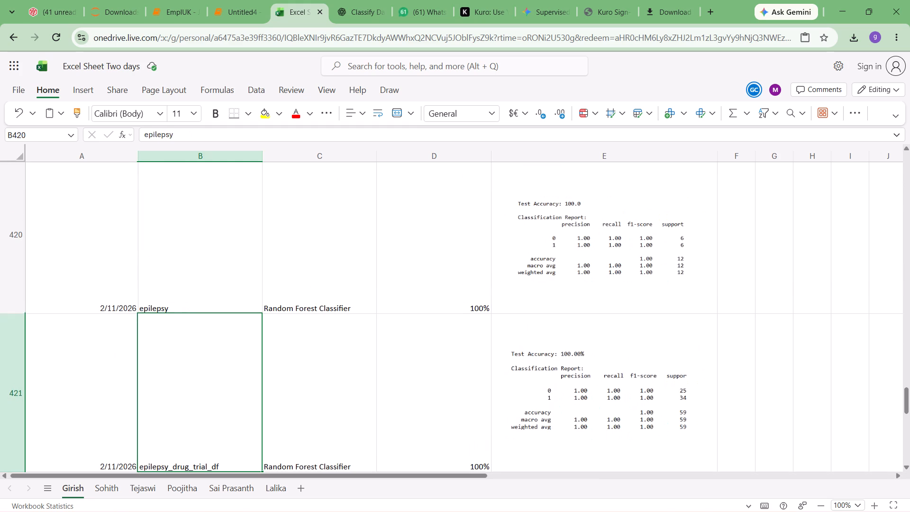
Go back up through the column B entries to NVCAdata_tbl_df in row 402, rechecking each dataset name.
key("Up")
key("Up")
key("Up")
key("Up")
key("Up")
key("Up")
key("Up")
key("Up")
key("Up")
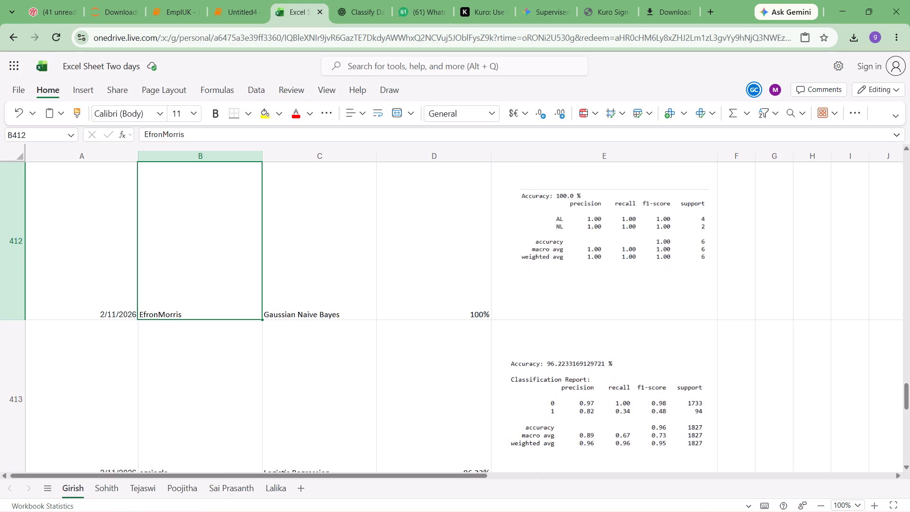
key("Up")
key("Up")
key("Up")
key("Up")
key("Up")
key("Up")
key("Up")
key("Up")
key("Up")
key("Up")
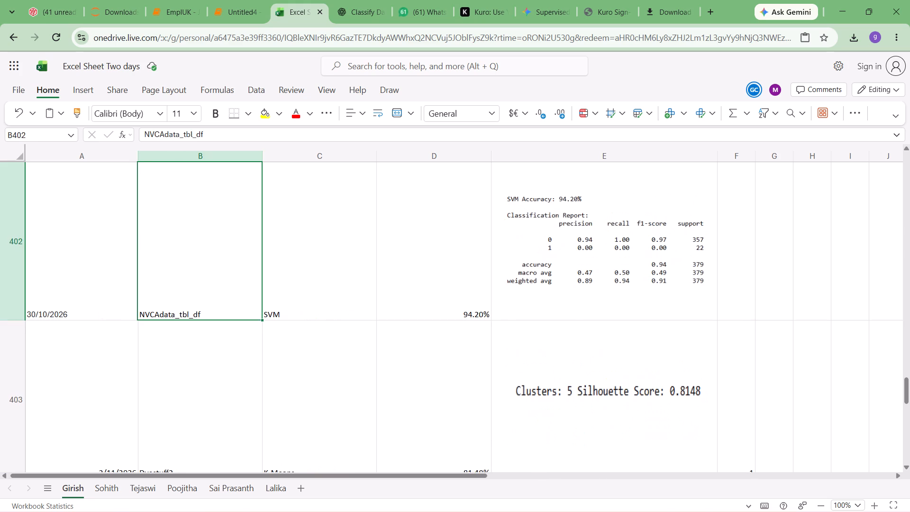
Review the Girish sheet's column B dataset names down from NVCAdata_tbl_df in row 402 to epilepsy in row 420.
key("Down")
key("Down")
key("Down")
key("Down")
key("Down")
key("Down")
key("Down")
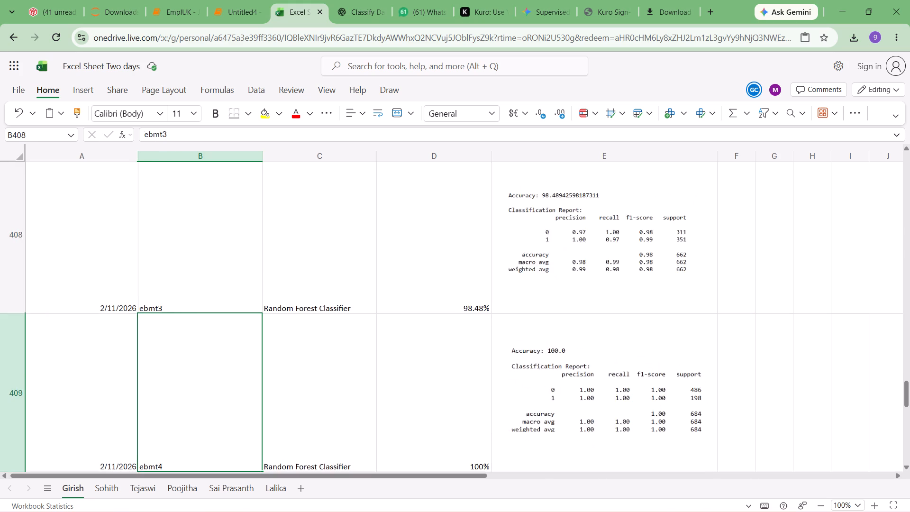
key("Down")
key("Down")
key("Down")
key("Down")
key("Down")
key("Down")
key("Down")
key("Down")
key("Down")
key("Down")
key("Down")
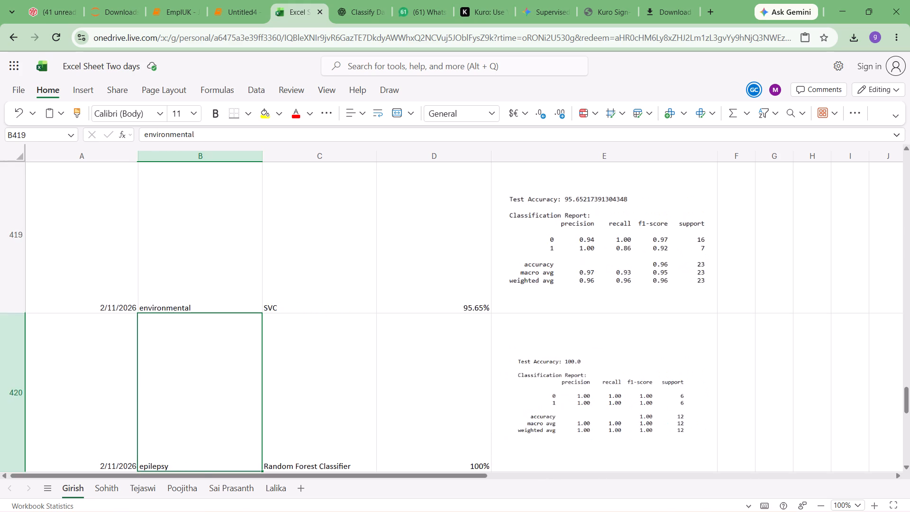
Check the dataset names and their results in the Girish sheet down to french_fries in row 440.
key("Down")
key("Down")
key("Down")
key("Down")
key("Down")
key("Down")
key("Down")
key("Down")
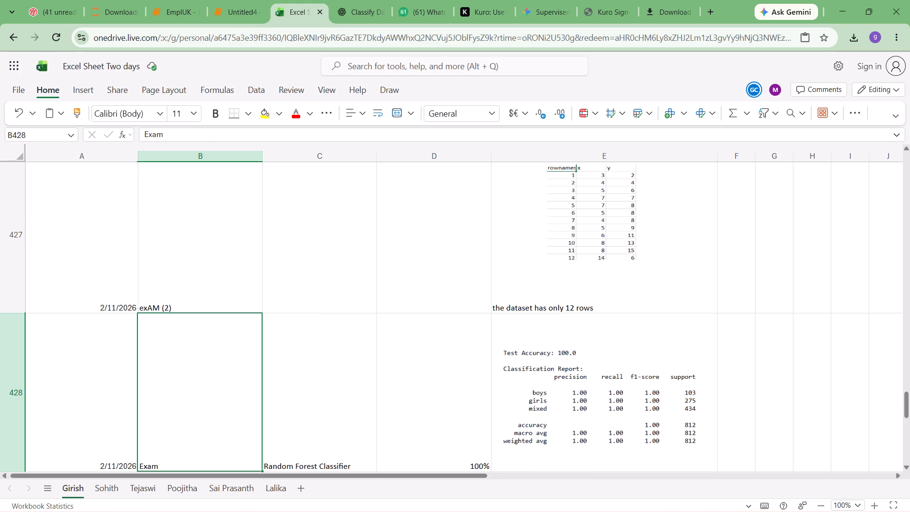
key("Down")
key("Down")
key("Down")
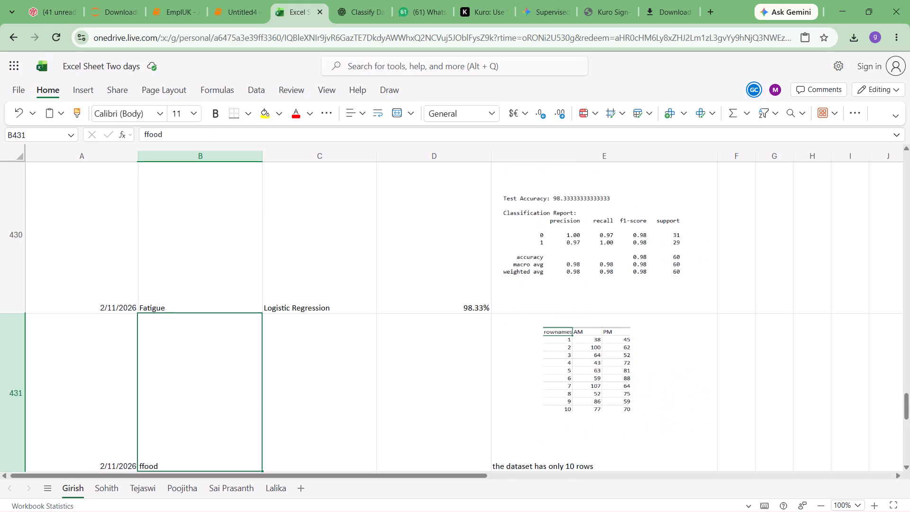
key("Down")
key("Down")
key("Down")
key("Down")
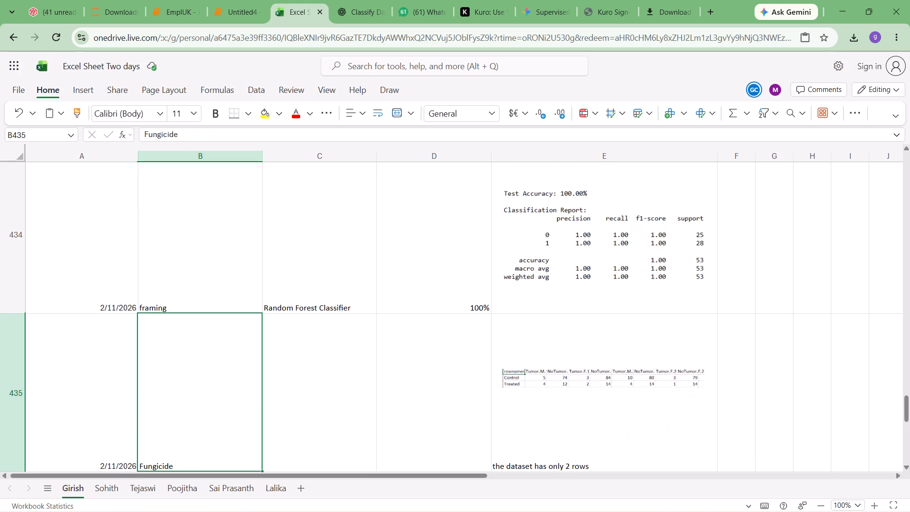
key("Down")
key("Down")
key("Down")
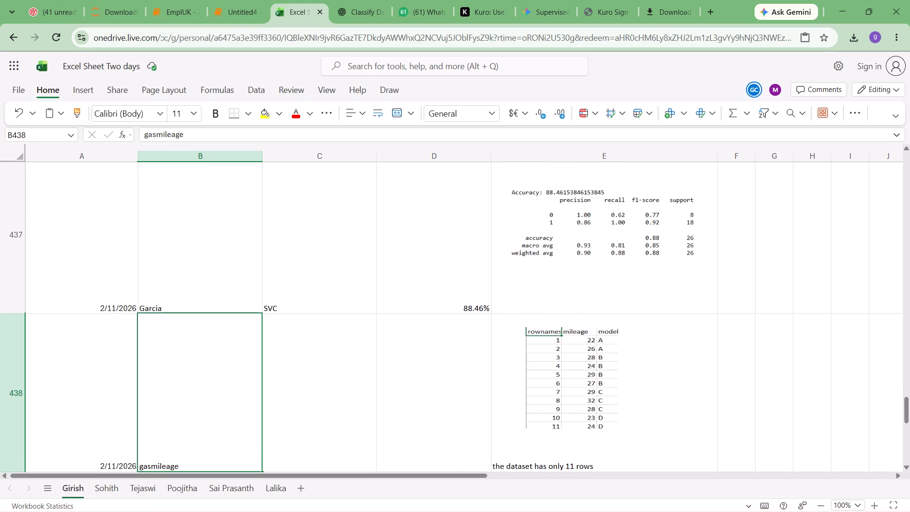
key("Down")
key("Down")
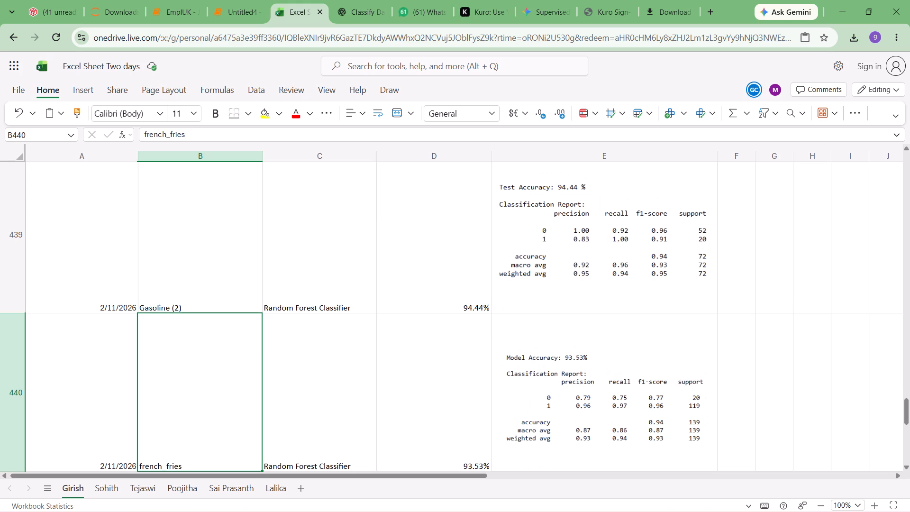
Continue checking the column B dataset names and row notes down to HeatX in row 465.
key("Down")
key("Down")
key("Down")
key("Down")
key("Down")
key("Down")
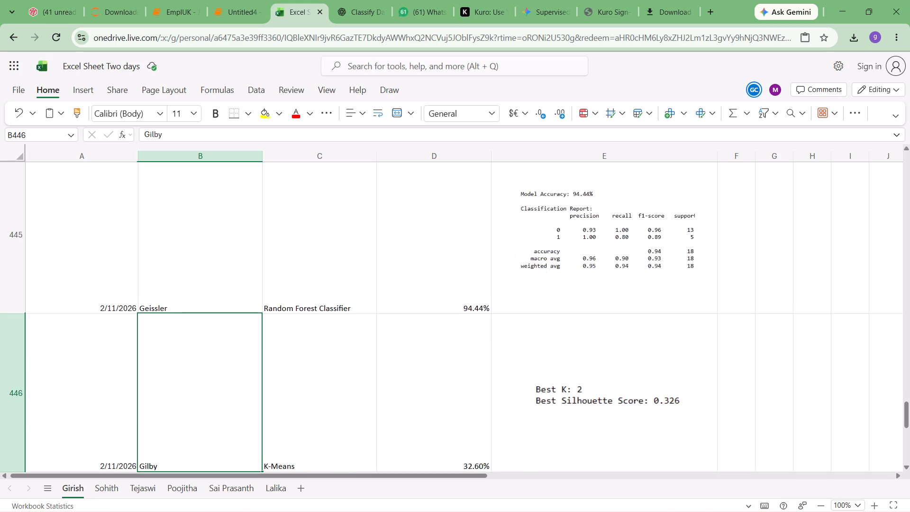
key("Down")
key("Down")
key("Down")
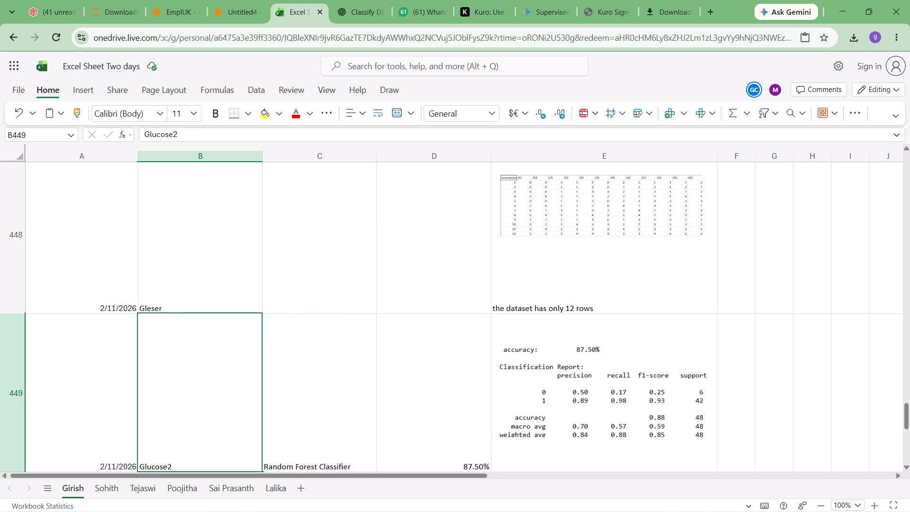
key("Down")
key("Down")
key("Down")
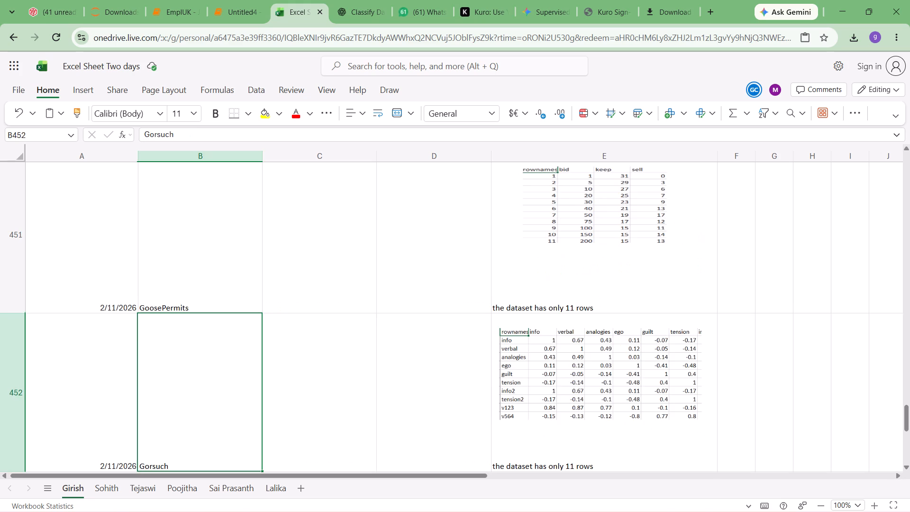
key("Down")
key("Down")
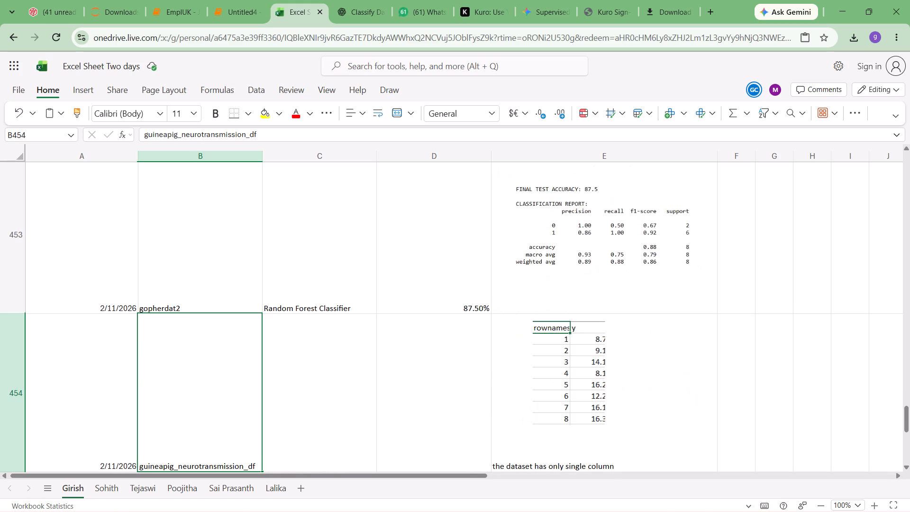
key("Down")
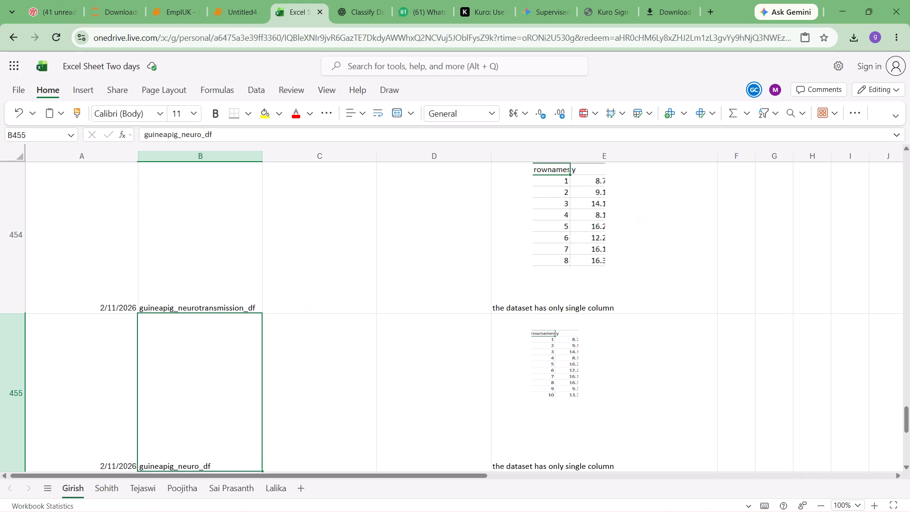
key("Down")
key("Down")
key("Down")
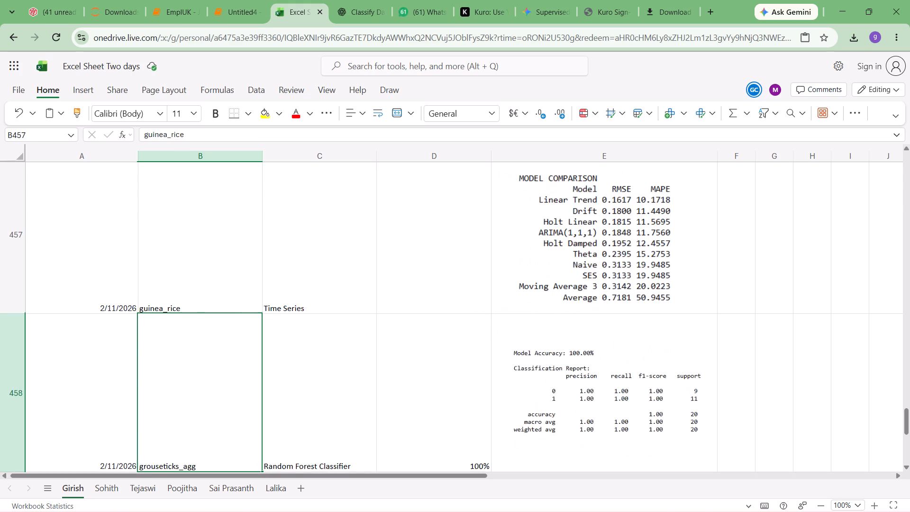
key("Down")
key("Down")
key("Down")
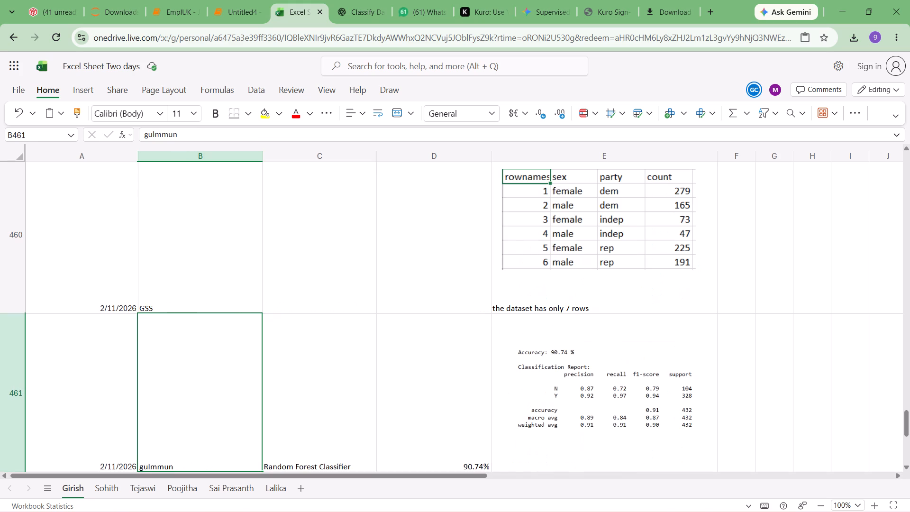
key("Down")
key("Down")
key("Down")
key("Down")
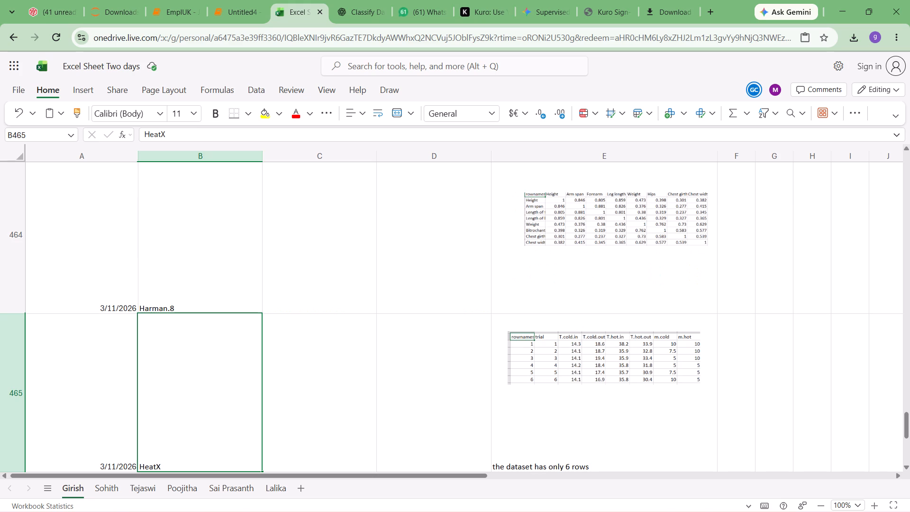
Review the column D accuracy entries against their result images from Harman.8 in row 464 down to flights in row 480.
left_click(419, 277)
scroll(419, 277, "up", 3)
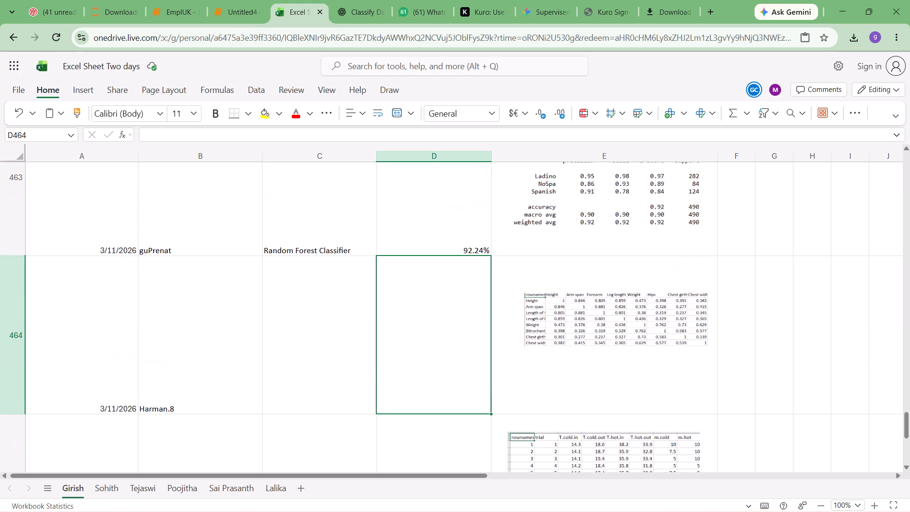
key("Down")
key("Down")
key("Down")
key("Down")
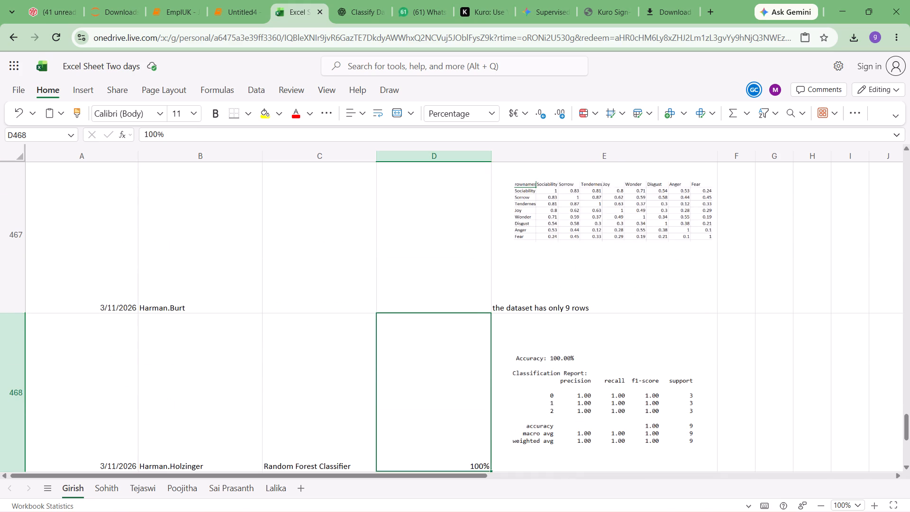
key("Down")
key("Down")
key("Down")
key("Down")
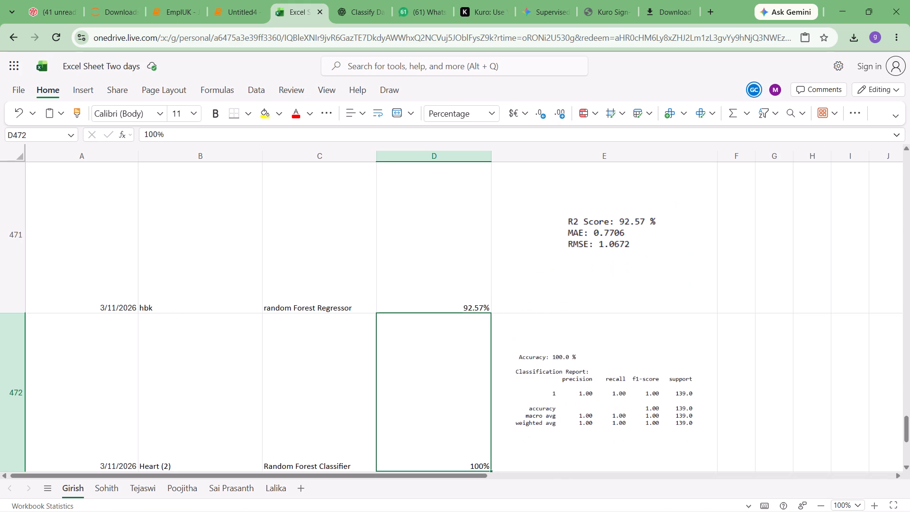
key("Down")
key("Down")
key("Down")
key("Down")
key("Down")
key("Down")
key("Down")
key("Down")
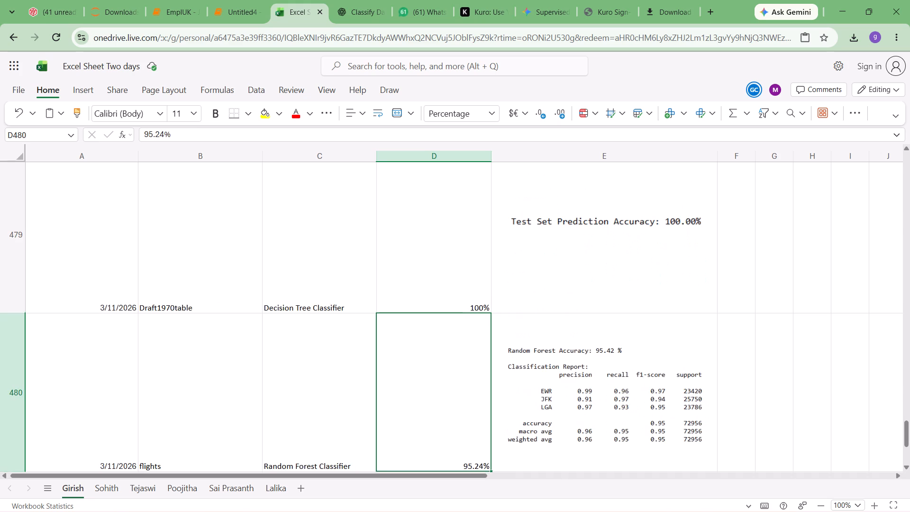
Continue reviewing the column D accuracy entries and result images down to Donner in row 490.
key("Down")
key("Down")
key("Down")
key("Down")
key("Down")
key("Down")
key("Down")
key("Down")
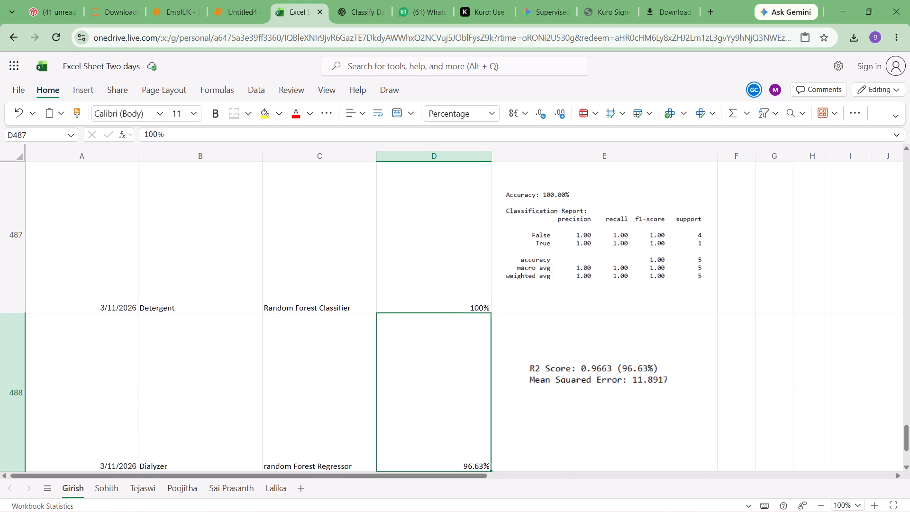
key("Down")
key("Down")
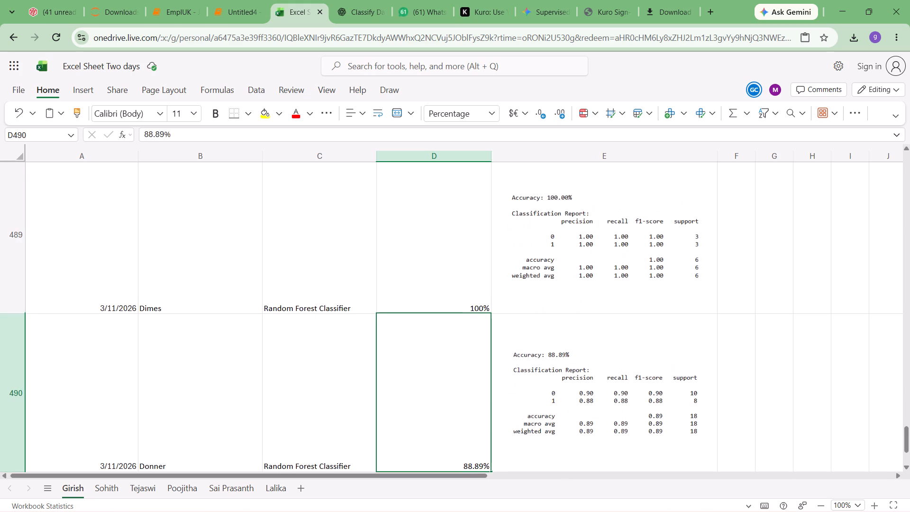
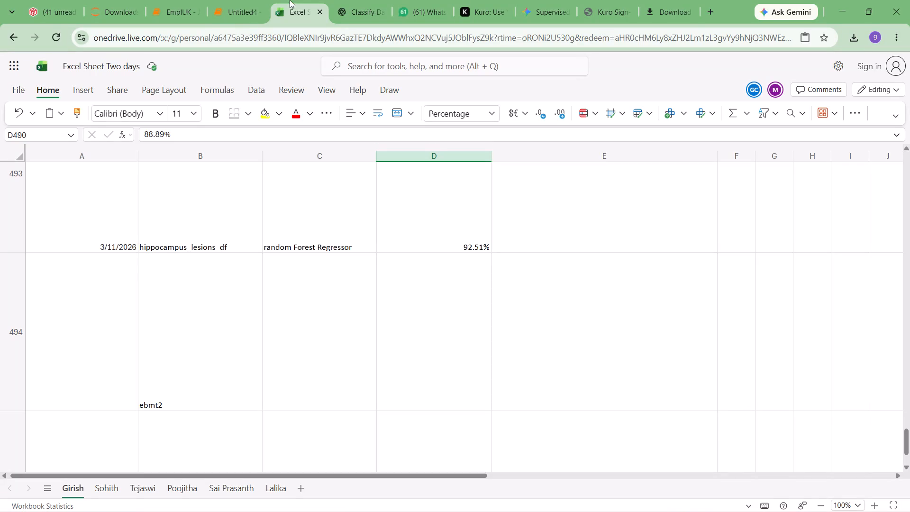
Switch to the Untitled4 Jupyter notebook and cut the Gleser.csv code cell, leaving the empty cell ready for new code.
left_click(235, 0)
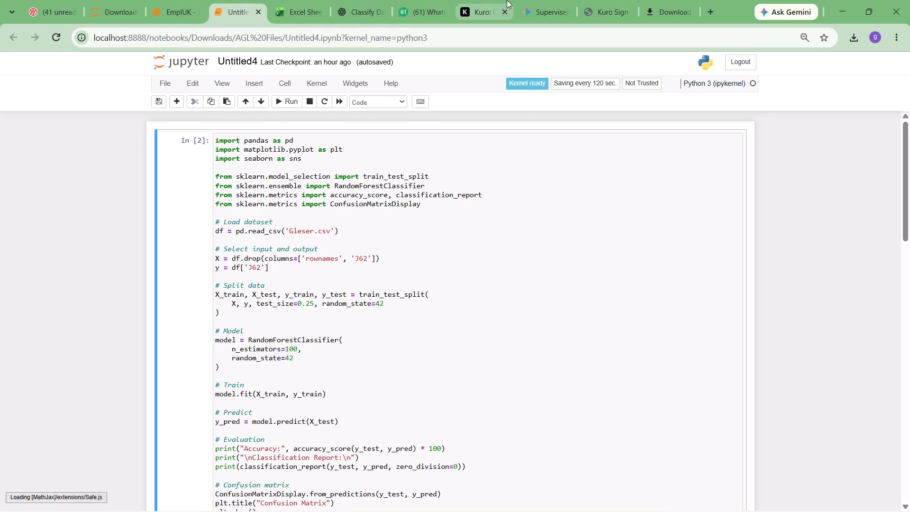
scroll(372, 322, "down", 12)
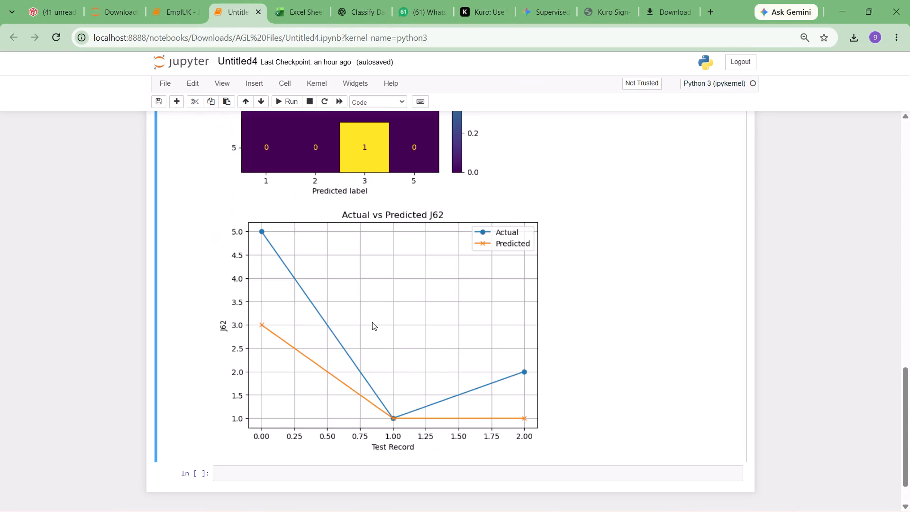
scroll(372, 322, "up", 14)
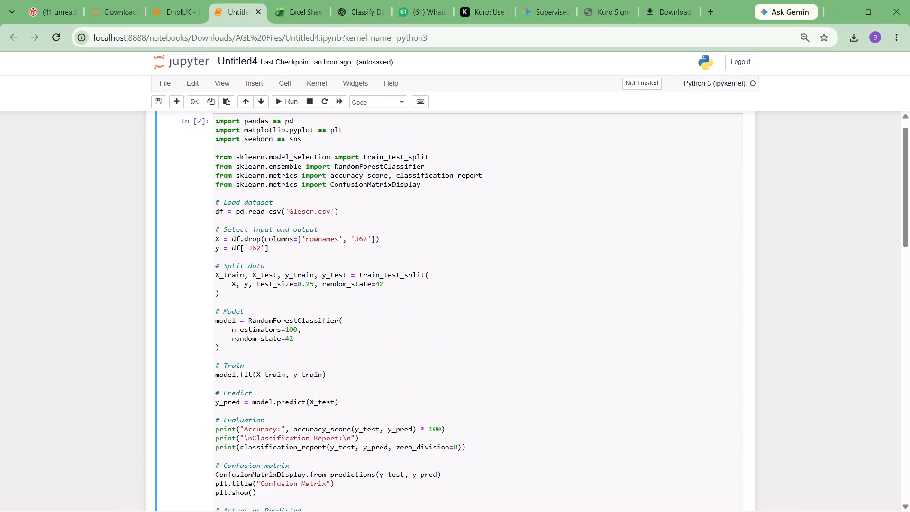
left_click(195, 105)
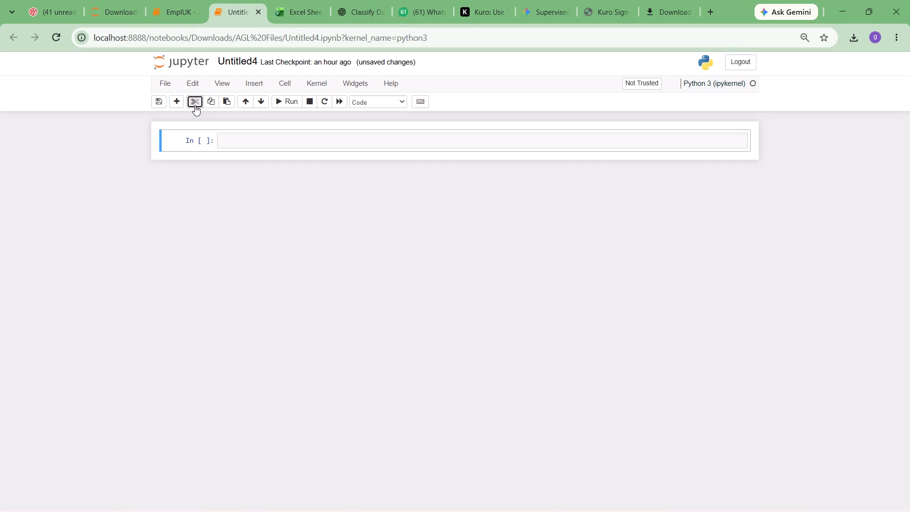
left_click(250, 142)
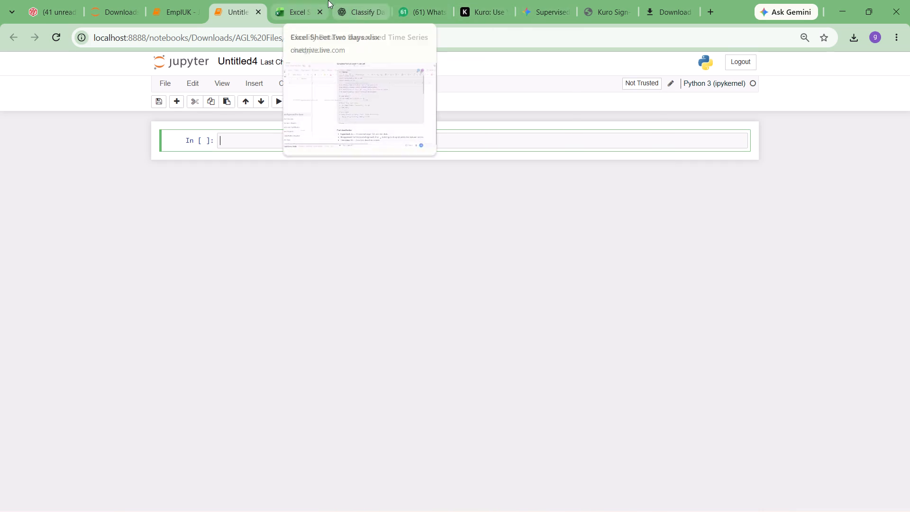
Switch to the ChatGPT dataset classification chat and select Harman.political.csv from the AGL Files folder for upload.
left_click(349, 0)
scroll(364, 386, "down", 6)
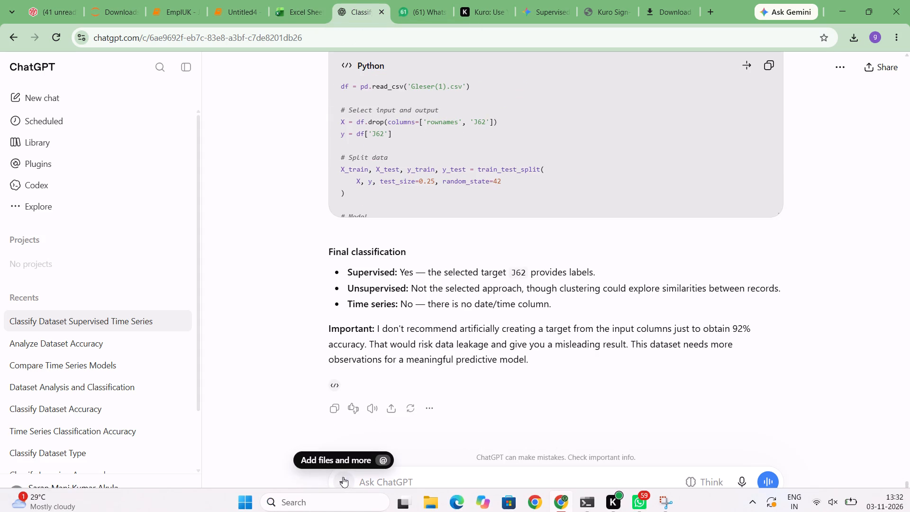
left_click(342, 477)
left_click(389, 253)
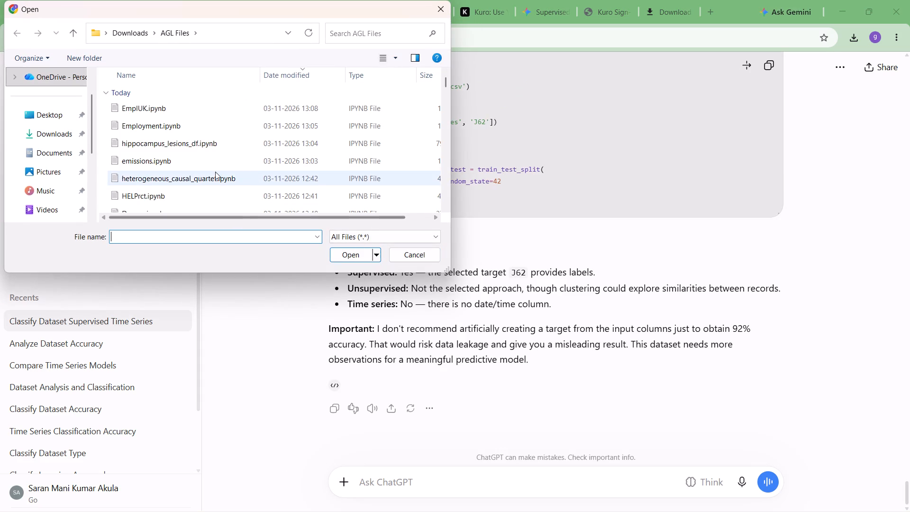
scroll(215, 172, "down", 5)
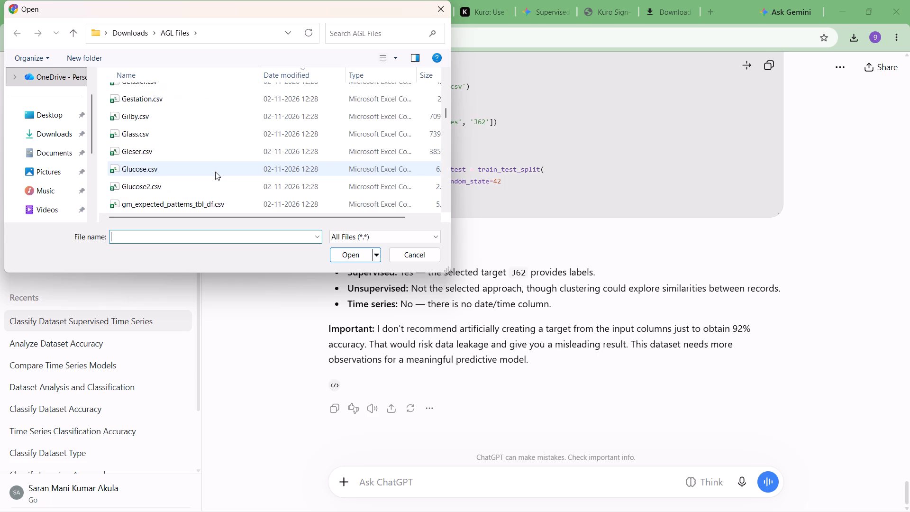
scroll(215, 172, "down", 3)
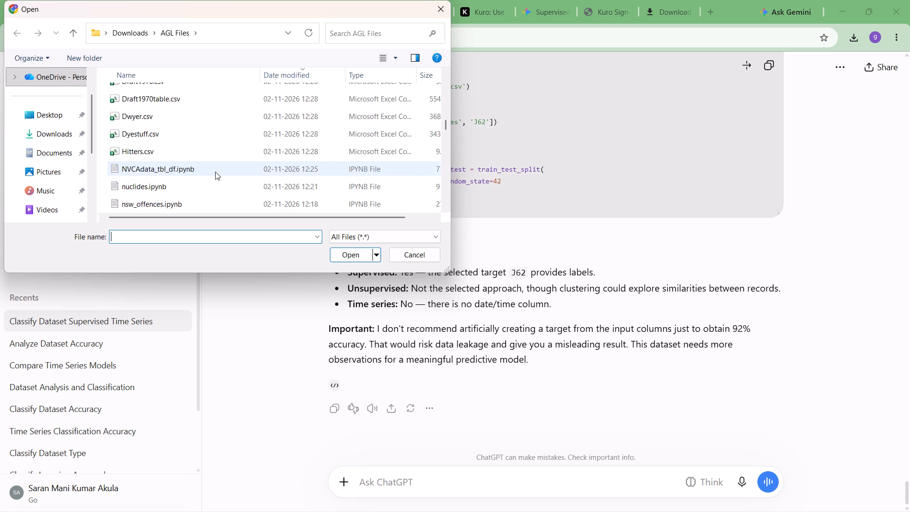
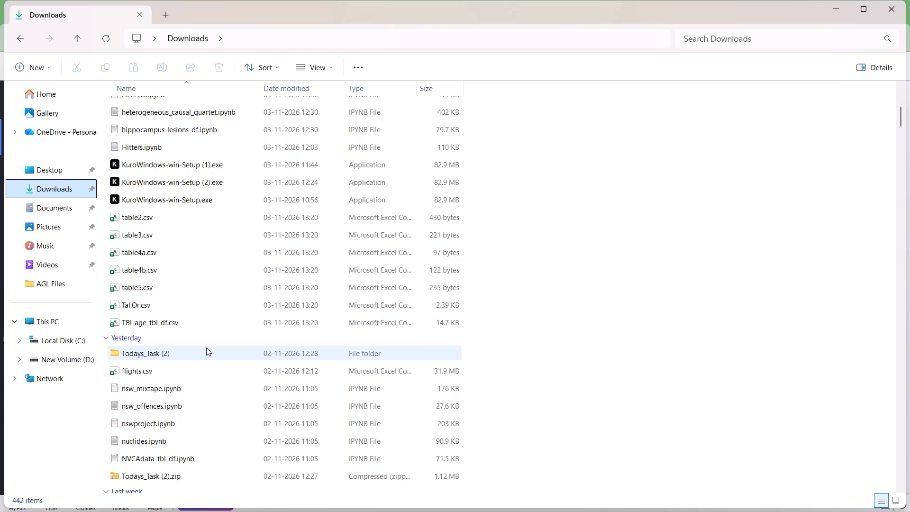
In File Explorer's Downloads folder, copy the dataset files TBI_age_tbl_df.csv and Tal.Or.csv.
left_click(189, 324, "ctrl")
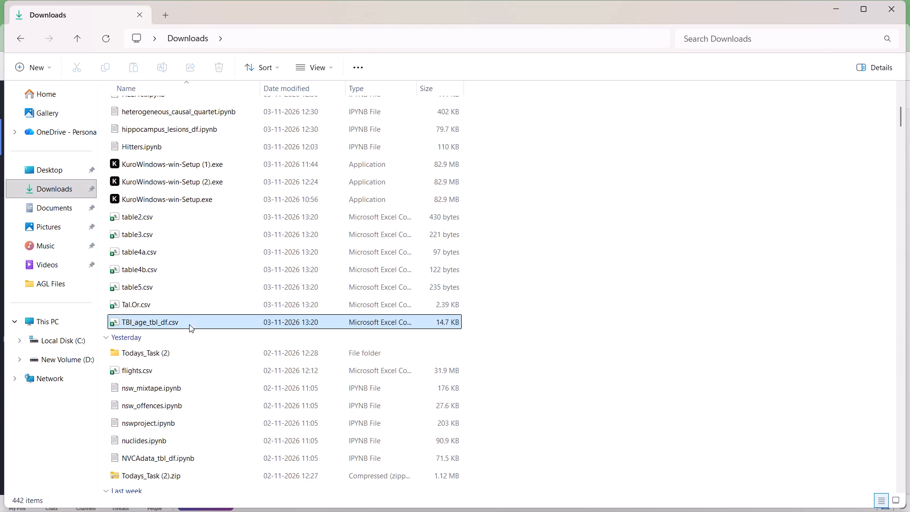
left_click(174, 305, "ctrl")
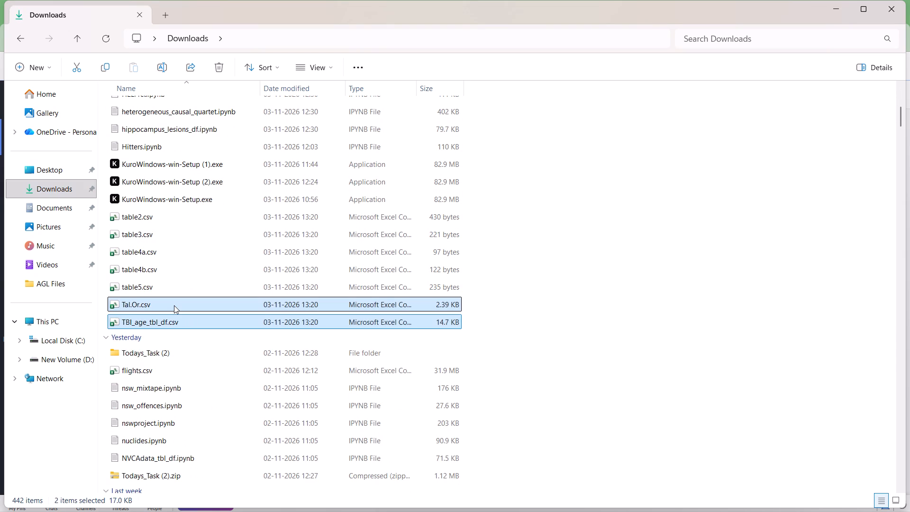
key("ctrl+c")
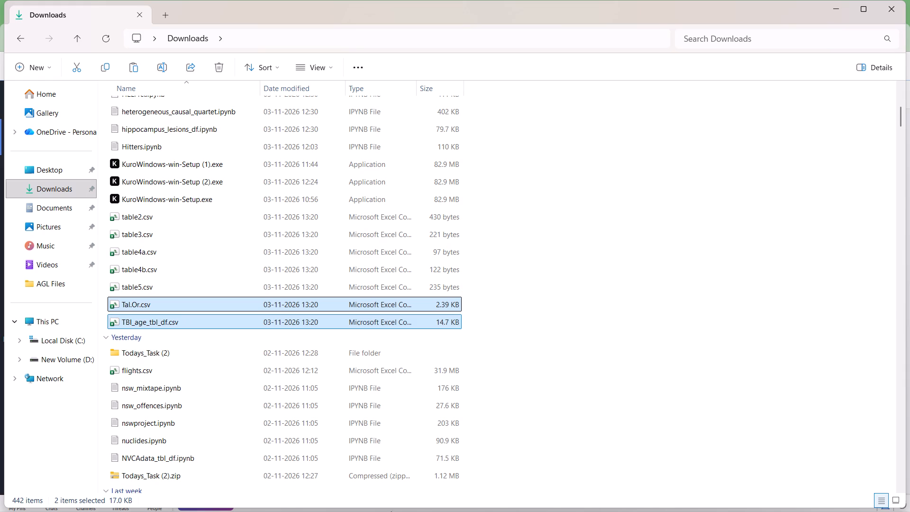
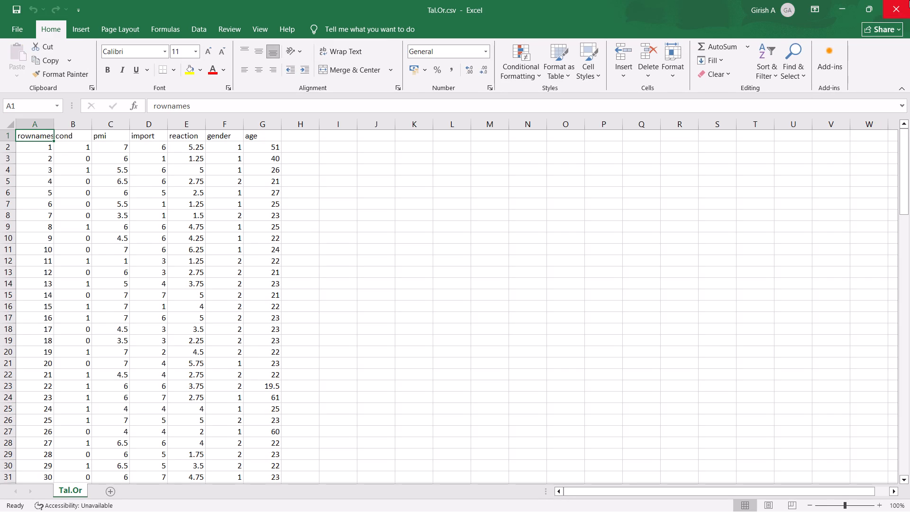
Close the Tal.Or.csv workbook in Excel to return to the Downloads folder.
left_click(909, 0)
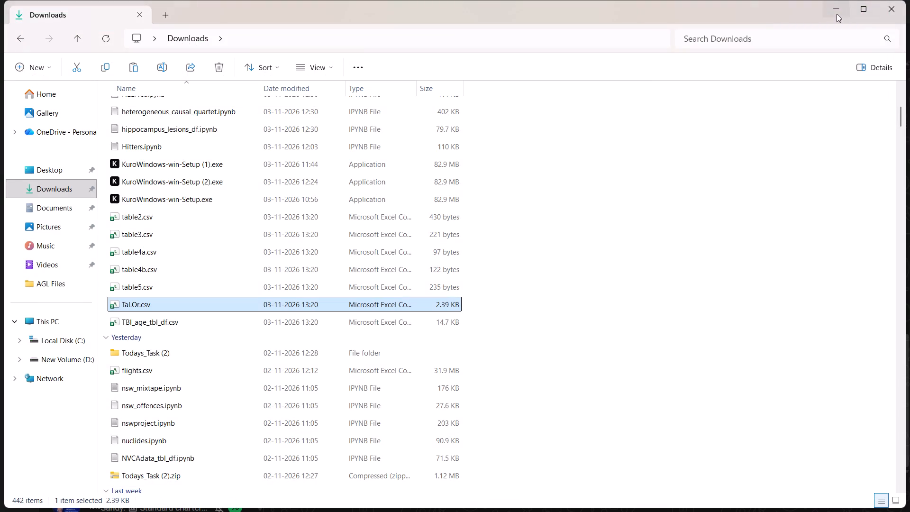
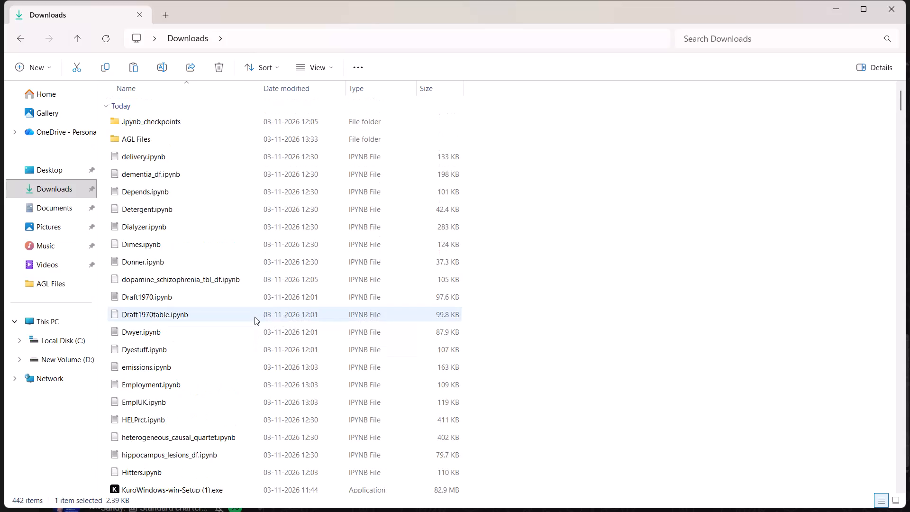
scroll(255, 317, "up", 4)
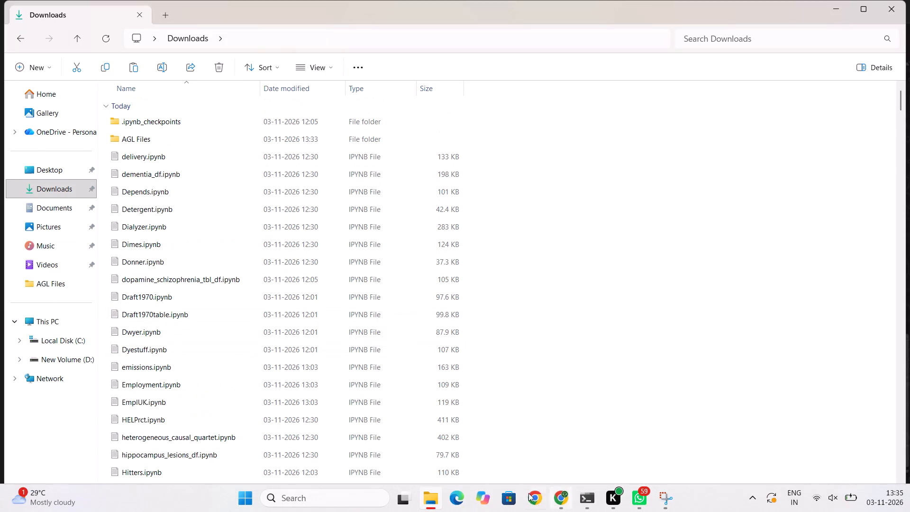
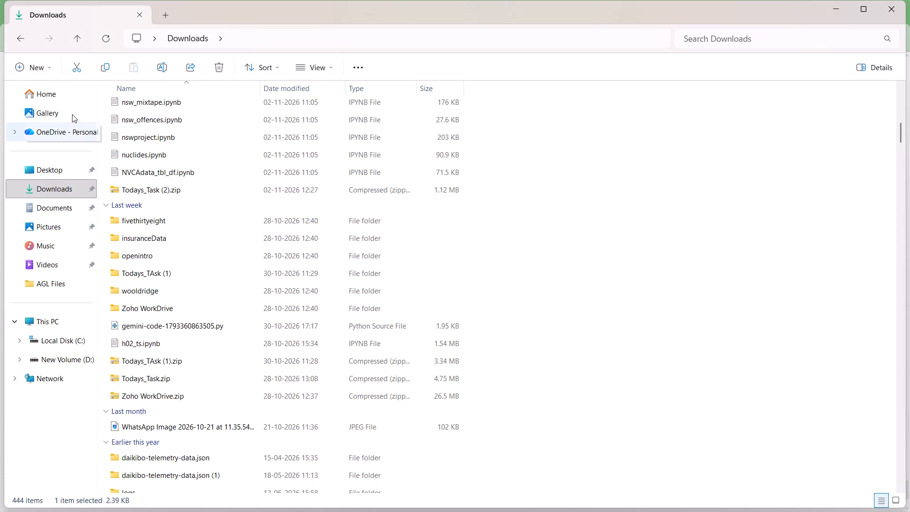
left_click(62, 285)
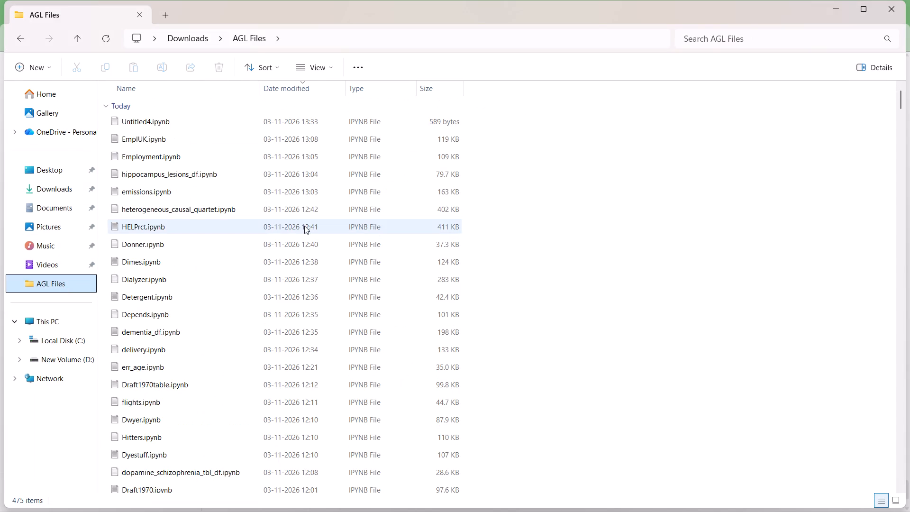
scroll(304, 226, "down", 3)
scroll(304, 226, "up", 3)
scroll(304, 226, "down", 2)
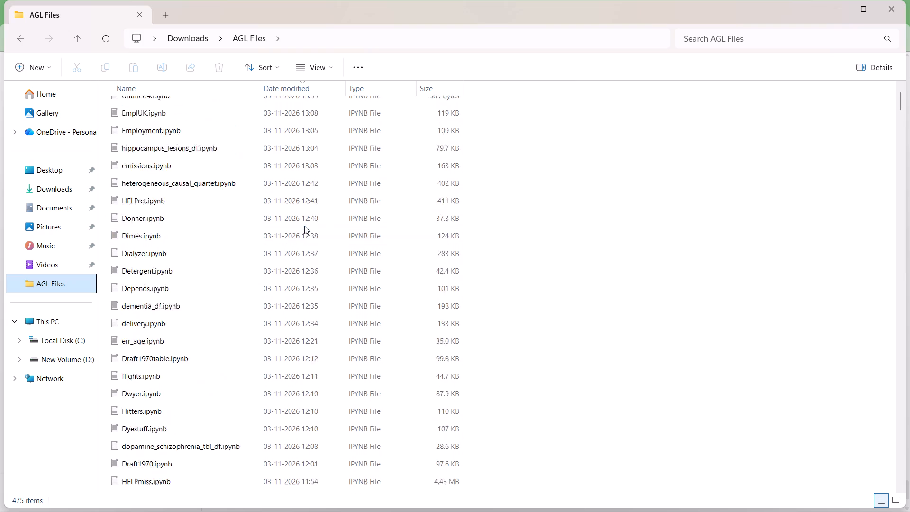
scroll(304, 226, "down", 7)
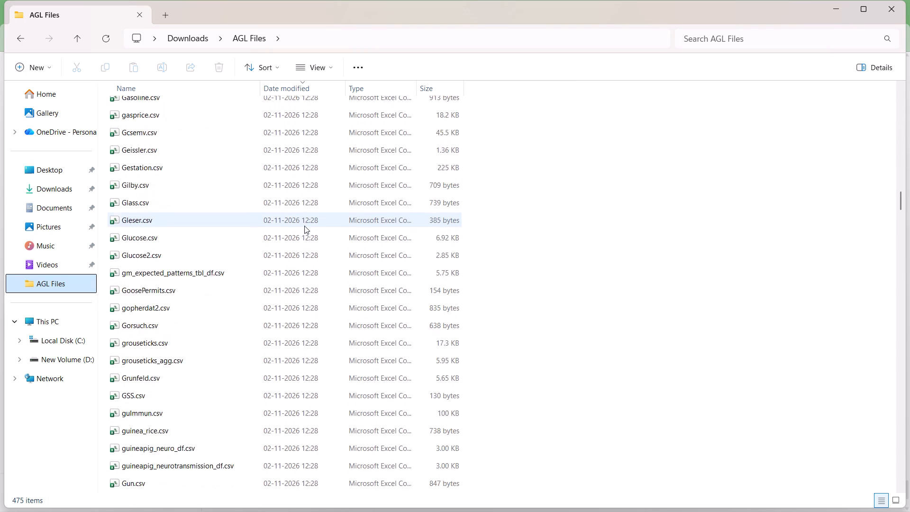
scroll(304, 226, "down", 5)
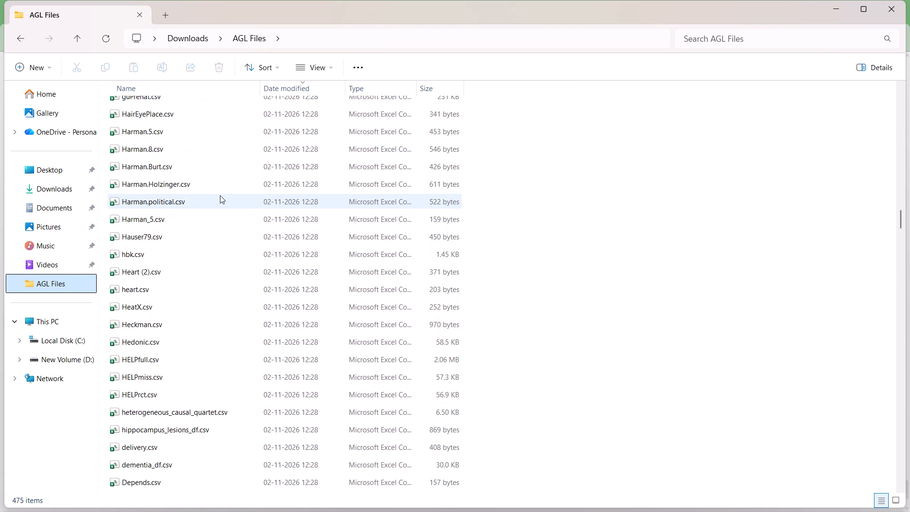
double_click(217, 198)
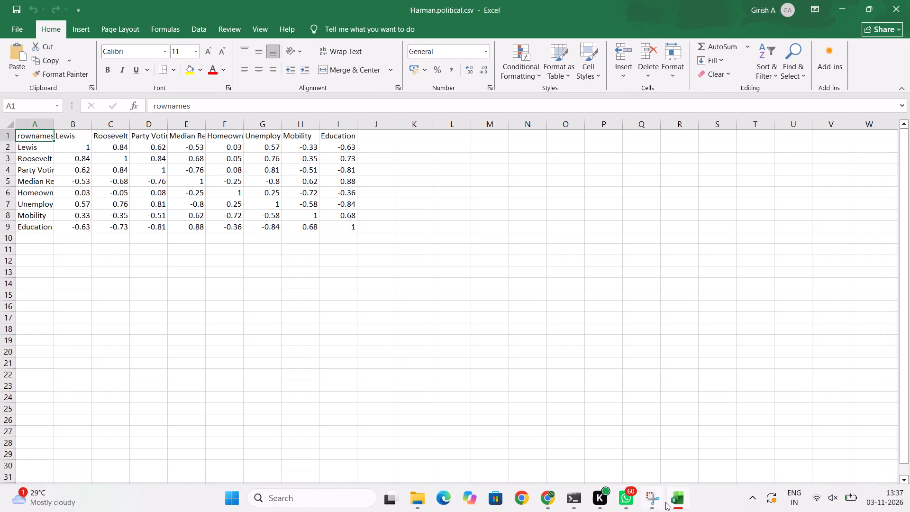
Snip the Harman.political data table, from rownames to Education, with Snipping Tool, copy the image and switch back to Chrome.
left_click(653, 503)
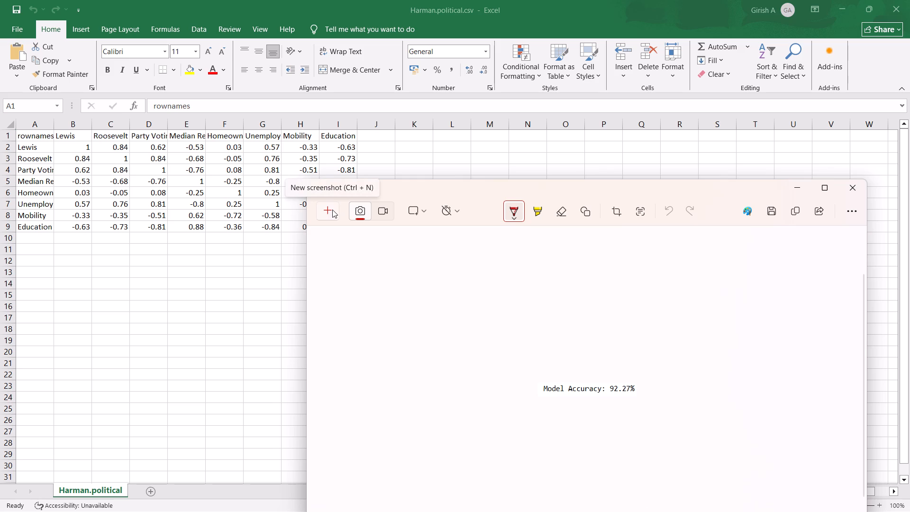
left_click(332, 210)
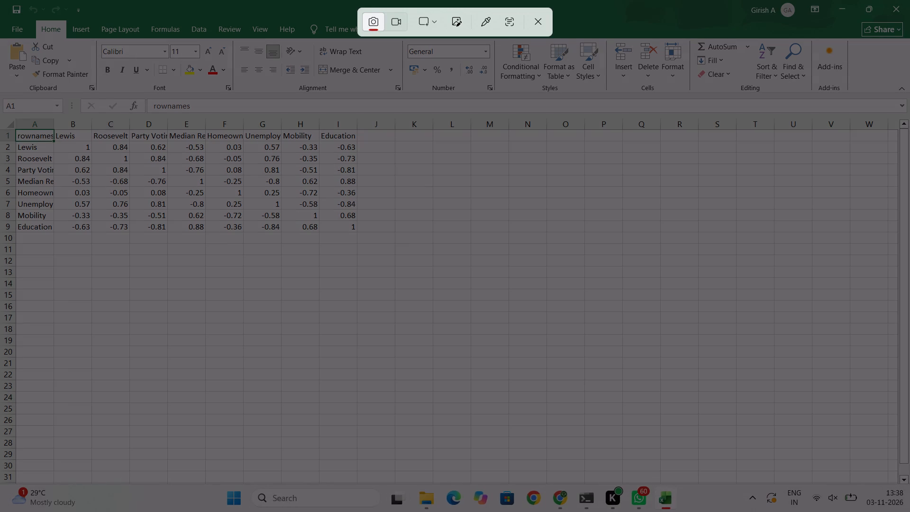
left_click_drag(15, 130, 339, 238)
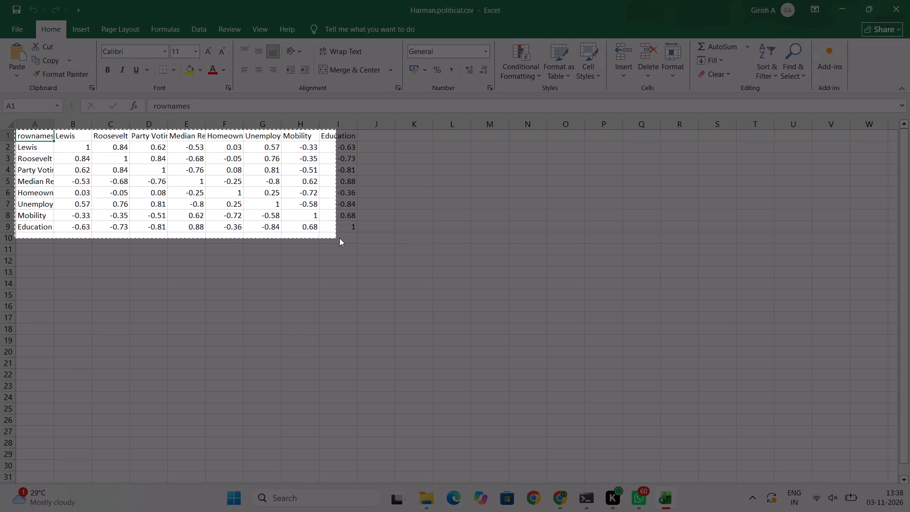
left_click_drag(339, 238, 356, 233)
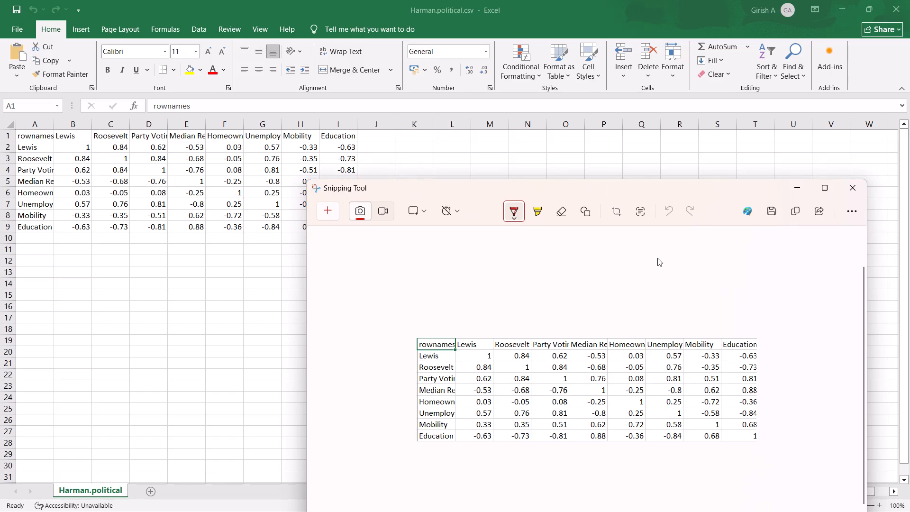
left_click(801, 209)
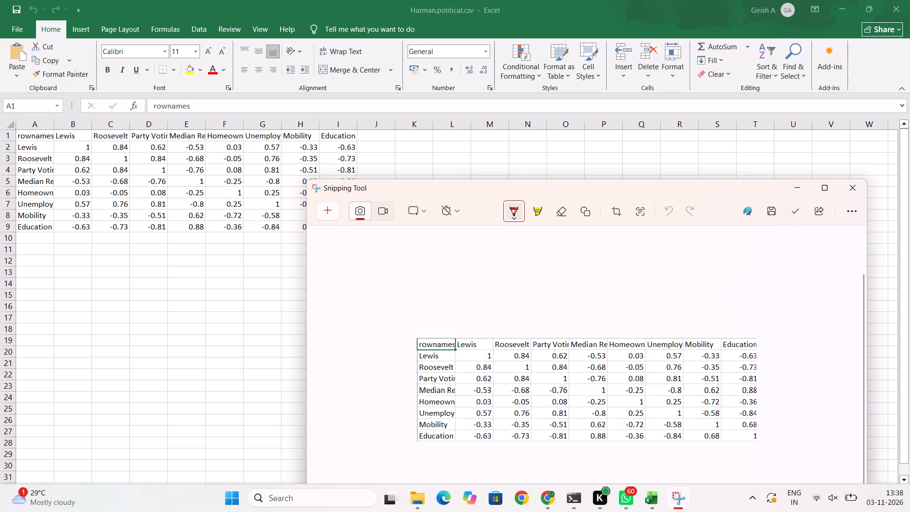
left_click(552, 493)
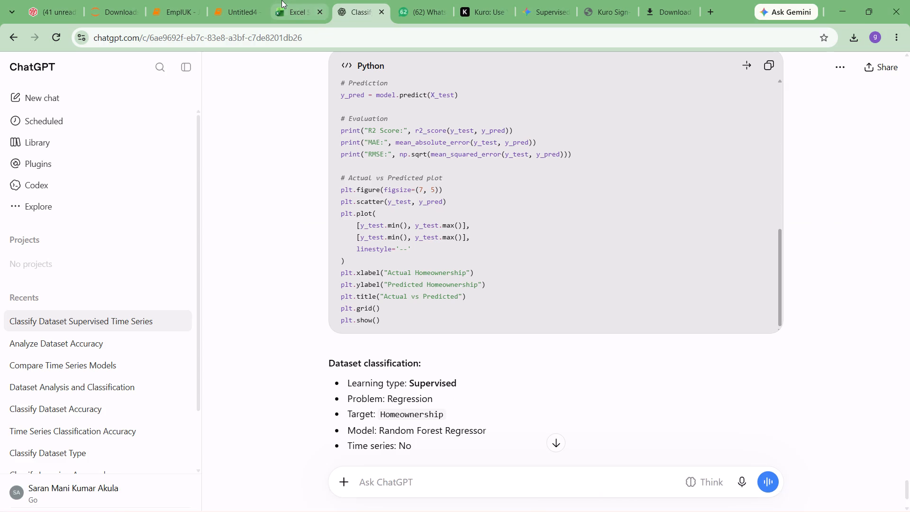
Paste the copied Harman.political table image into cell E499 of the Girish sheet in the online Excel workbook.
left_click(282, 0)
scroll(415, 353, "down", 3)
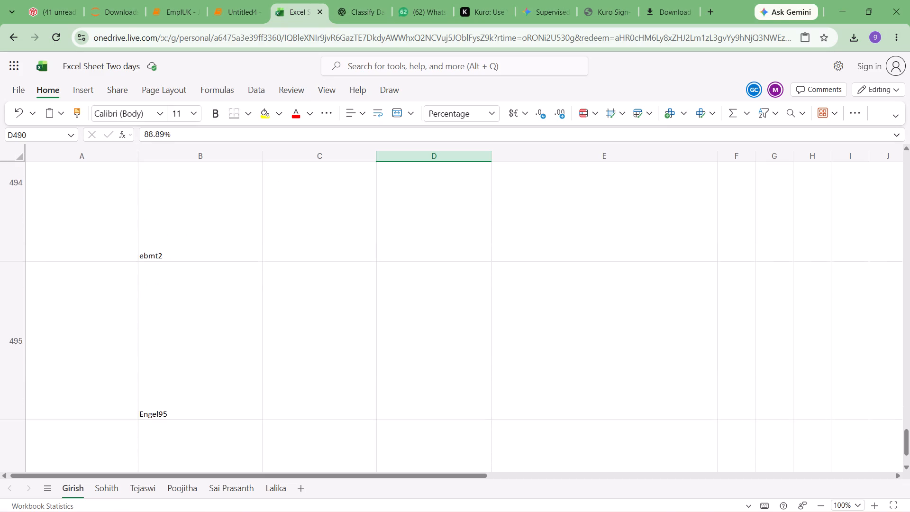
scroll(415, 353, "down", 2)
scroll(415, 353, "up", 1)
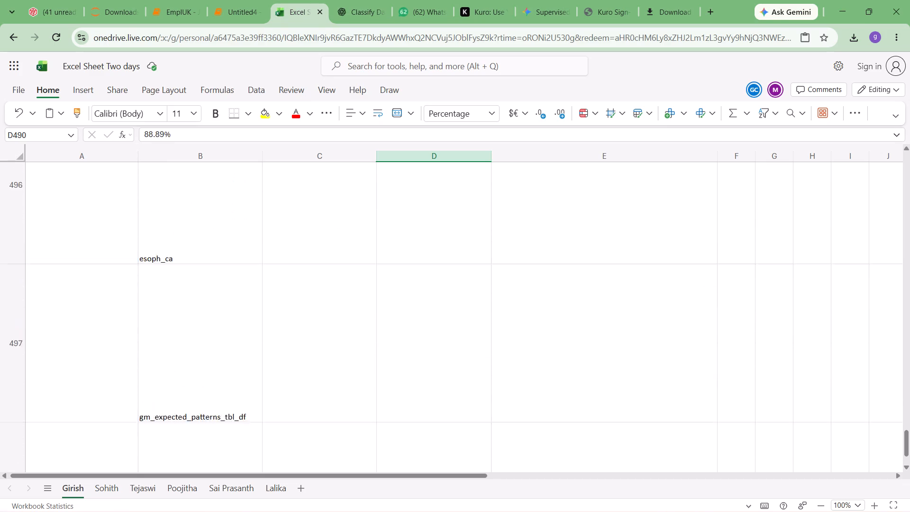
scroll(415, 353, "up", 2)
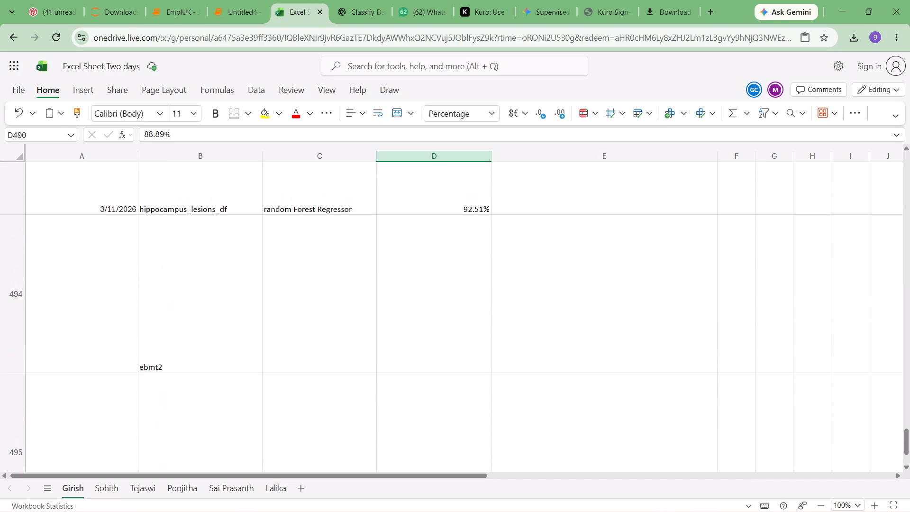
scroll(415, 353, "up", 1)
scroll(415, 353, "down", 1)
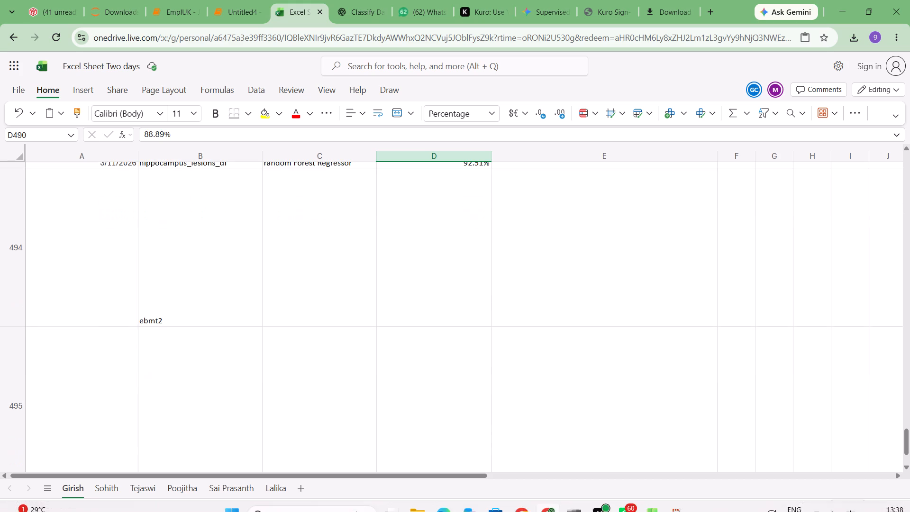
scroll(422, 446, "down", 3)
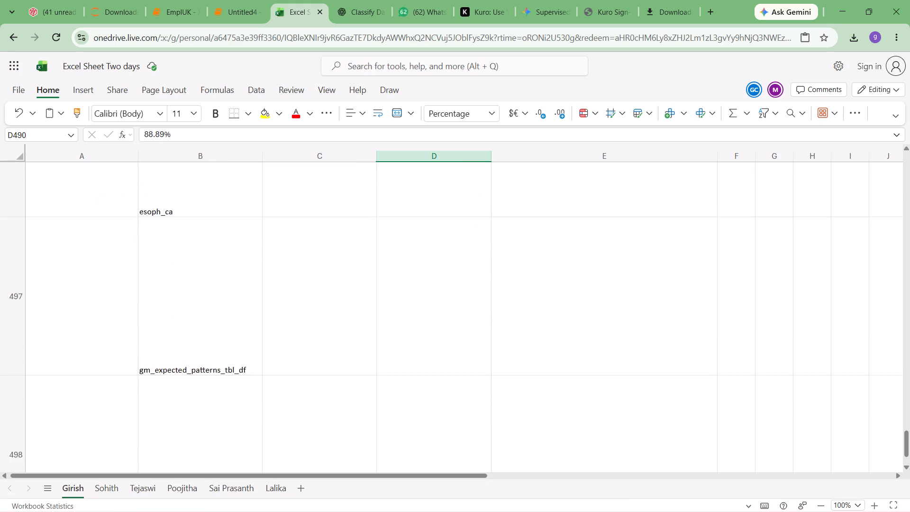
scroll(422, 446, "down", 3)
scroll(521, 392, "down", 2)
left_click(556, 390)
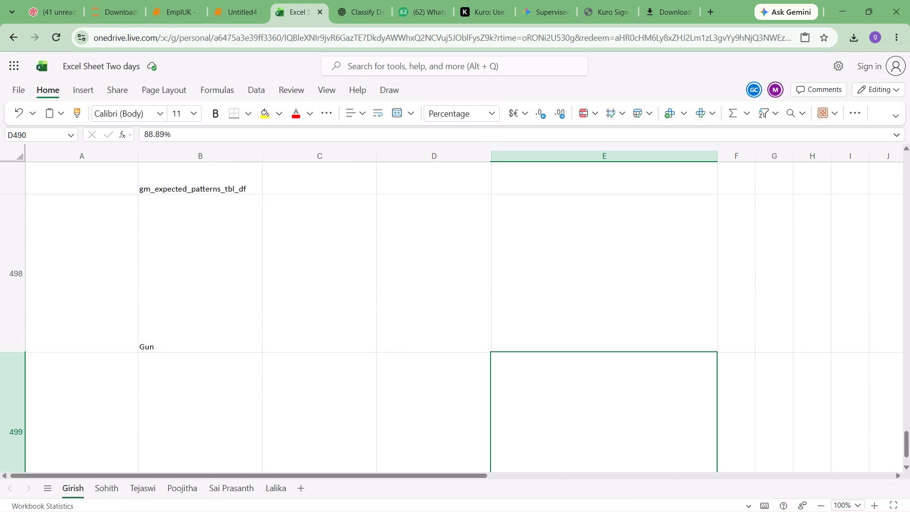
key("ctrl+v")
Move the pasted table image from E499 to cell E500, in the Harman.political row.
scroll(556, 390, "down", 2)
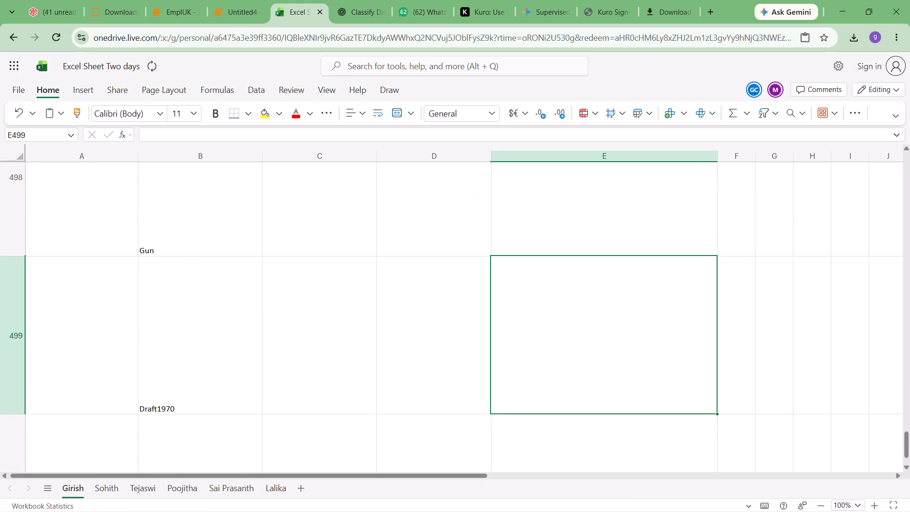
scroll(556, 390, "down", 5)
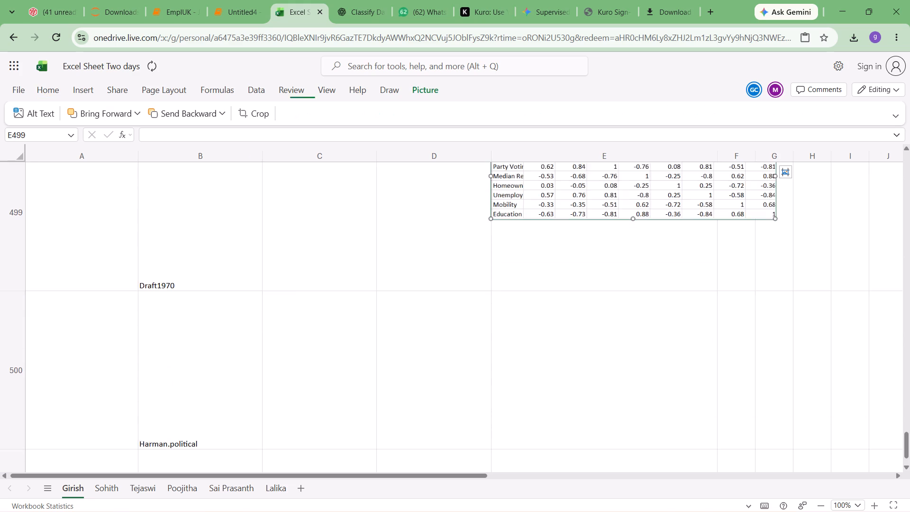
scroll(556, 390, "down", 1)
scroll(598, 270, "up", 2)
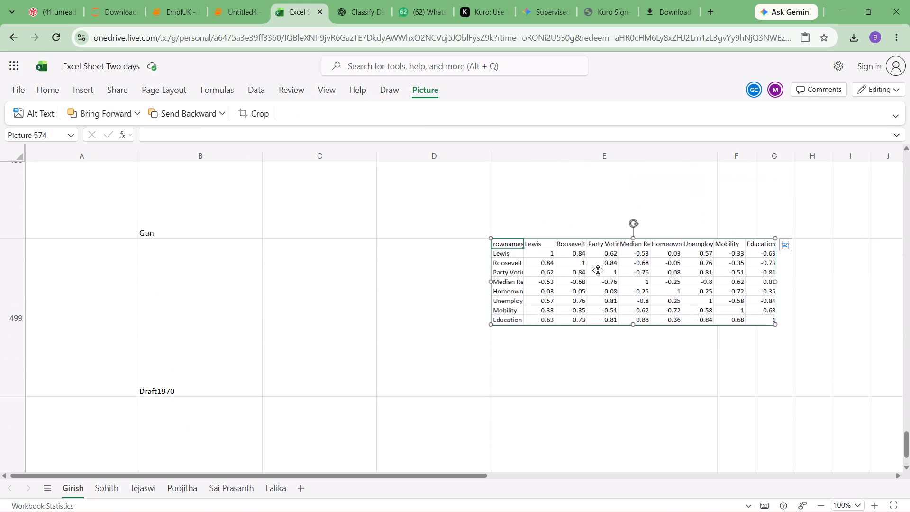
key("ctrl+x")
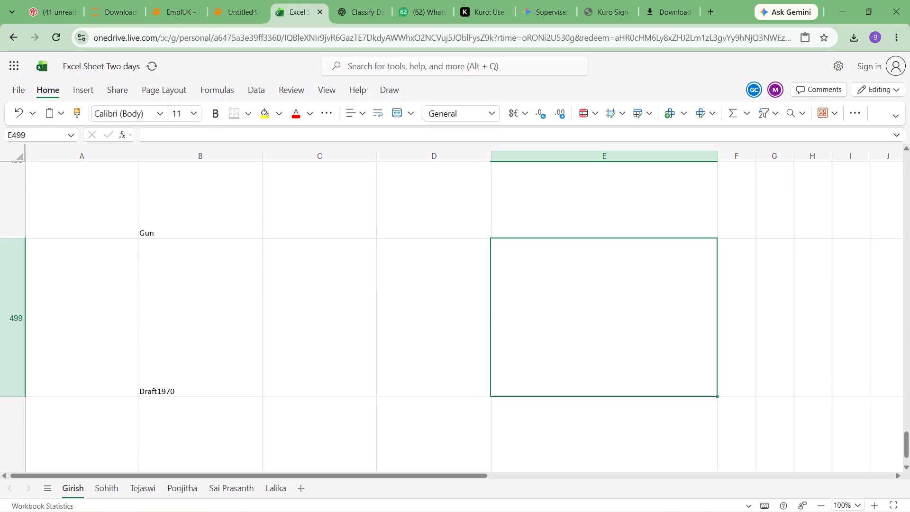
scroll(600, 255, "down", 2)
left_click(573, 362)
key("ctrl+v")
scroll(573, 362, "down", 1)
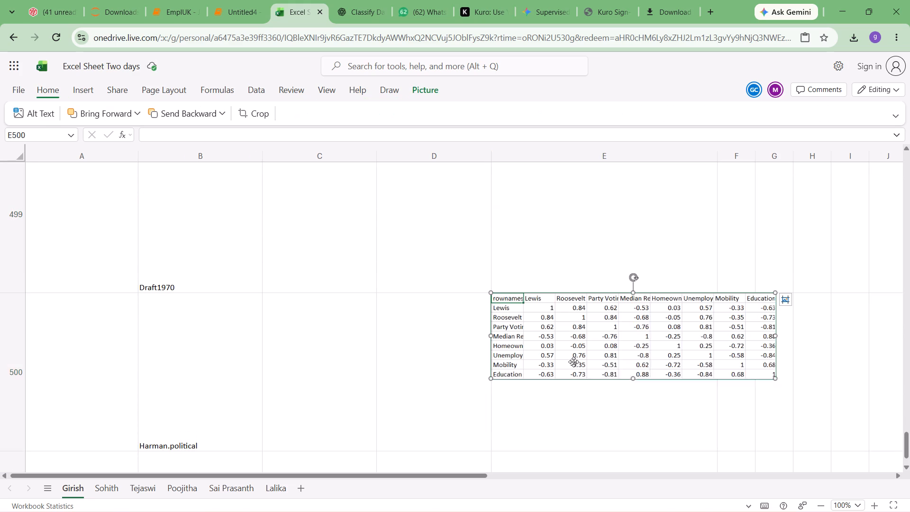
Shrink the table image and position it so it fits inside cell E500.
scroll(573, 362, "down", 1)
left_click_drag(775, 261, 686, 302)
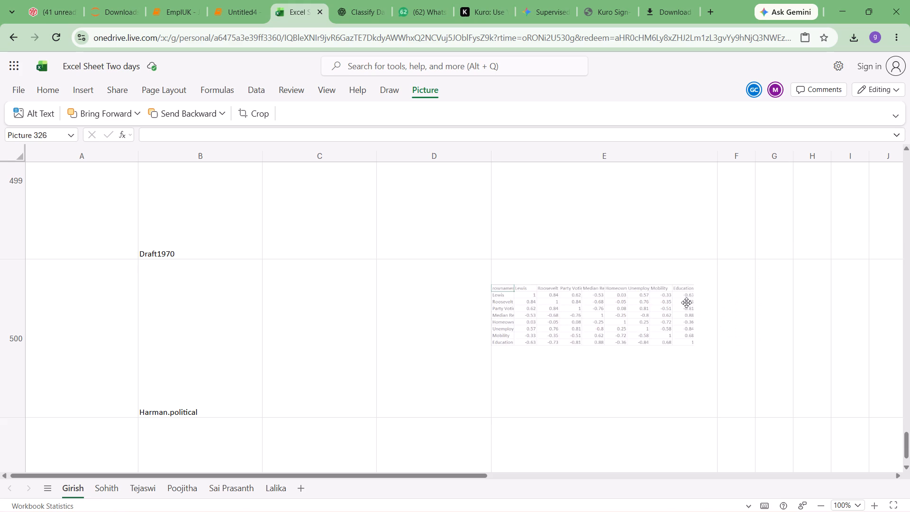
left_click_drag(686, 302, 683, 302)
left_click_drag(596, 314, 617, 307)
Enter the note "the dataset has only 8 rows" in cell E500 for Harman.political.
left_click(583, 387)
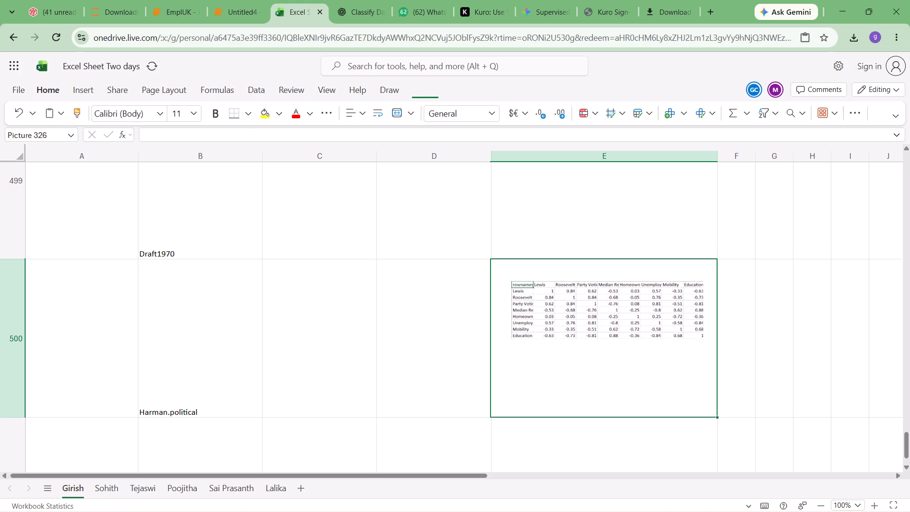
left_click(290, 135)
type("the d")
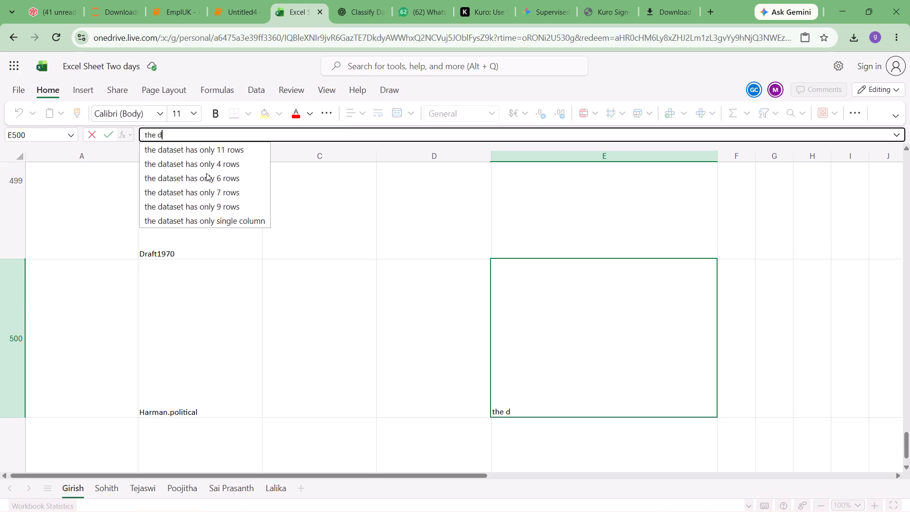
left_click(230, 176)
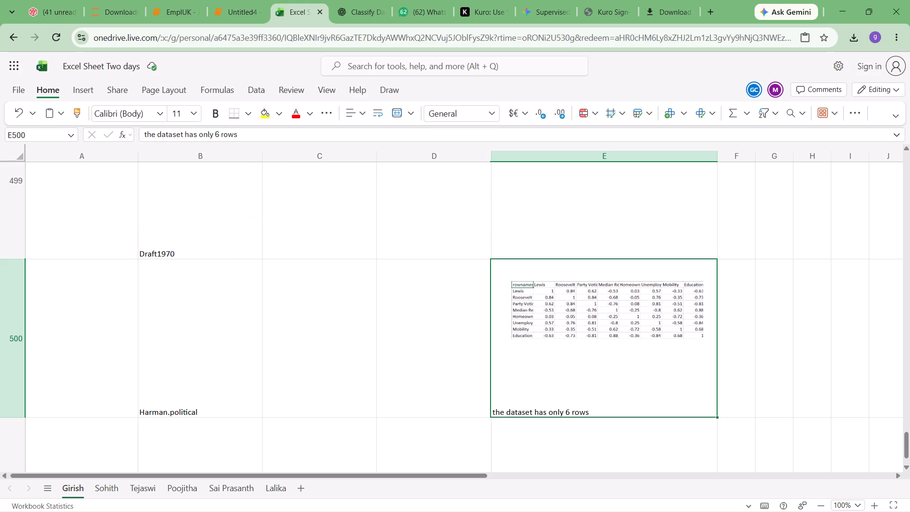
left_click(218, 131)
key("BackSpace")
key("8")
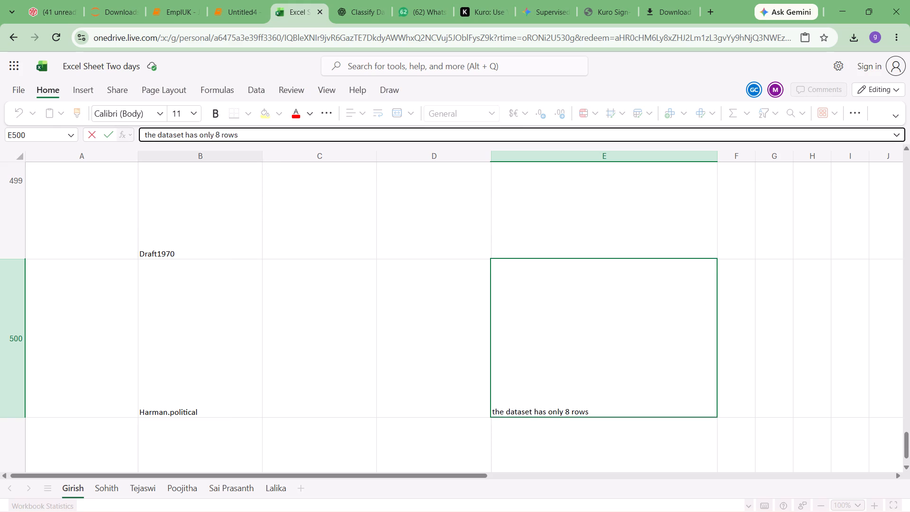
left_click(200, 309)
scroll(200, 309, "up", 1)
left_click(364, 311)
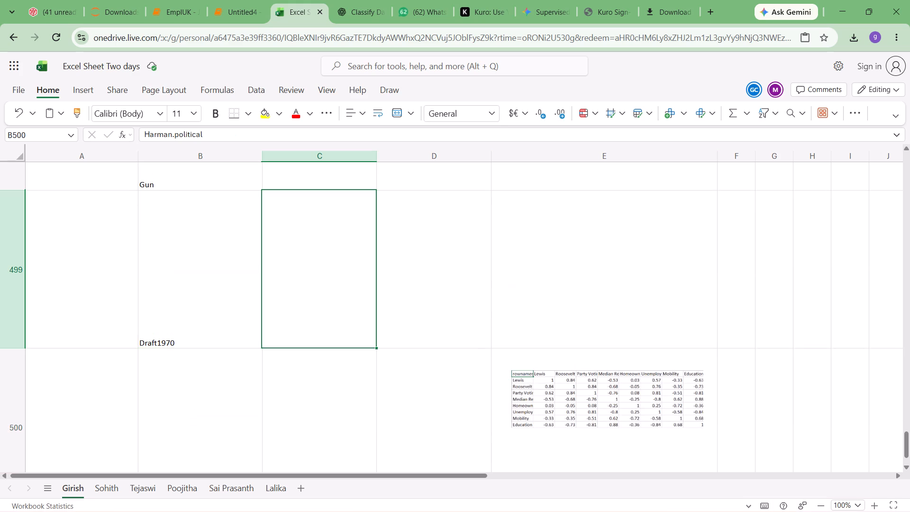
left_click(415, 497)
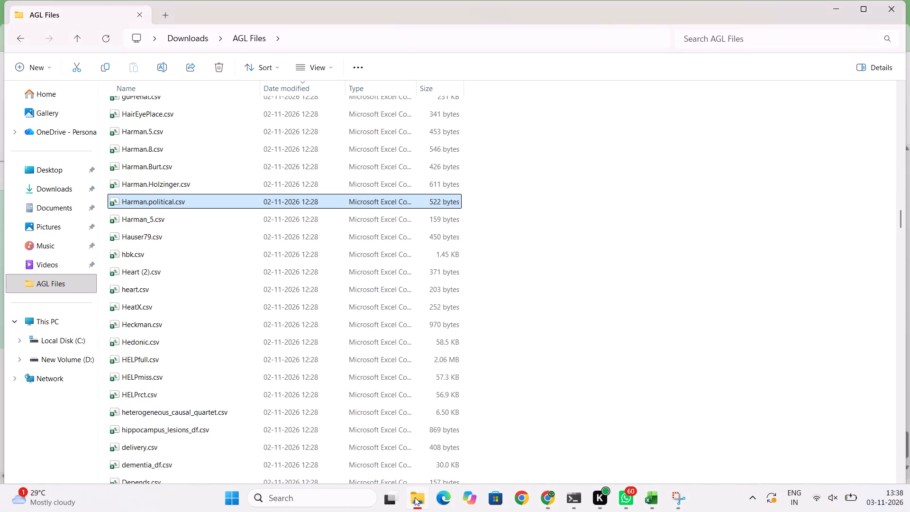
scroll(189, 387, "down", 3)
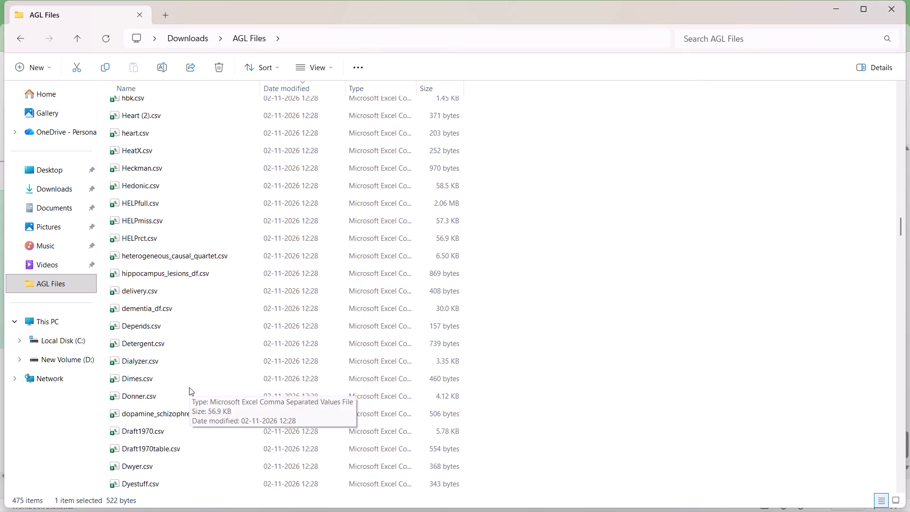
double_click(171, 428)
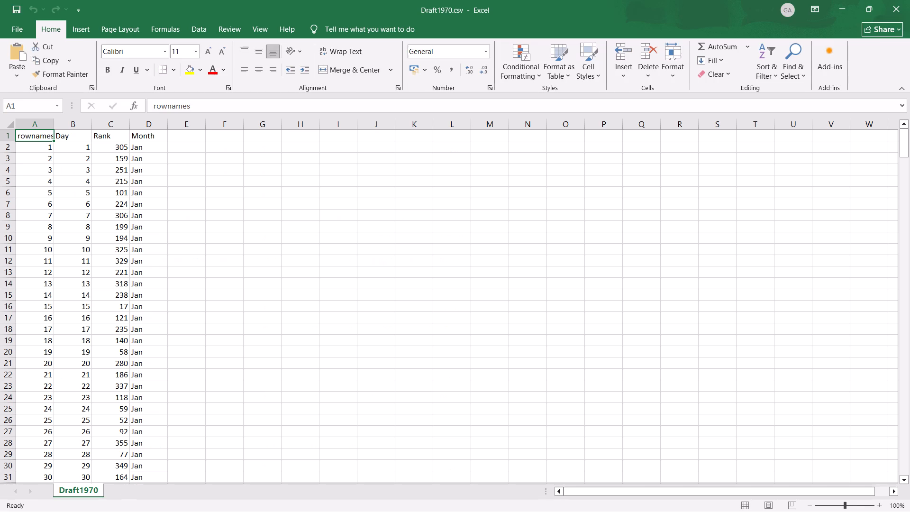
scroll(423, 396, "down", 12)
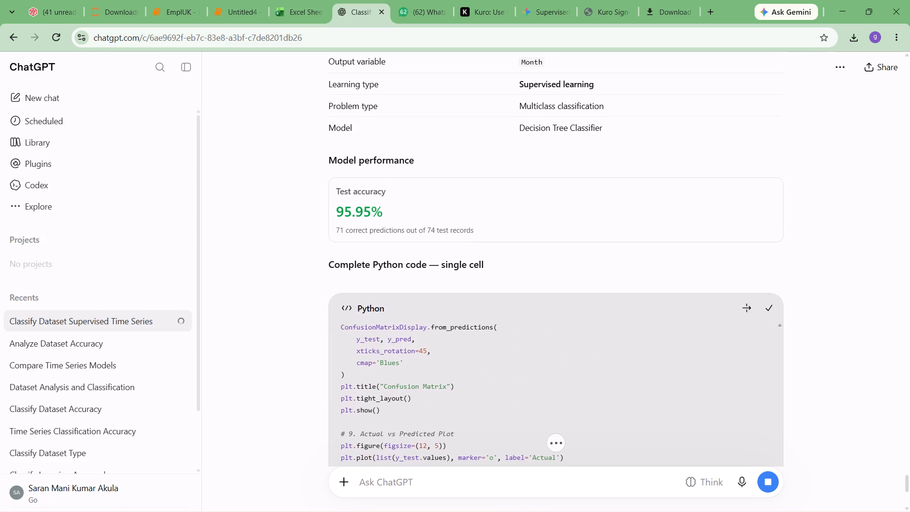
scroll(464, 262, "down", 2)
scroll(464, 262, "up", 5)
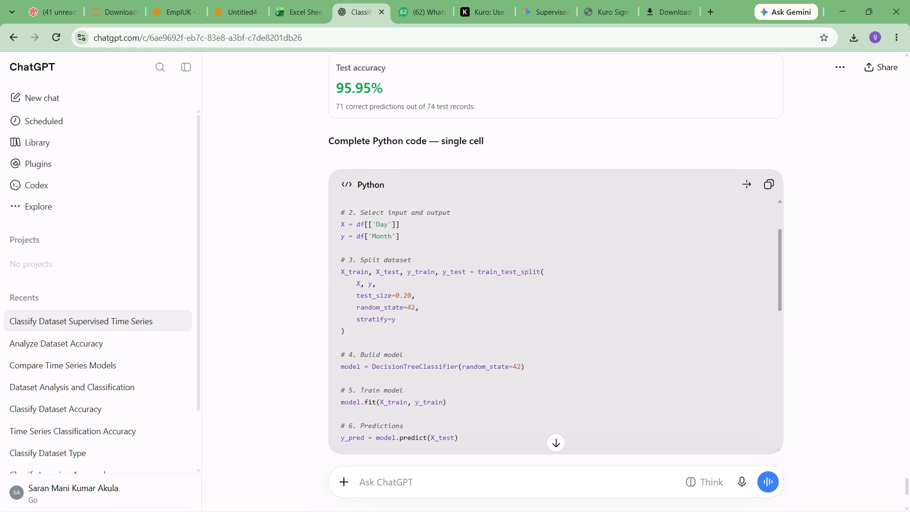
scroll(464, 262, "up", 1)
Replace the old code cell in the Untitled4 notebook with the copied Draft1970 code, run it and check the output.
left_click(231, 2)
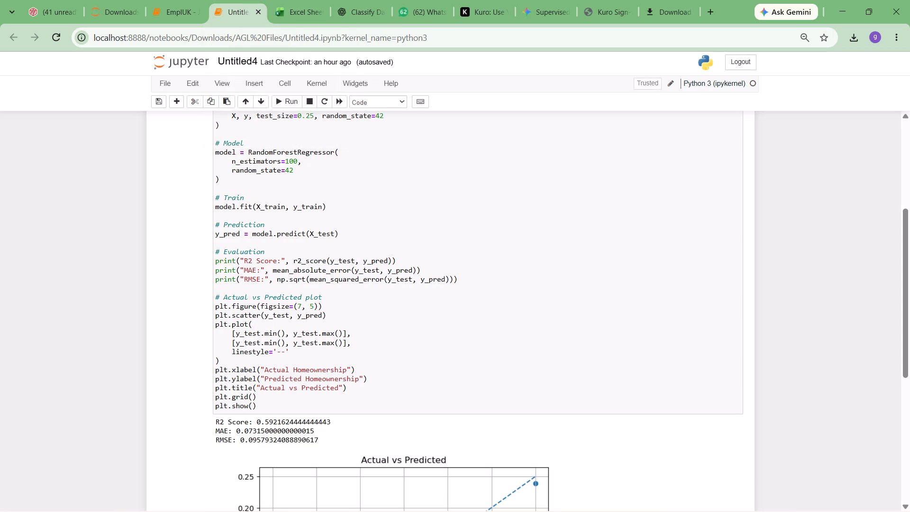
left_click(282, 210)
left_click(193, 97)
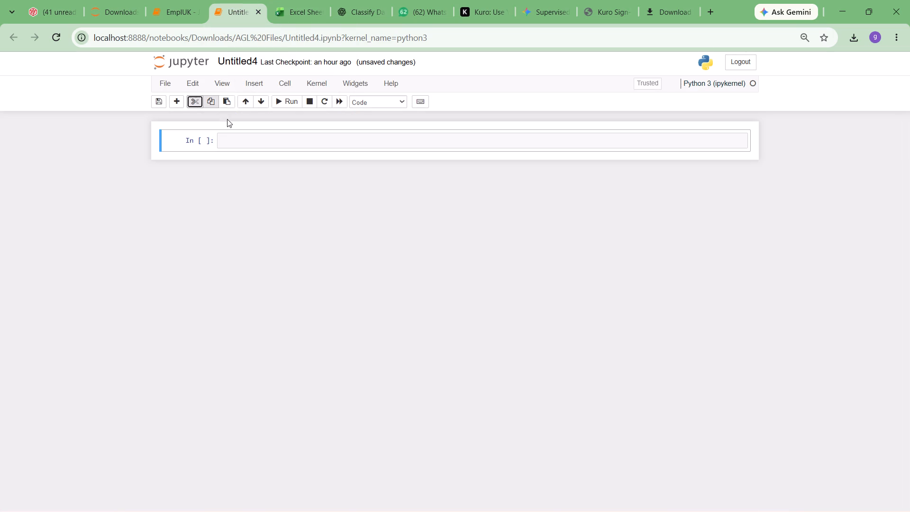
left_click(235, 138)
key("ctrl+v")
key("shift+Return")
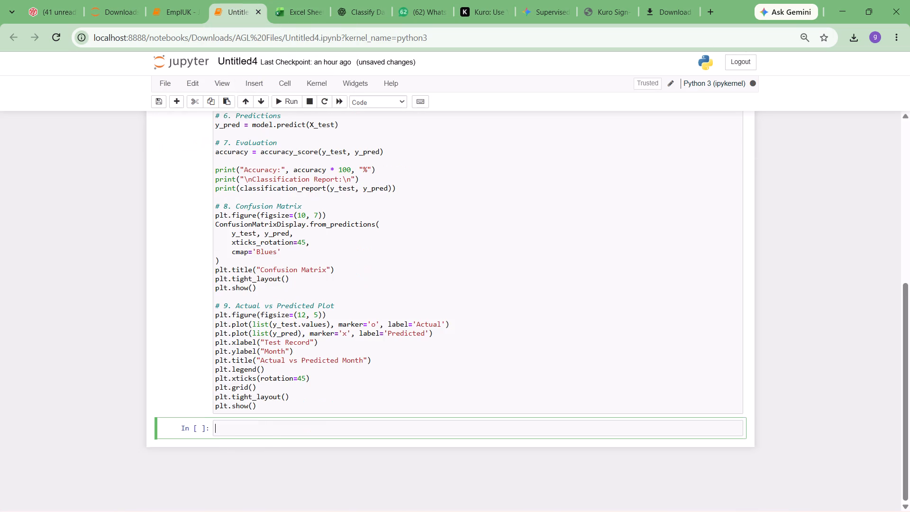
scroll(235, 138, "down", 4)
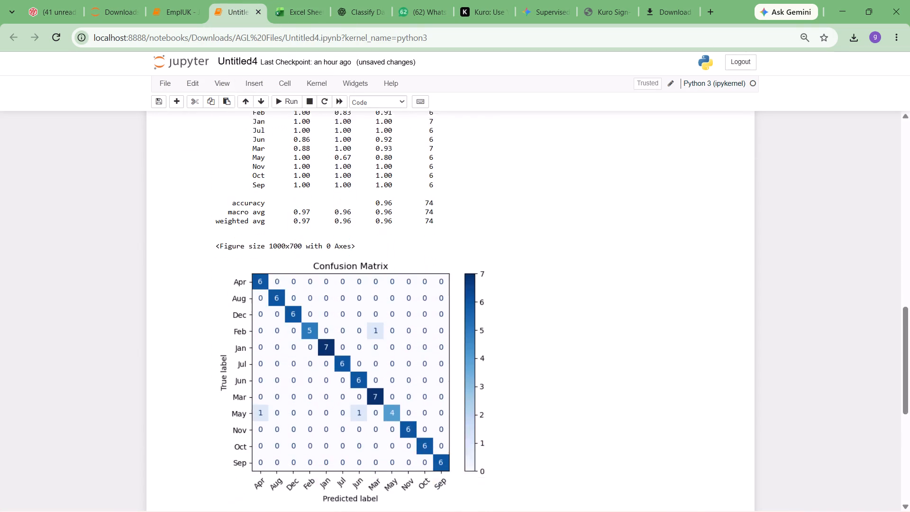
Capture the notebook's accuracy output line with Snipping Tool and copy the snip.
scroll(235, 138, "up", 4)
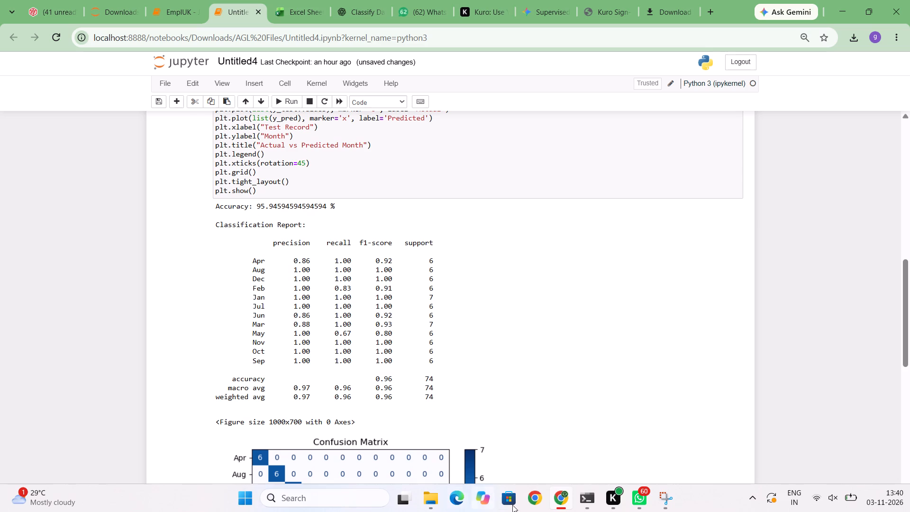
left_click(666, 497)
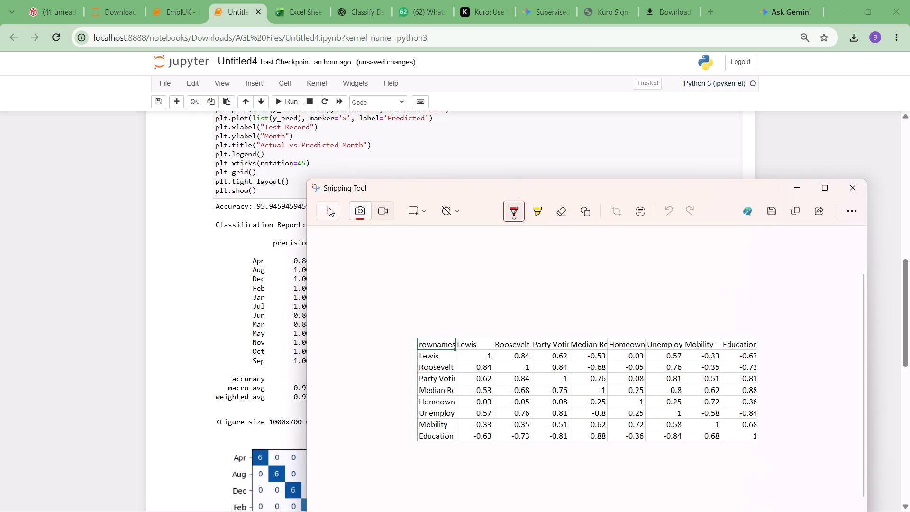
left_click(329, 208)
left_click_drag(209, 201, 287, 217)
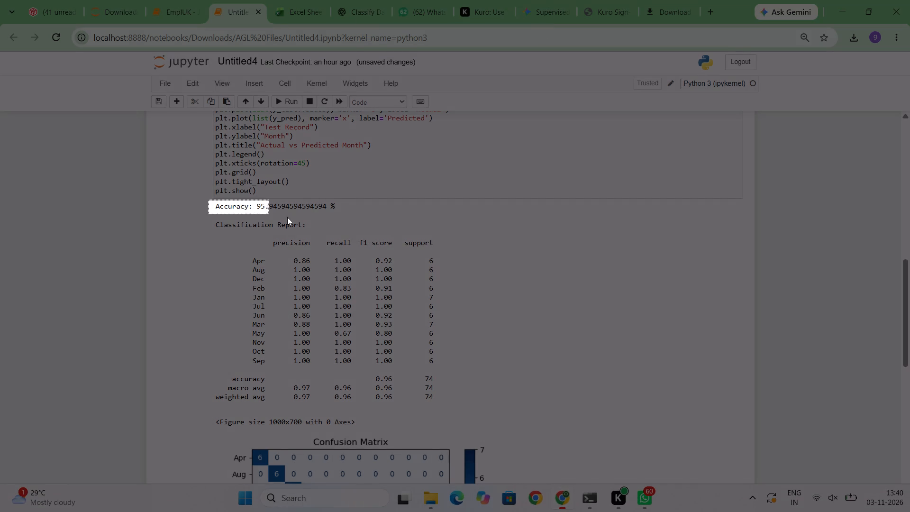
left_click_drag(287, 217, 337, 214)
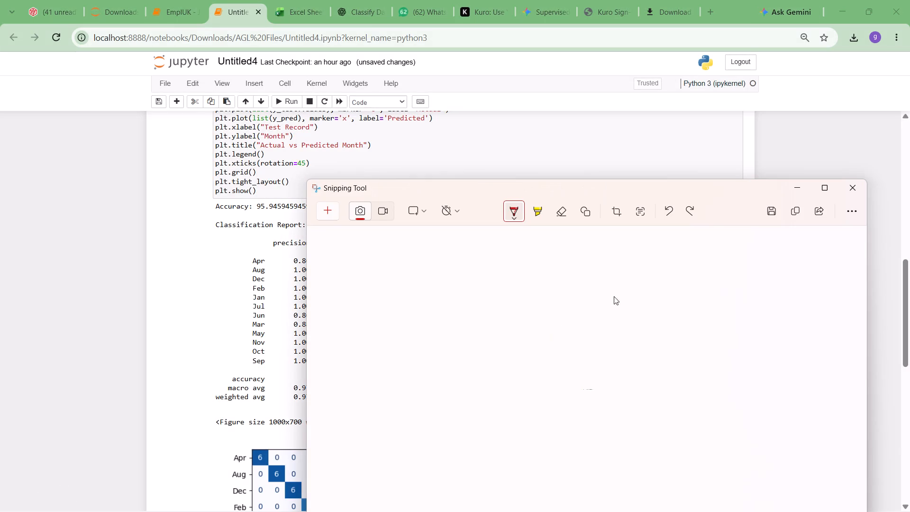
left_click(788, 218)
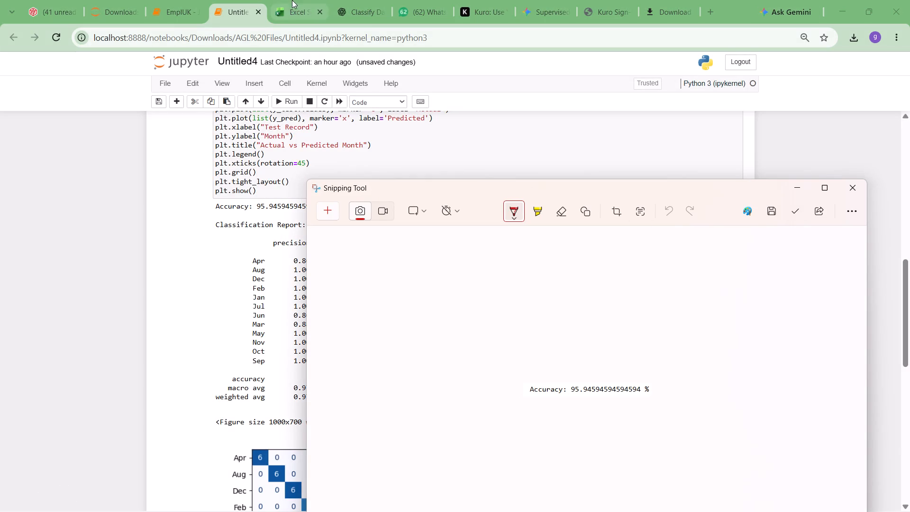
Paste the accuracy screenshot into cell E499 of the Girish sheet and position it inside the cell.
left_click(252, 0)
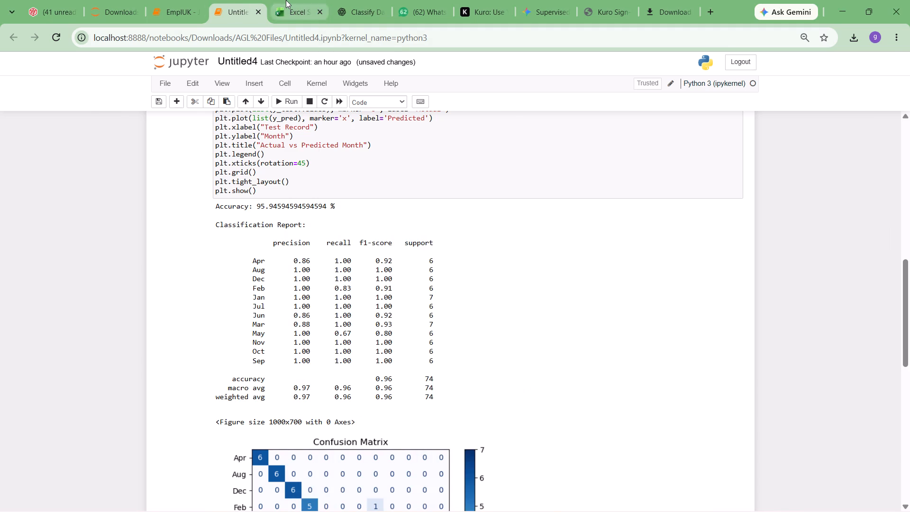
left_click(286, 0)
scroll(482, 415, "up", 1)
left_click(609, 279)
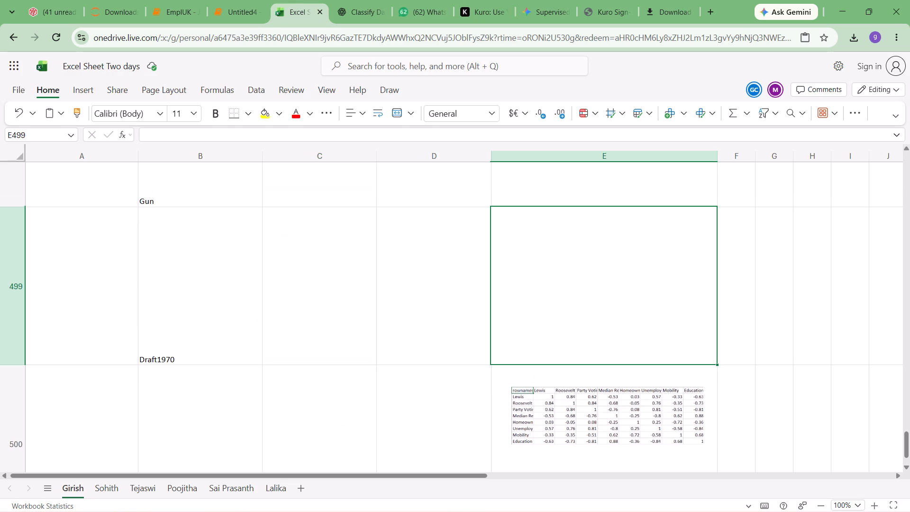
key("ctrl+v")
left_click_drag(580, 221, 615, 280)
Enter 95.94% in D499 and Random Forest Classifier in C499 for Draft1970.
left_click(427, 283)
type("95.94%")
left_click(339, 276)
key("r")
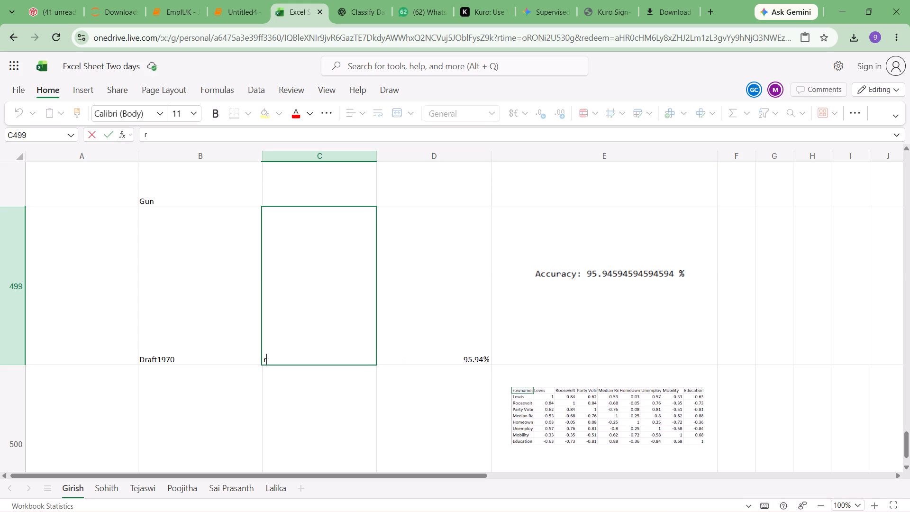
left_click(336, 371)
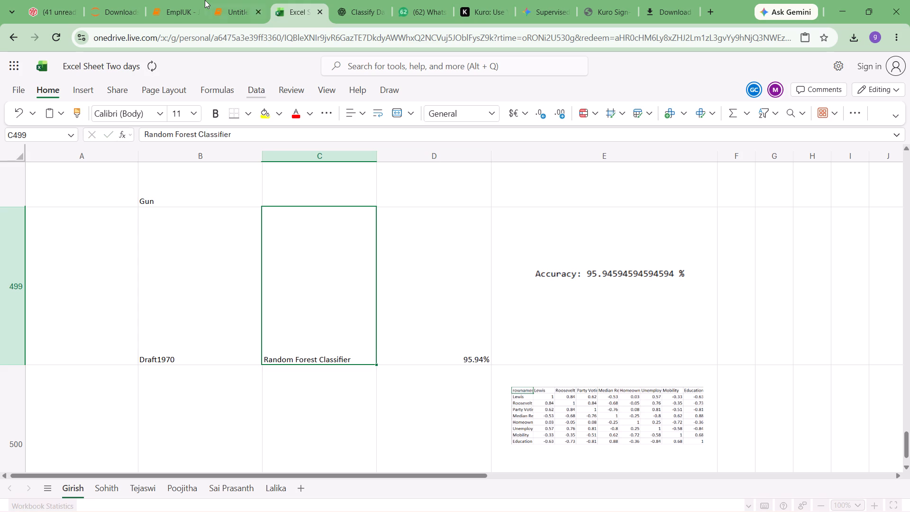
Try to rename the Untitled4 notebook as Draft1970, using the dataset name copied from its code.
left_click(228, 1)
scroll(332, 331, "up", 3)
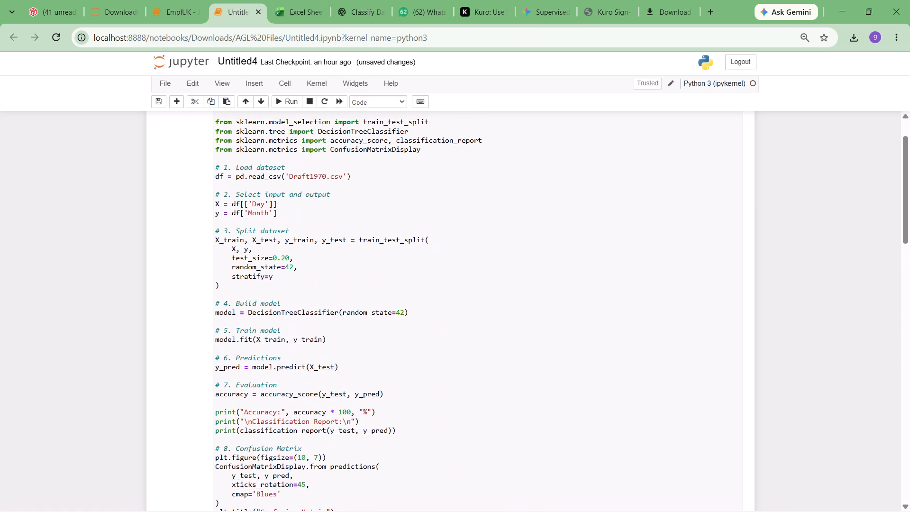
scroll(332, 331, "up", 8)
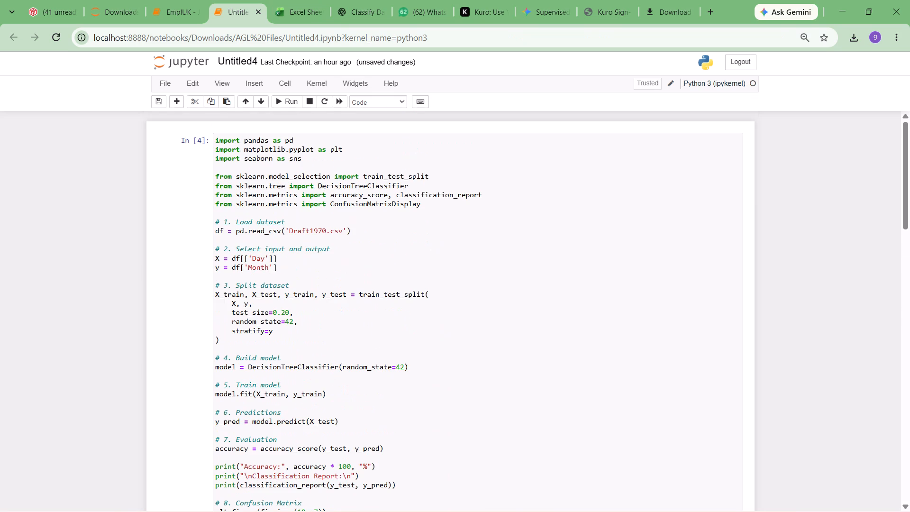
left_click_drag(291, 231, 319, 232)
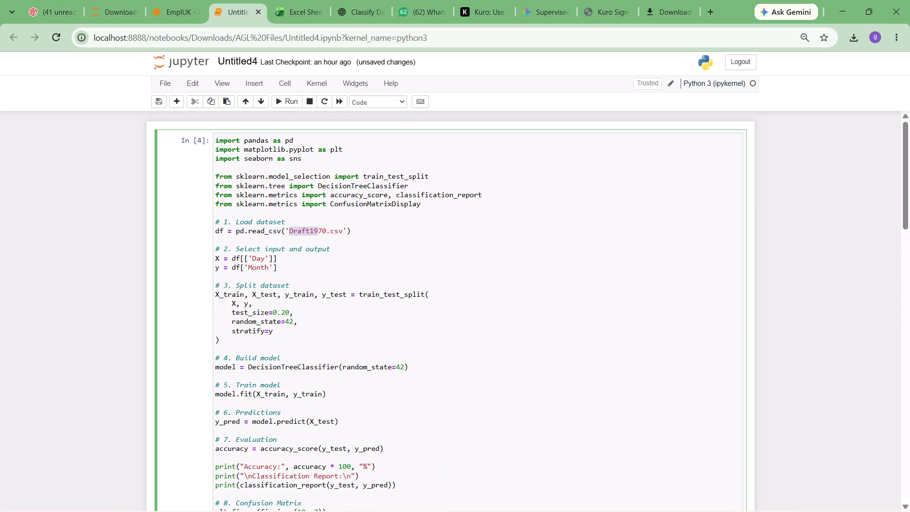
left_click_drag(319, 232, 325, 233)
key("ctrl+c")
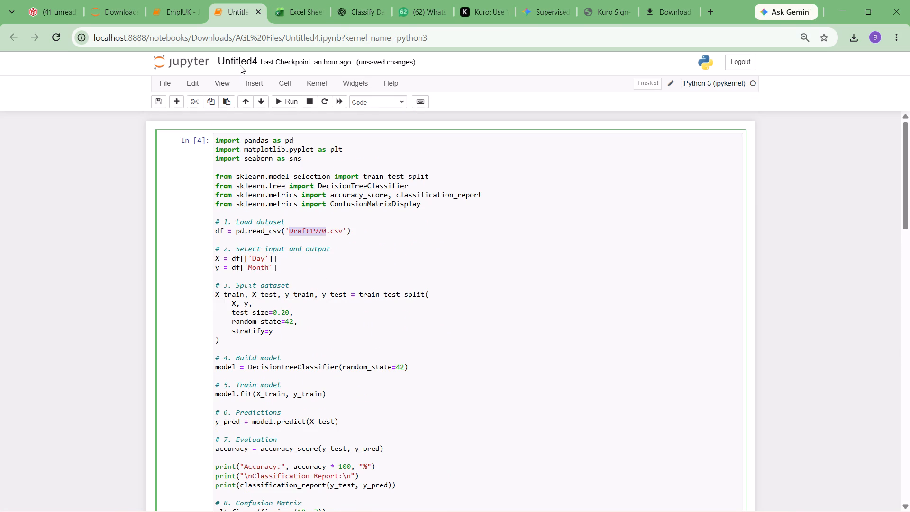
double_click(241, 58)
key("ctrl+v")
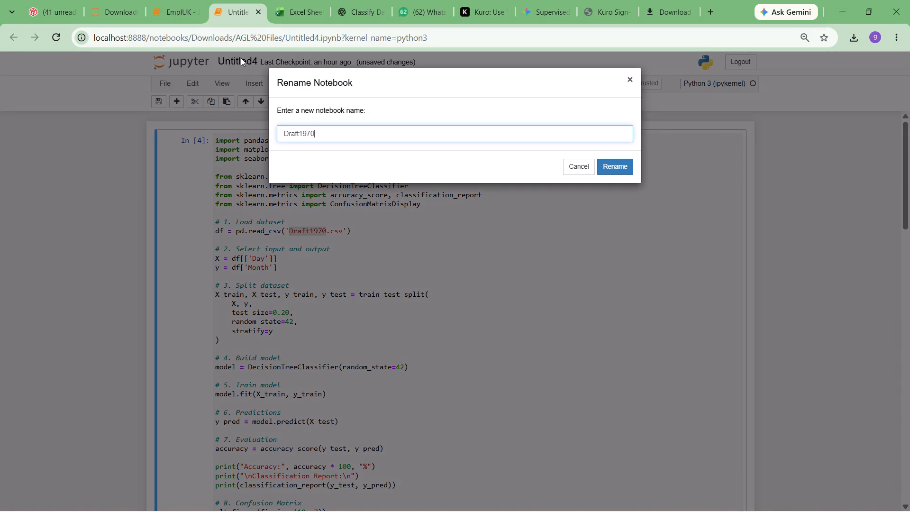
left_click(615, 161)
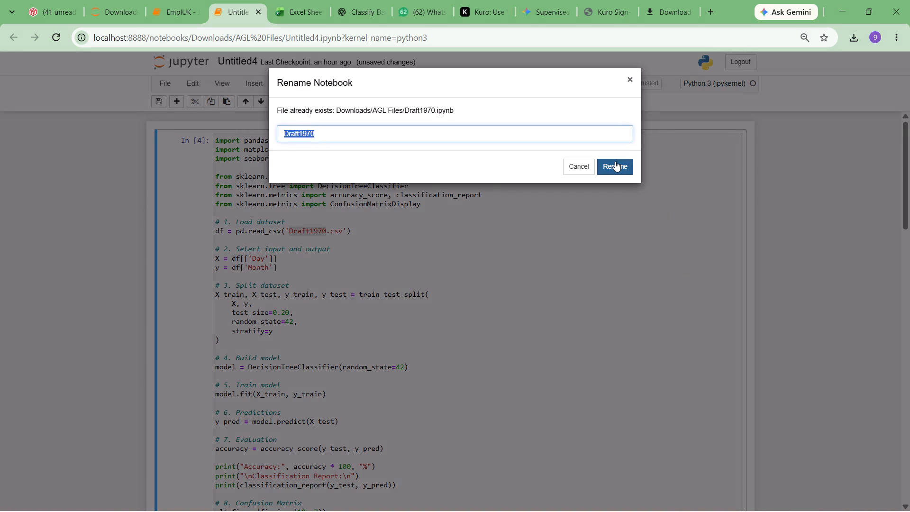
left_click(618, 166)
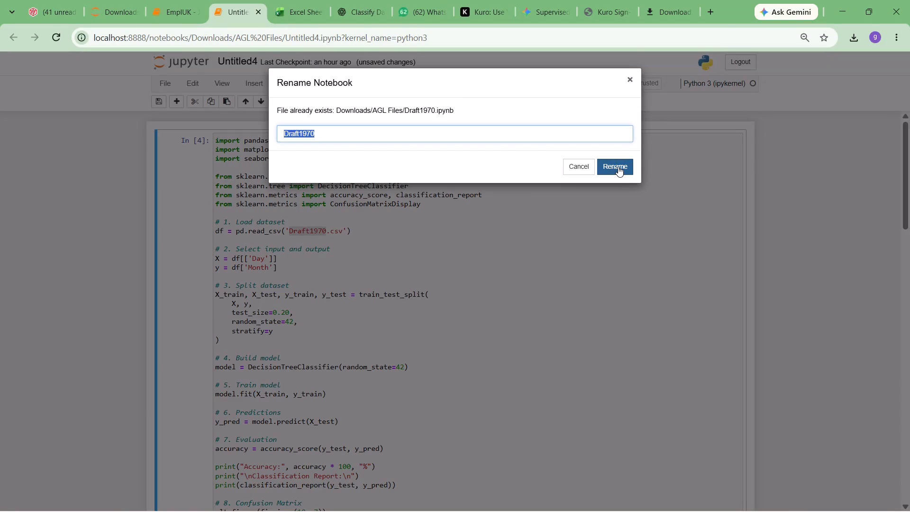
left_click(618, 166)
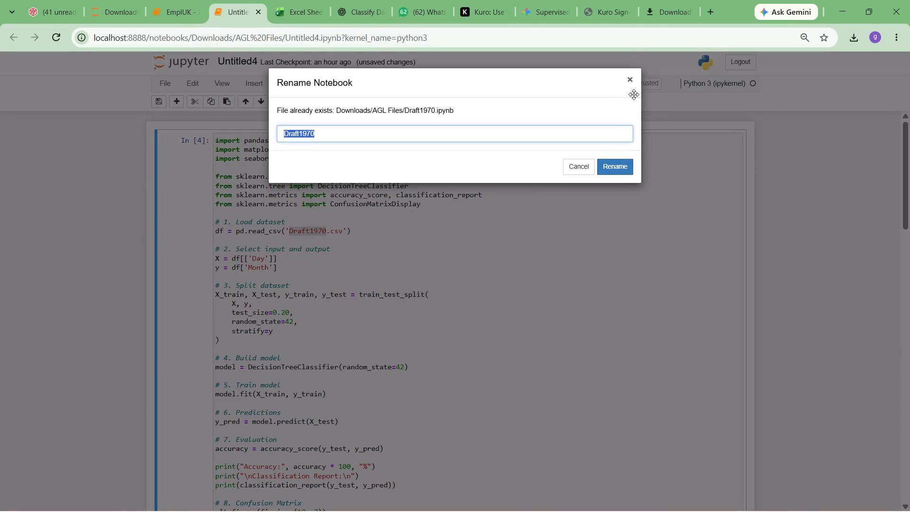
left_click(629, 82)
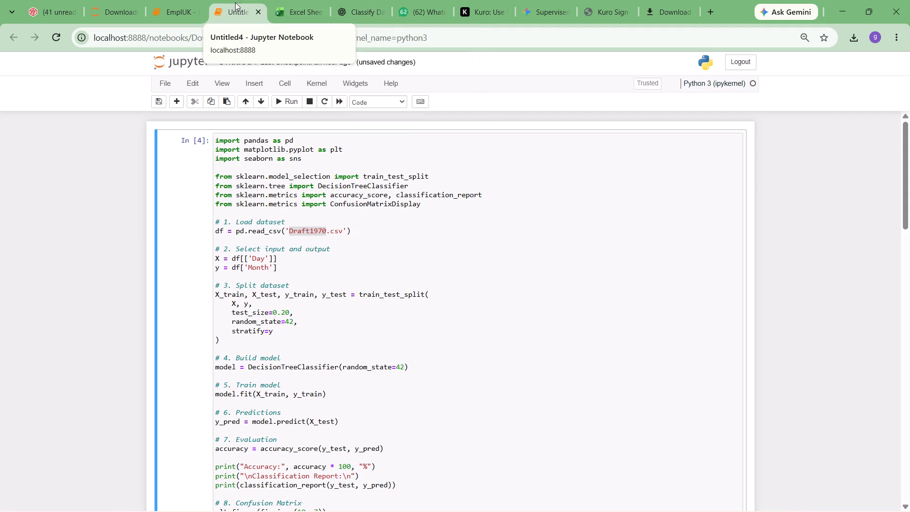
Open the existing Draft1970.ipynb from the AGL Files folder and examine its dataset cells, model and classification report.
left_click(145, 0)
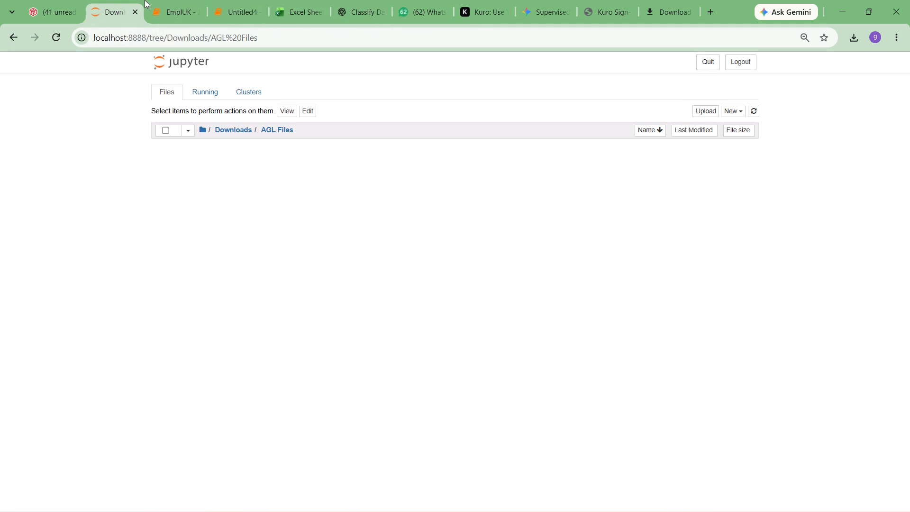
scroll(337, 275, "down", 2)
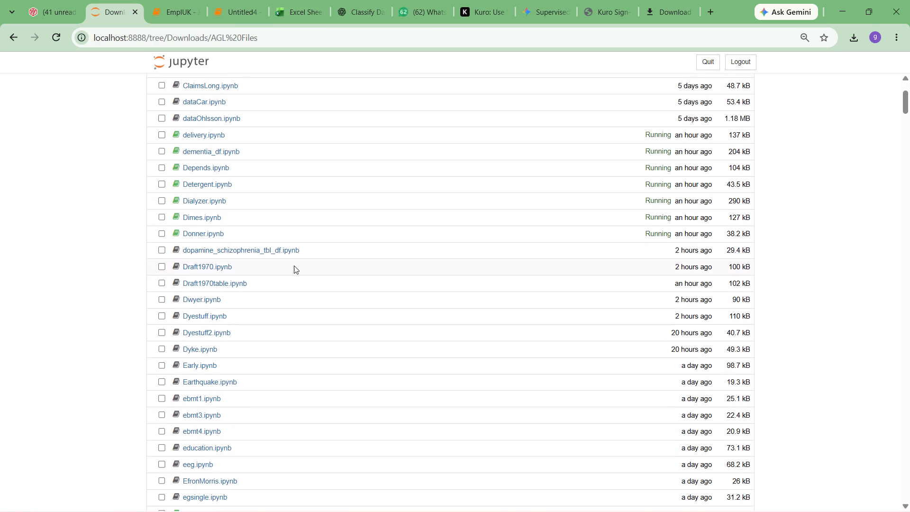
left_click(223, 264)
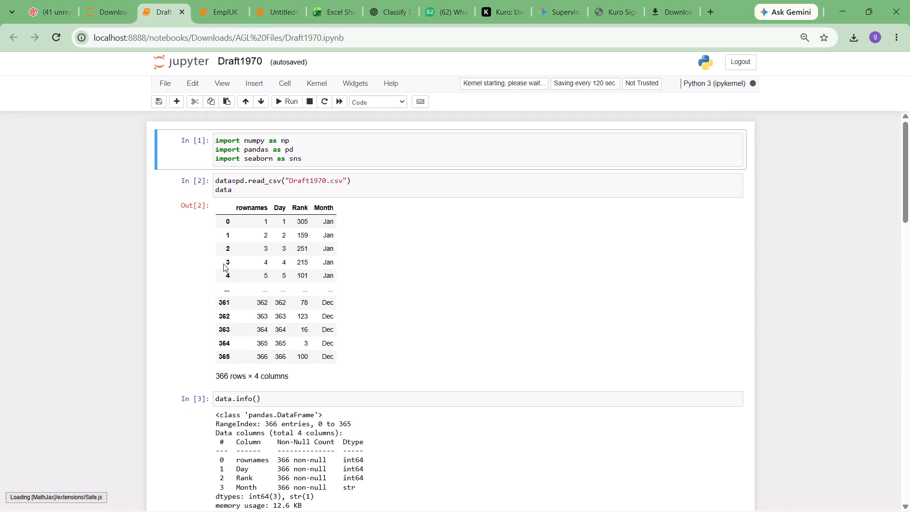
scroll(333, 263, "down", 13)
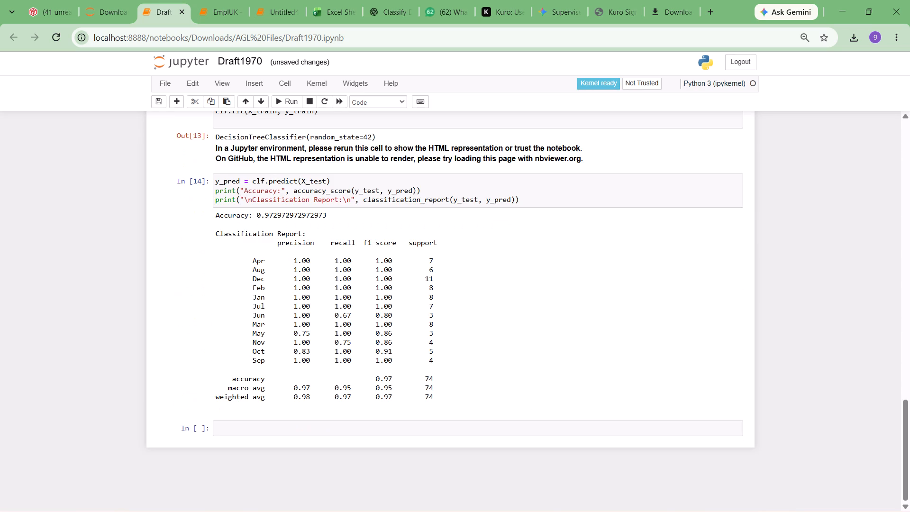
scroll(333, 263, "up", 9)
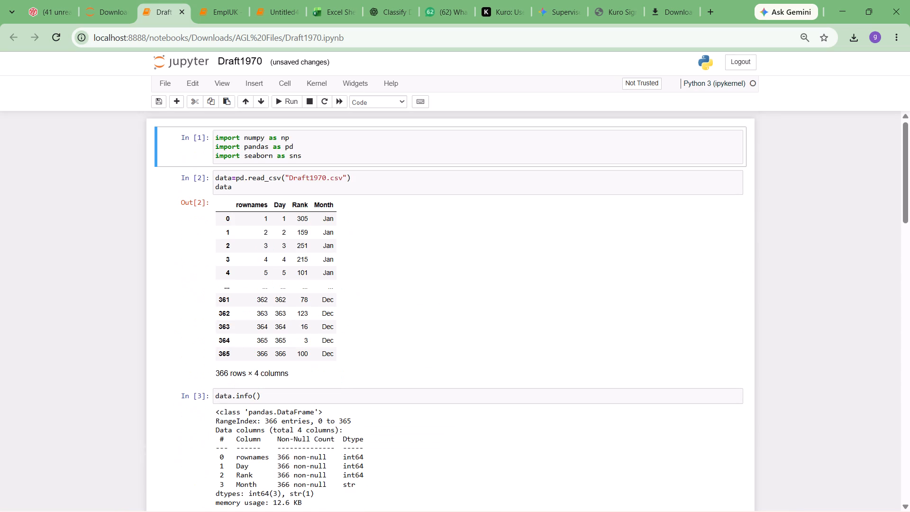
scroll(333, 263, "down", 7)
scroll(333, 263, "up", 6)
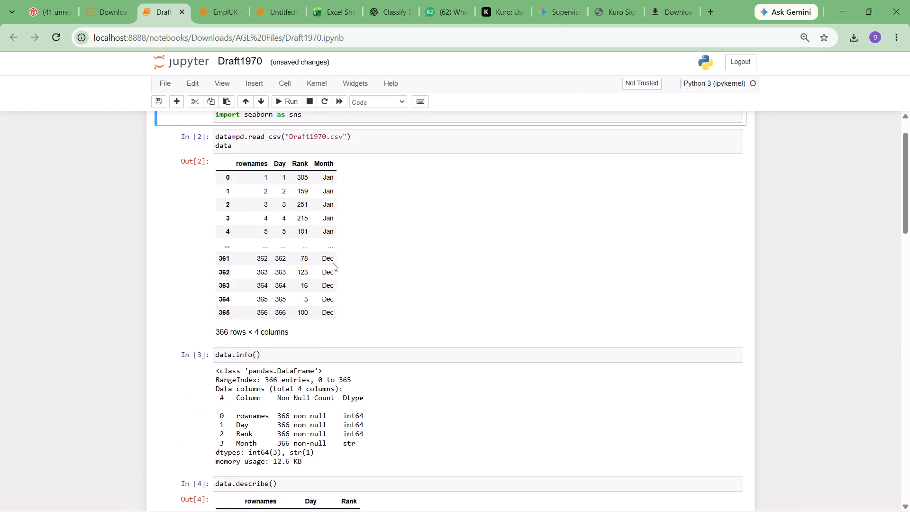
scroll(333, 263, "down", 12)
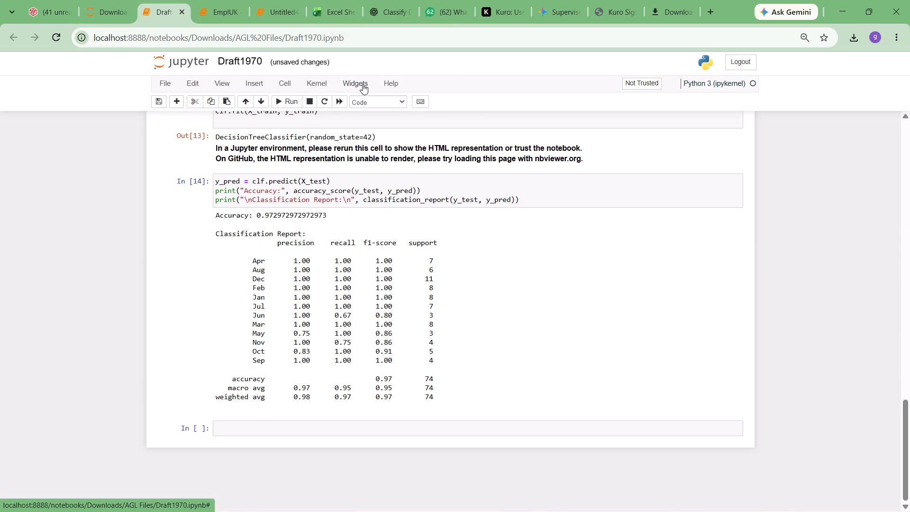
Close the Untitled4 notebook, leaving it without saving the changes.
left_click(298, 14)
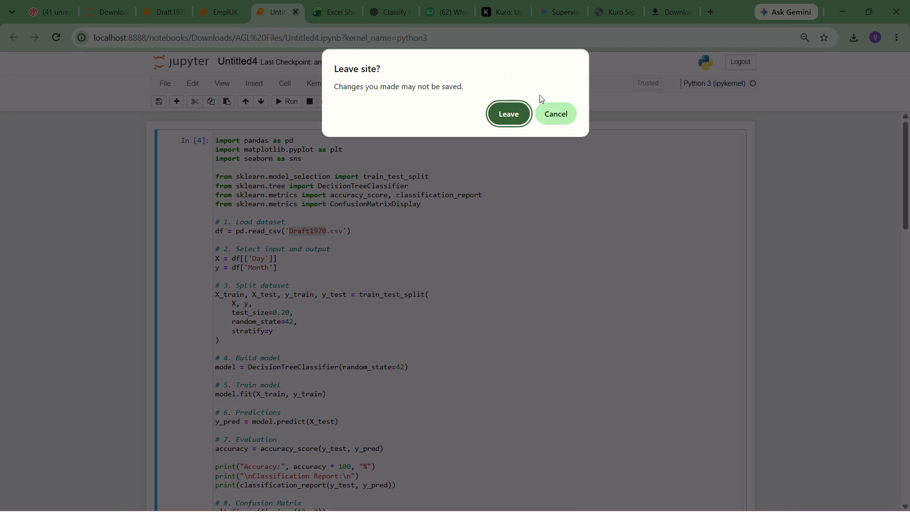
left_click(525, 113)
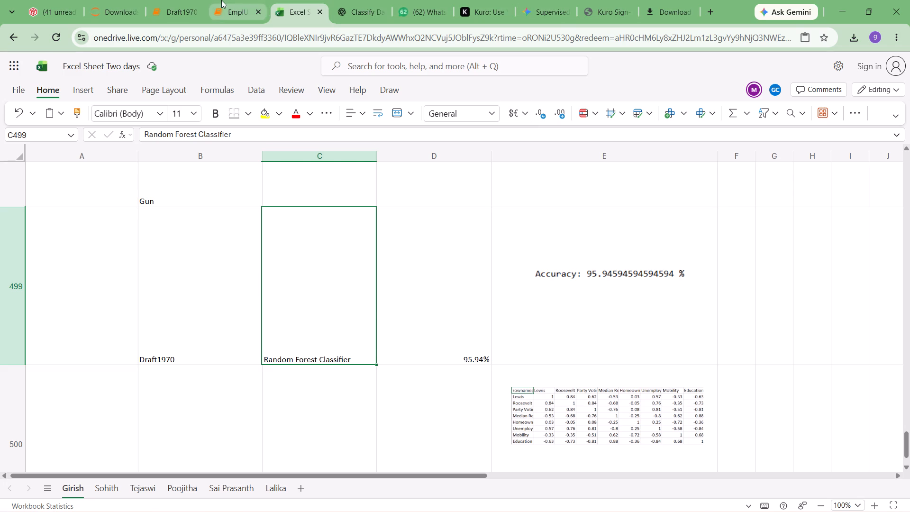
Capture a screenshot of the accuracy and full classification report output in the Draft1970 notebook with Snipping Tool.
left_click(200, 0)
scroll(368, 301, "down", 4)
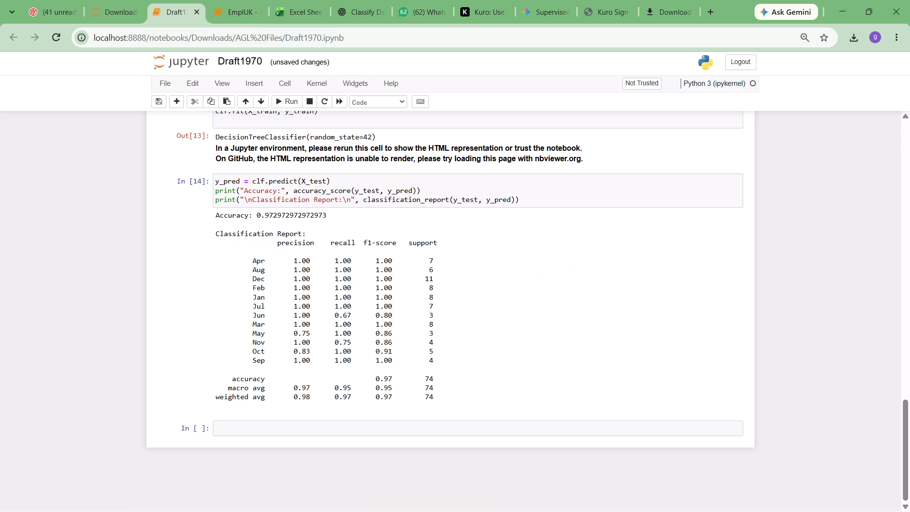
left_click(666, 497)
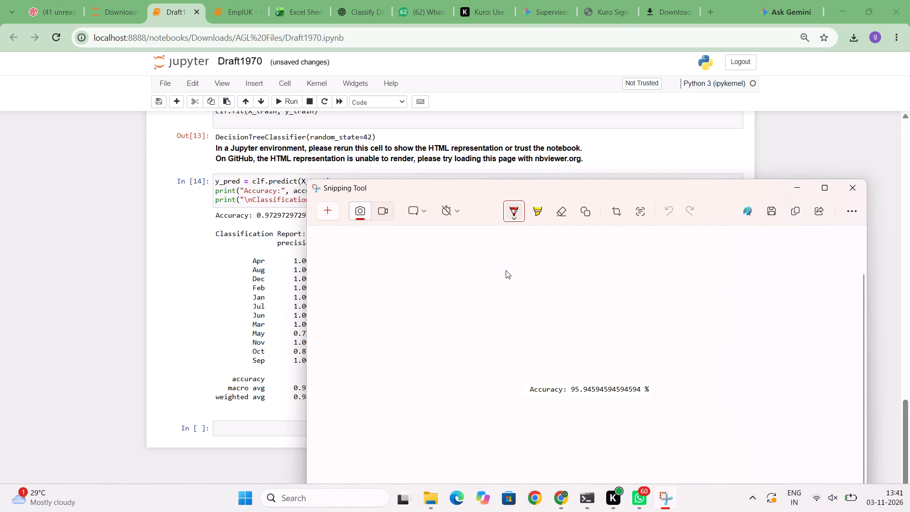
left_click(336, 212)
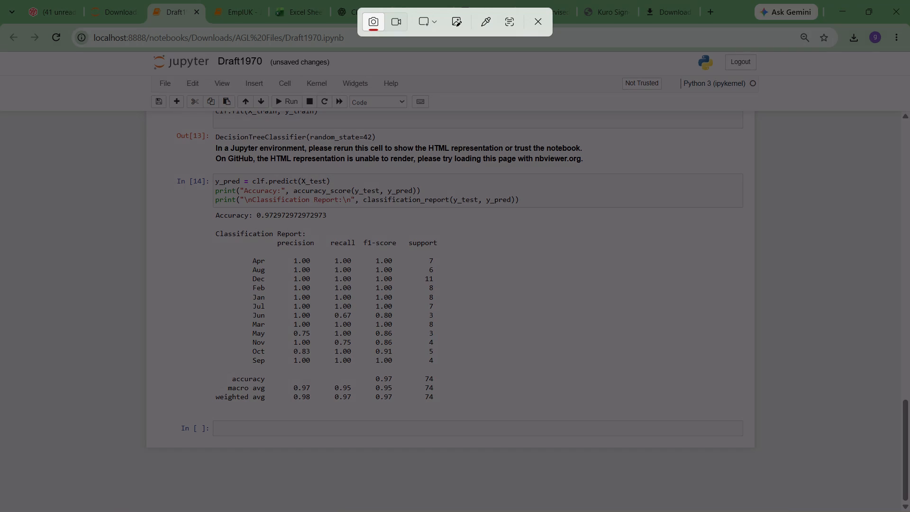
left_click_drag(209, 209, 446, 404)
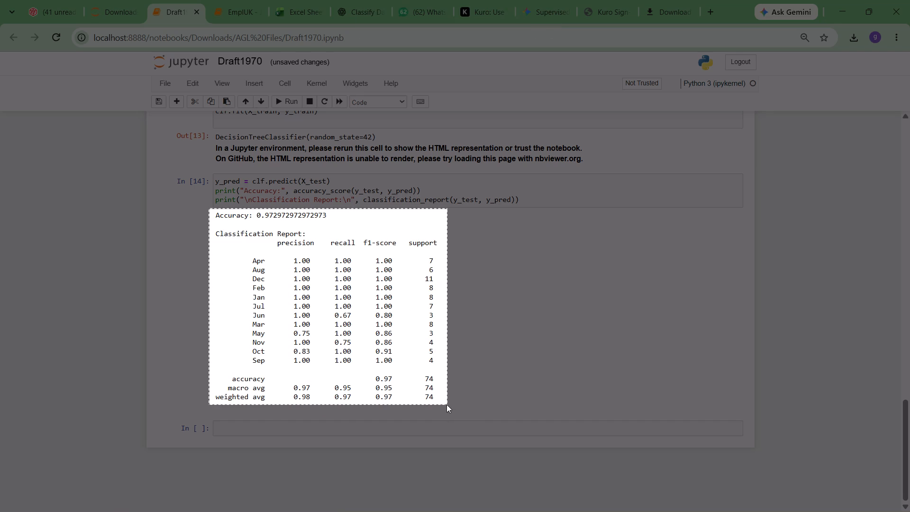
left_click_drag(446, 404, 435, 404)
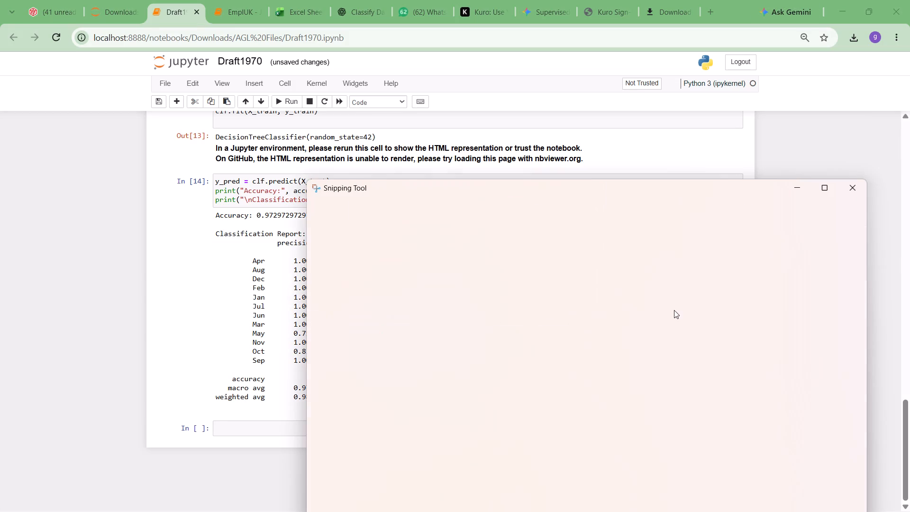
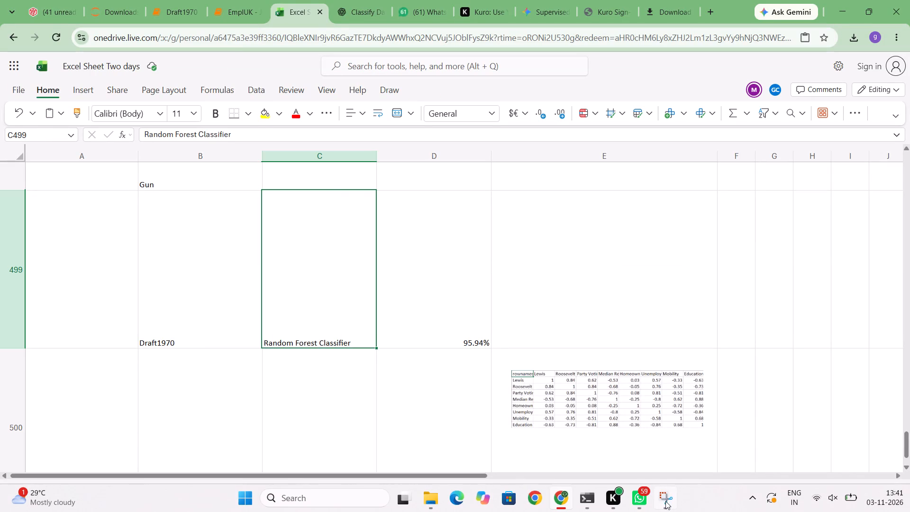
Place the captured classification report image in cell E499 of the Draft1970 row, shrunk and positioned to fit inside the cell.
left_click(664, 500)
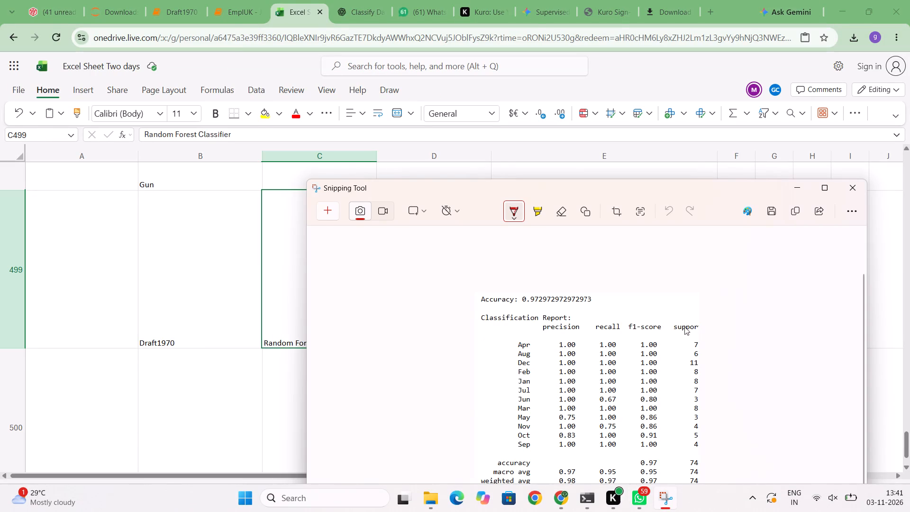
left_click(792, 216)
left_click(797, 190)
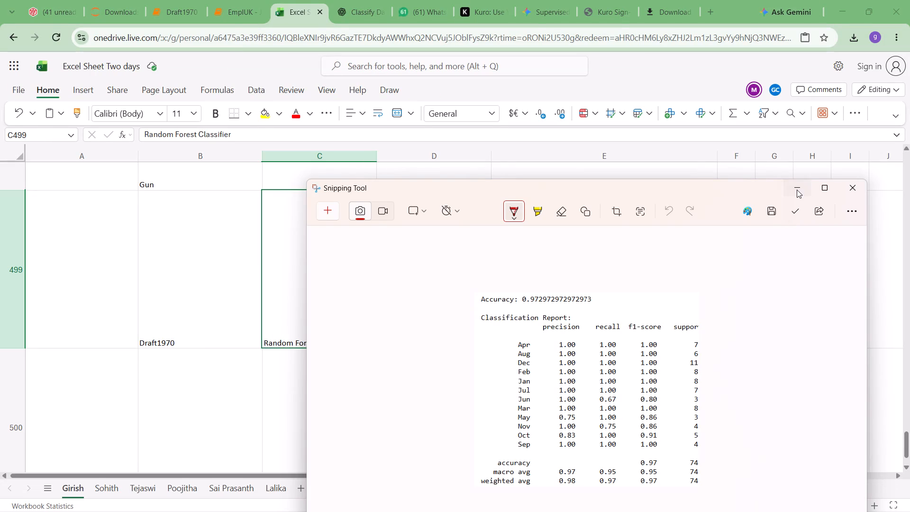
left_click(608, 261)
key("ctrl+v")
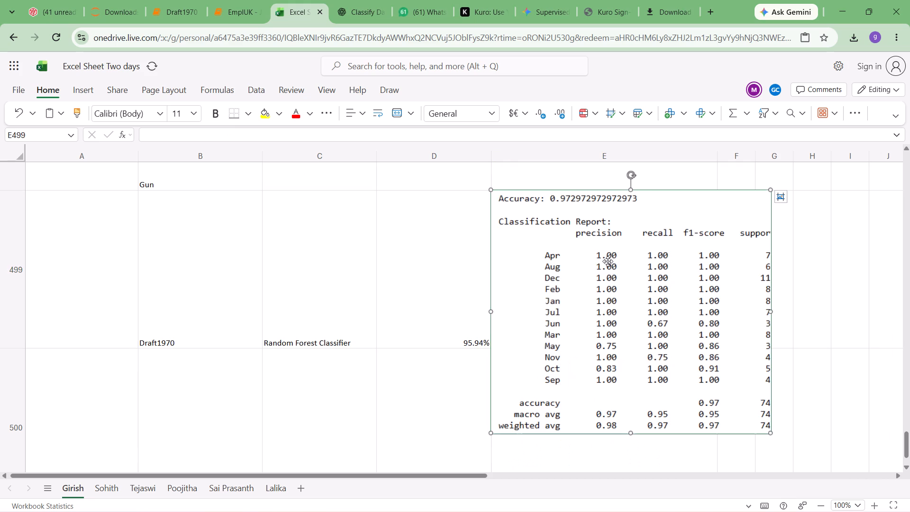
left_click_drag(772, 433, 667, 327)
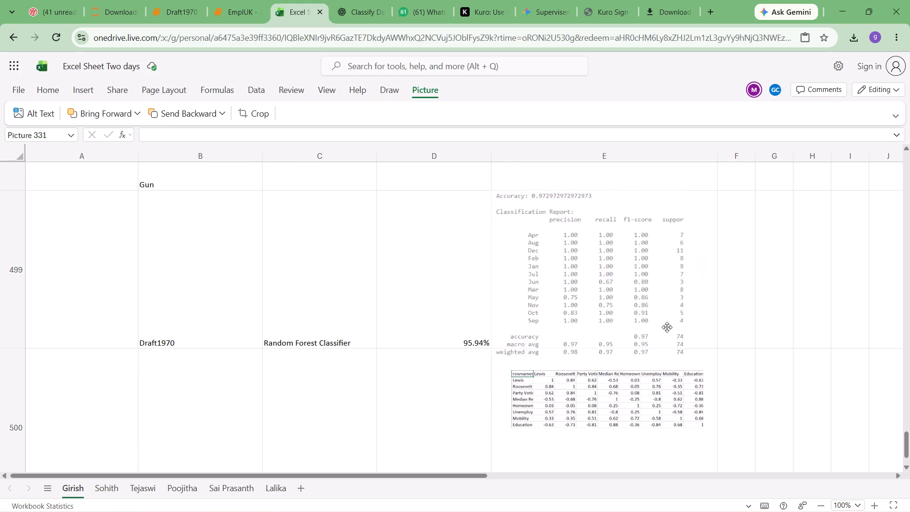
left_click_drag(667, 327, 629, 290)
left_click_drag(573, 251, 591, 268)
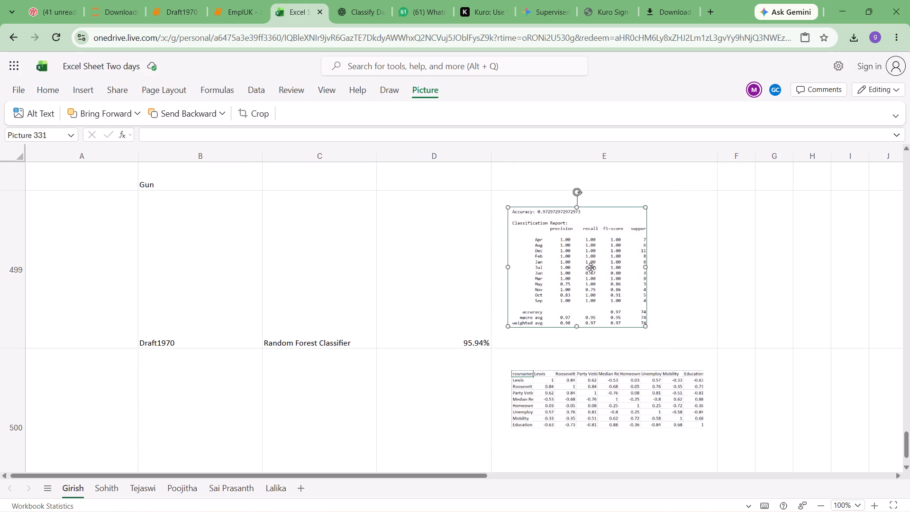
Set the Draft1970 accuracy in cell D499 to 97.29%.
left_click(461, 270)
key("BackSpace")
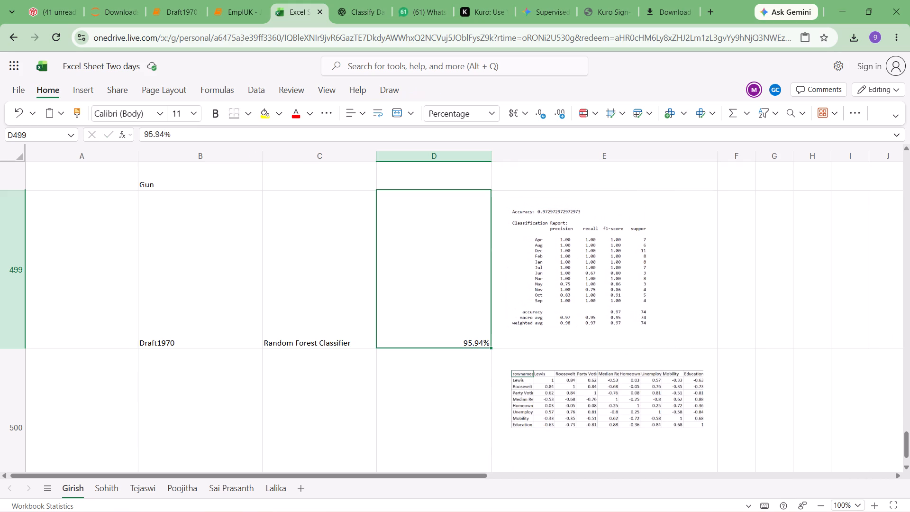
type("97.29%")
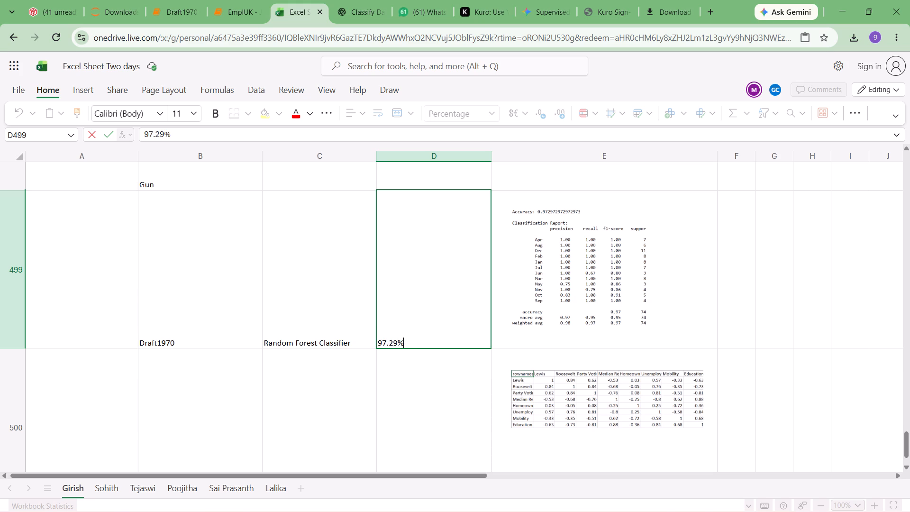
Check which model the Draft1970 notebook uses and set the row's model in cell C499 to Decision Tree Classifier.
left_click(297, 291)
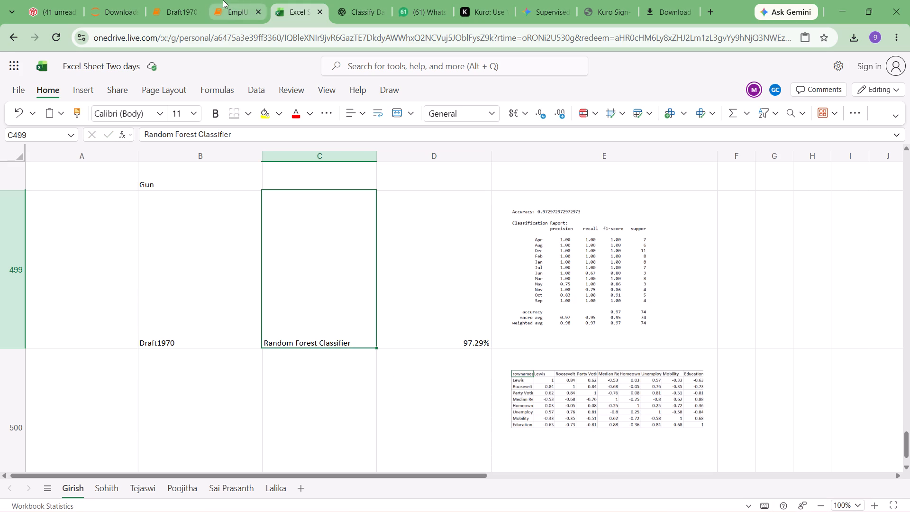
left_click(189, 0)
scroll(343, 357, "up", 2)
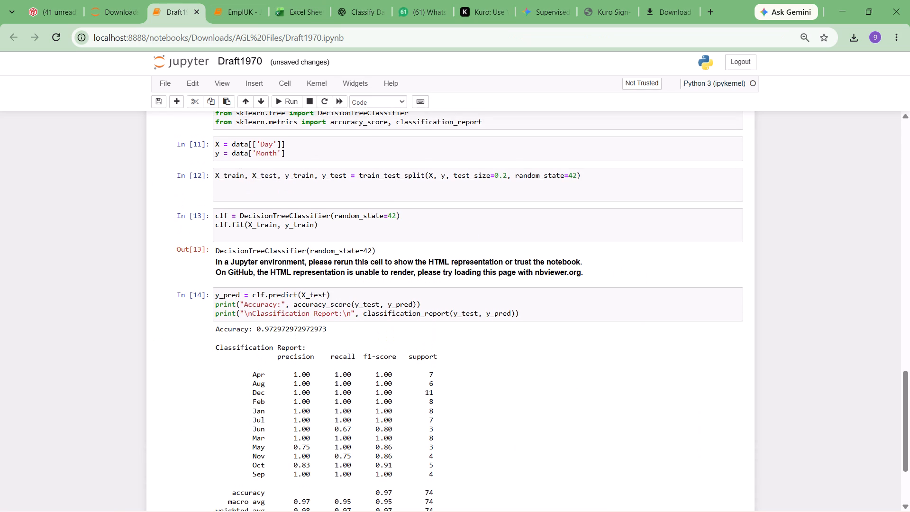
left_click(296, 1)
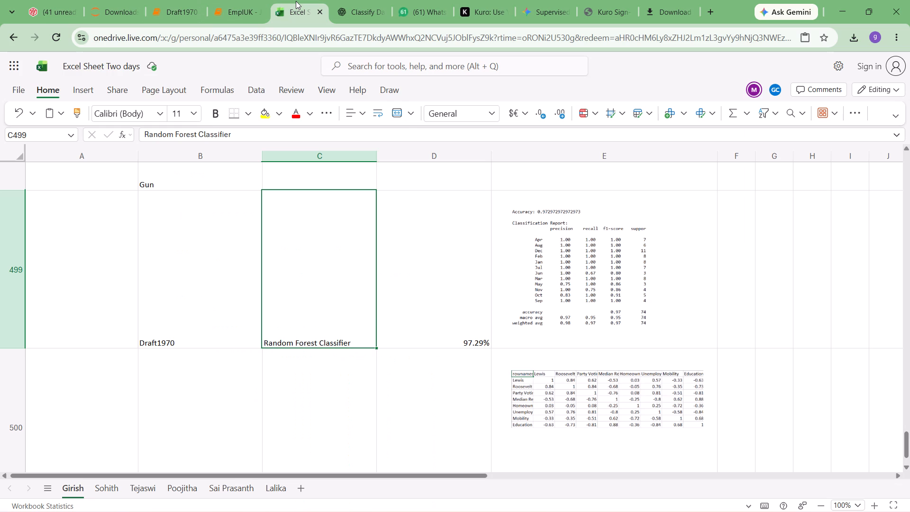
key("BackSpace")
type("de")
key("Right")
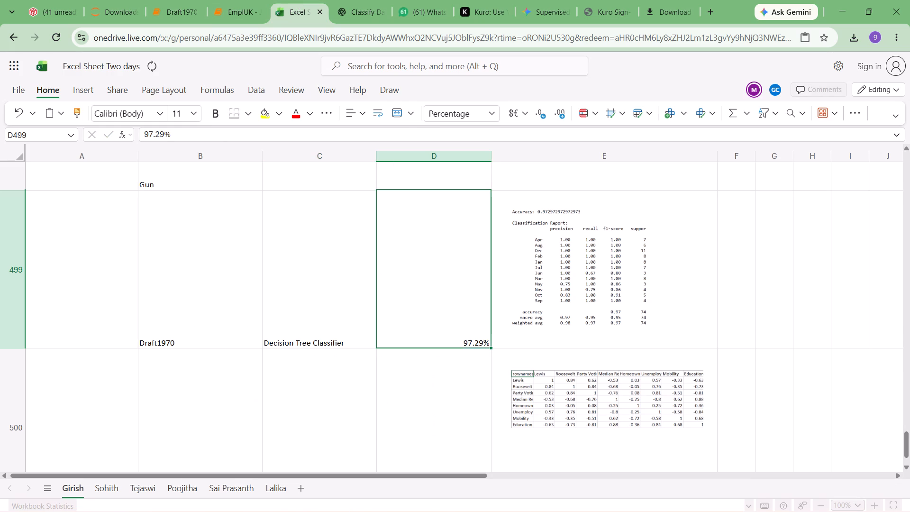
Look over the rows around Draft1970 in the Girish sheet and save the workbook.
left_click(207, 352)
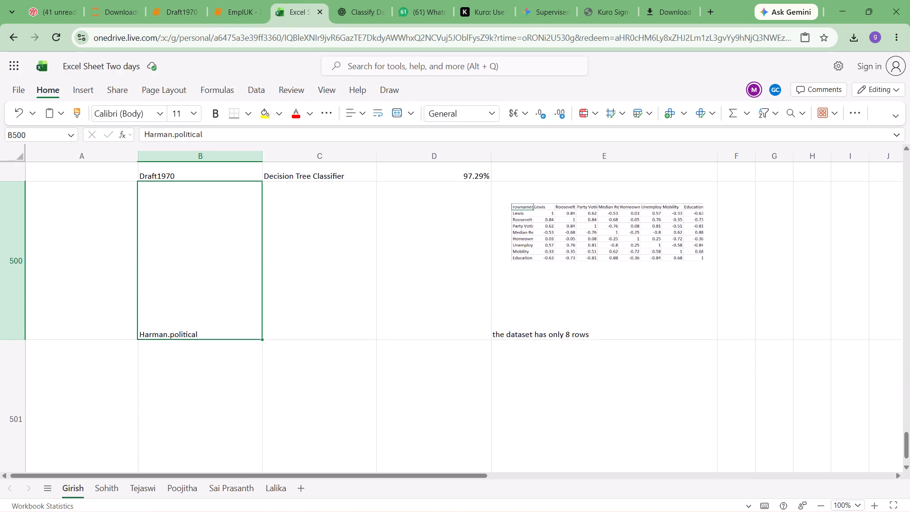
scroll(207, 352, "up", 3)
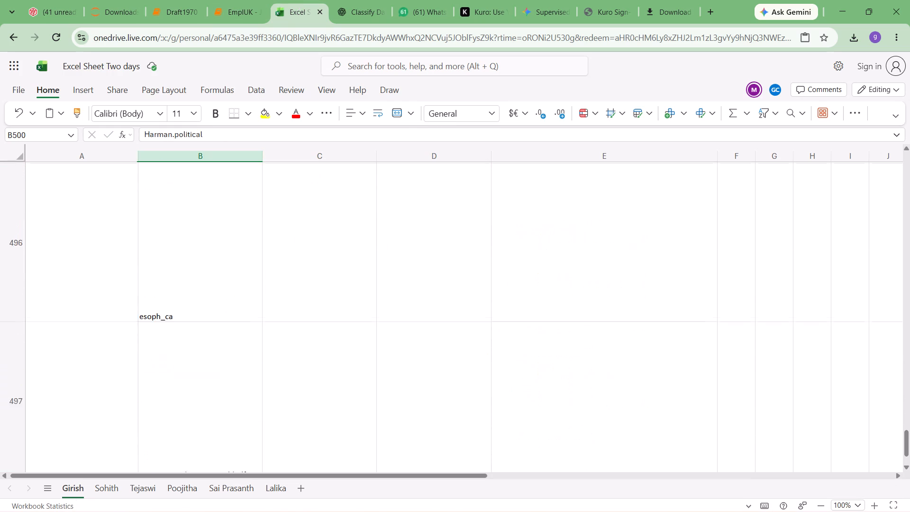
scroll(207, 352, "up", 3)
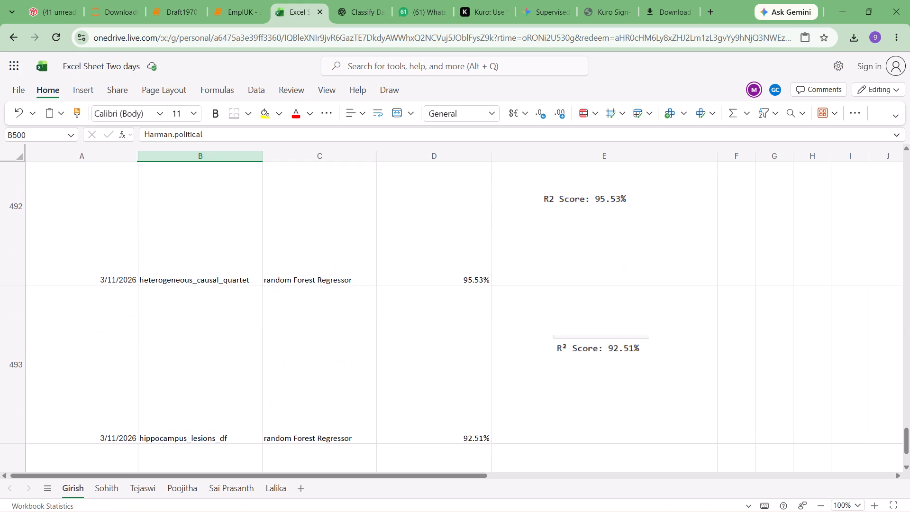
key("ctrl+s")
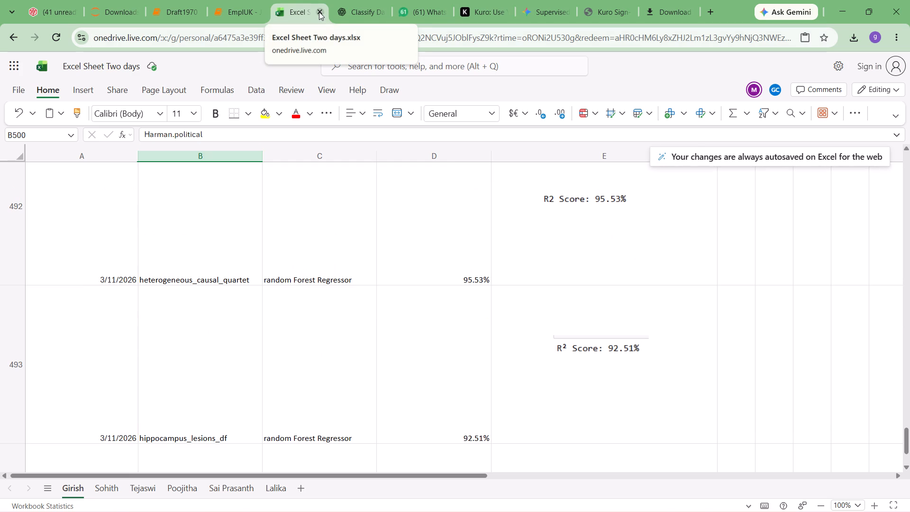
Save the Draft1970 notebook and close it.
left_click(195, 0)
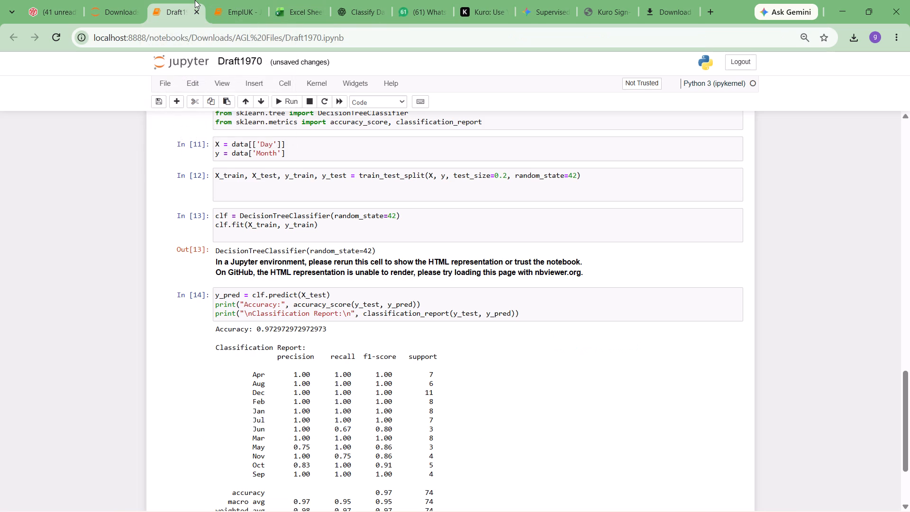
key("ctrl+s")
left_click(198, 15)
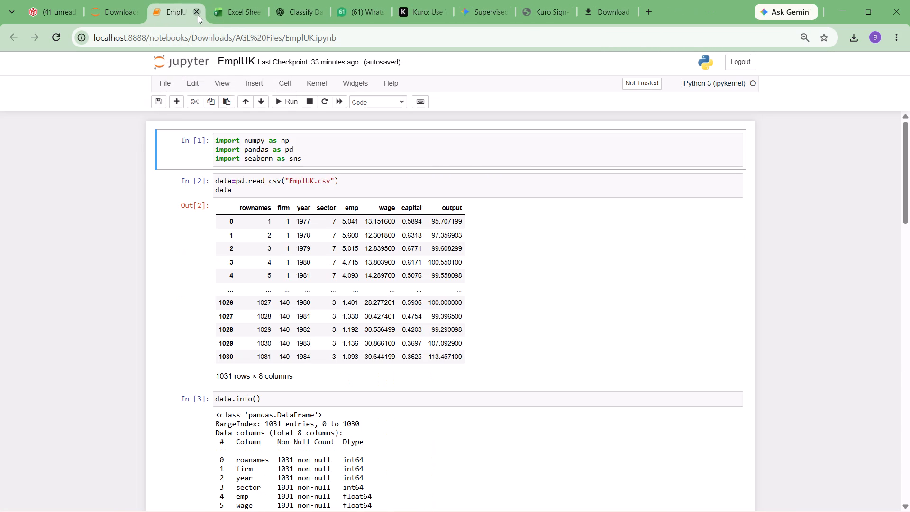
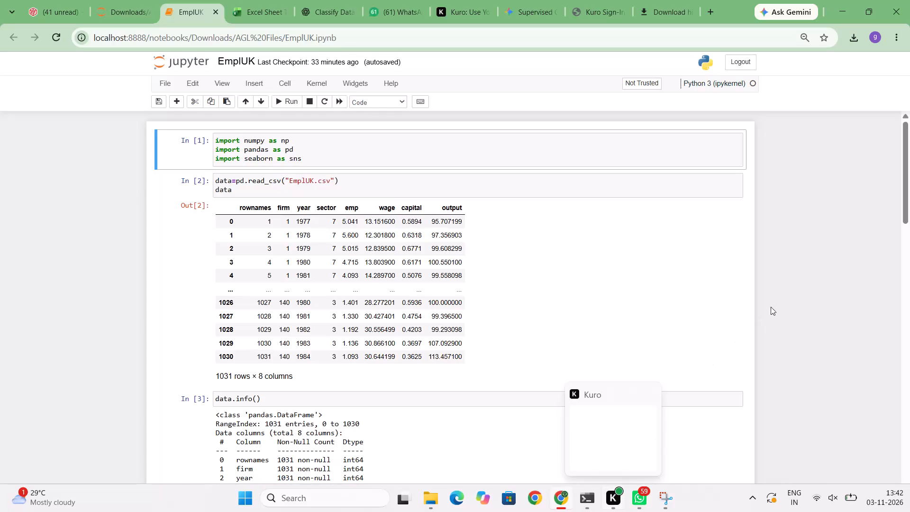
Look through the EmplUK notebook down to the cells that define and train its classification model.
scroll(549, 278, "down", 8)
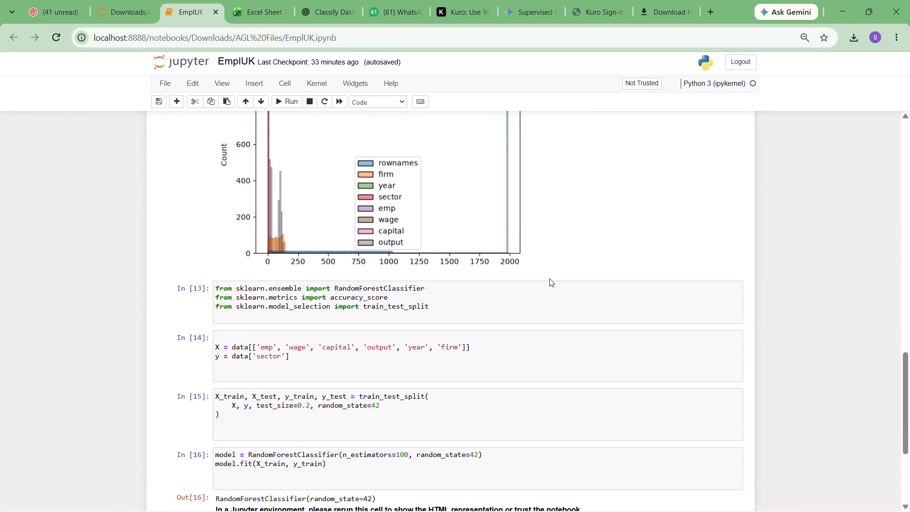